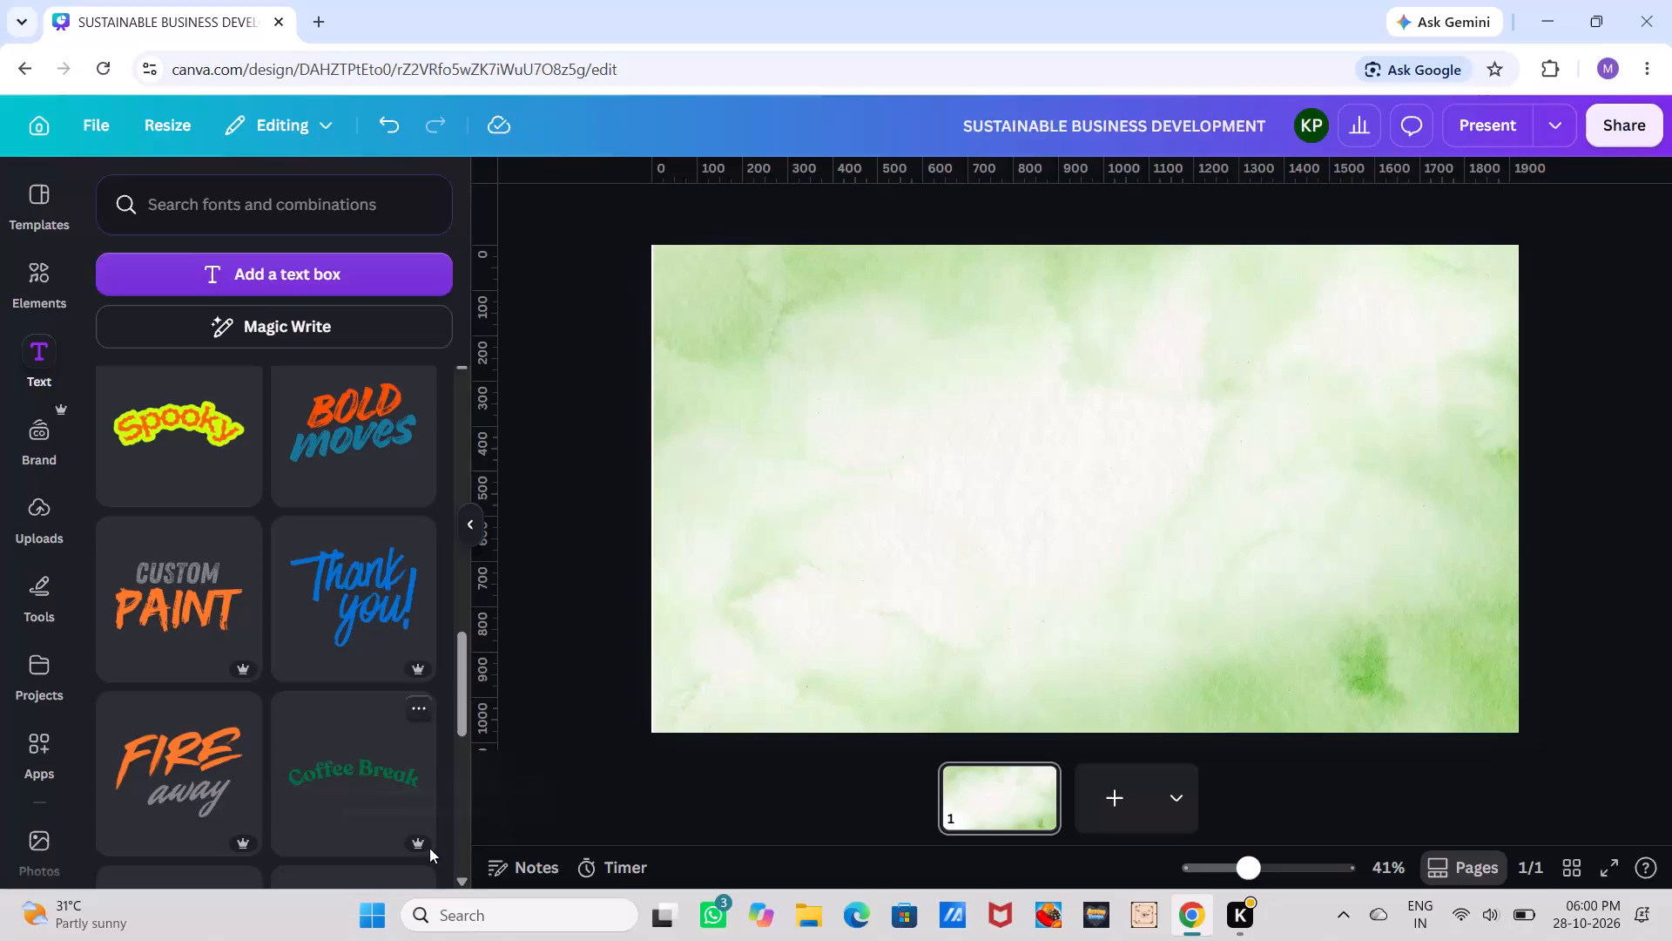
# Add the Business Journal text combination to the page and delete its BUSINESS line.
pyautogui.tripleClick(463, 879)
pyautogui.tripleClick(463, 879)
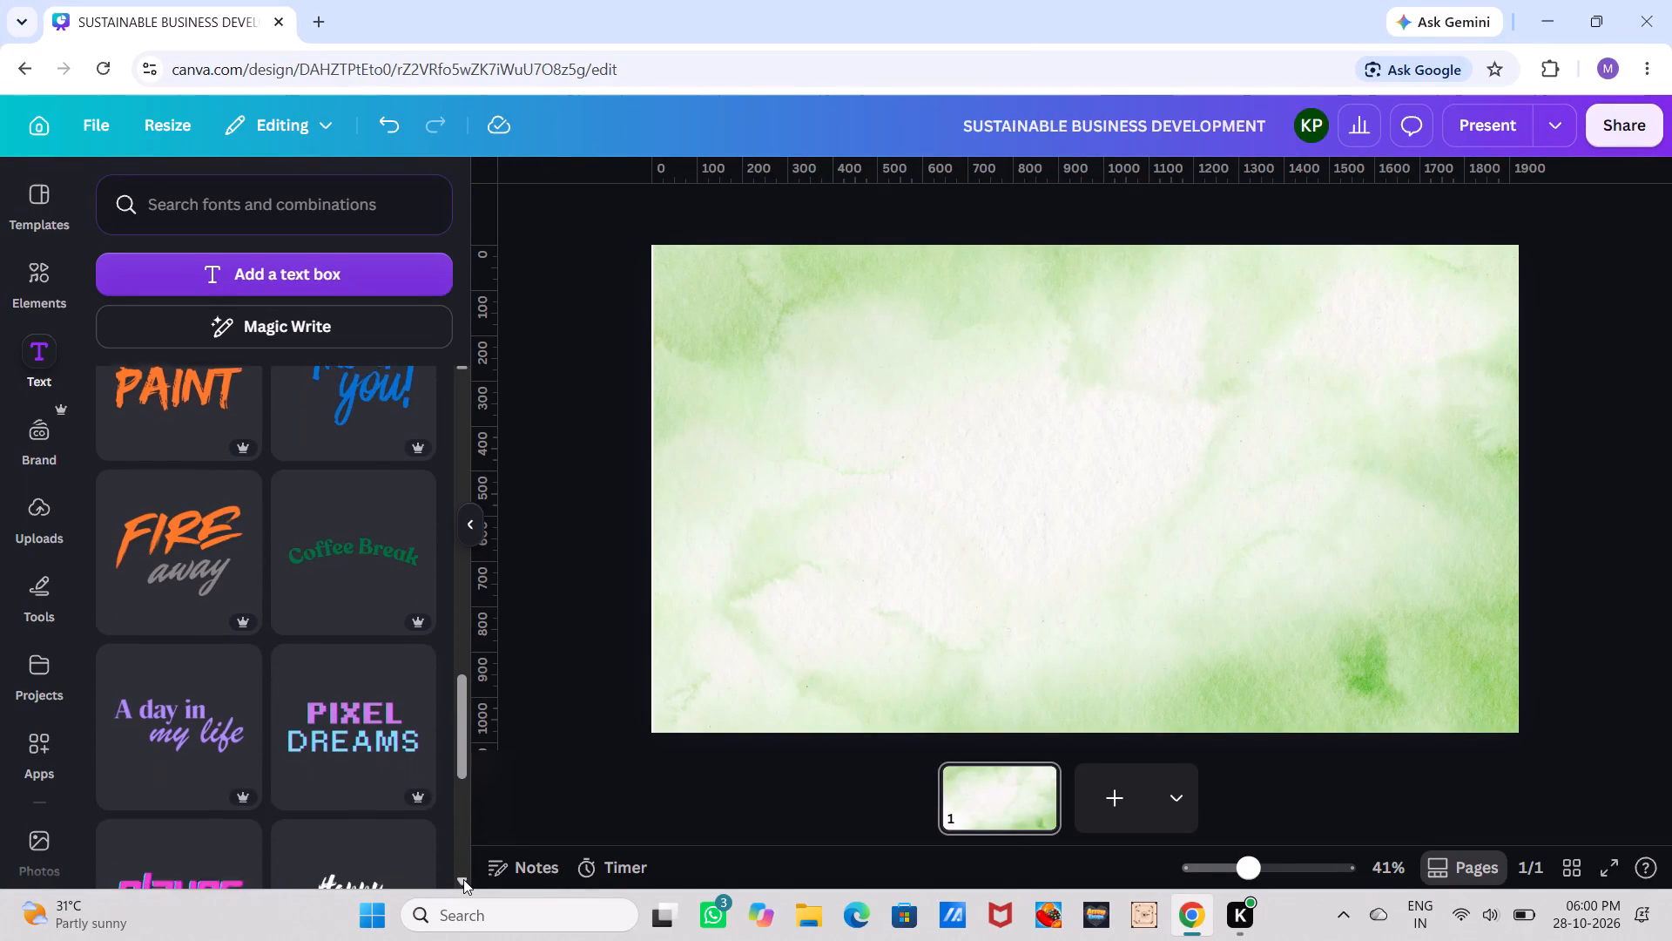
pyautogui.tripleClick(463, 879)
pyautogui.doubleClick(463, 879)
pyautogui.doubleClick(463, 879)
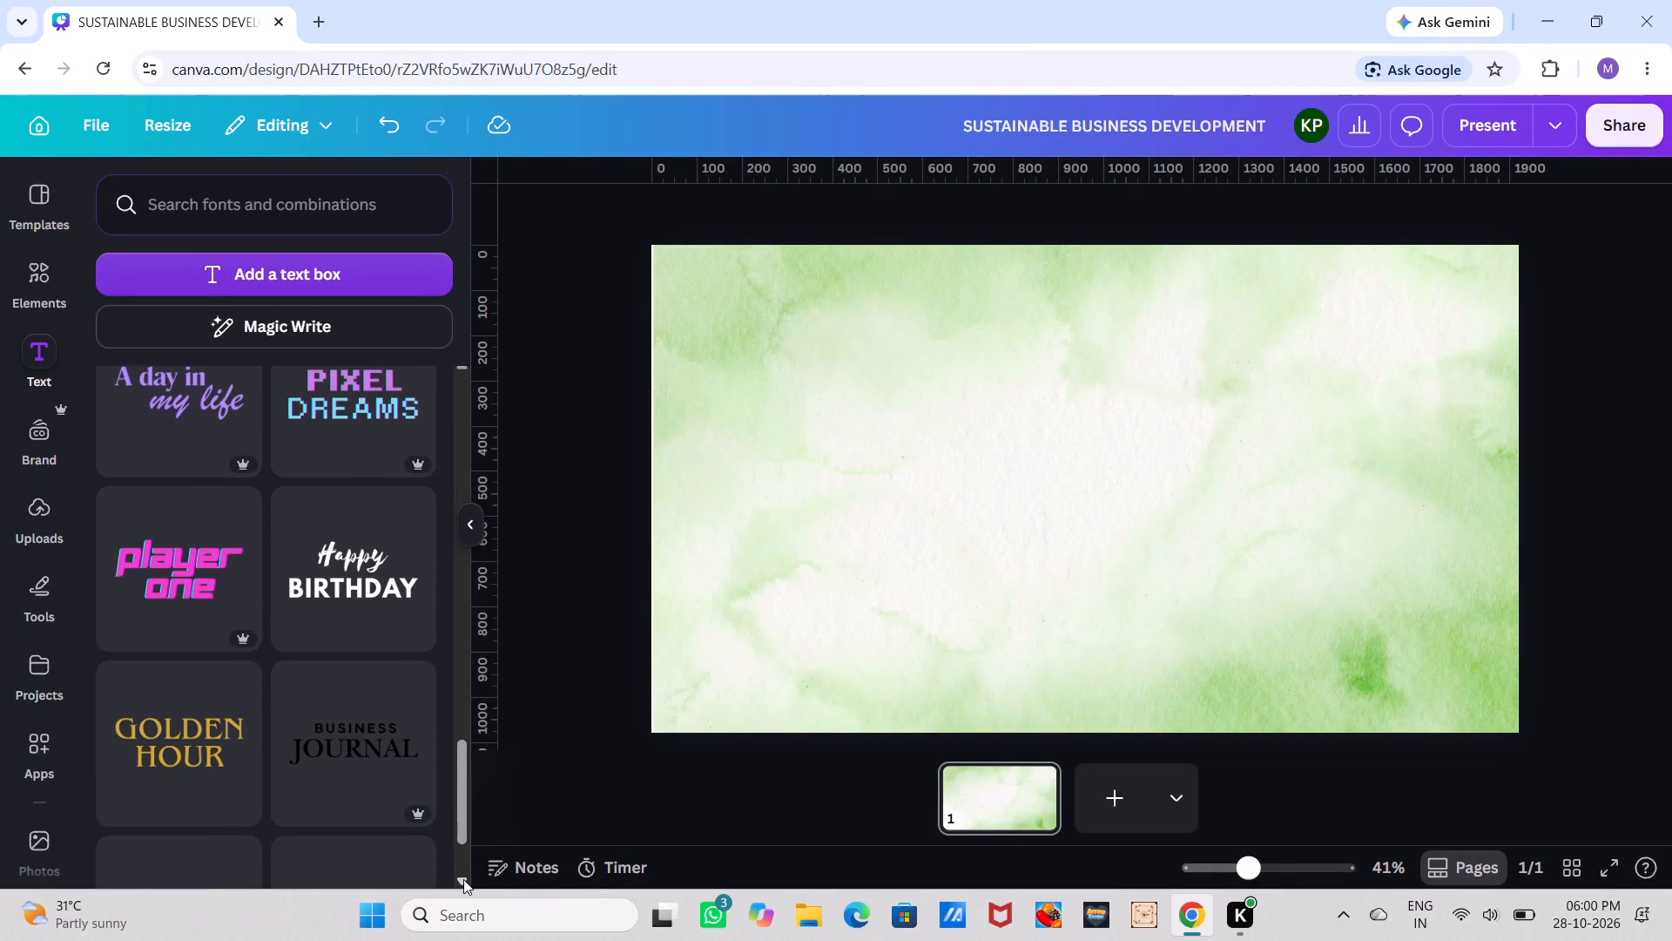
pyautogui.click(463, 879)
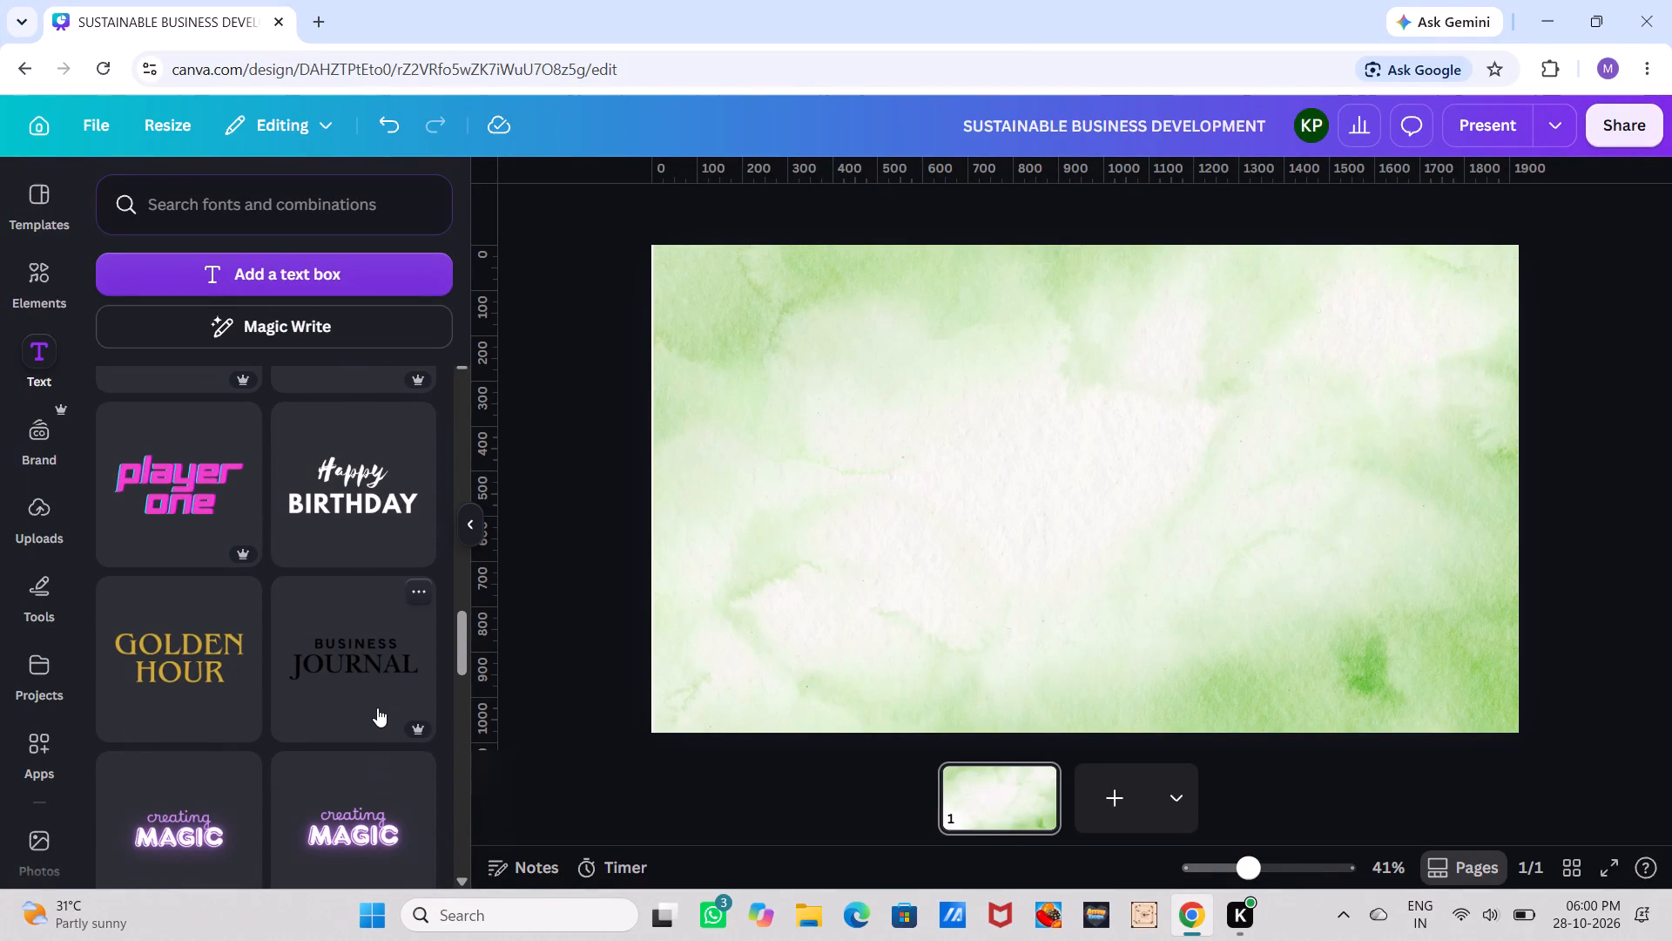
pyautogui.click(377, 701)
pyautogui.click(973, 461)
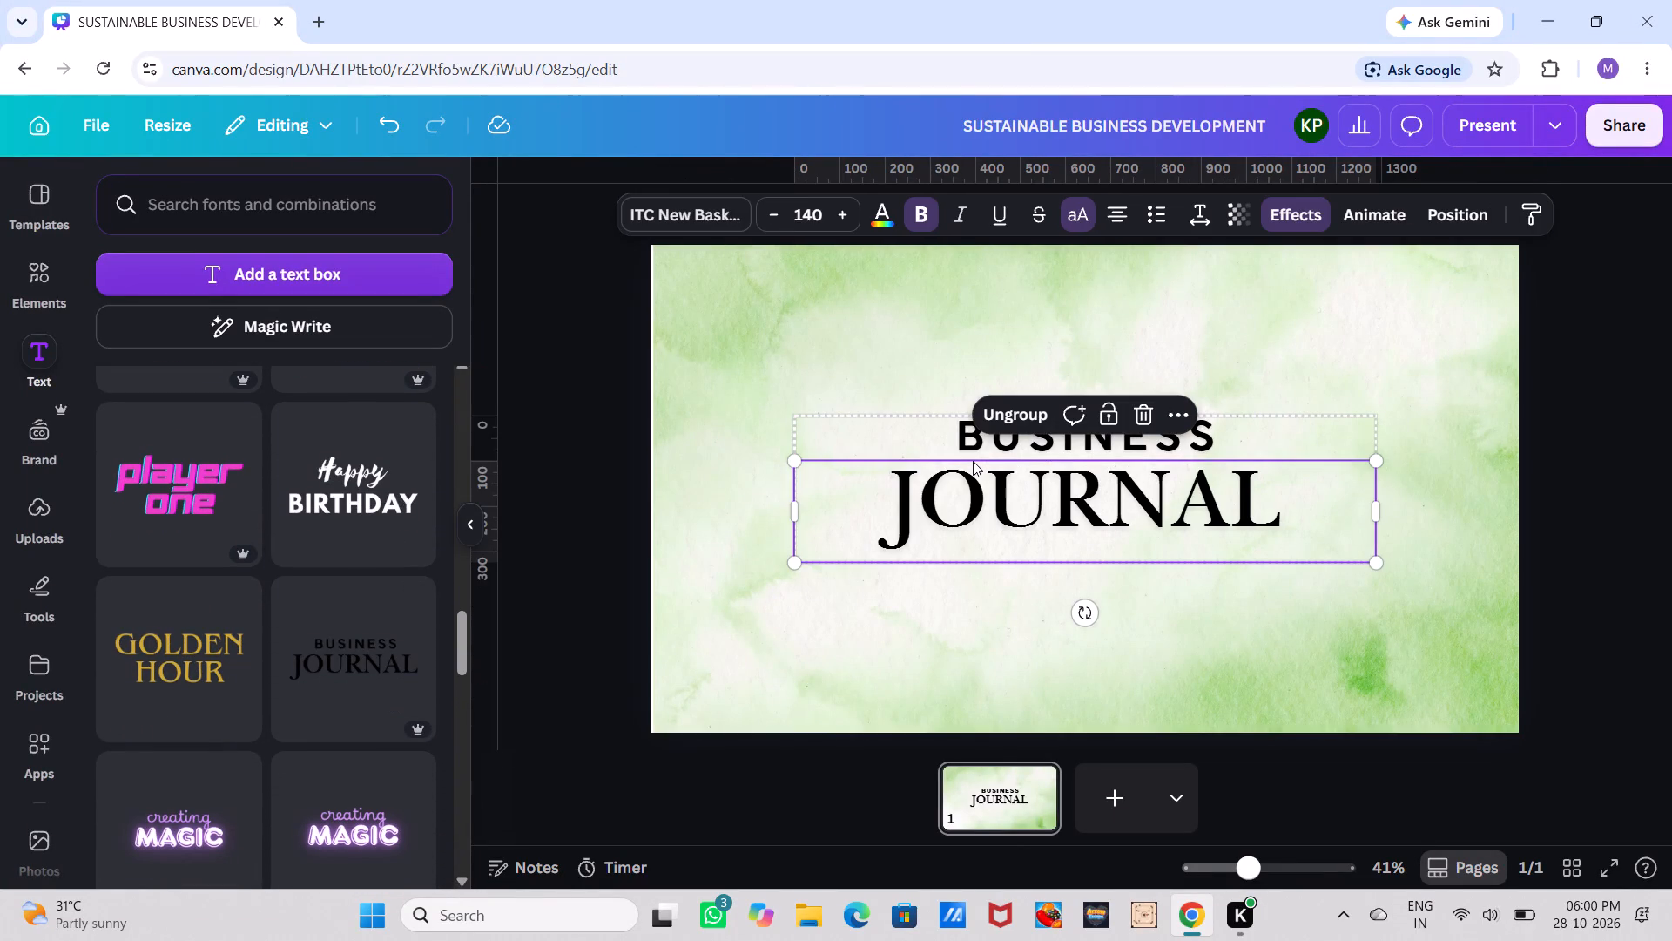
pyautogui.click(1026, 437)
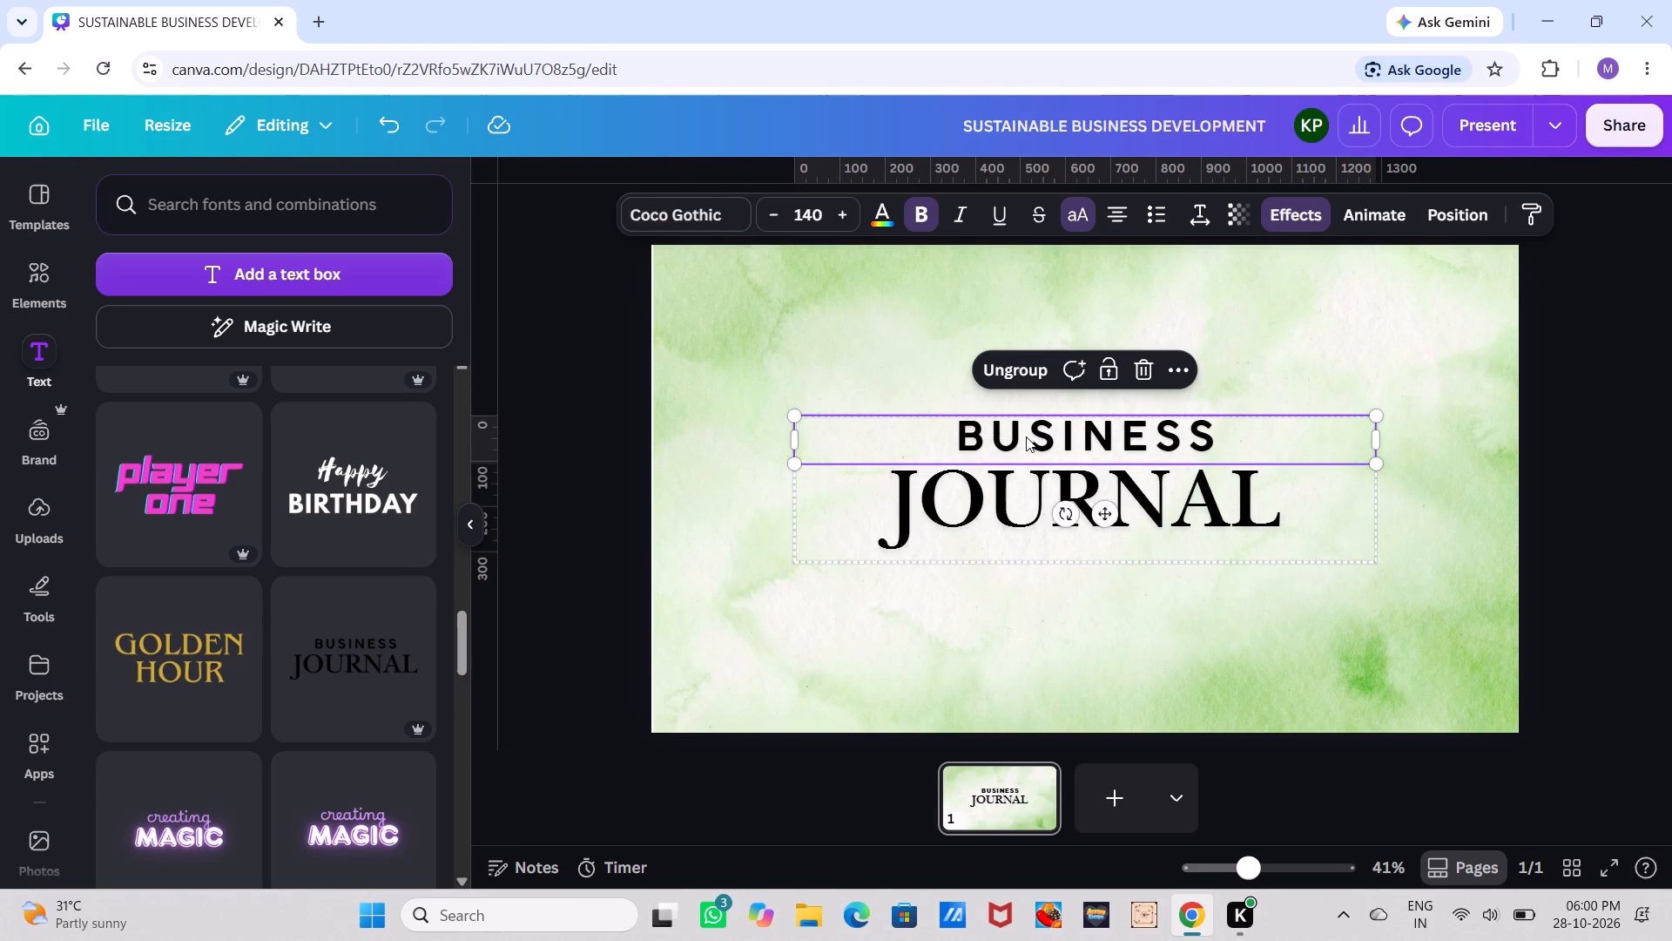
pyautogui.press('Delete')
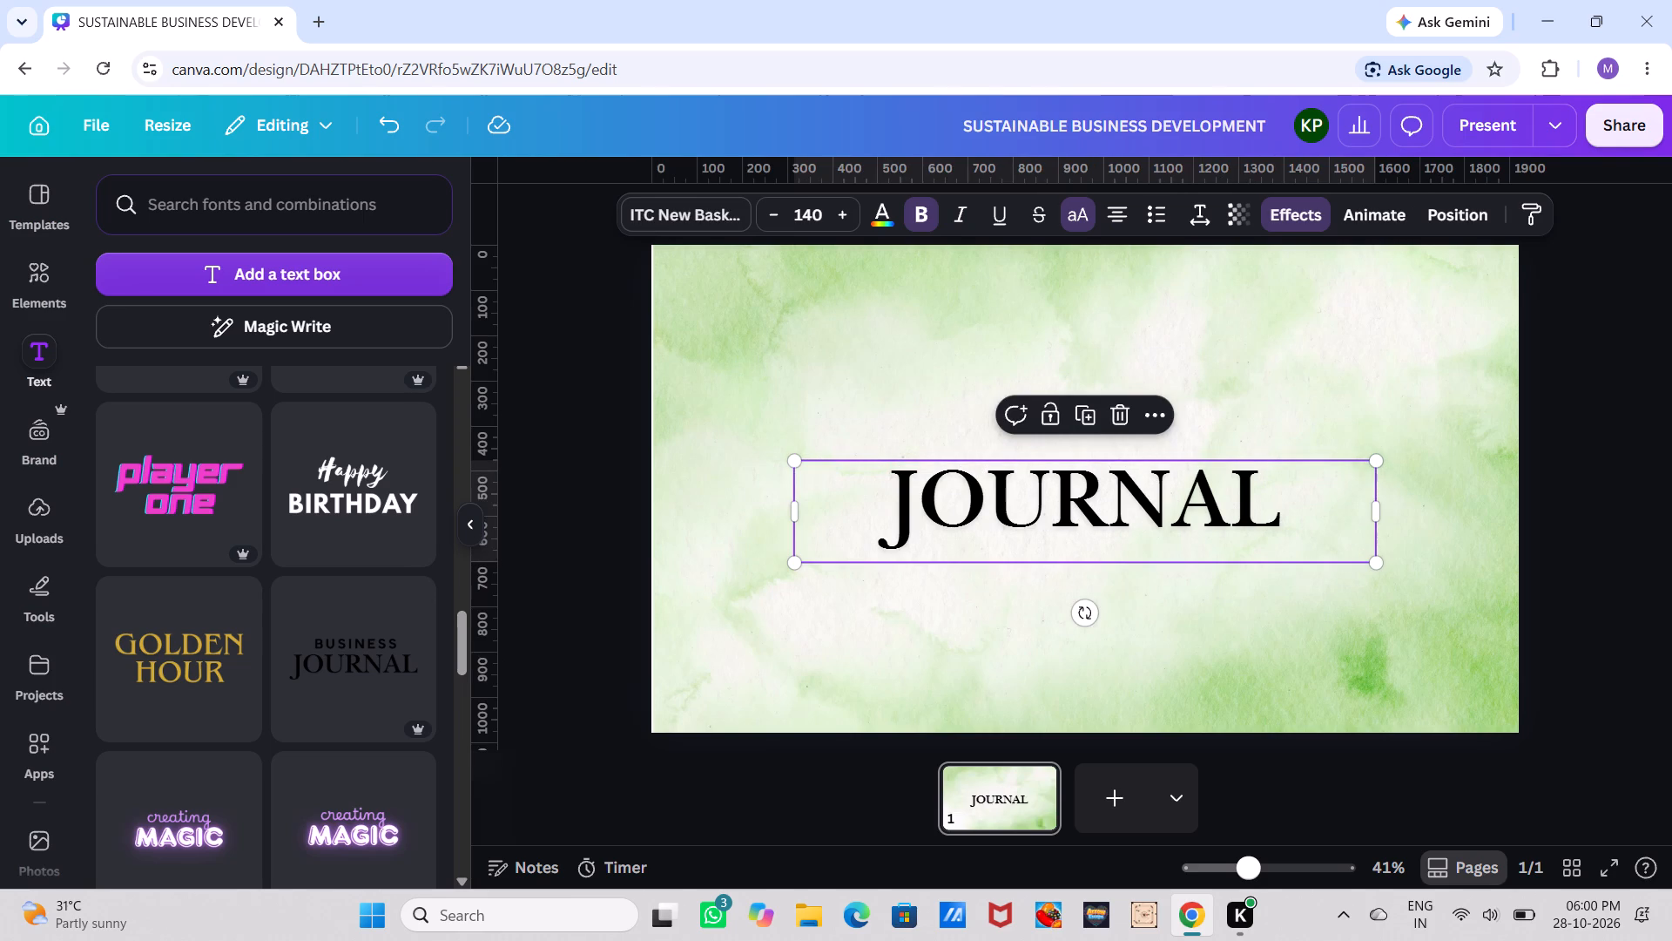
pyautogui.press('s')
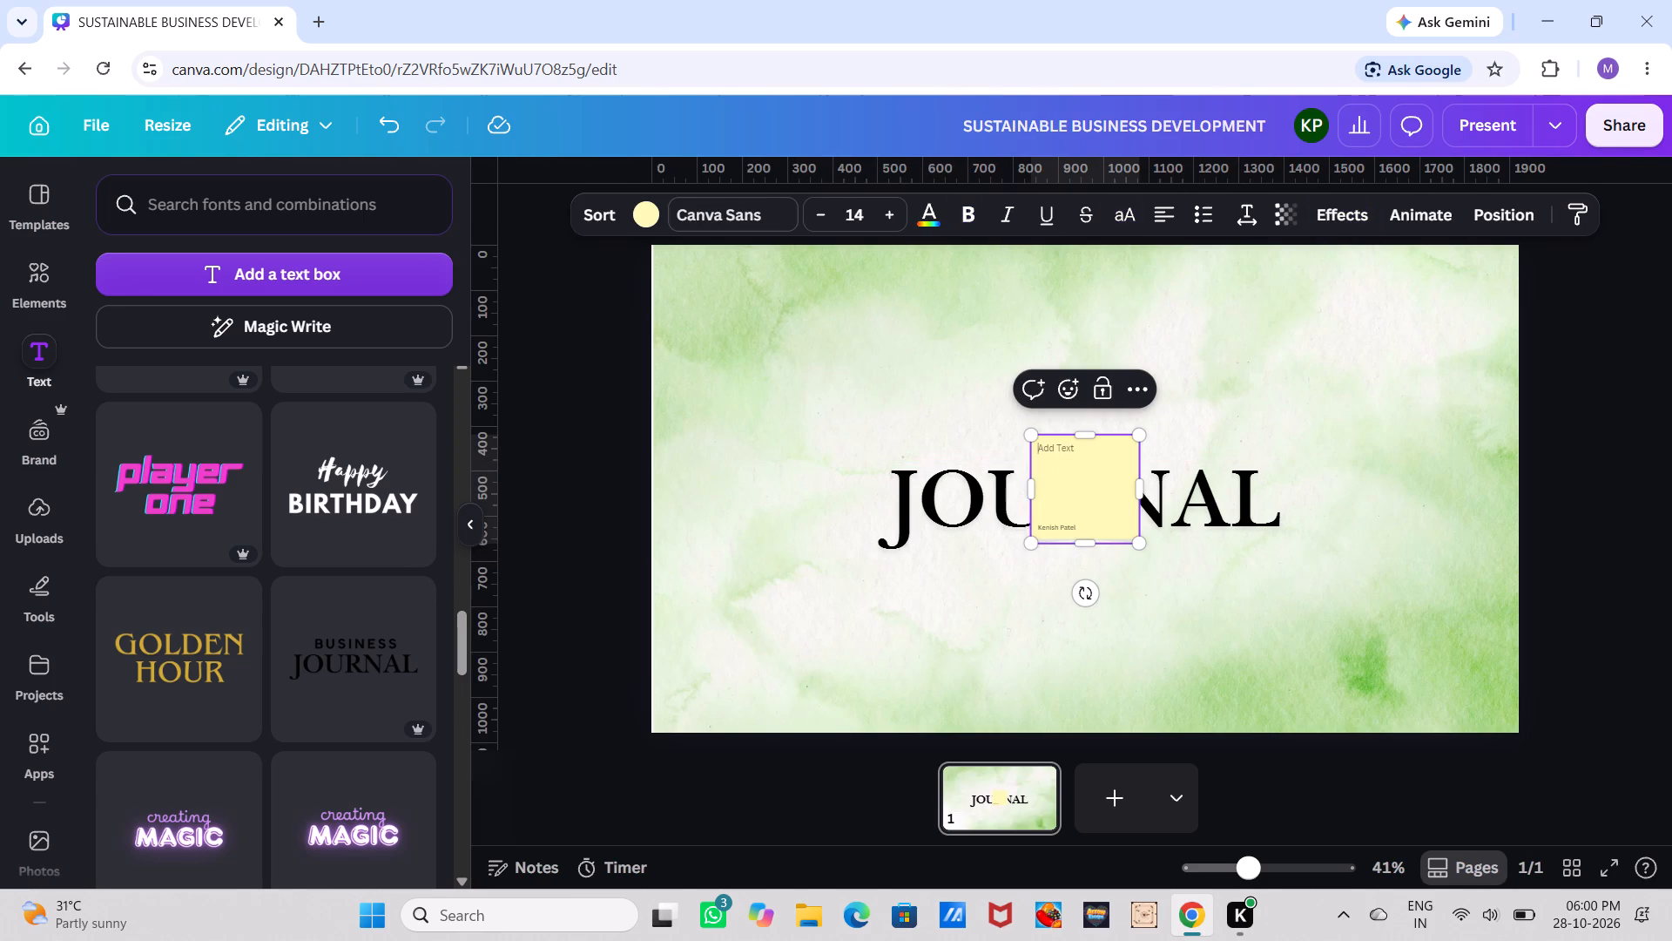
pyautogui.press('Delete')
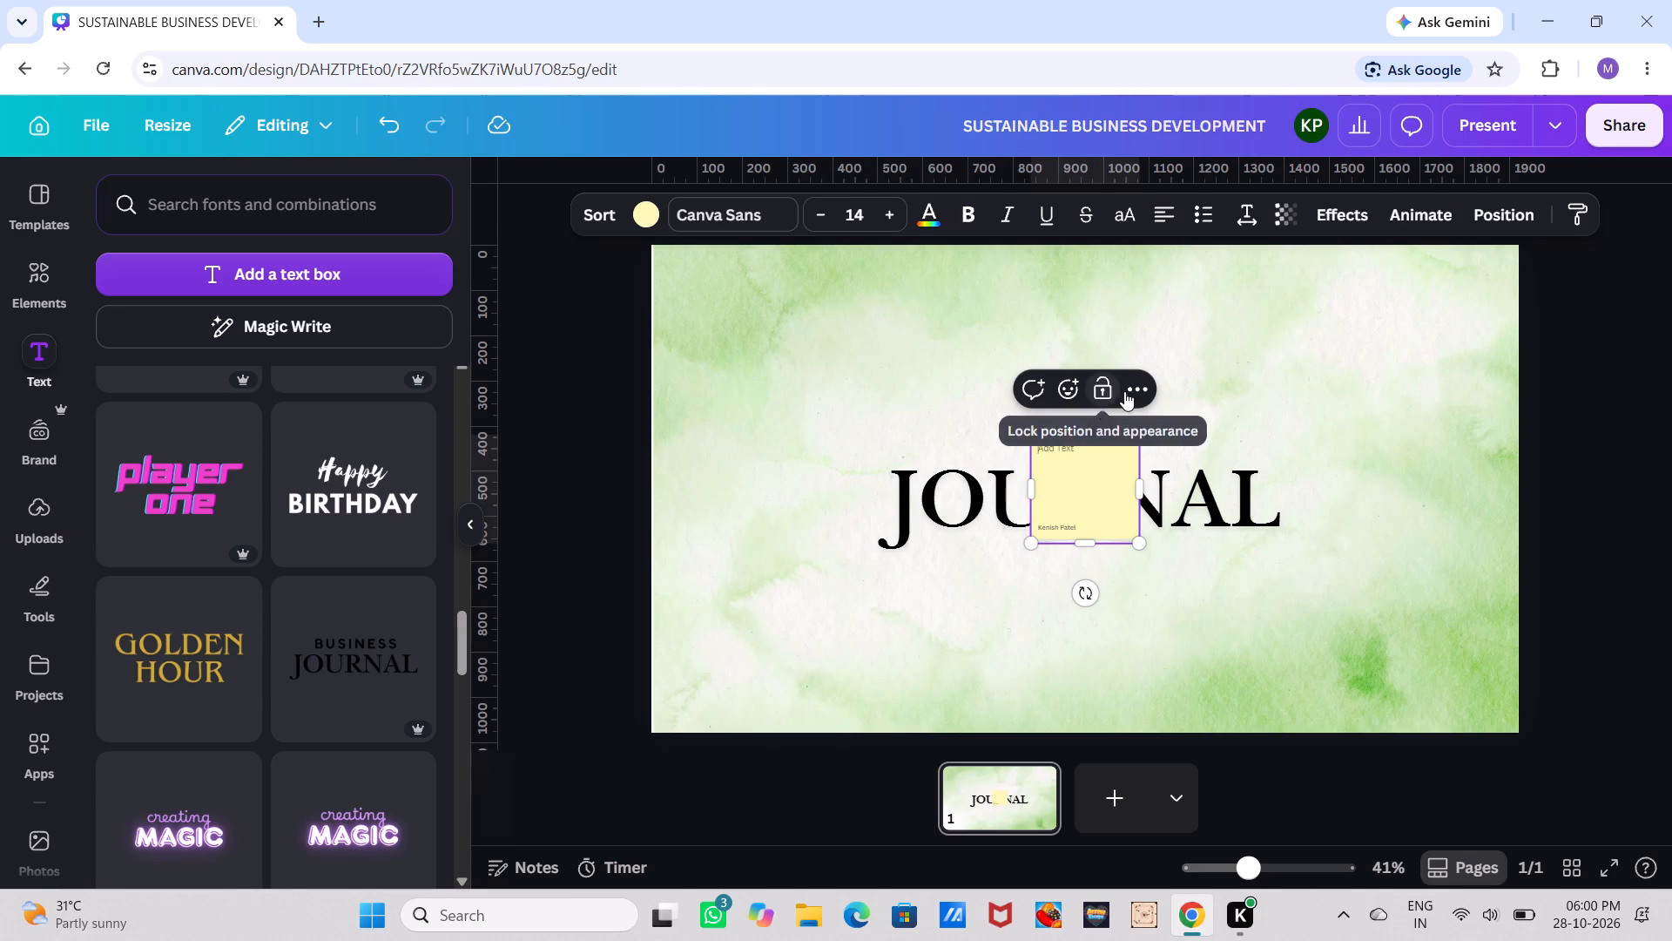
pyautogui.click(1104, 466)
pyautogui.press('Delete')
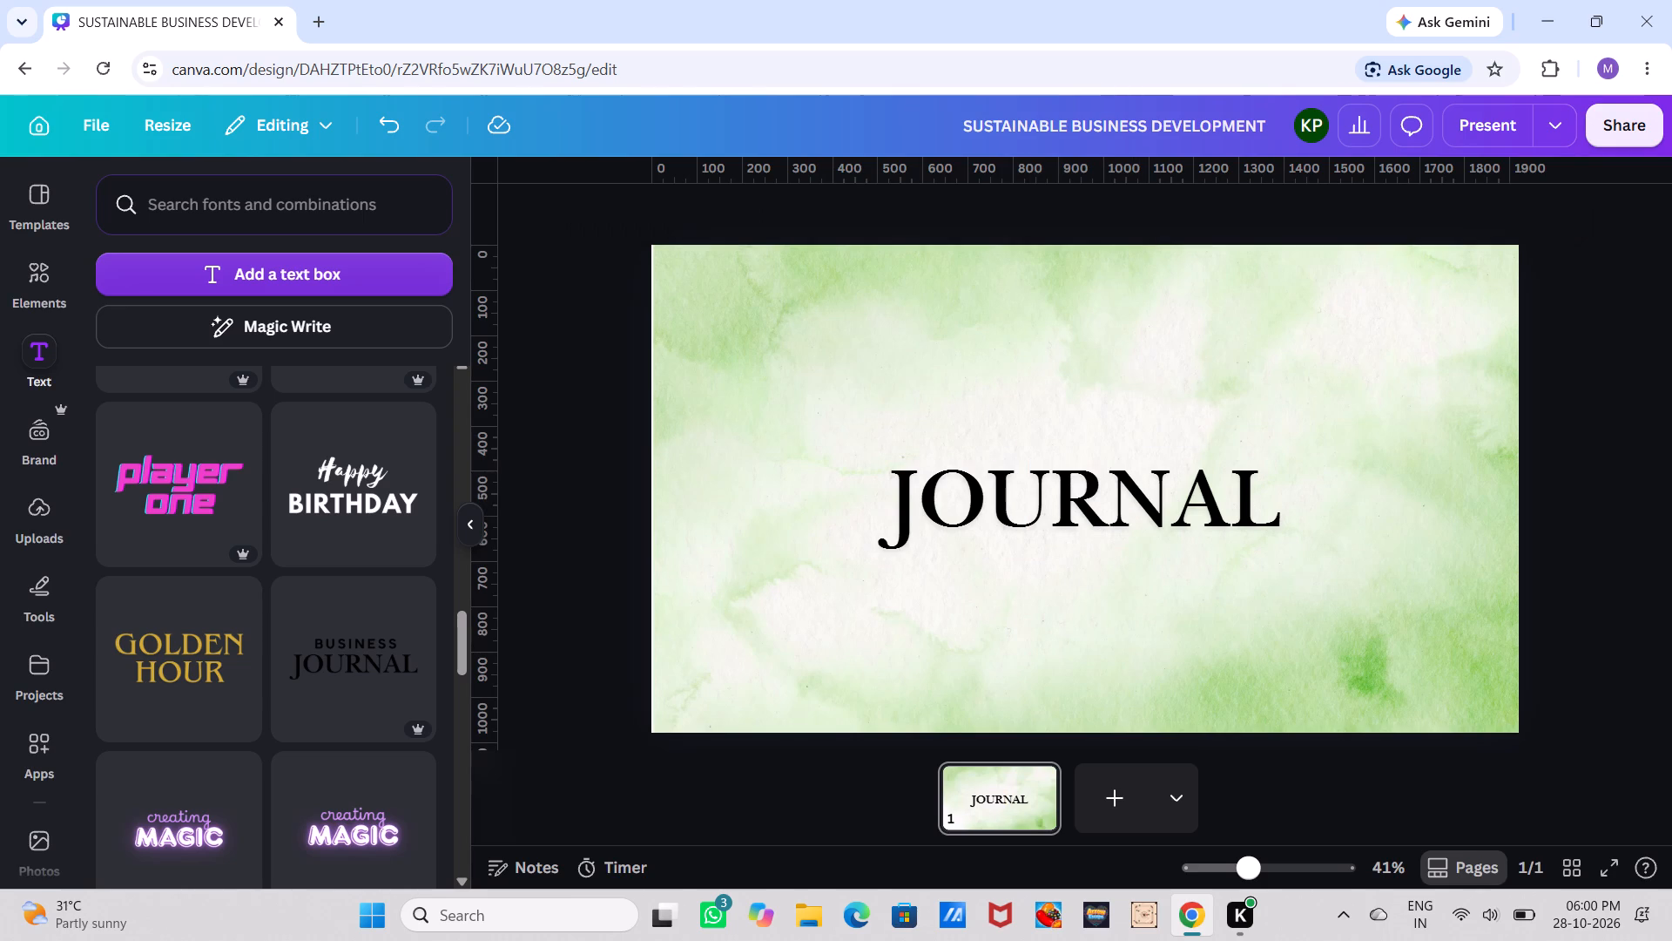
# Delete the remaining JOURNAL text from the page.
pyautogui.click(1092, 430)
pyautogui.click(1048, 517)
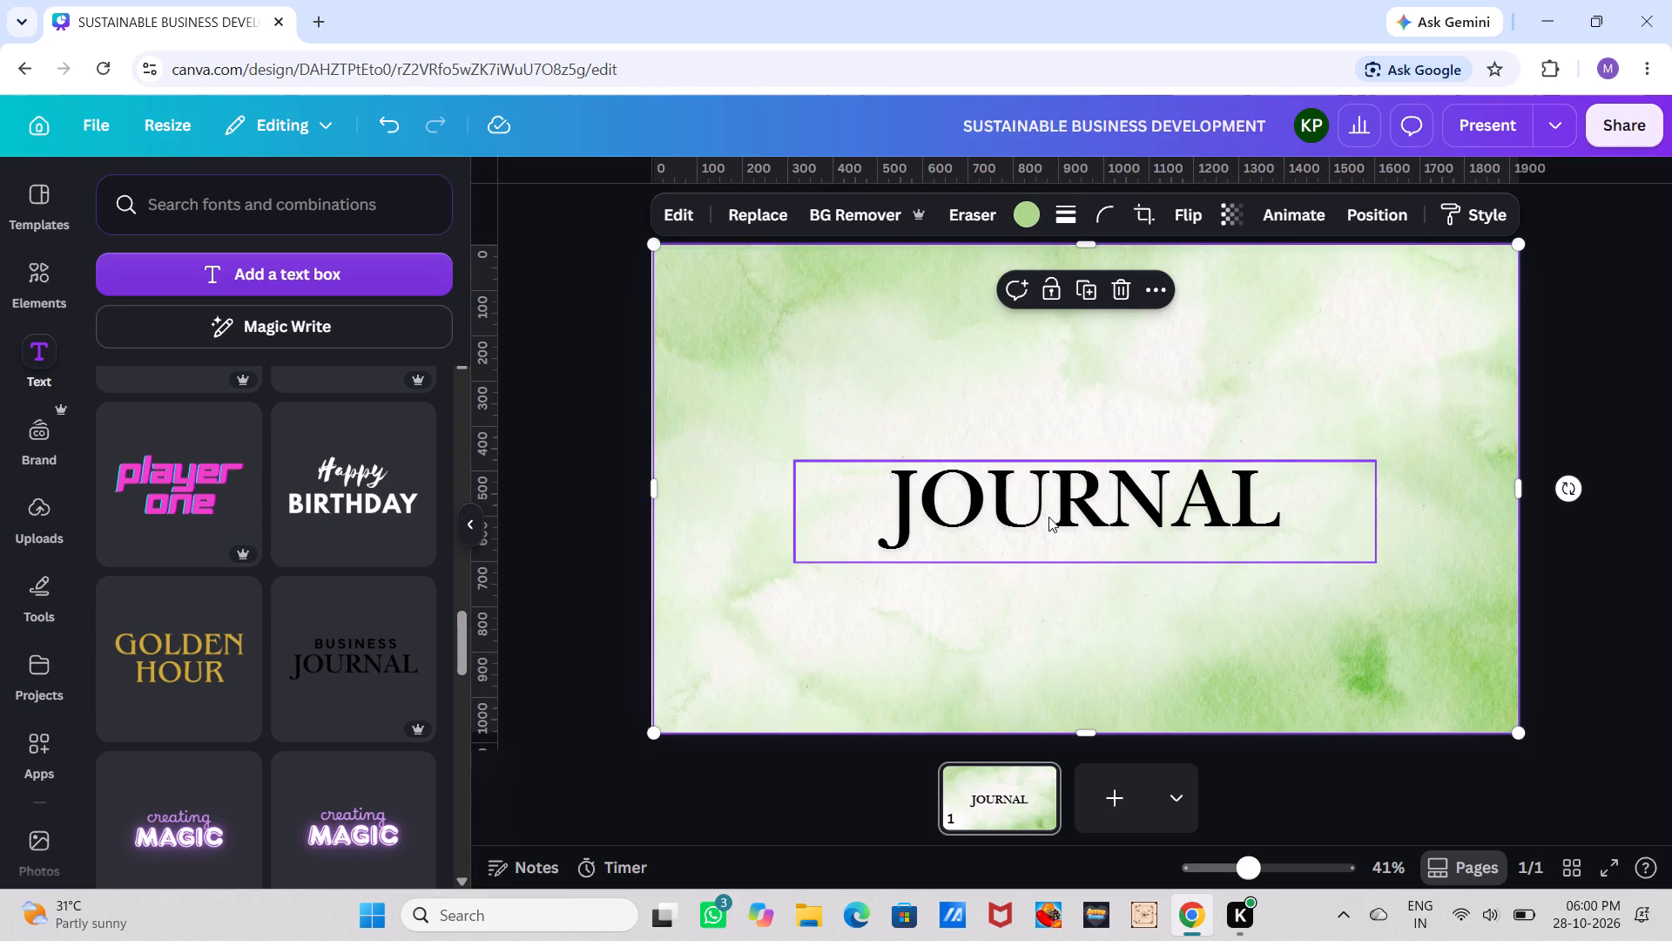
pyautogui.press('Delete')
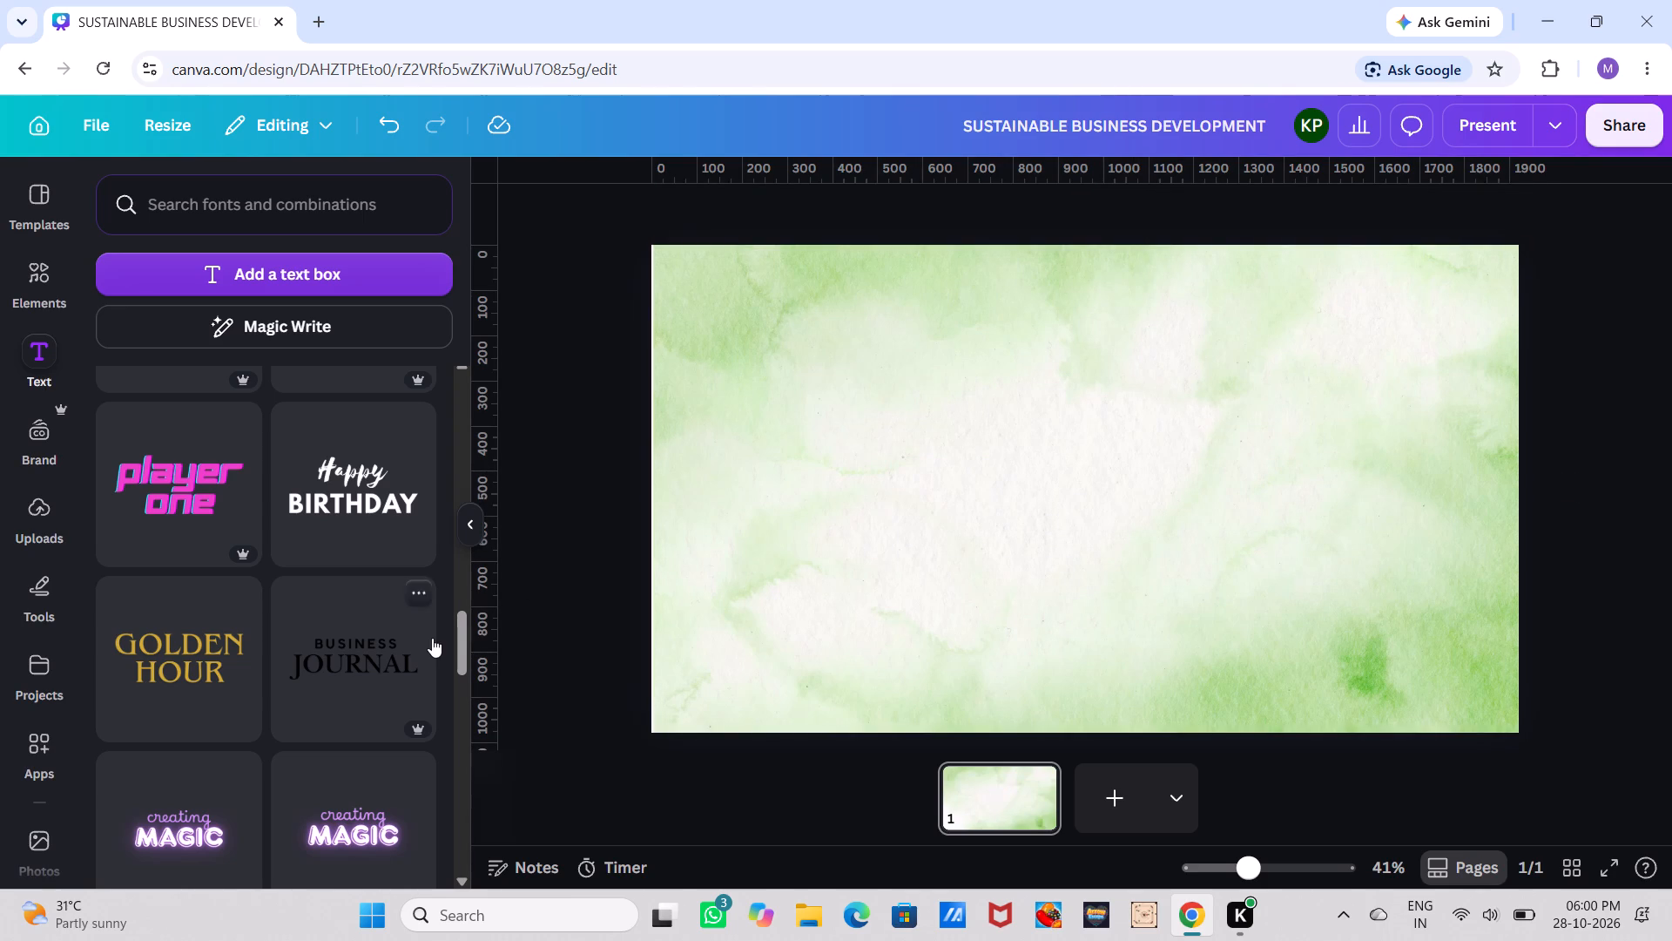
# Find the yellow Coming Soon style among the font combinations and add it to the page.
pyautogui.moveTo(465, 644); pyautogui.dragTo(466, 680)
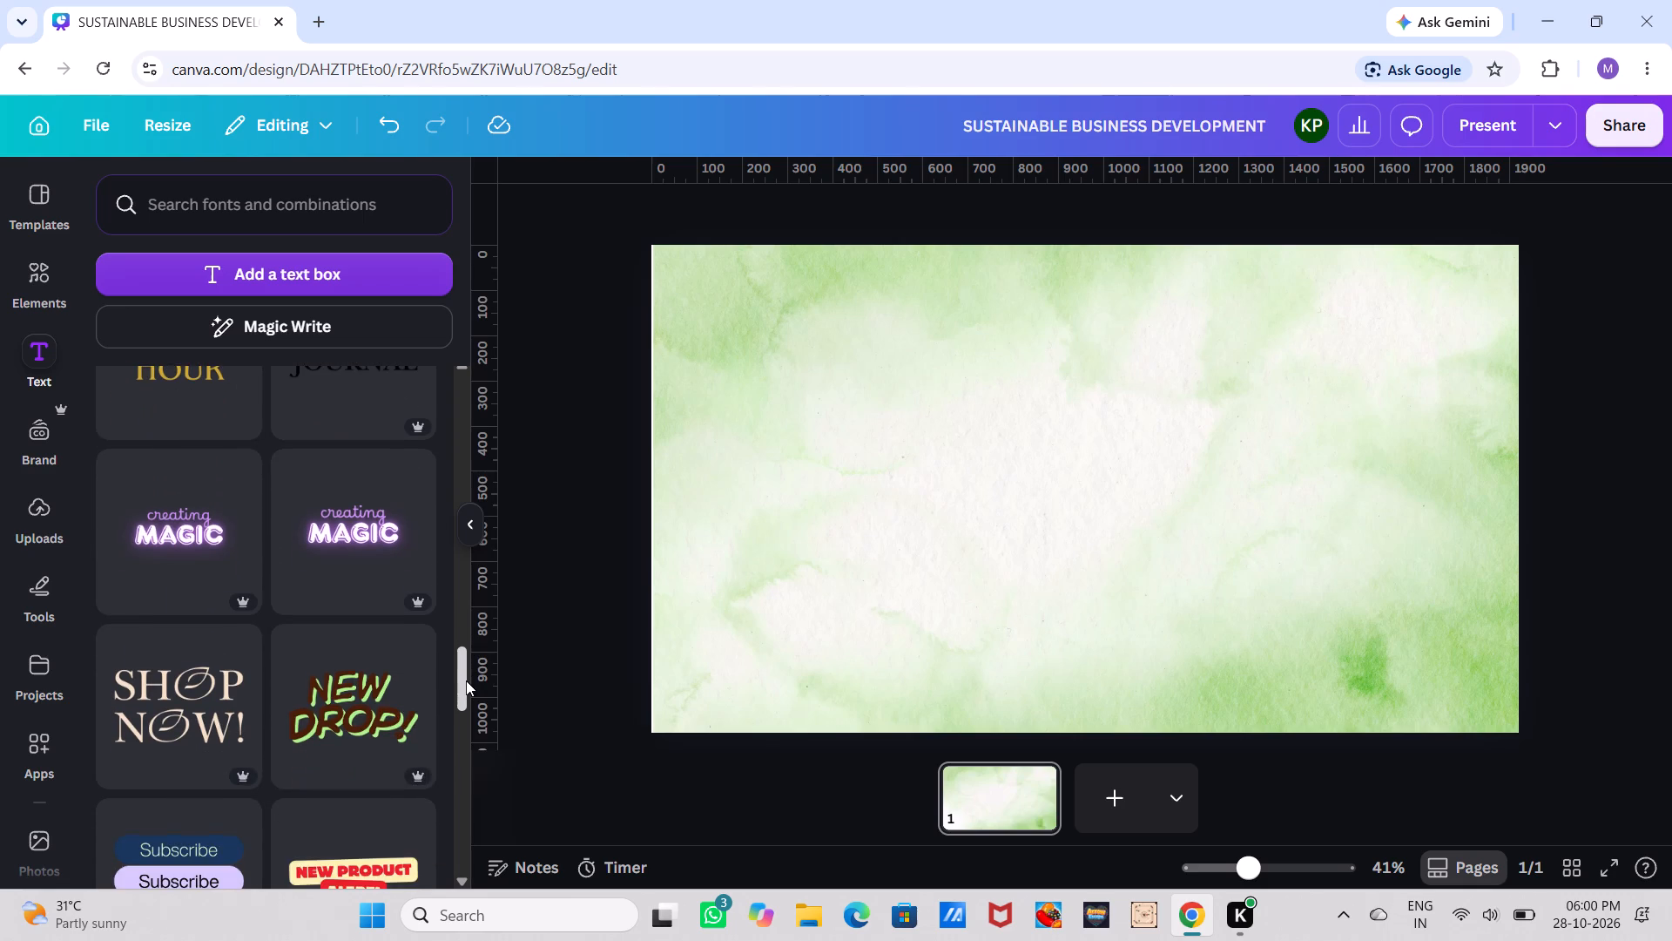
pyautogui.moveTo(466, 680); pyautogui.dragTo(465, 721)
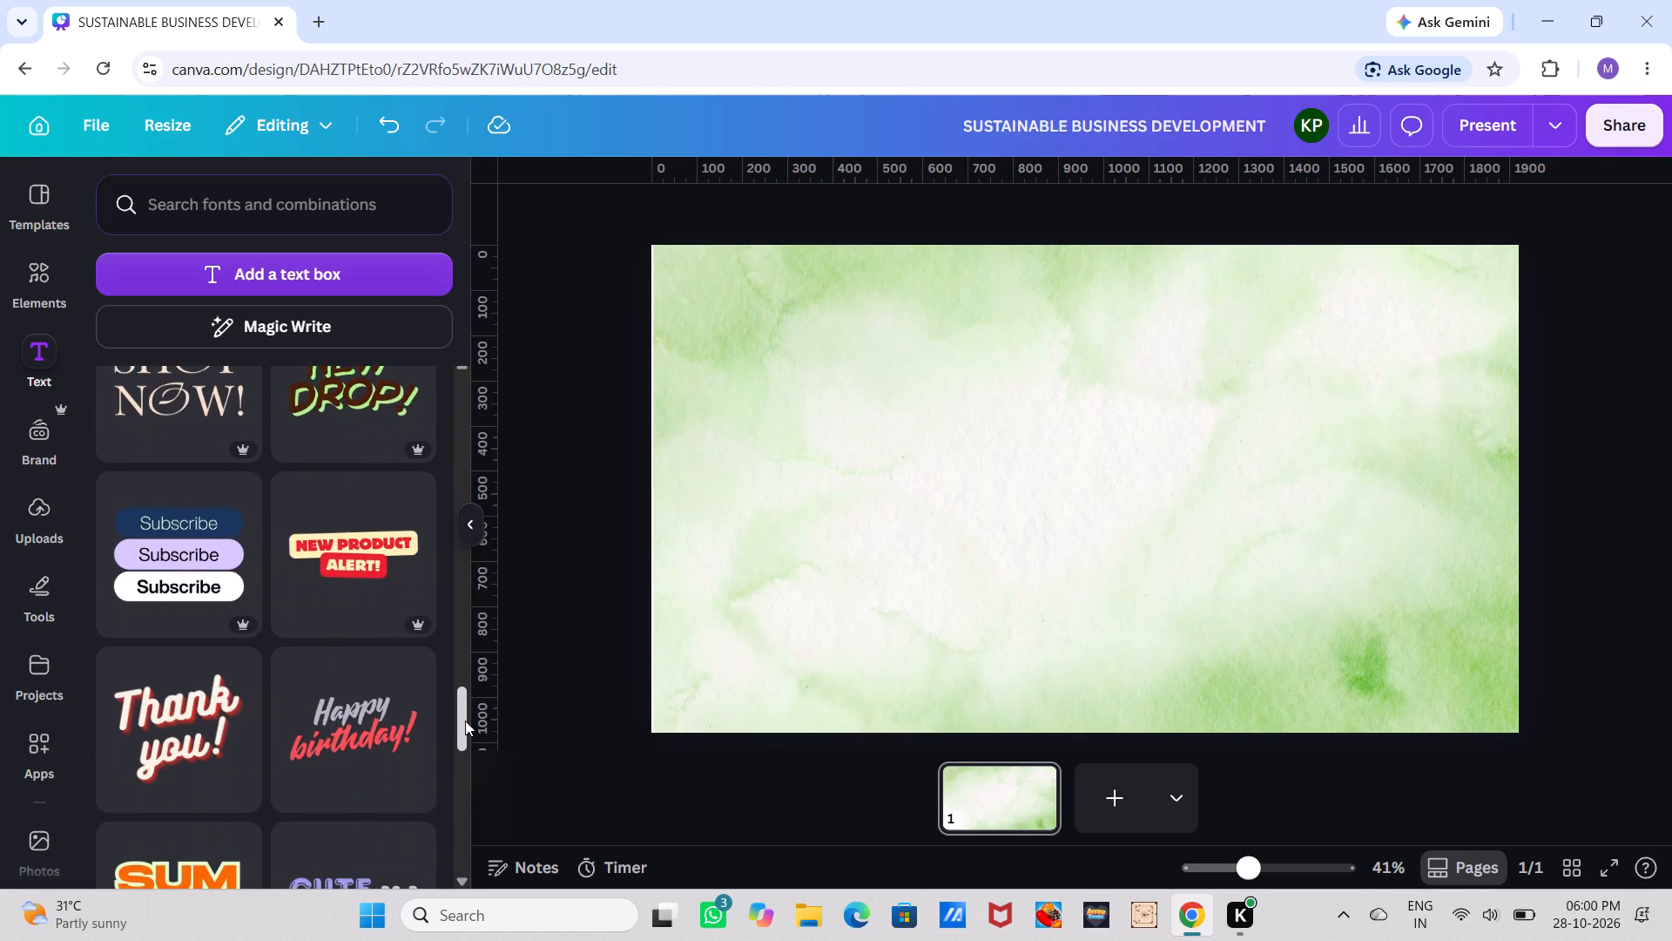
pyautogui.moveTo(465, 721); pyautogui.dragTo(463, 765)
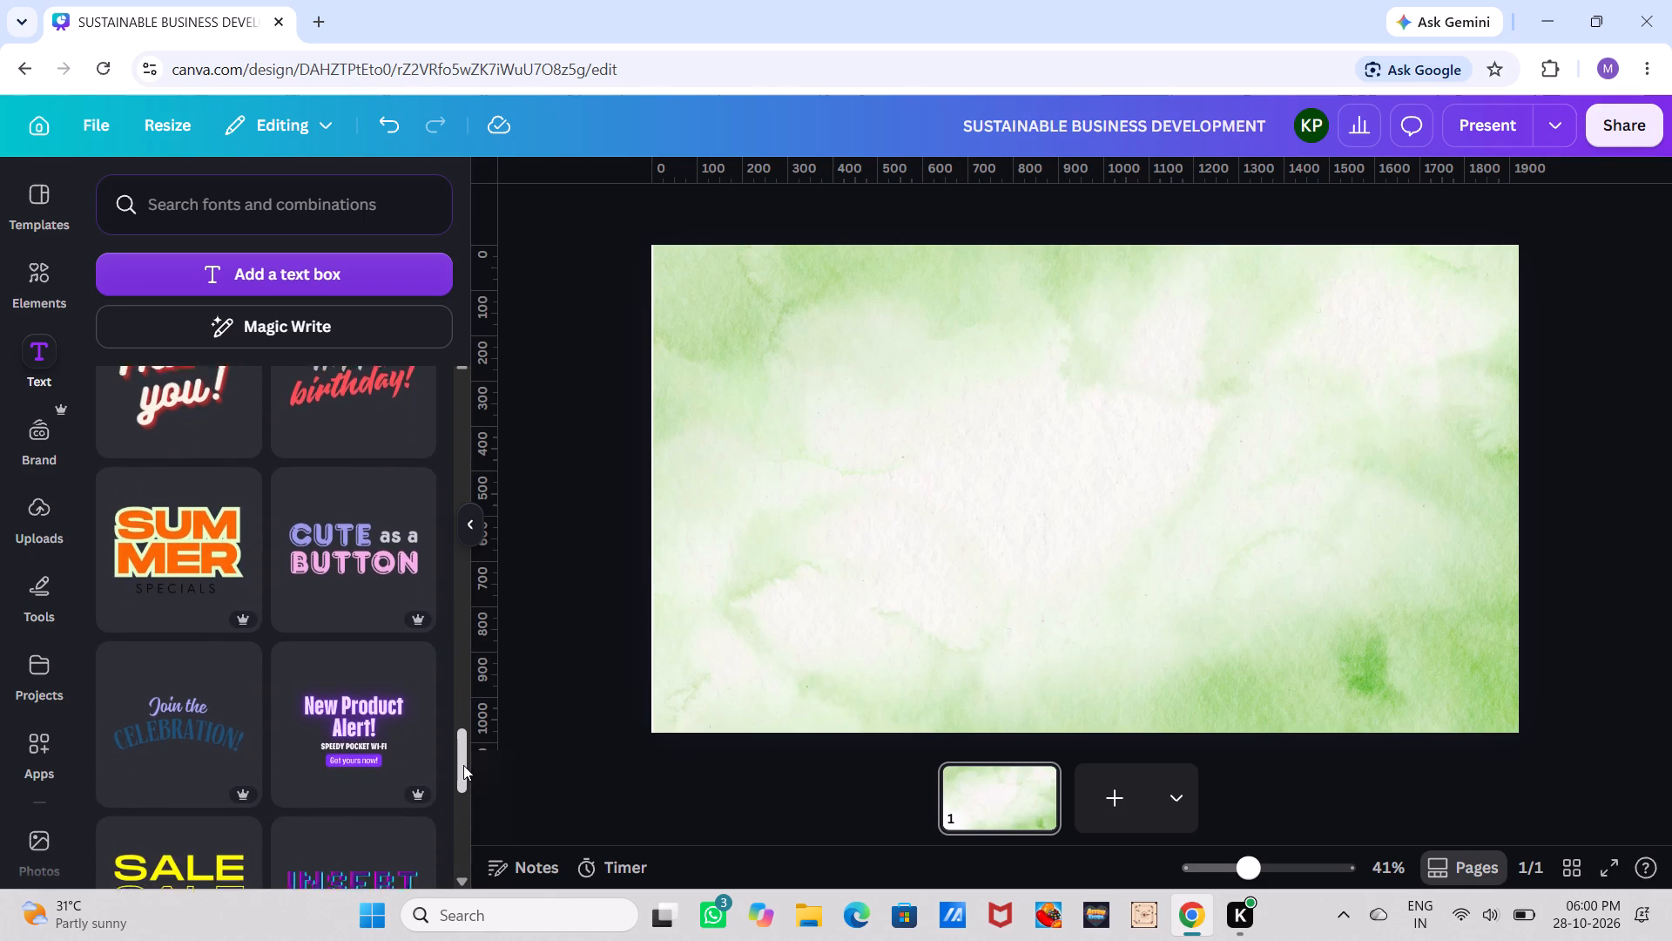
pyautogui.moveTo(463, 765); pyautogui.dragTo(461, 810)
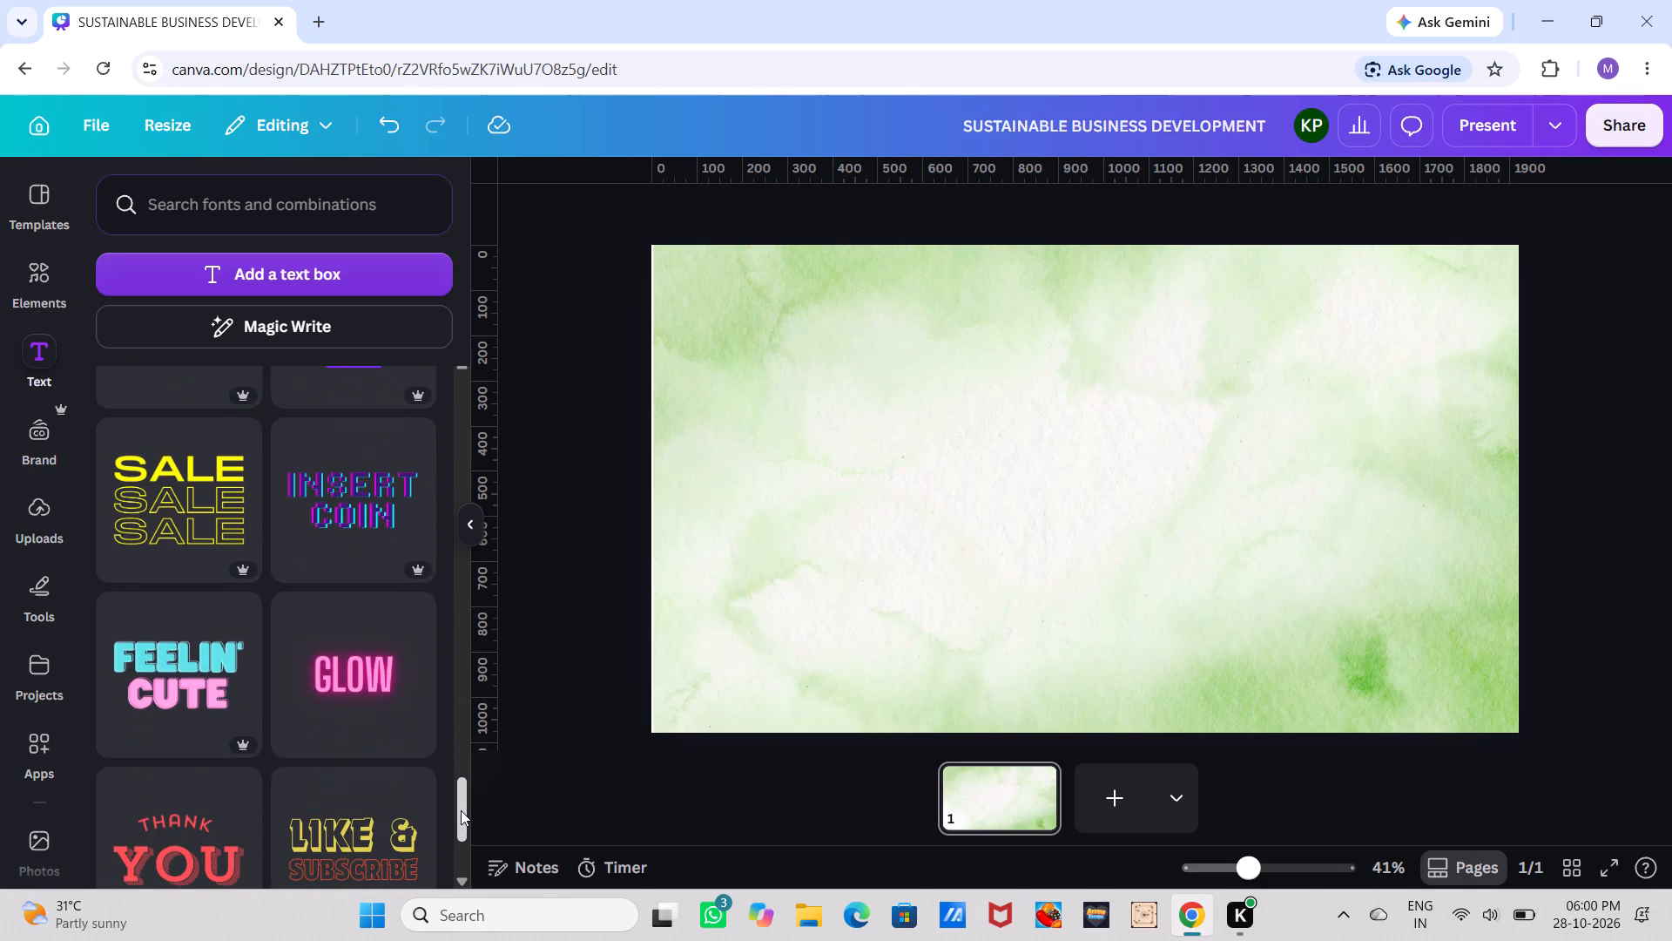
pyautogui.moveTo(461, 810); pyautogui.dragTo(466, 832)
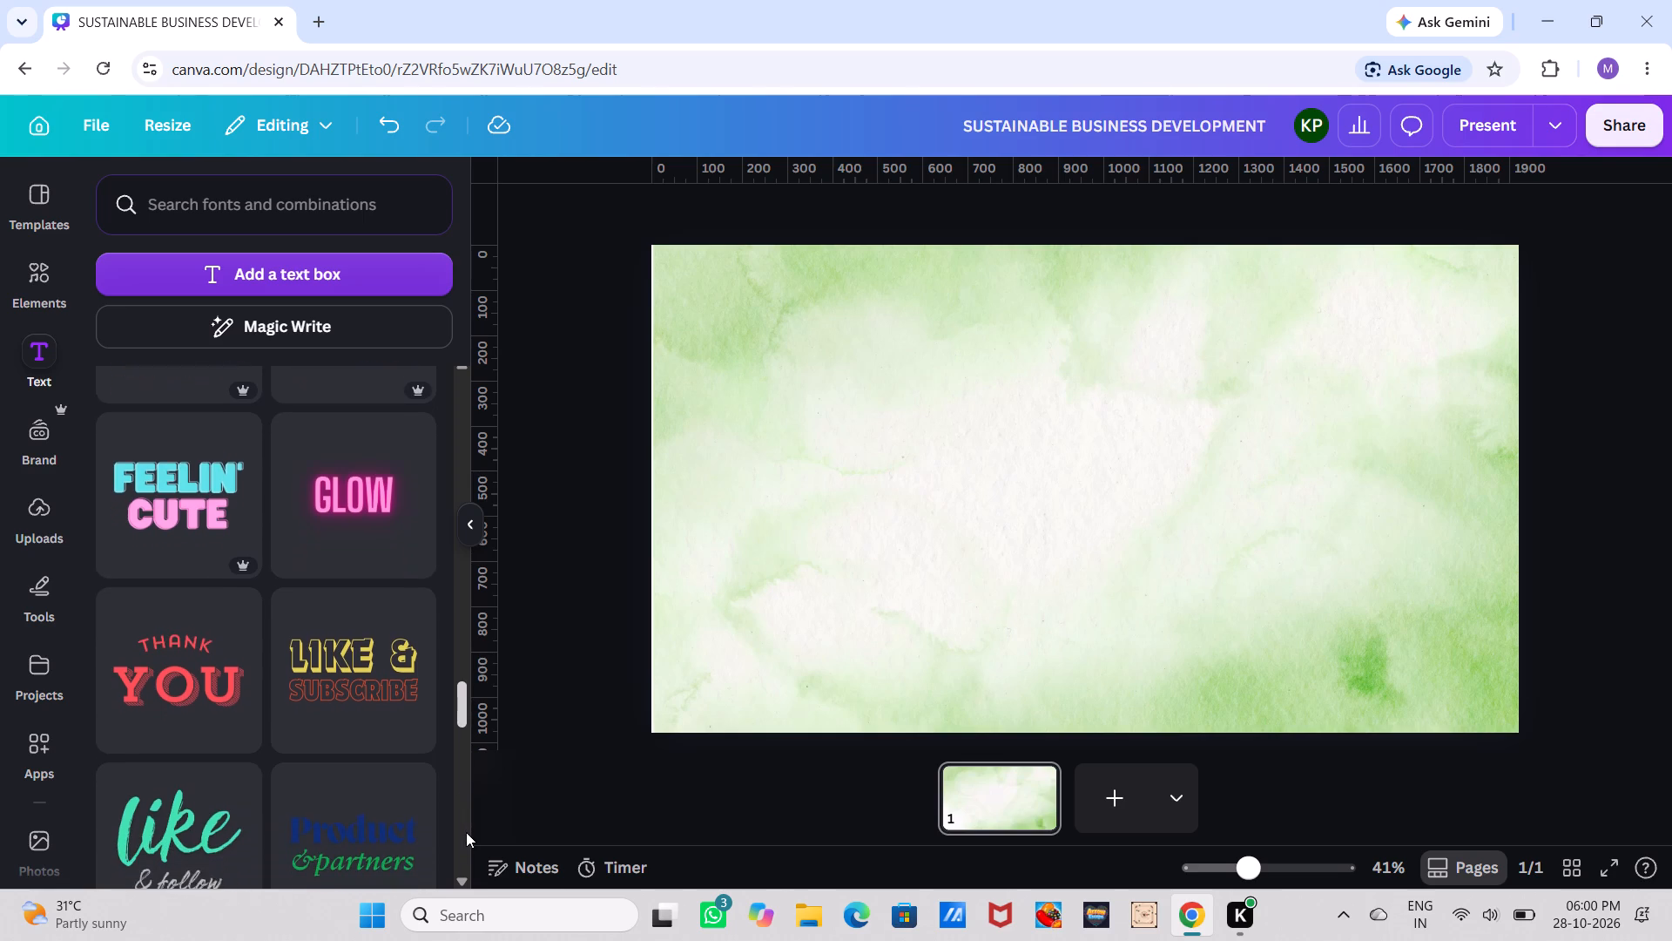
pyautogui.moveTo(466, 832); pyautogui.dragTo(470, 862)
pyautogui.moveTo(453, 747); pyautogui.dragTo(453, 775)
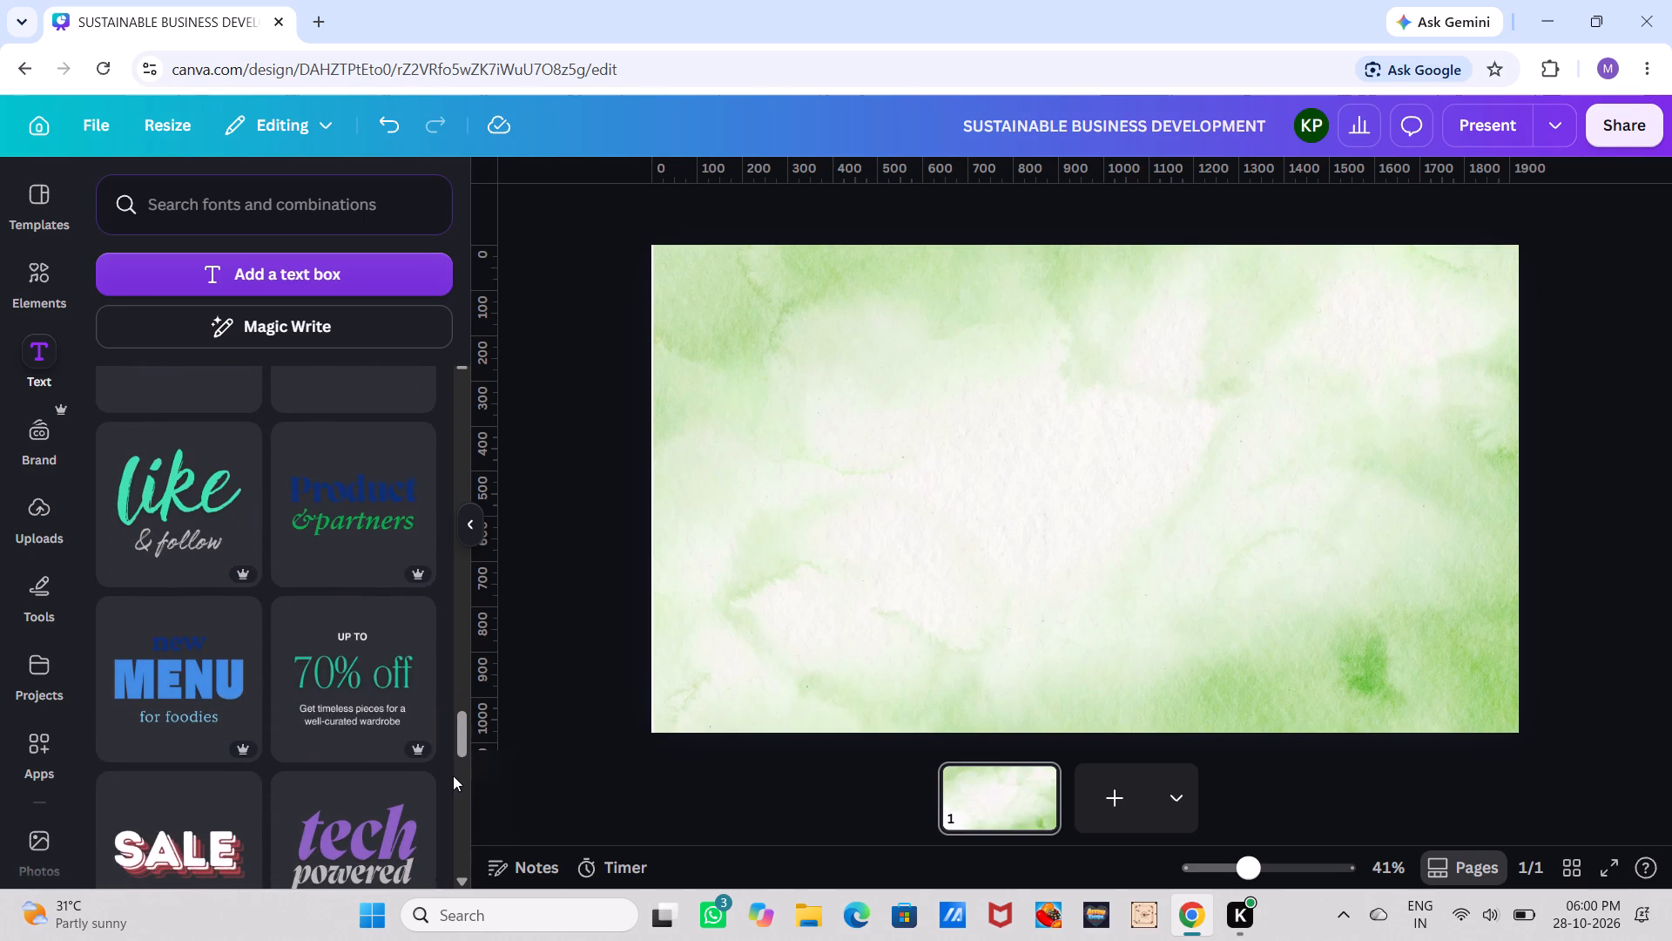
pyautogui.moveTo(453, 775); pyautogui.dragTo(460, 723)
pyautogui.moveTo(460, 723); pyautogui.dragTo(462, 741)
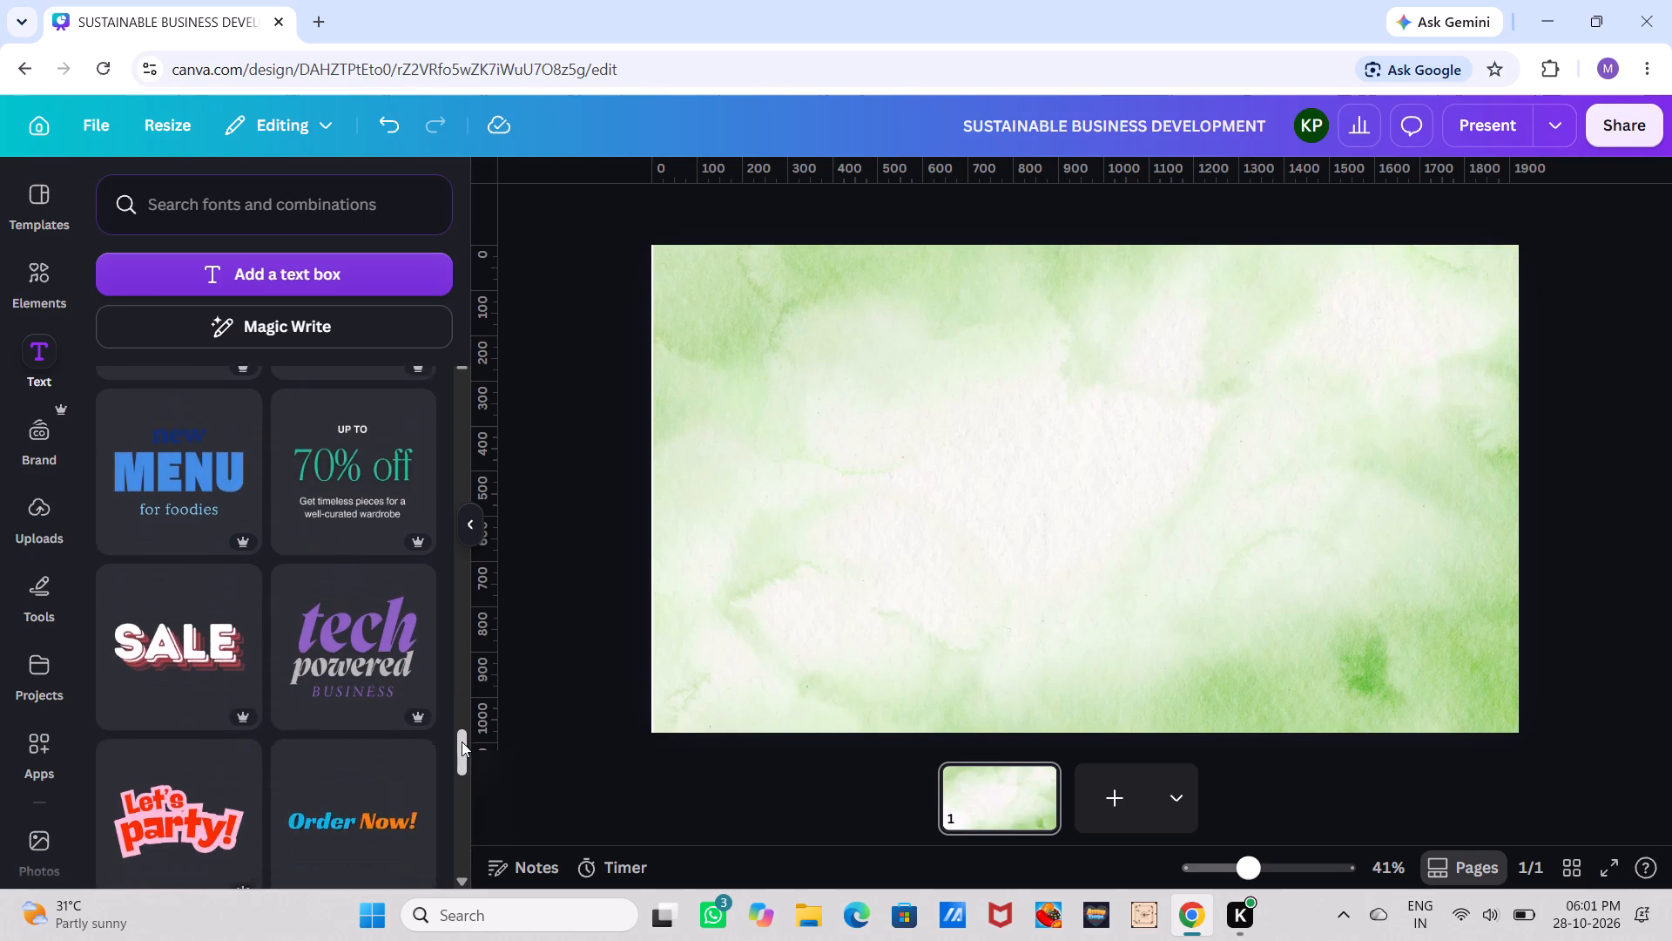
pyautogui.moveTo(462, 741); pyautogui.dragTo(455, 764)
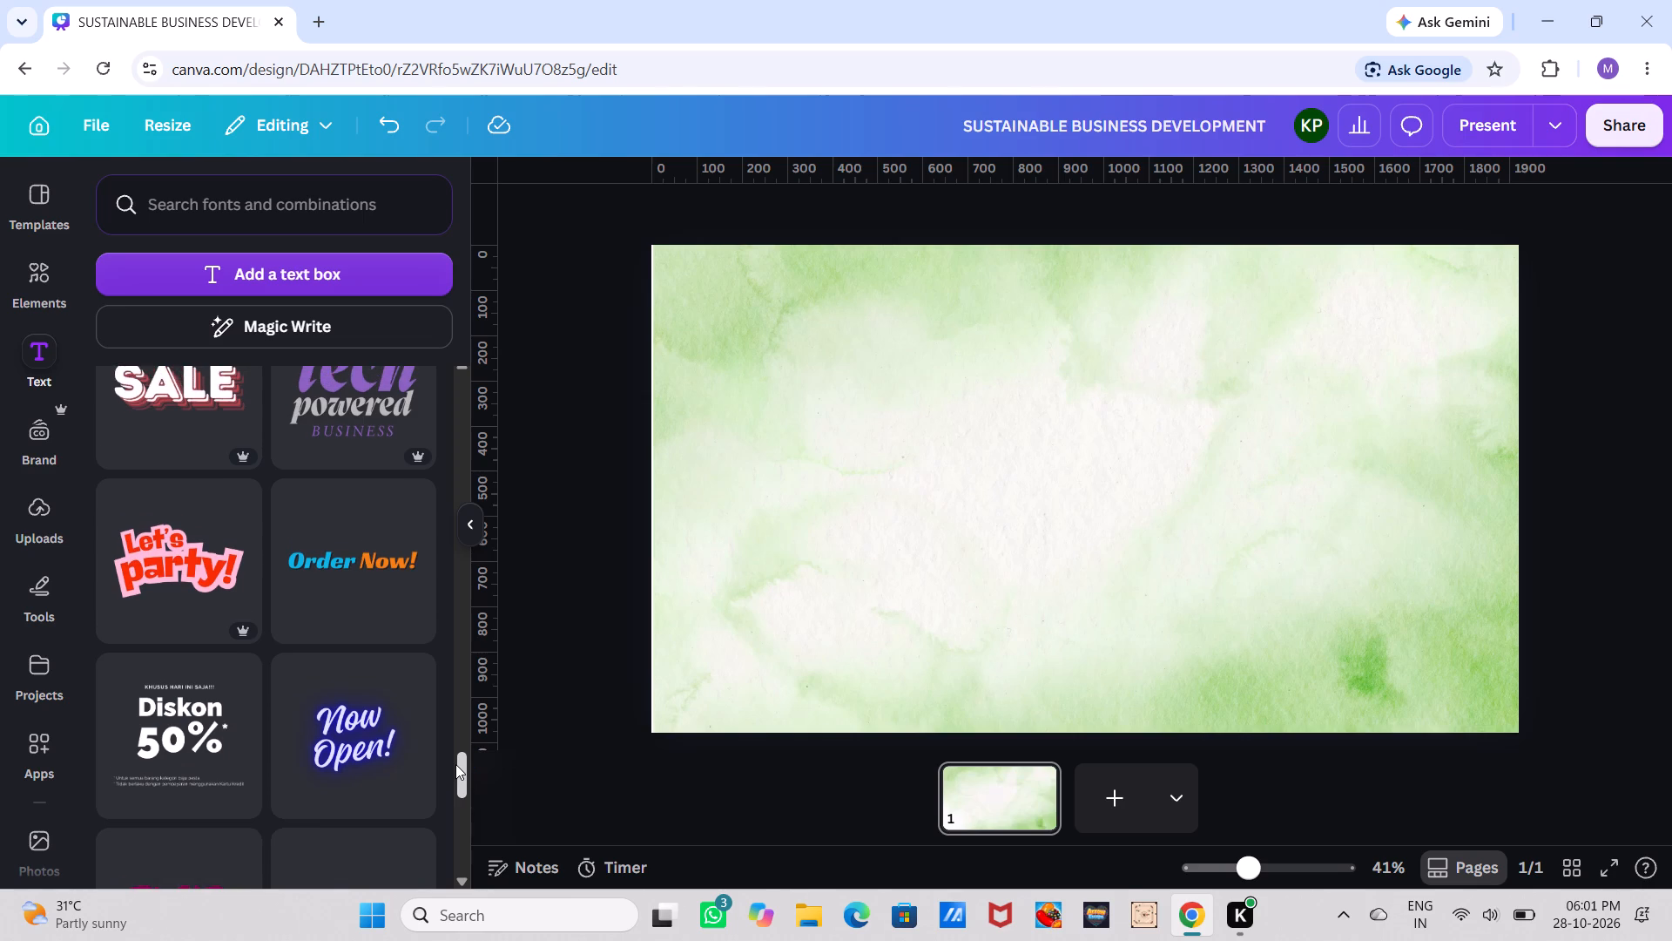
pyautogui.moveTo(455, 764); pyautogui.dragTo(462, 779)
pyautogui.moveTo(462, 779); pyautogui.dragTo(463, 809)
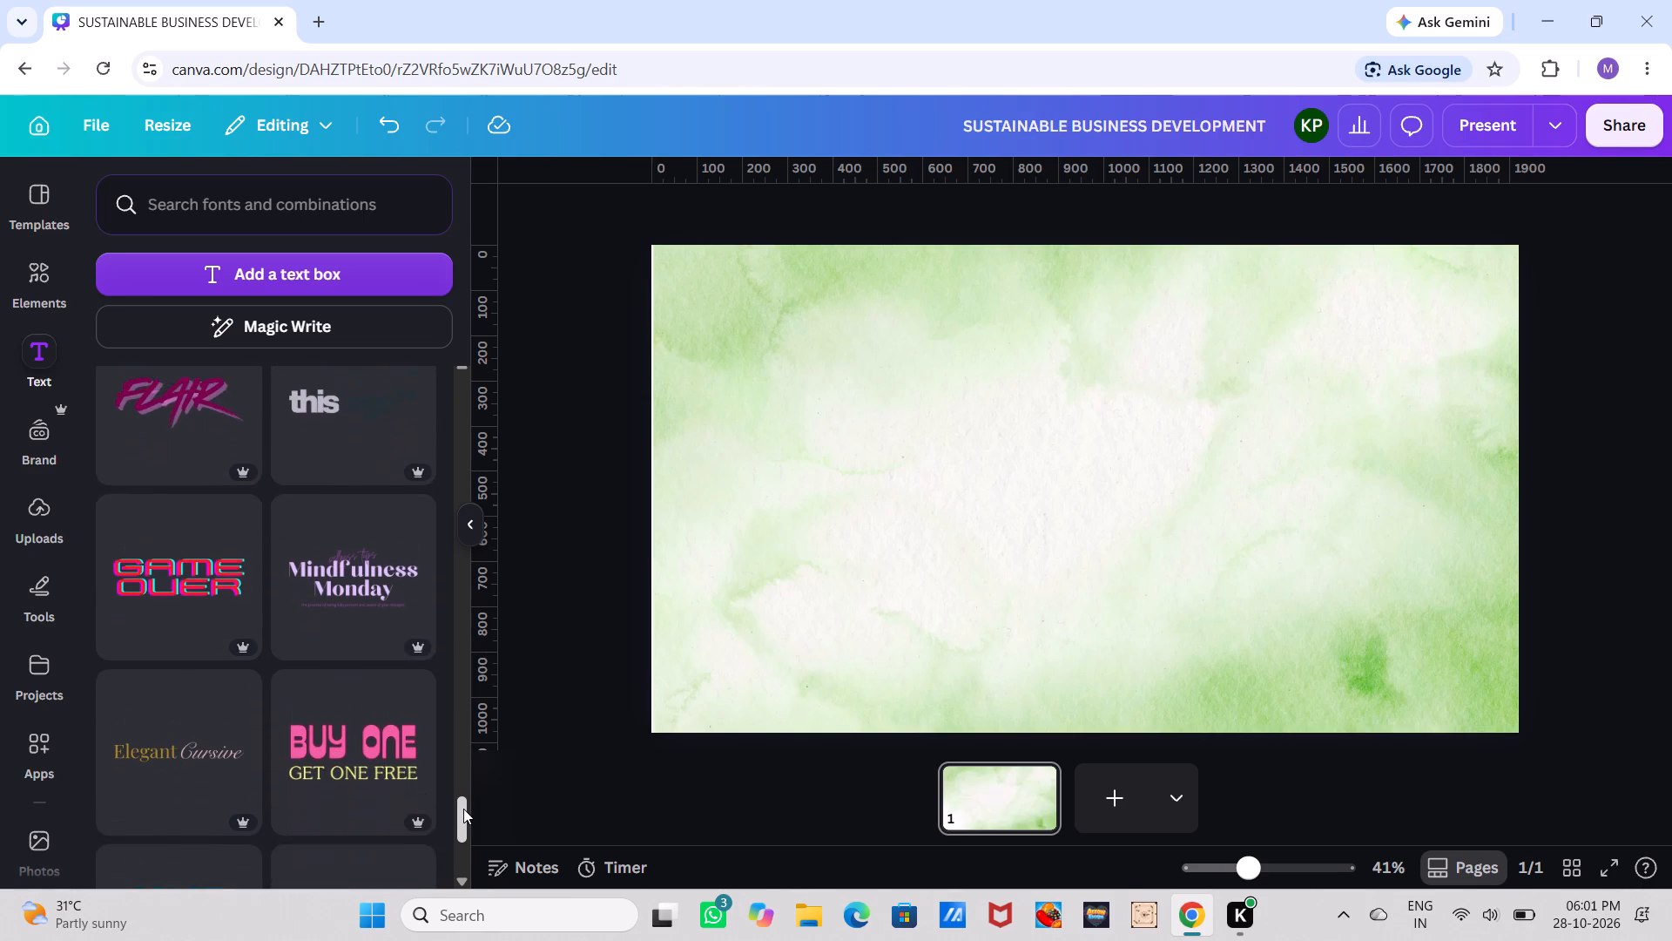
pyautogui.moveTo(463, 809); pyautogui.dragTo(463, 819)
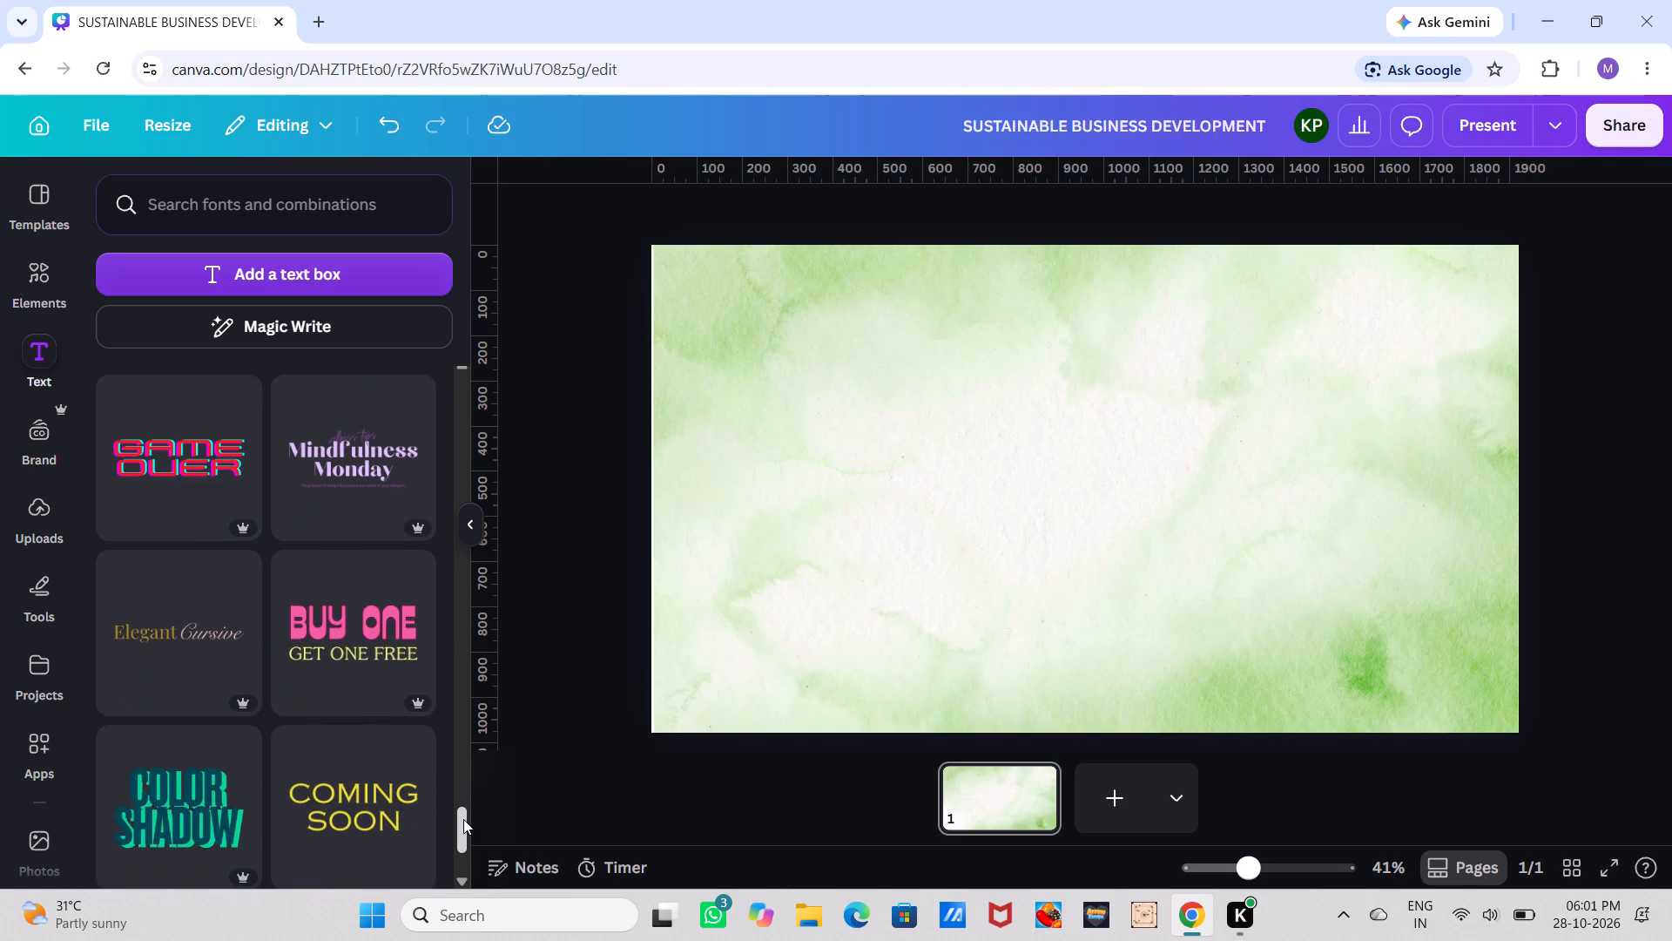
pyautogui.click(398, 805)
# Replace the COMING SOON text with "SUSTAINABLE BUSINESS MANAGEMENT".
pyautogui.click(1000, 504)
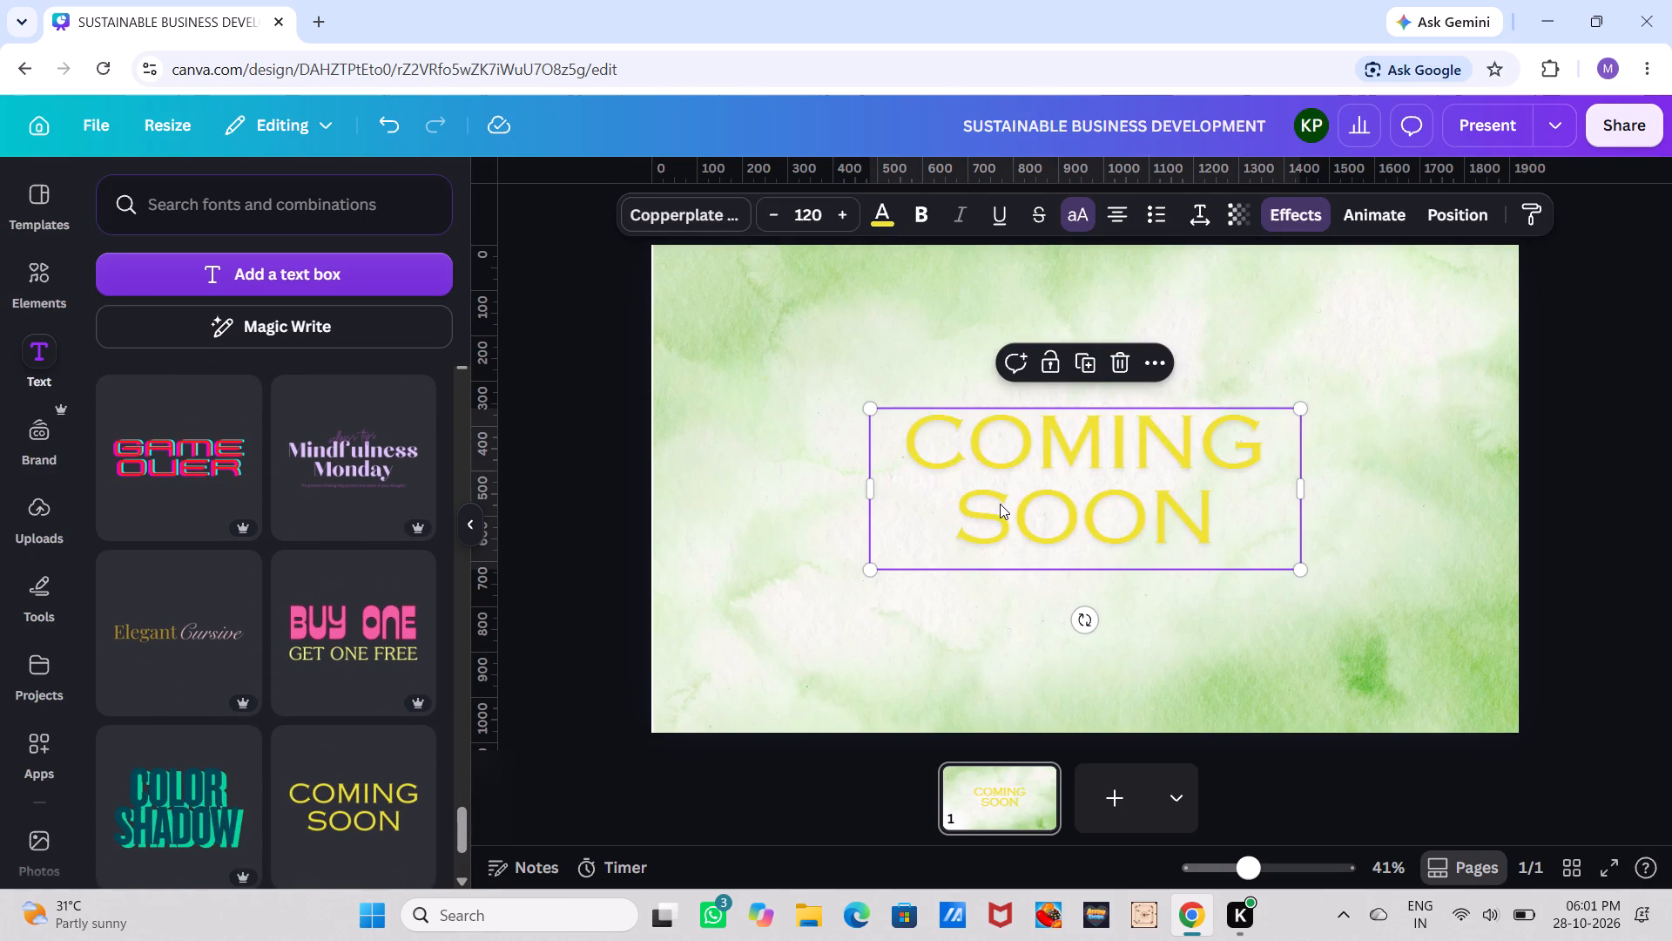
pyautogui.press('Delete')
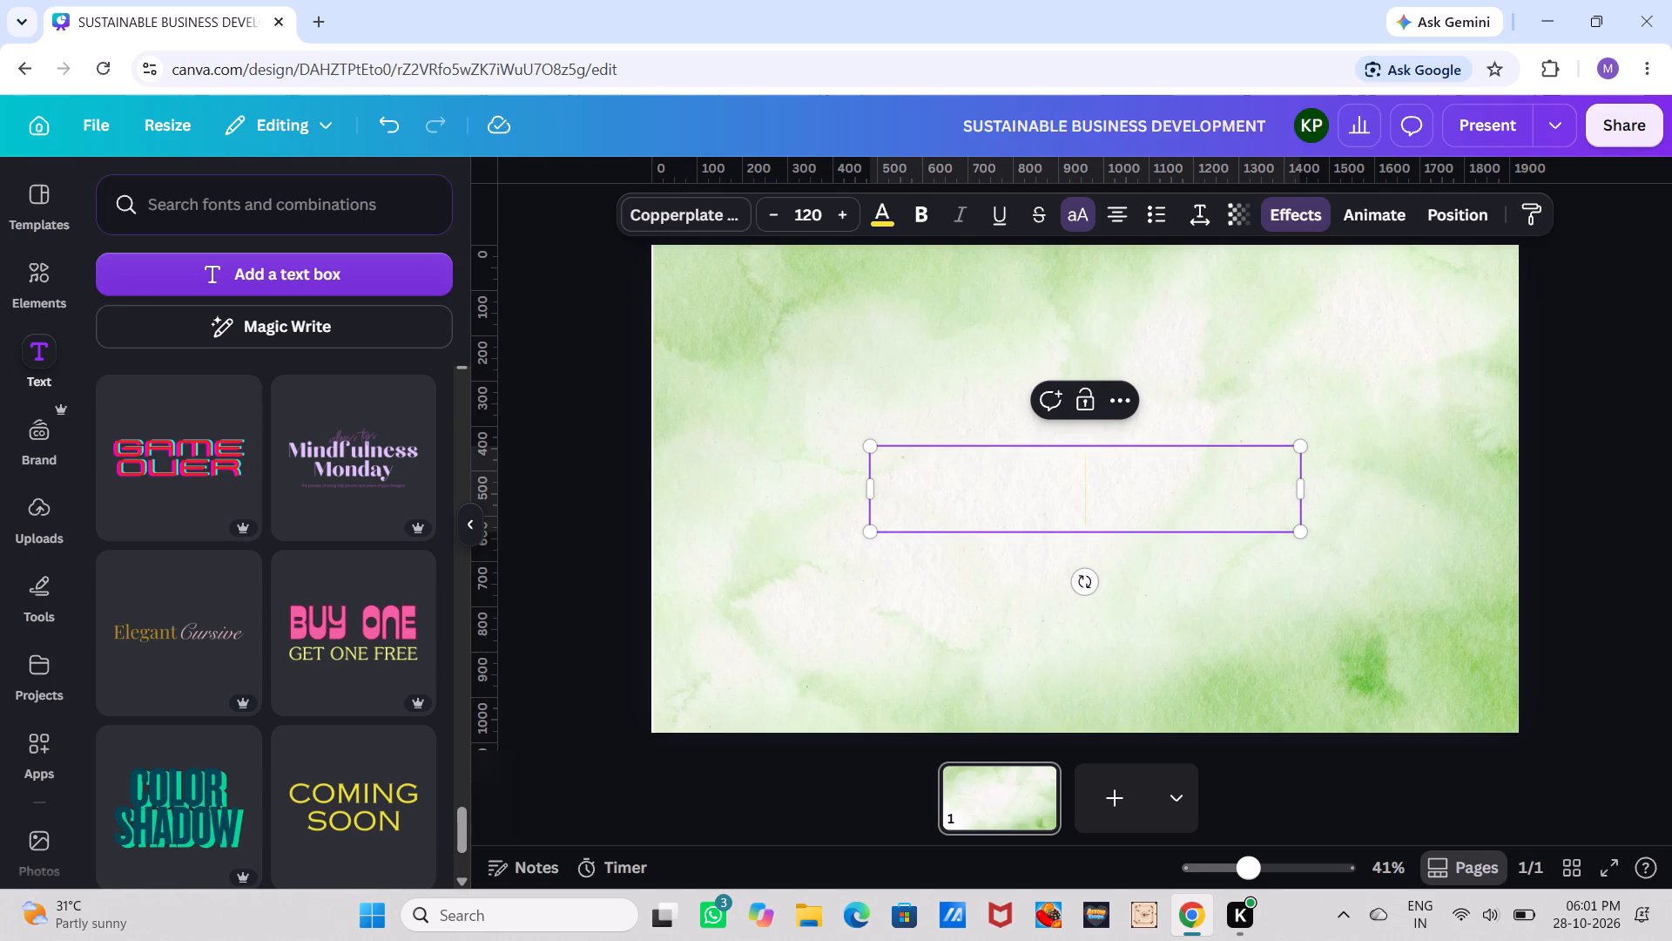
pyautogui.write('SUSTAI')
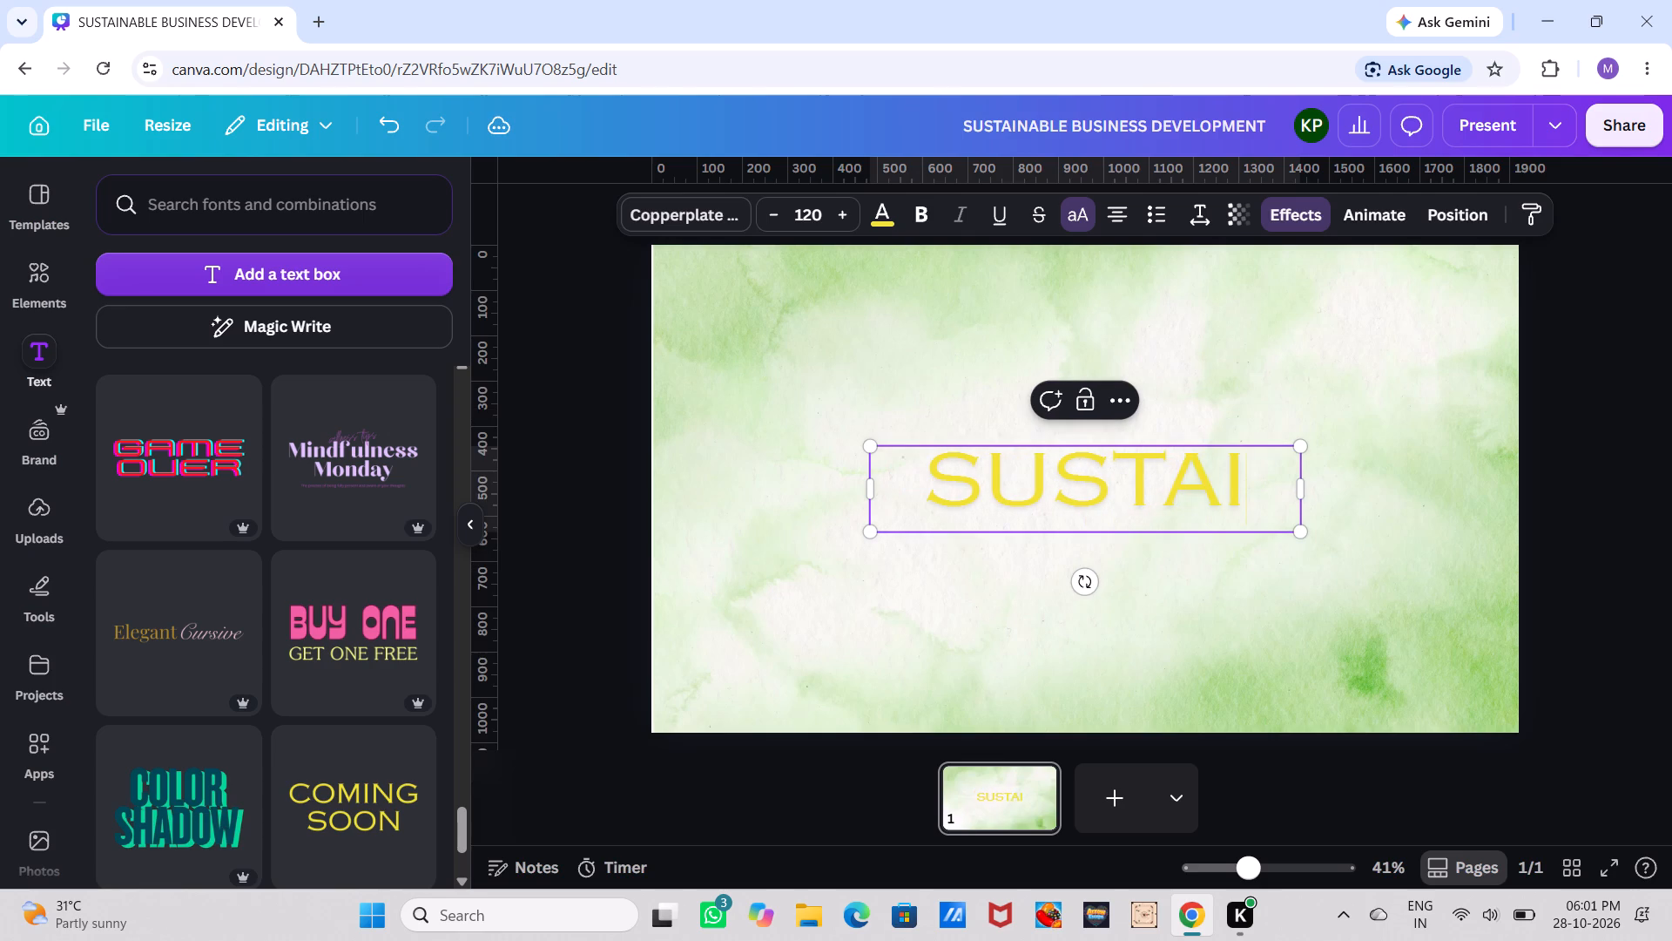
pyautogui.write('NABLE BUSINESS MANAGEMENT')
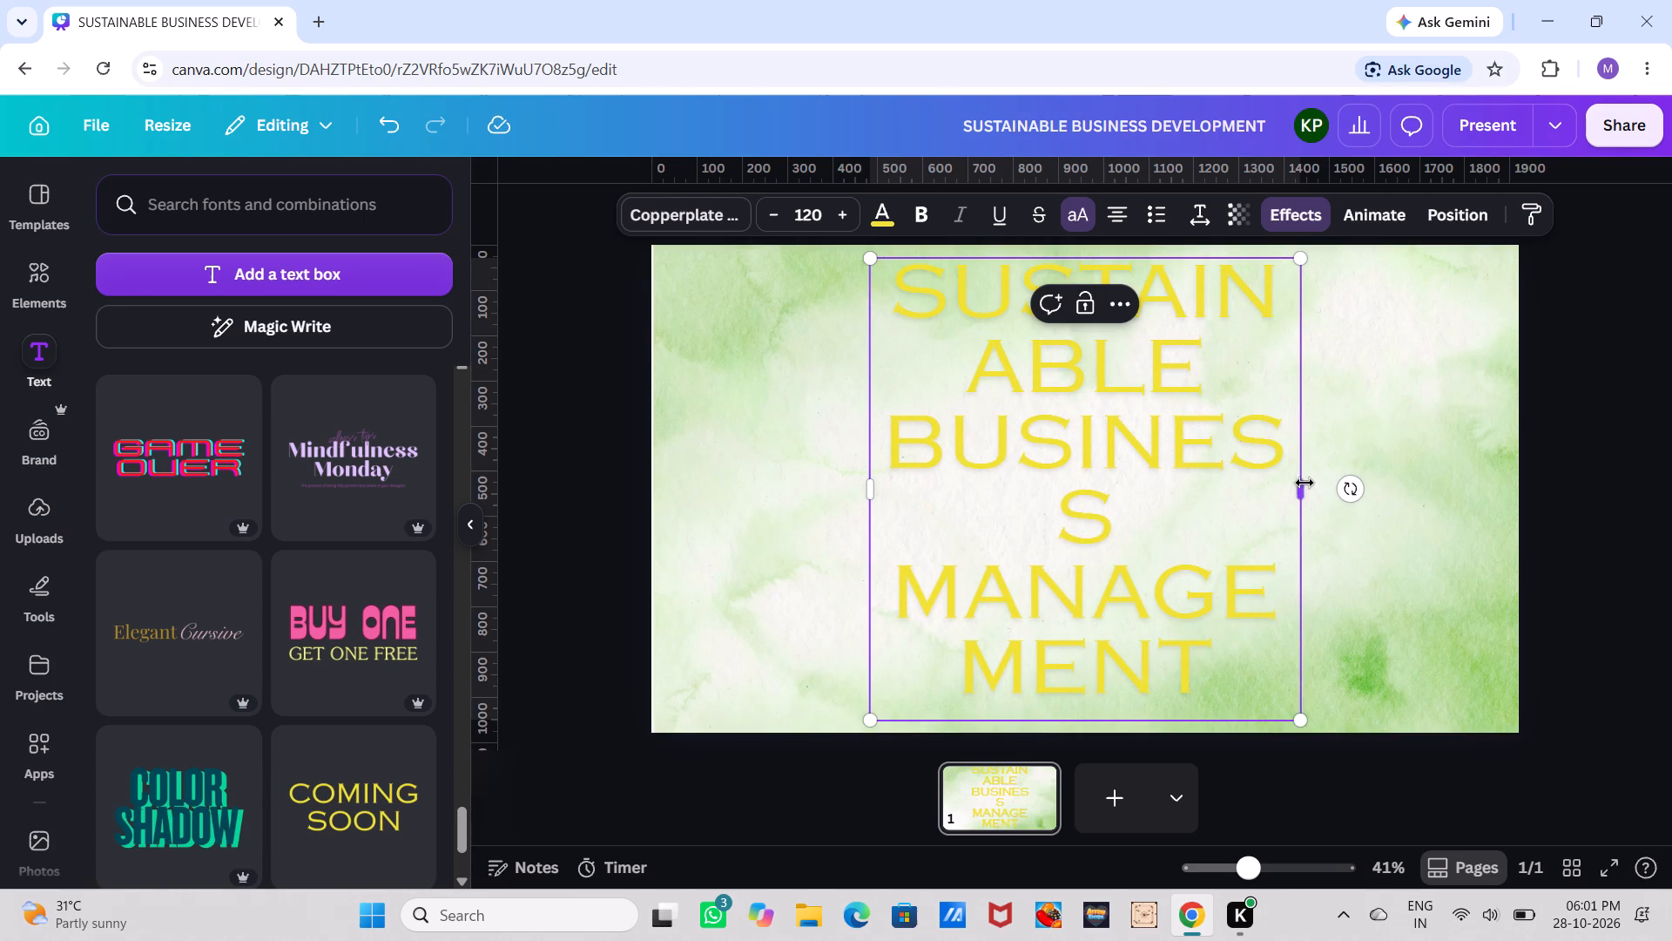
# Widen the title's text box until each of its three words fits whole on its own line.
pyautogui.moveTo(1305, 483); pyautogui.dragTo(1428, 457)
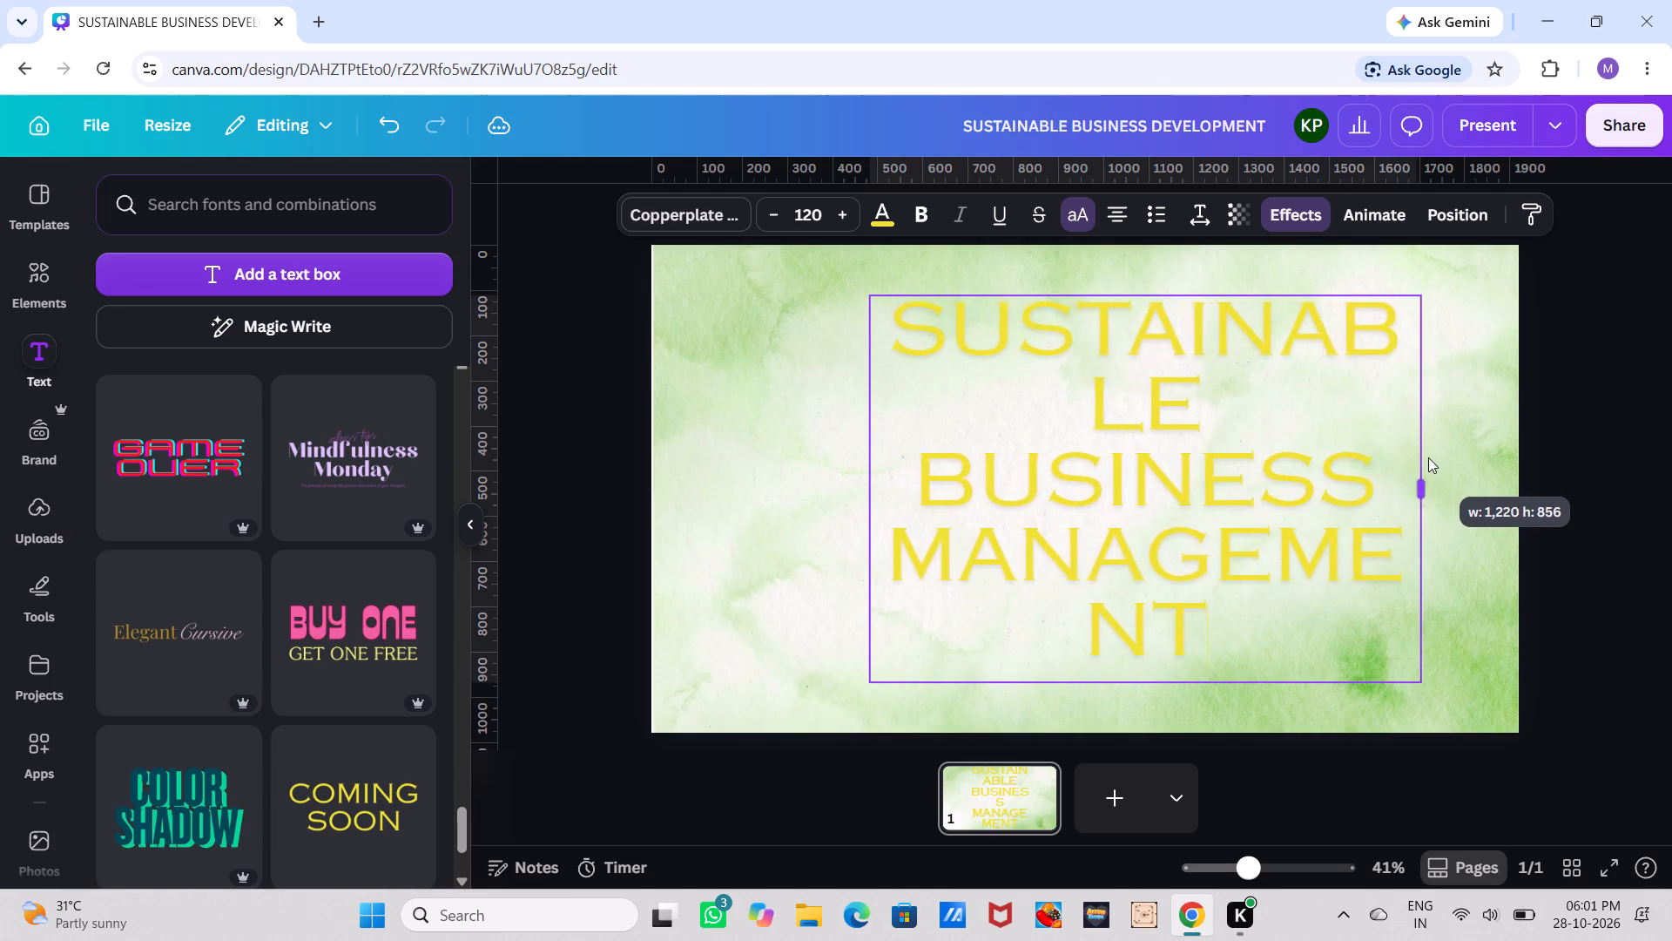
pyautogui.moveTo(1428, 457); pyautogui.dragTo(1486, 451)
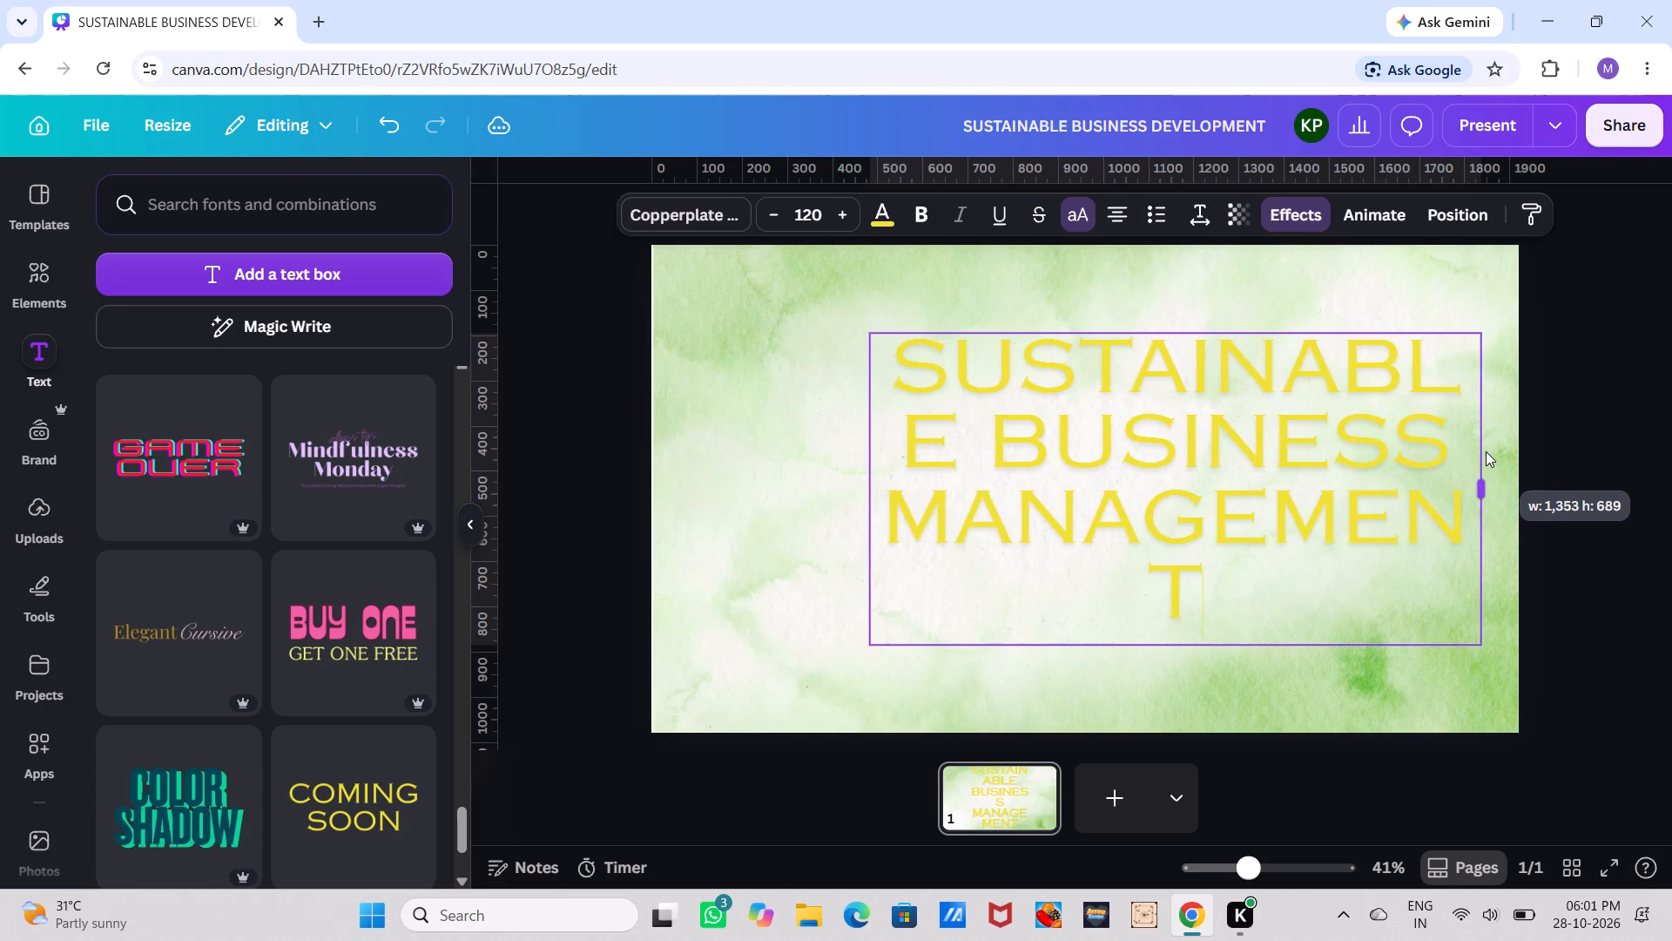
pyautogui.moveTo(1486, 451); pyautogui.dragTo(1636, 450)
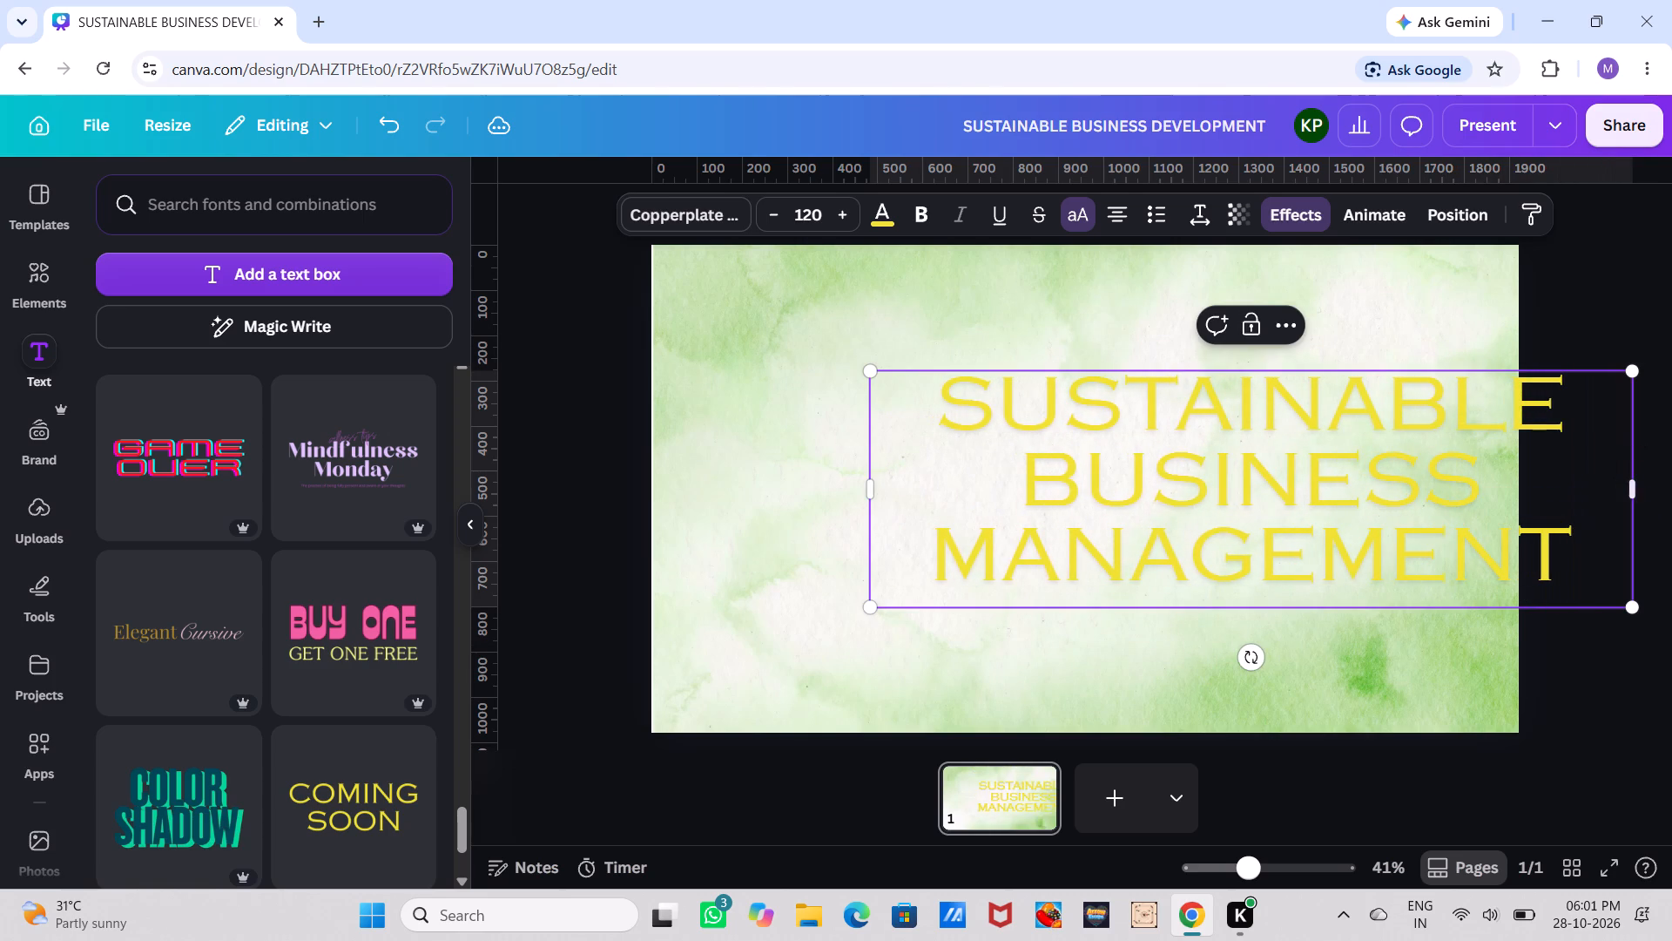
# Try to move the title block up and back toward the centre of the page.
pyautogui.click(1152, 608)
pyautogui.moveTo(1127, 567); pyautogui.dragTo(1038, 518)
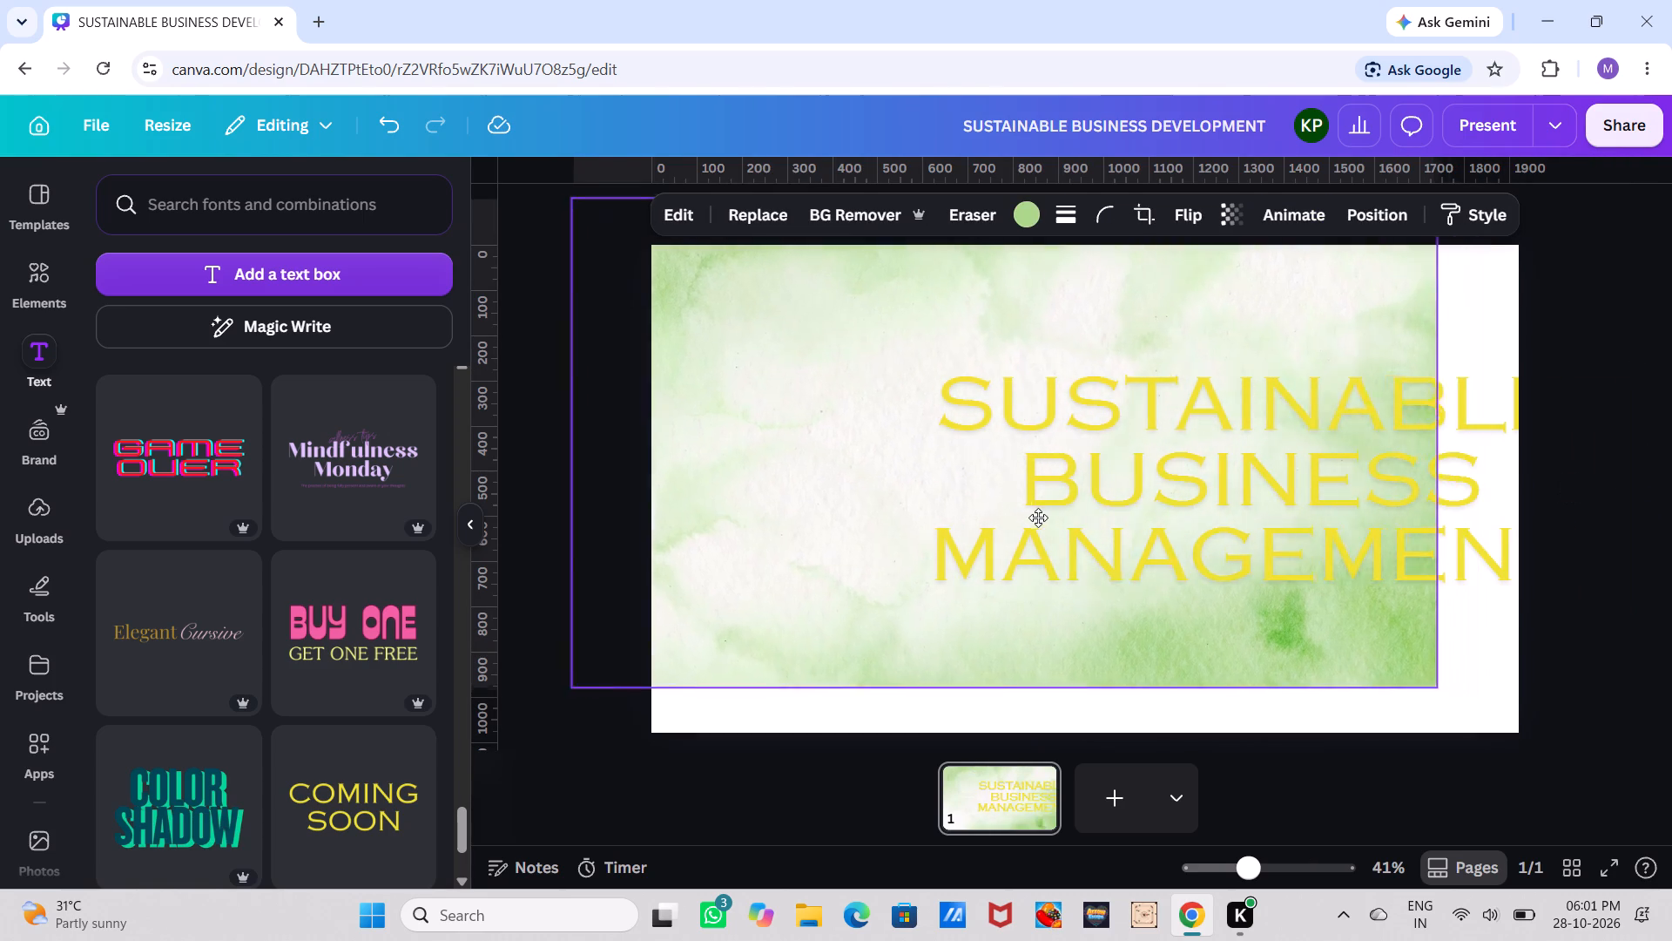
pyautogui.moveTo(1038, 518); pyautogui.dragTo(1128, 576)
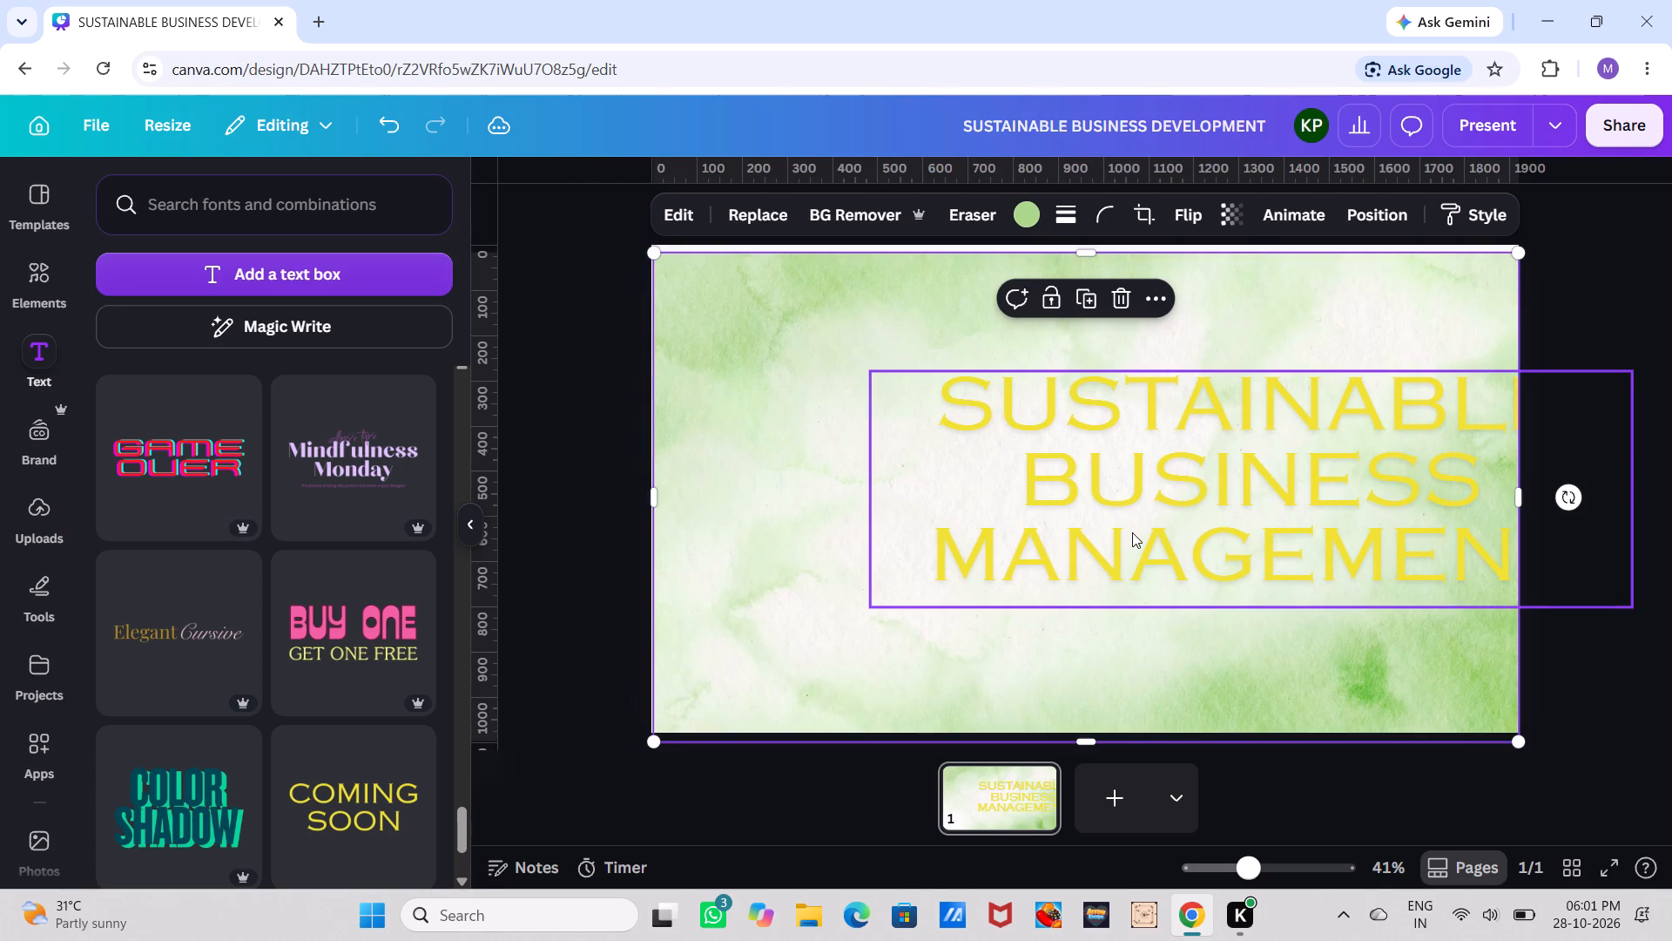
# Recolour the entire title text with the darker green from the default solid colours.
pyautogui.click(1132, 532)
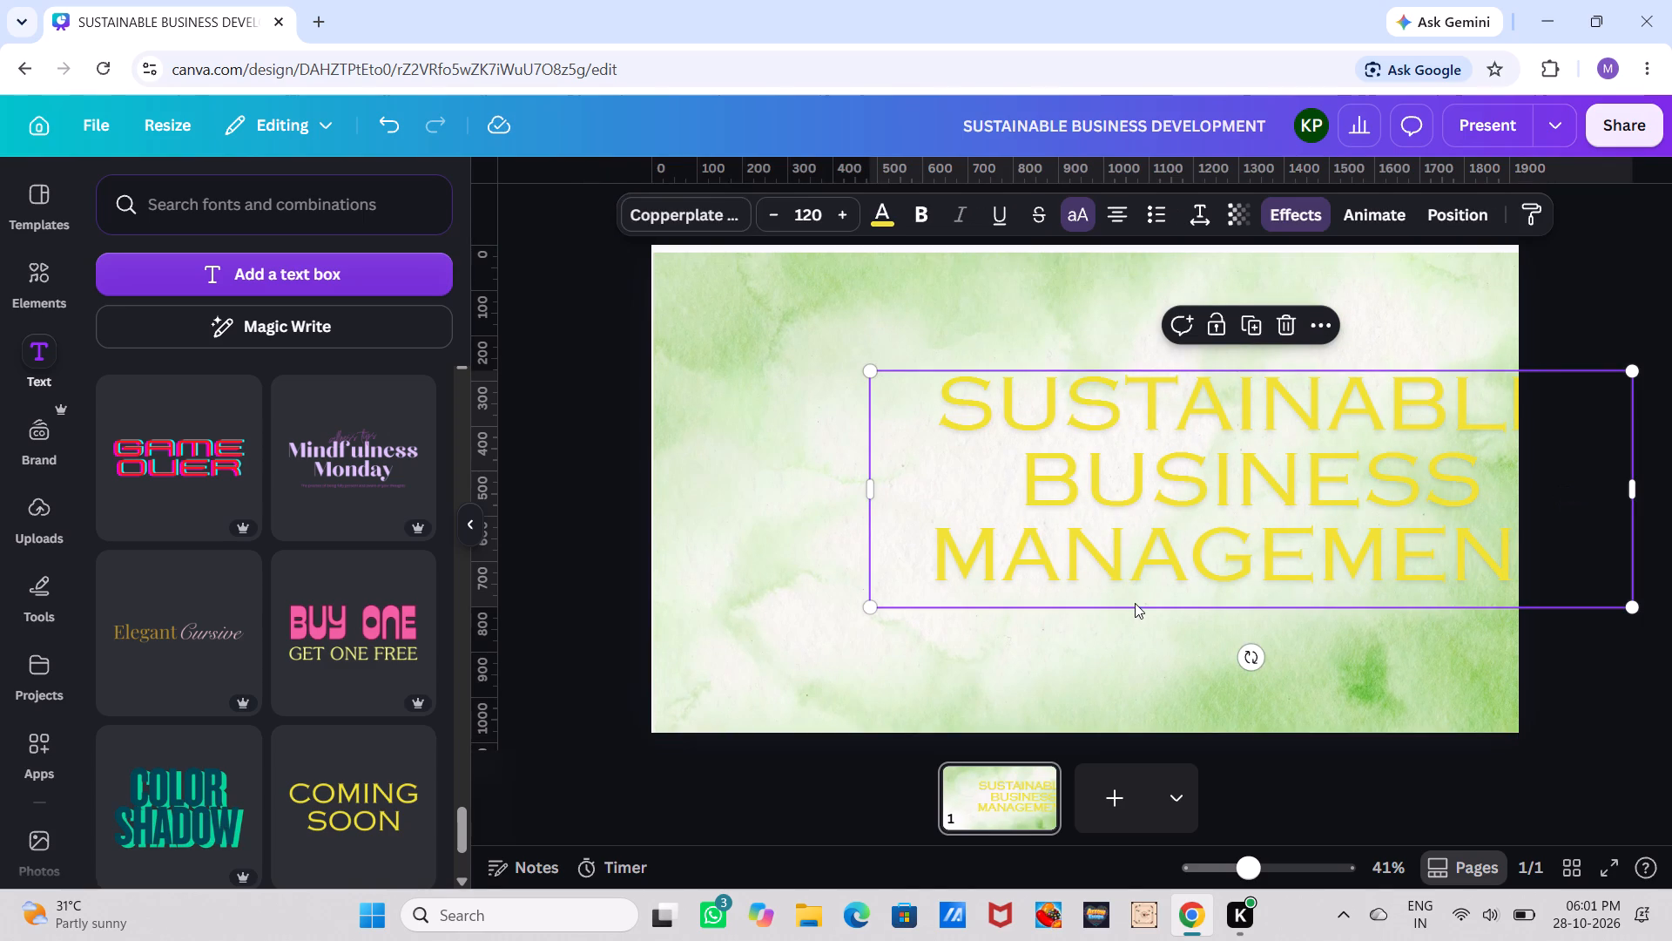
pyautogui.click(1135, 603)
pyautogui.click(1135, 603)
pyautogui.click(1135, 603)
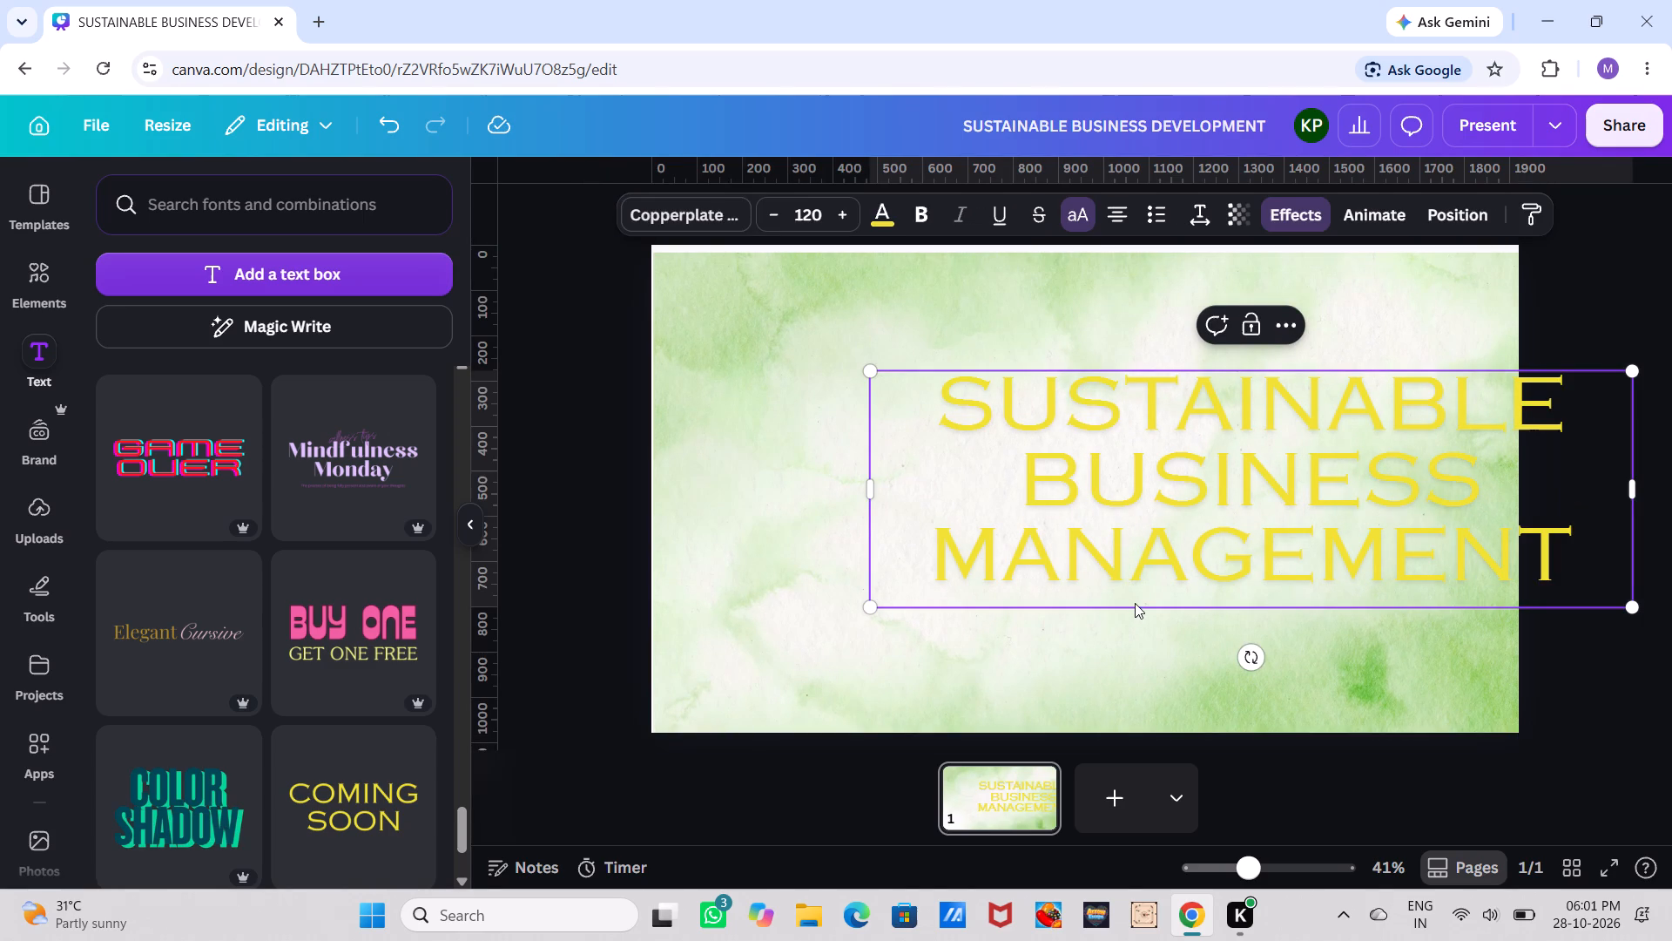
pyautogui.moveTo(964, 401); pyautogui.dragTo(1169, 554)
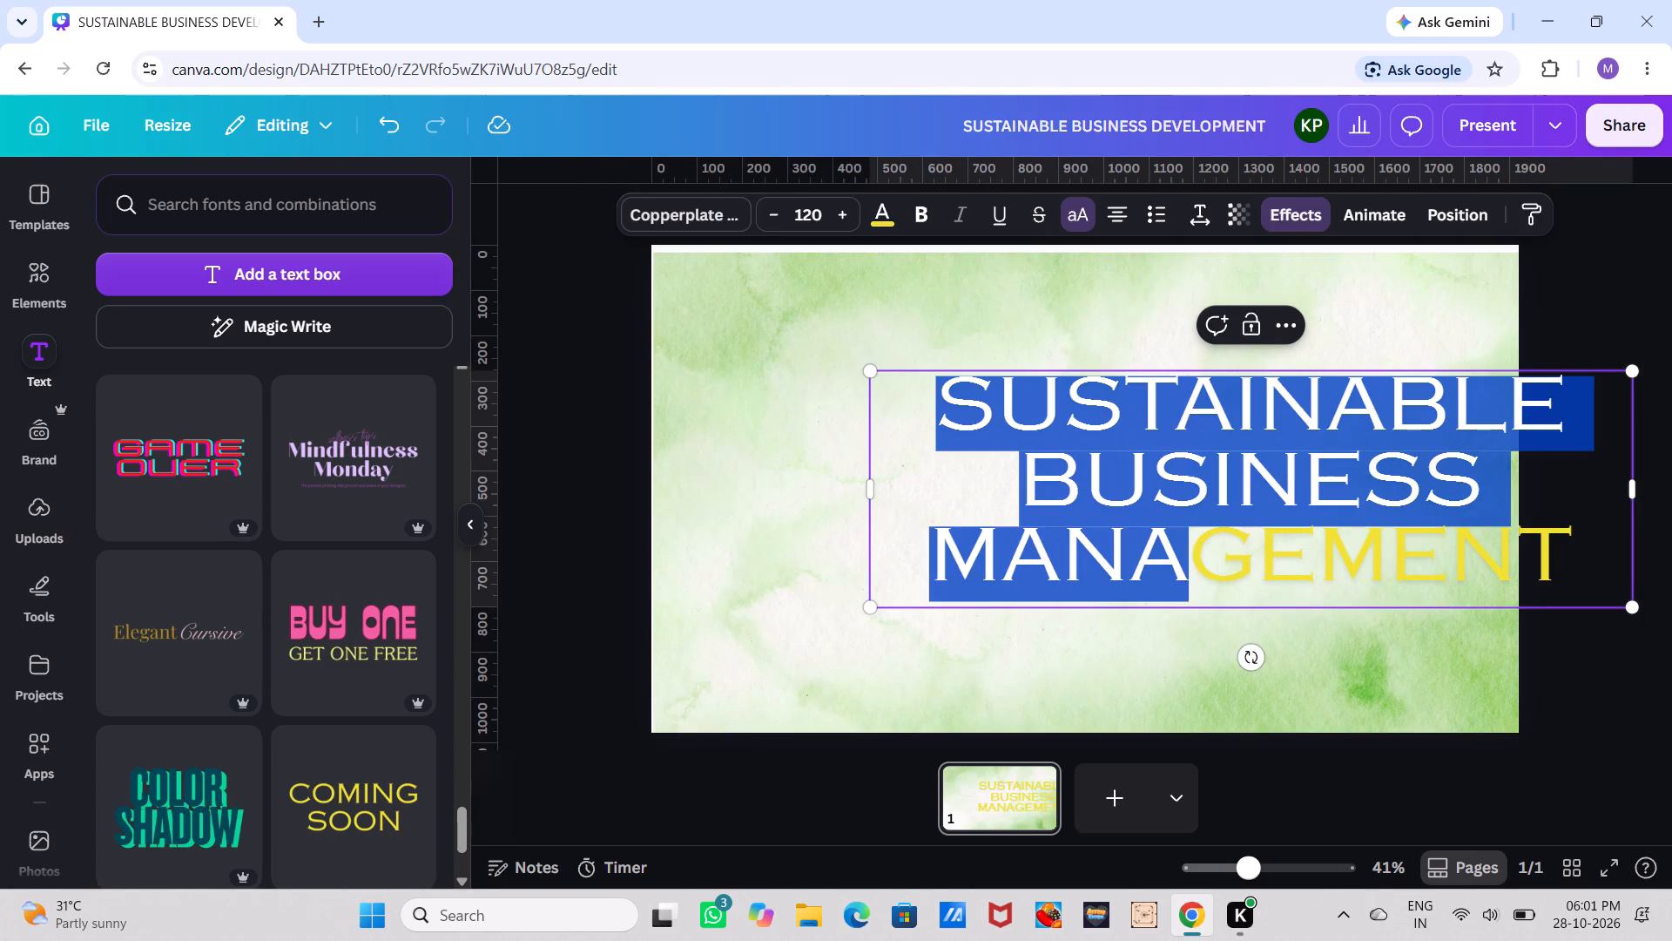
pyautogui.moveTo(1169, 554); pyautogui.dragTo(1591, 554)
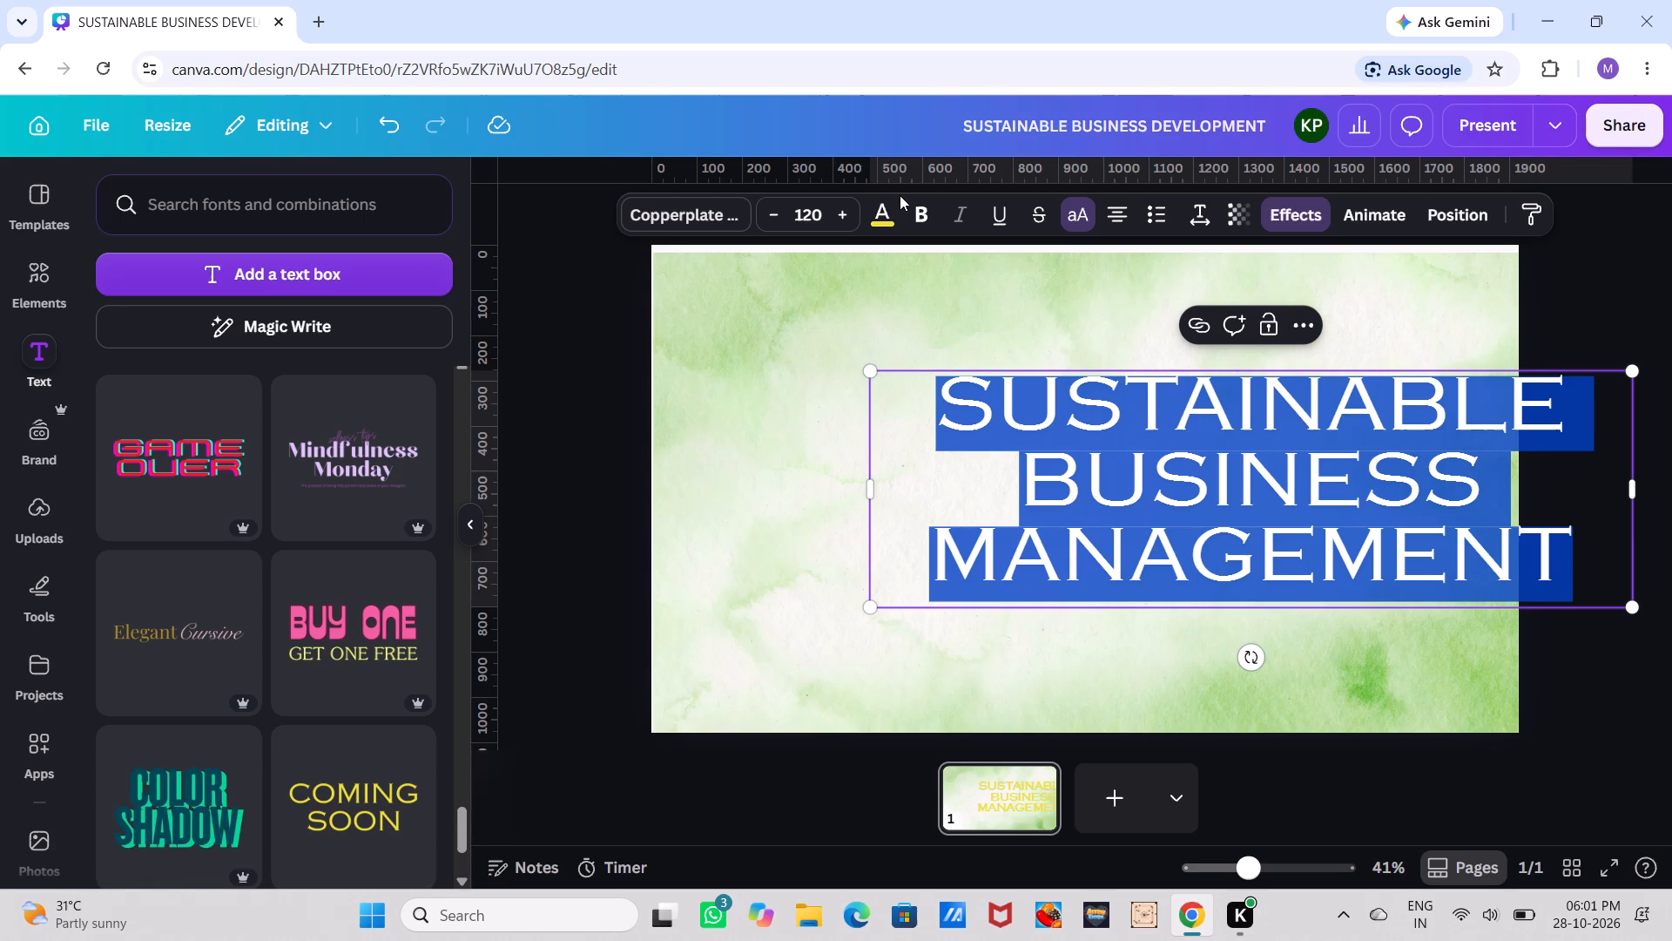
pyautogui.click(884, 209)
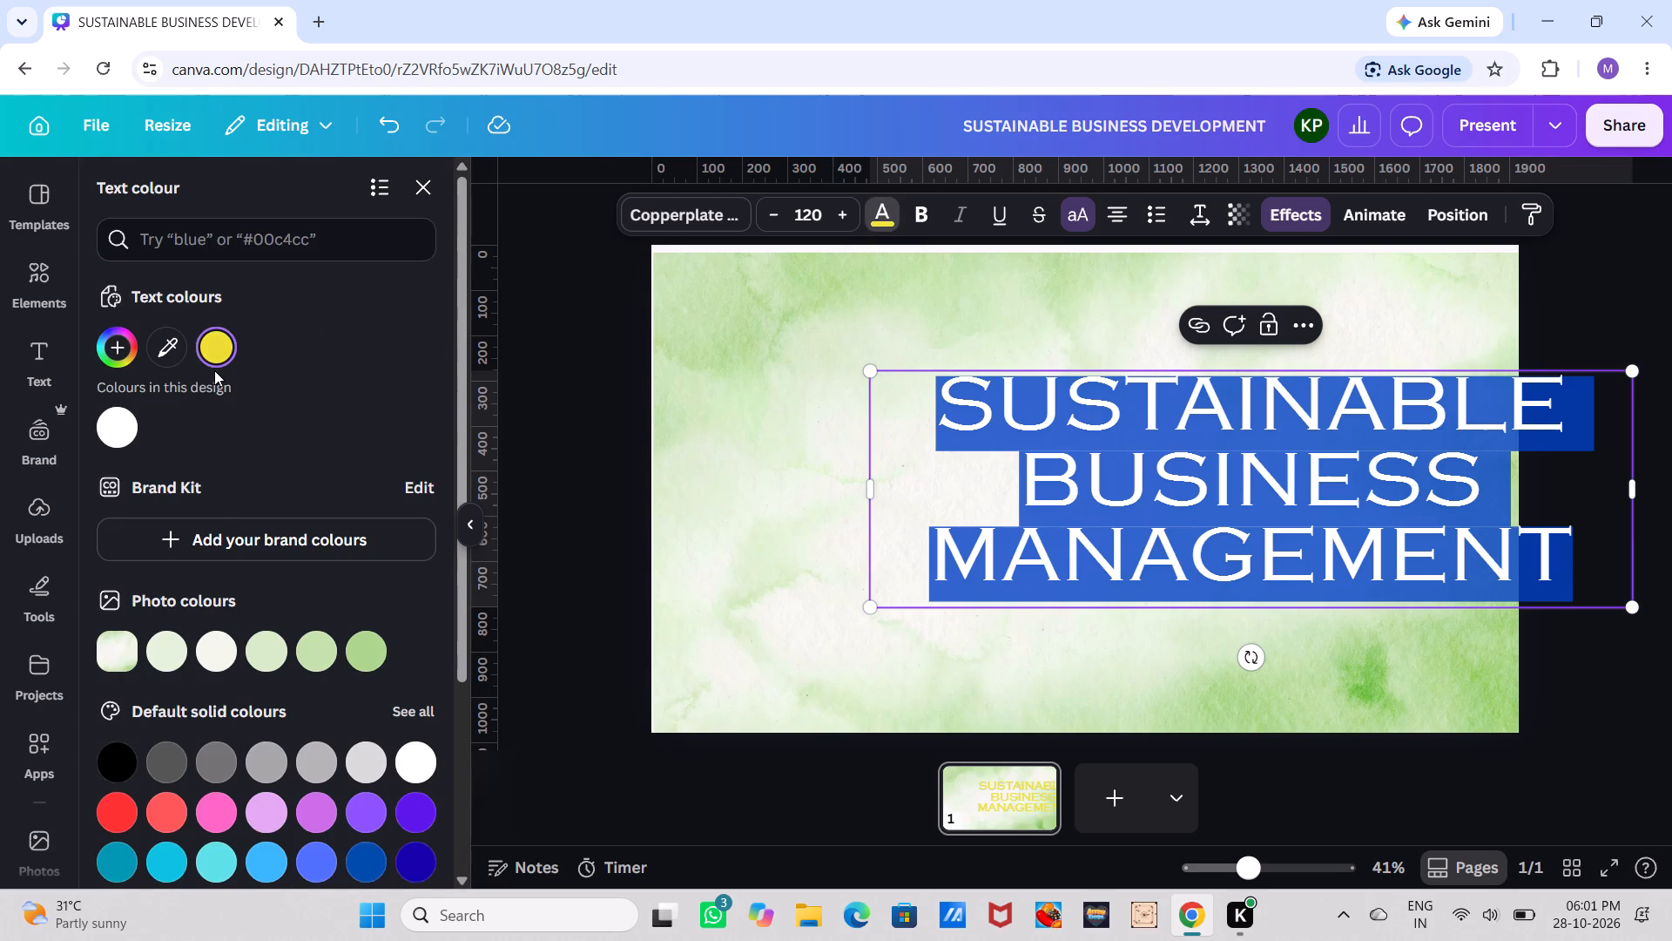
pyautogui.tripleClick(458, 880)
pyautogui.click(104, 760)
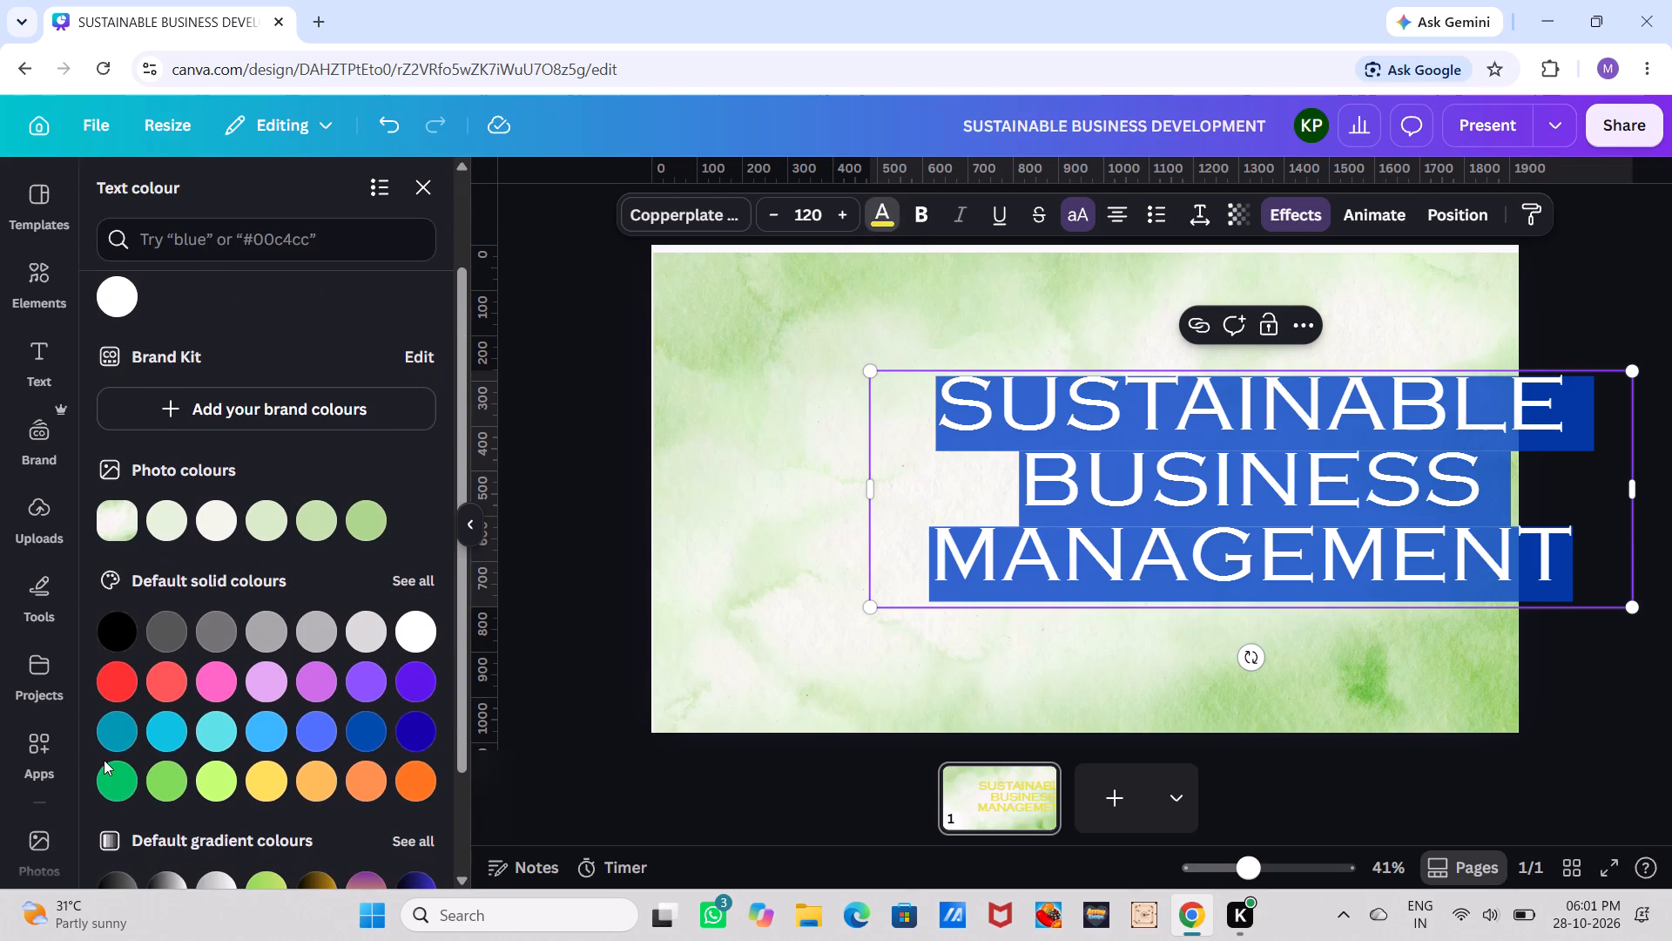
pyautogui.click(110, 789)
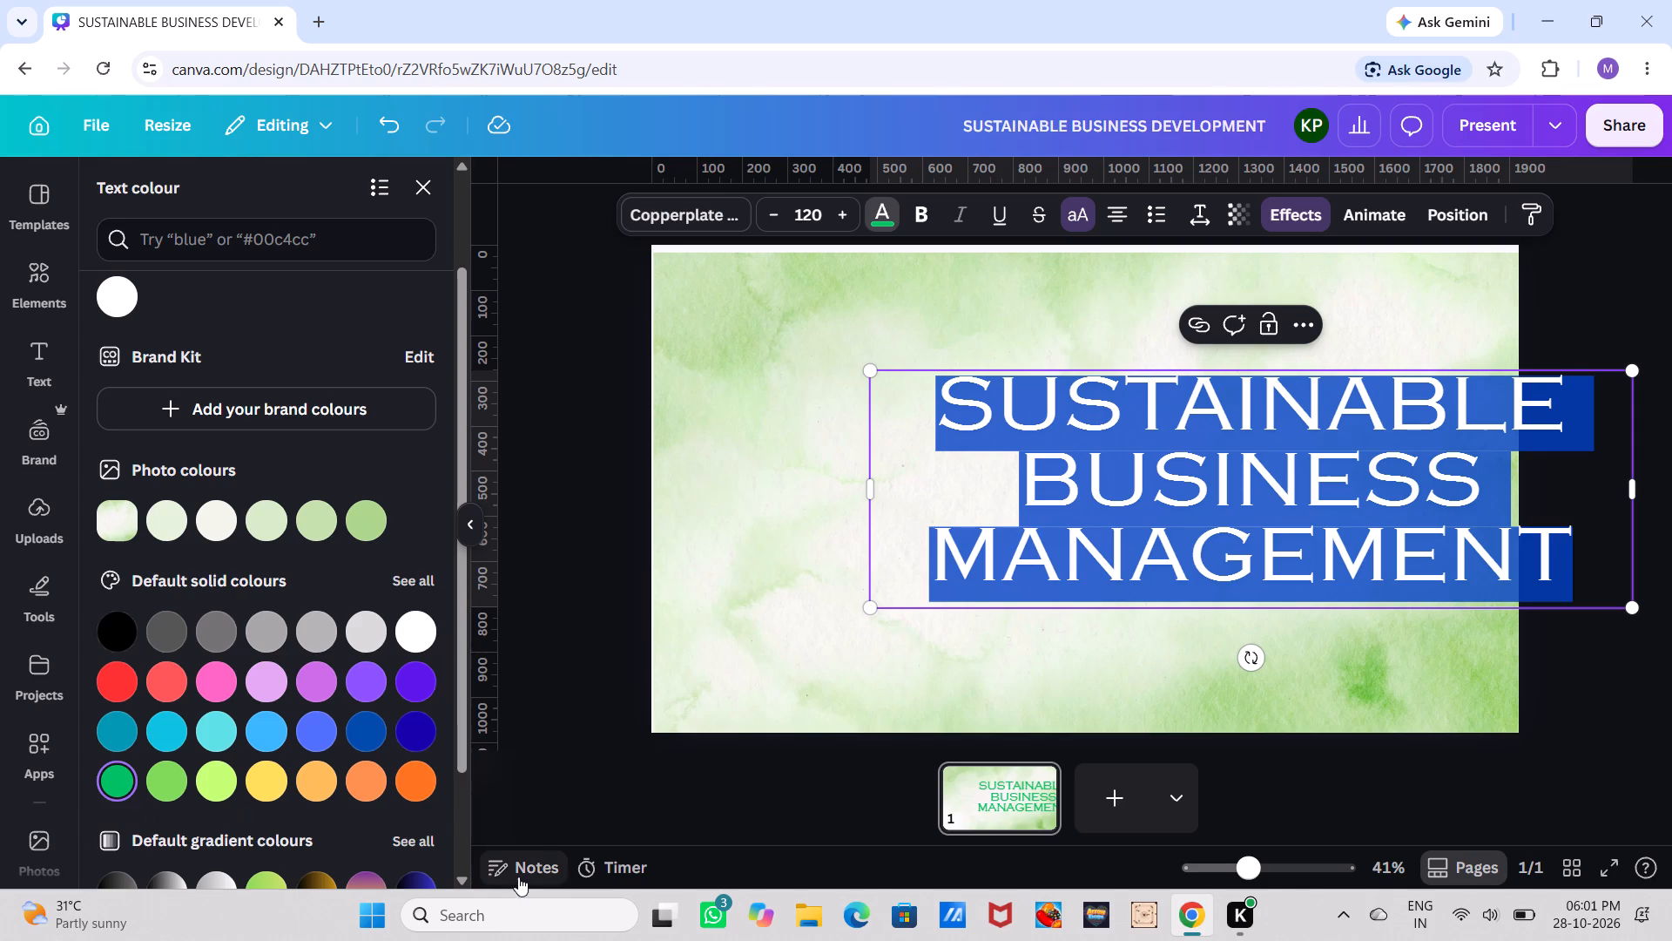
pyautogui.tripleClick(463, 878)
pyautogui.tripleClick(463, 878)
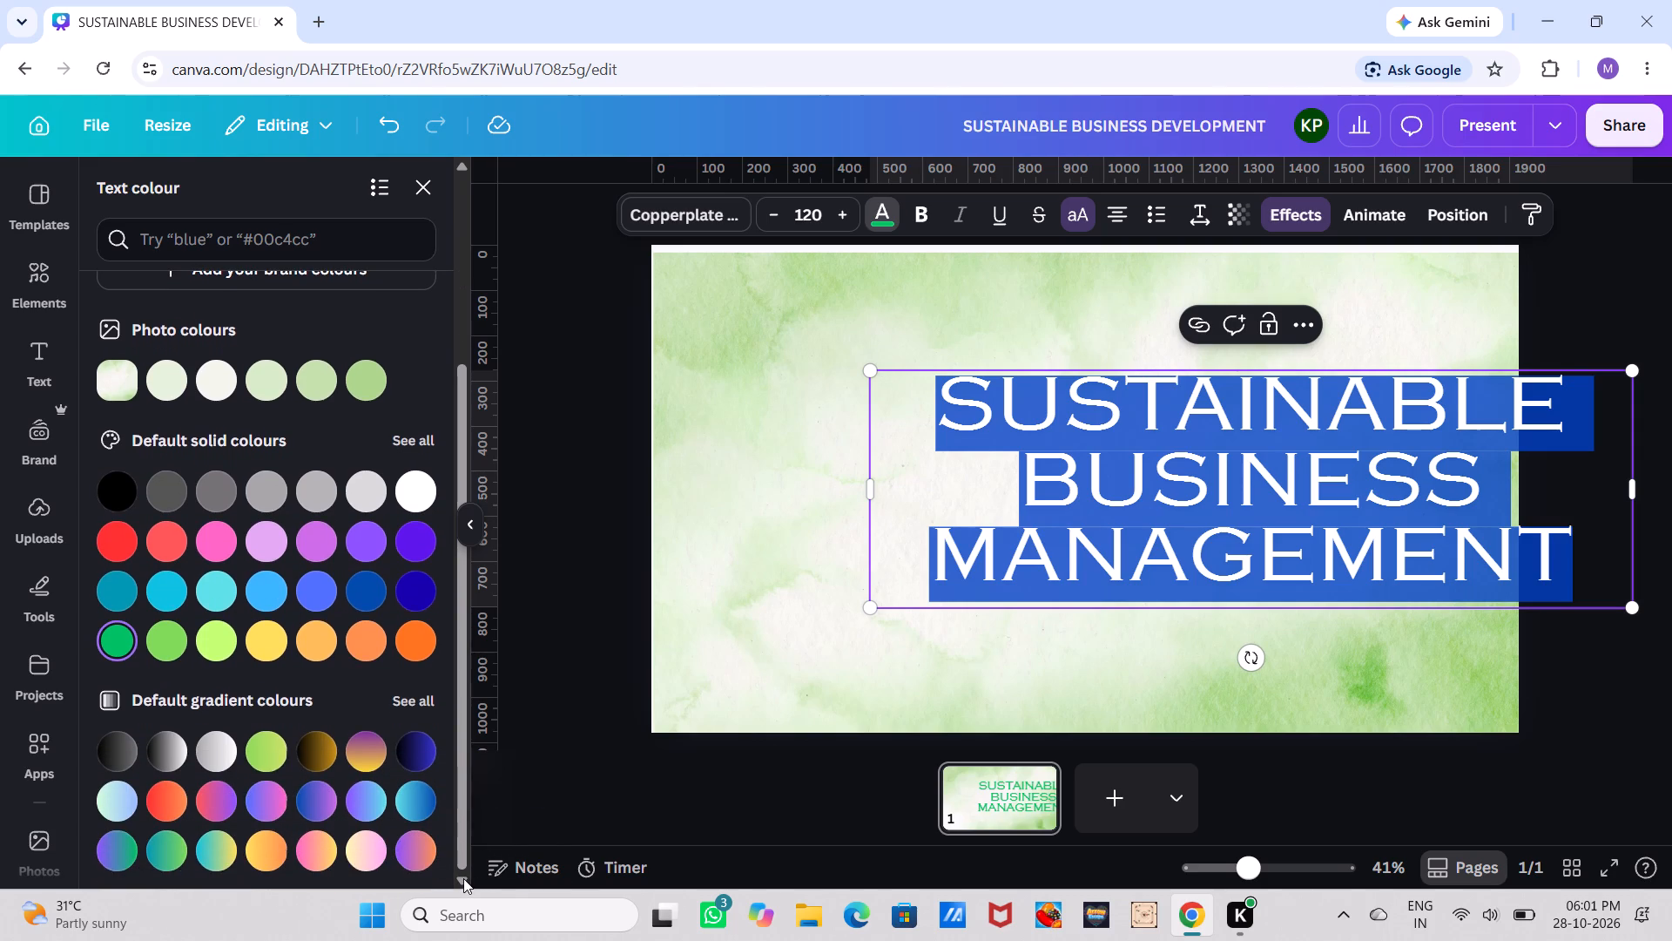
pyautogui.click(463, 878)
pyautogui.moveTo(463, 878); pyautogui.dragTo(561, 795)
pyautogui.click(561, 795)
pyautogui.click(583, 722)
pyautogui.click(625, 680)
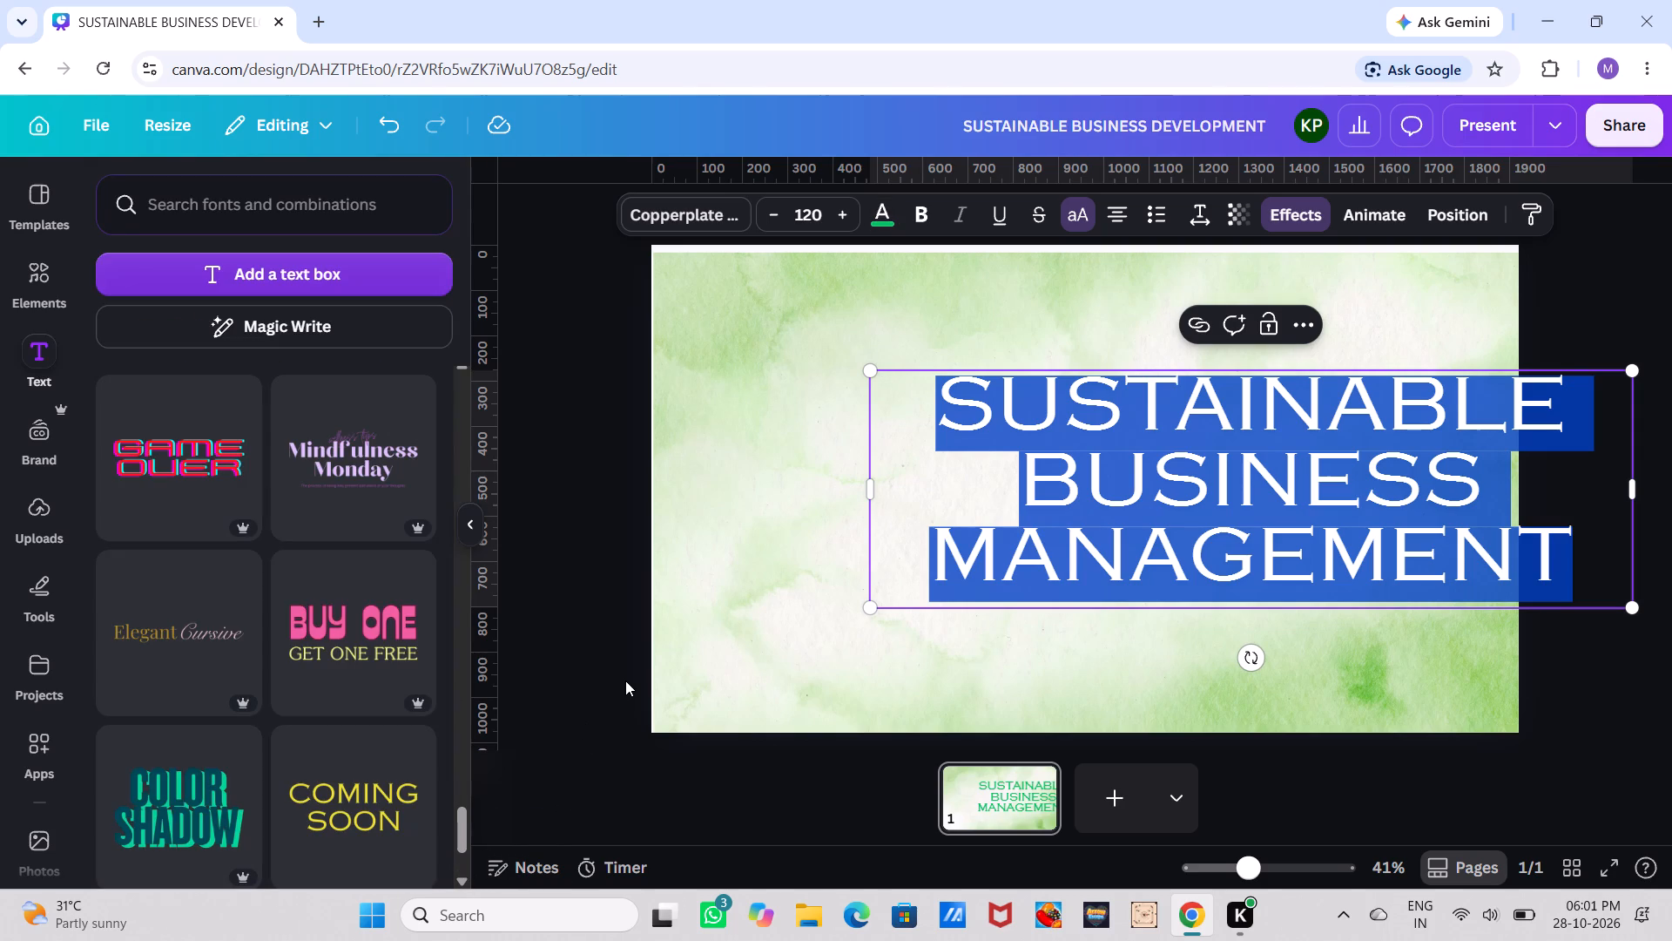
# Move the title block back toward the page's centre so all its text sits within the slide.
pyautogui.moveTo(1018, 554); pyautogui.dragTo(934, 543)
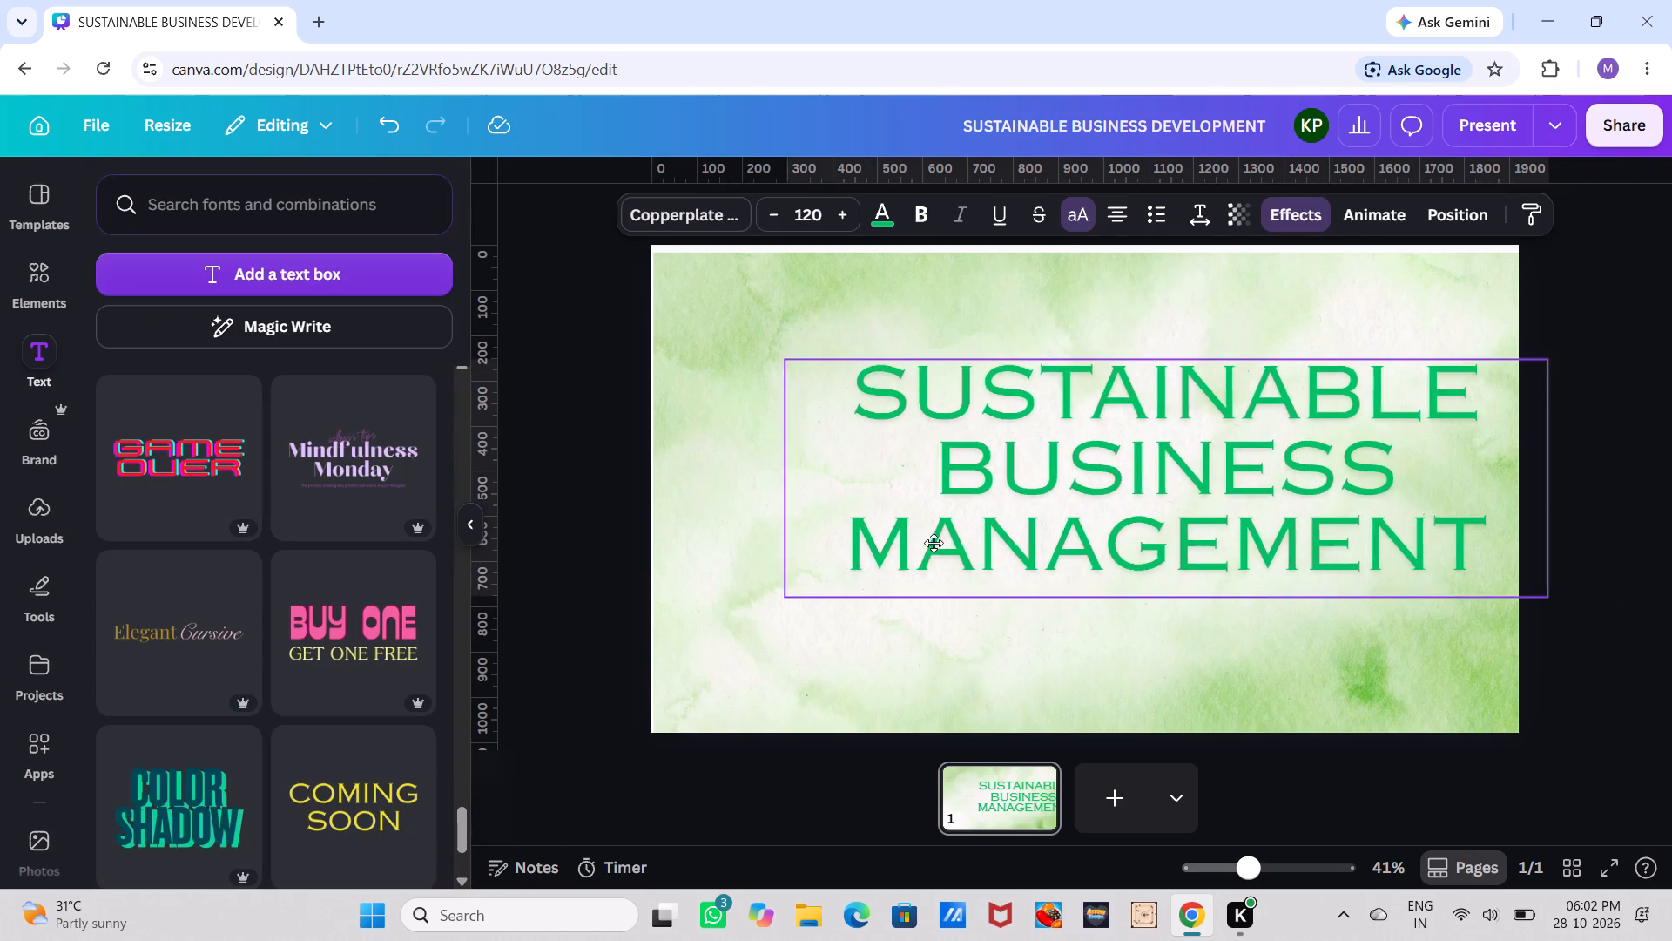
pyautogui.moveTo(934, 543); pyautogui.dragTo(878, 550)
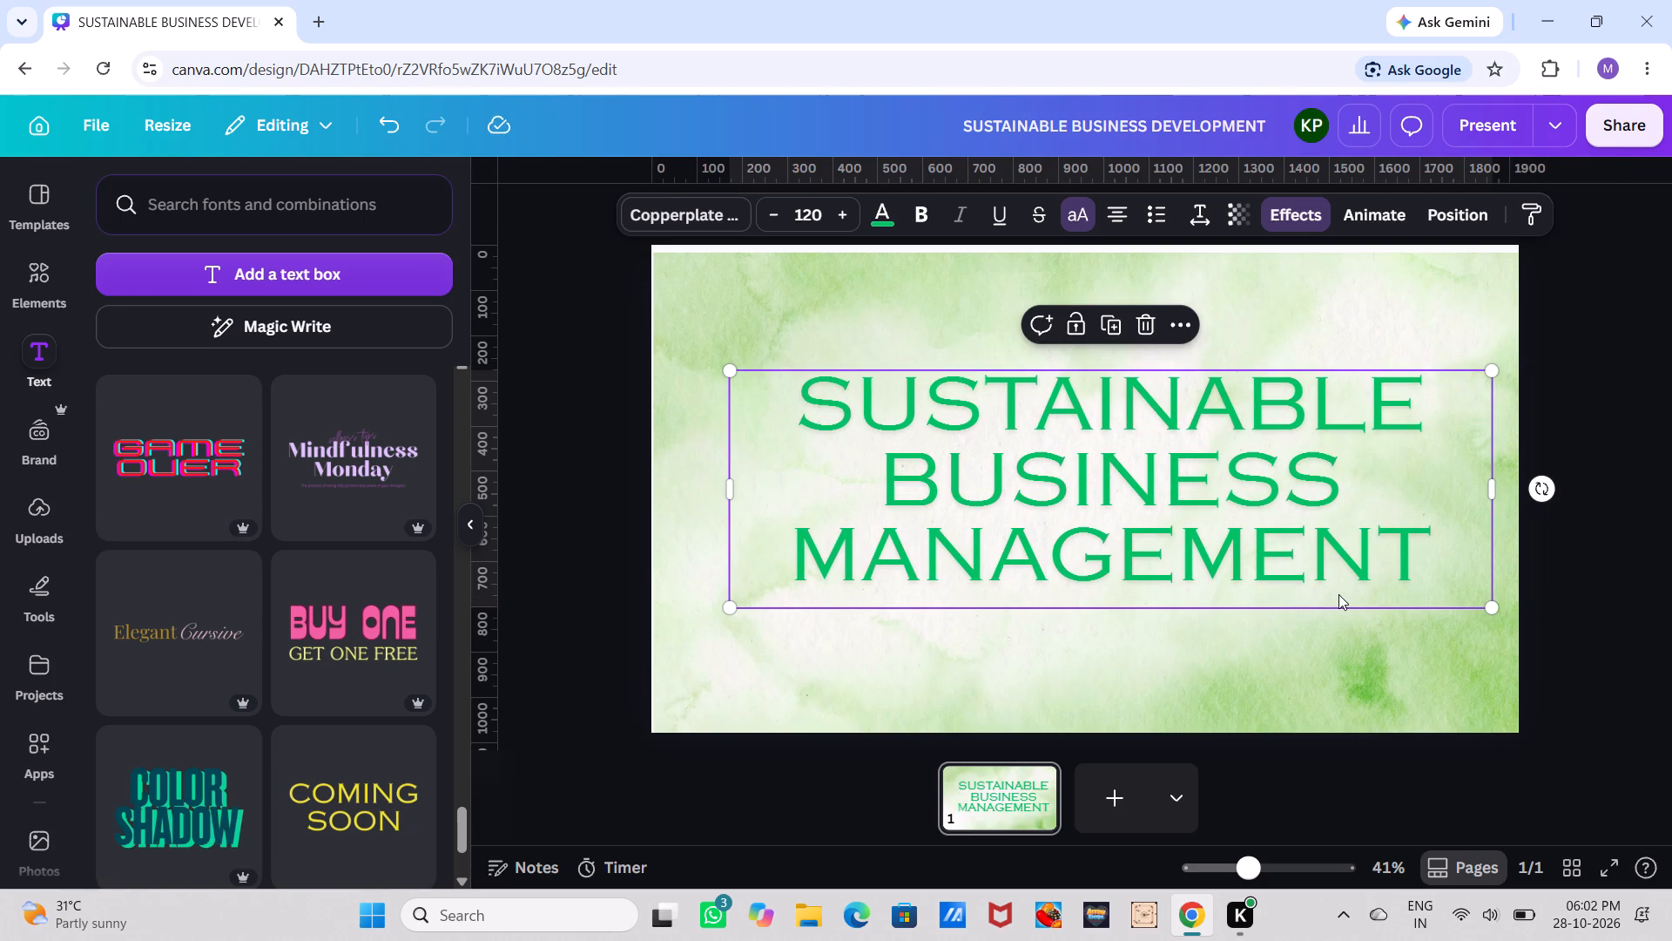
# Make the title text bold.
pyautogui.click(933, 223)
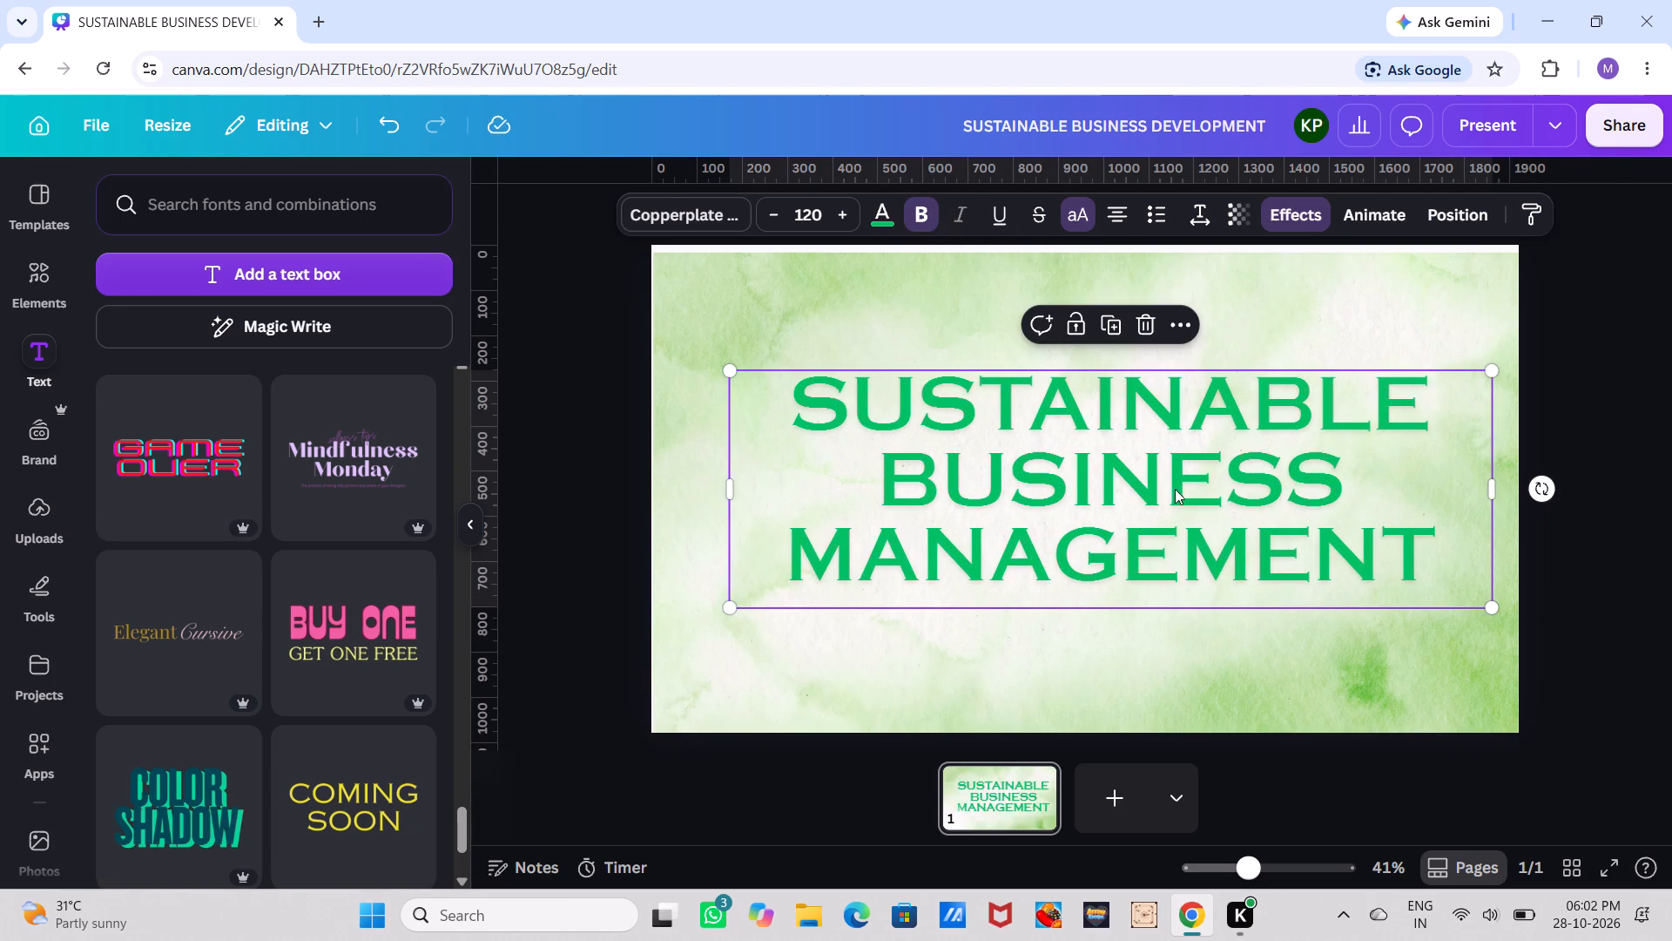
# Scale the title down to font size 96 and centre it on the page.
pyautogui.moveTo(1491, 607); pyautogui.dragTo(1453, 586)
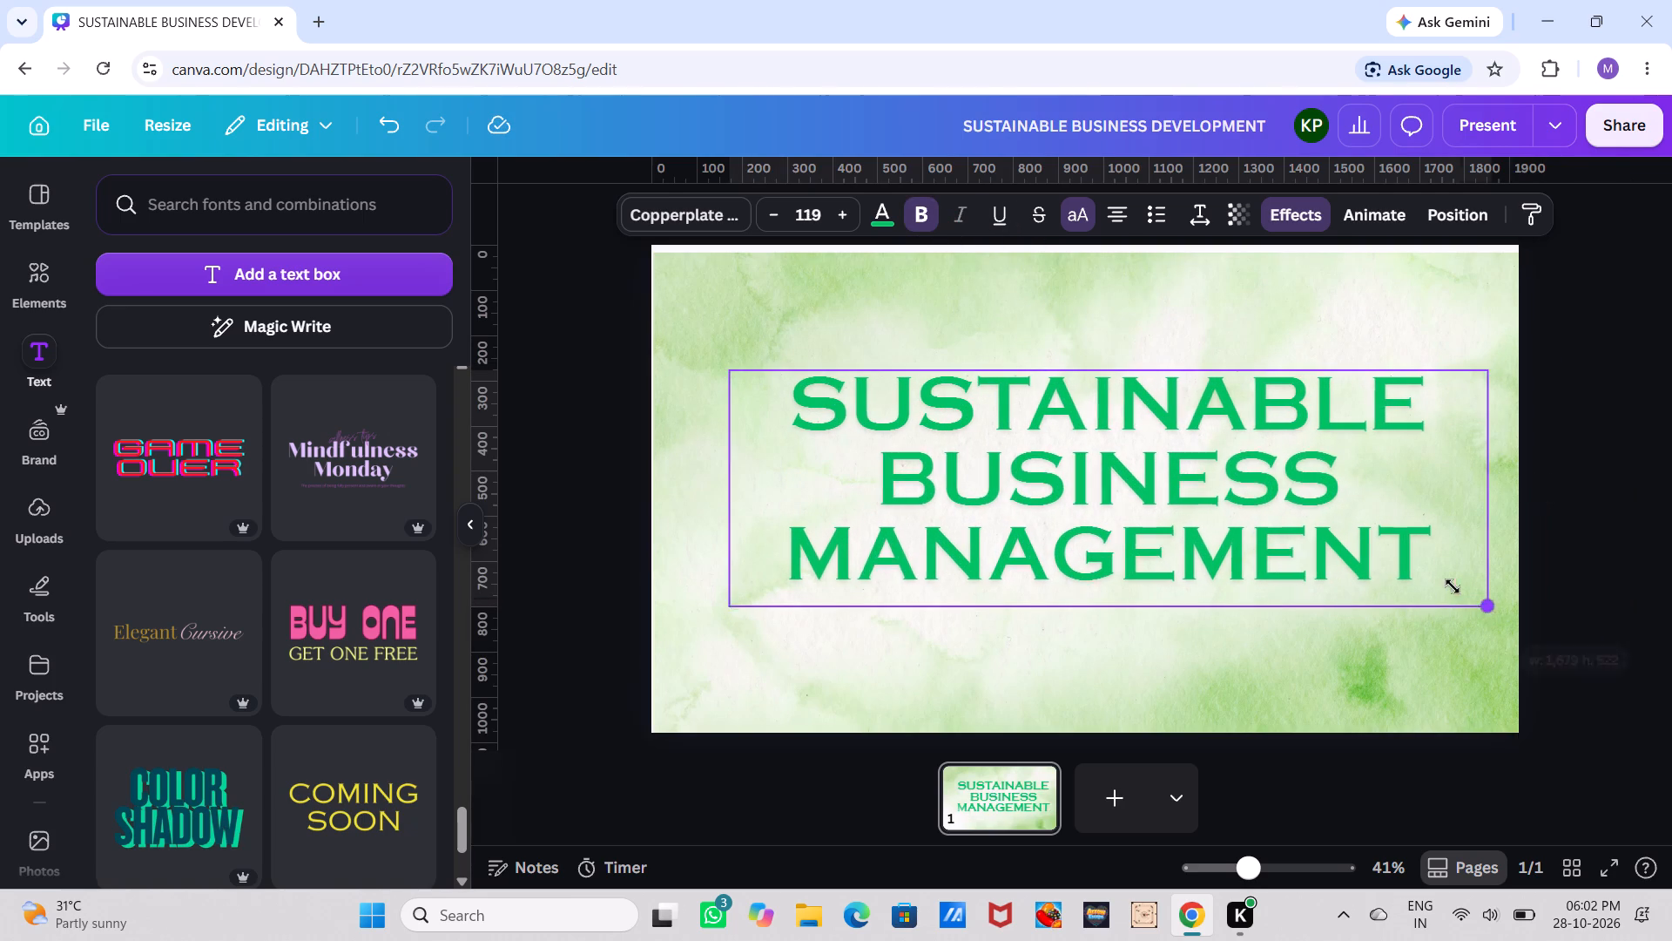
pyautogui.moveTo(1453, 586); pyautogui.dragTo(1343, 552)
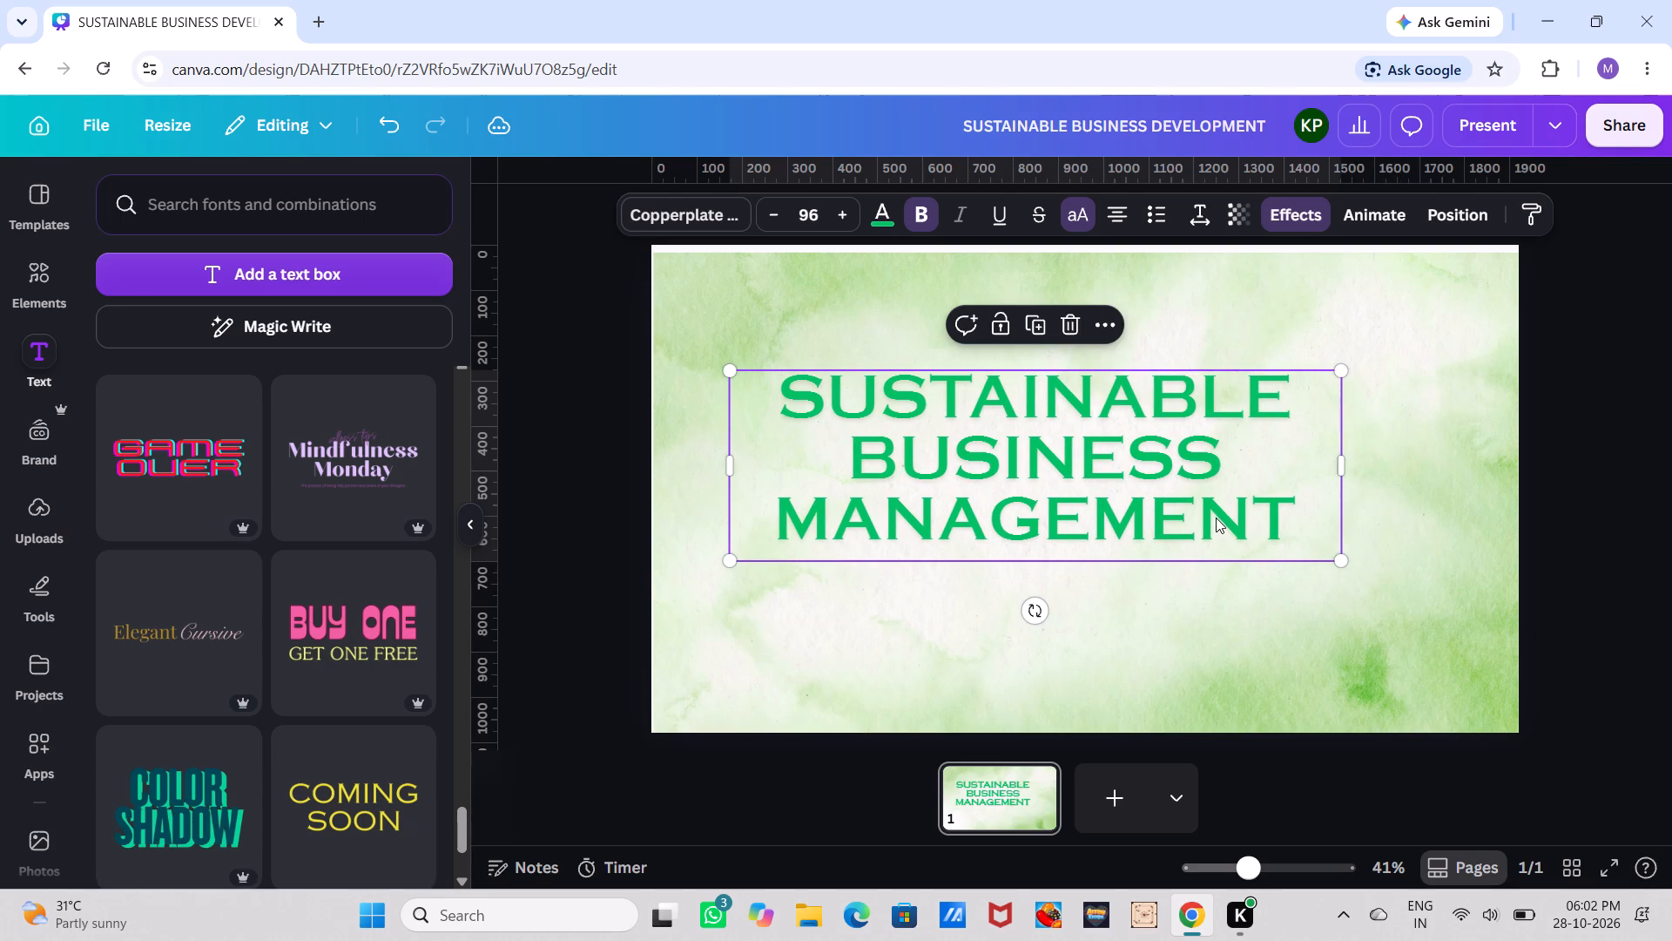
pyautogui.moveTo(1215, 517); pyautogui.dragTo(1262, 543)
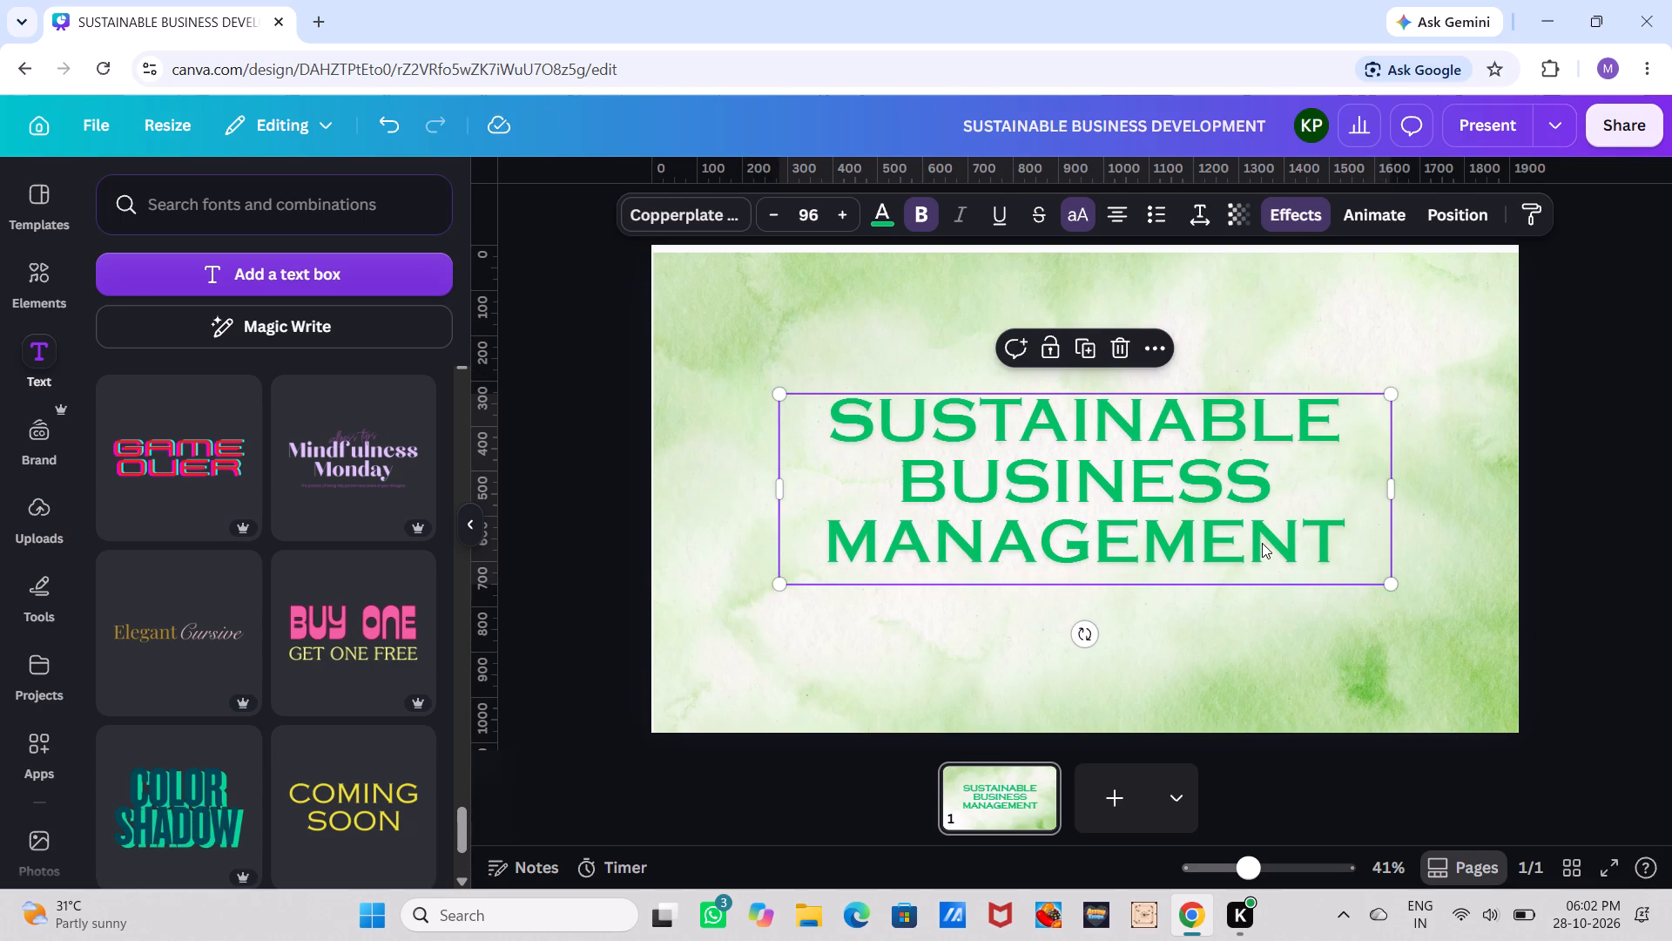
pyautogui.click(588, 779)
# Look through the "green" element results for decoration that suits the slide.
pyautogui.click(41, 294)
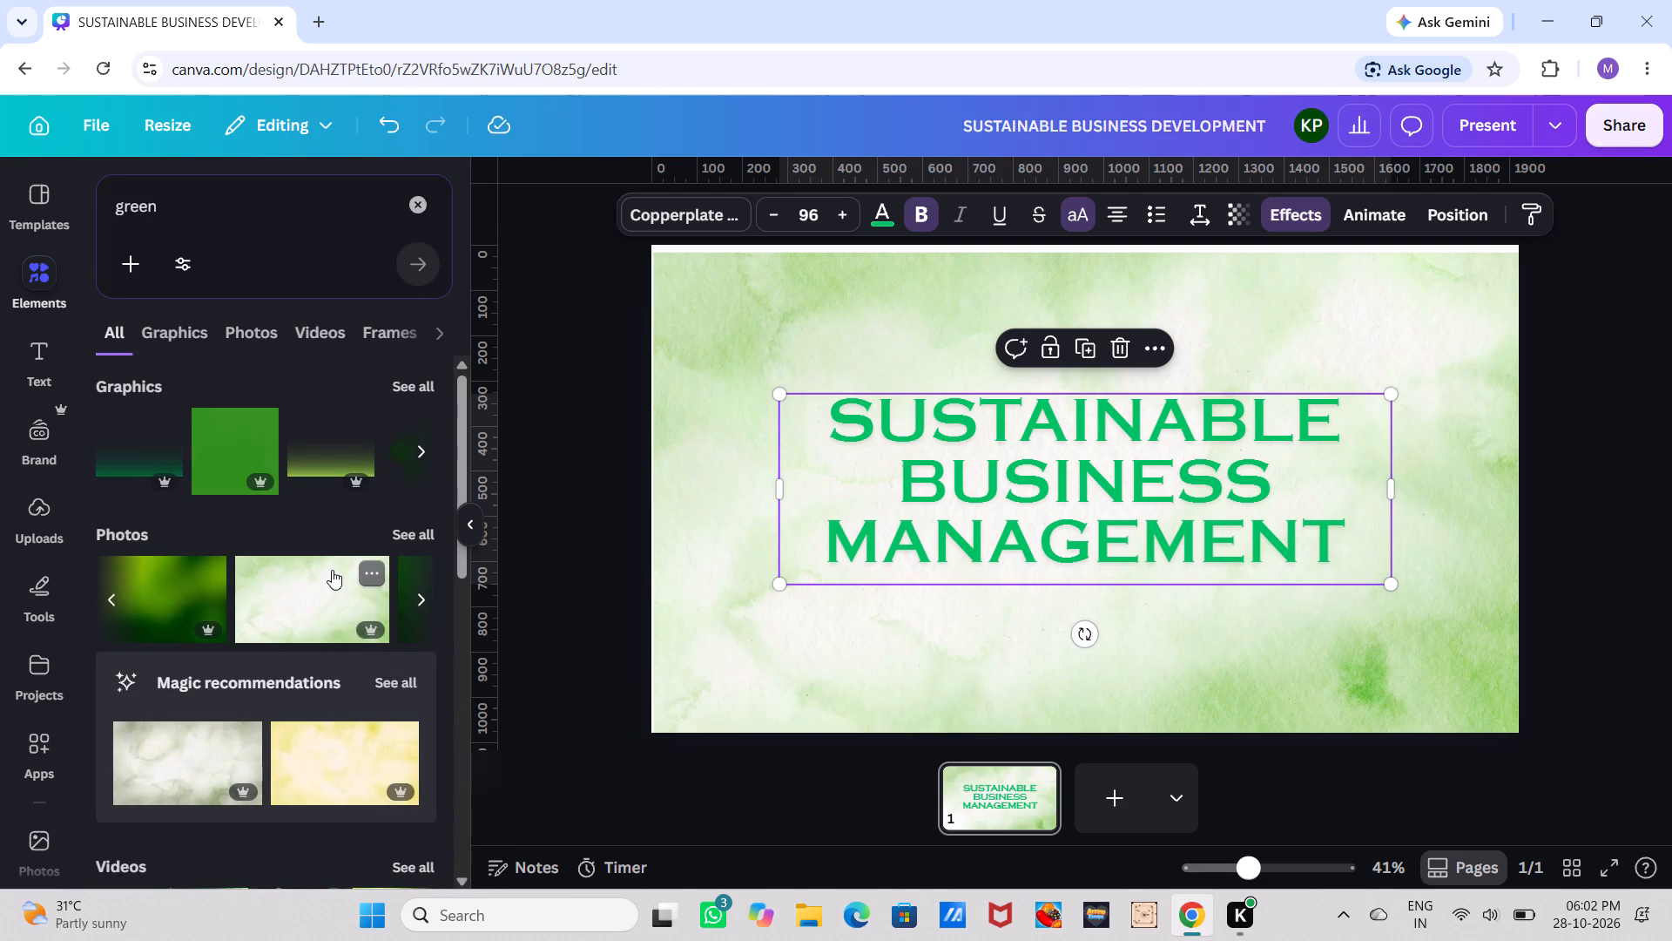
pyautogui.tripleClick(455, 879)
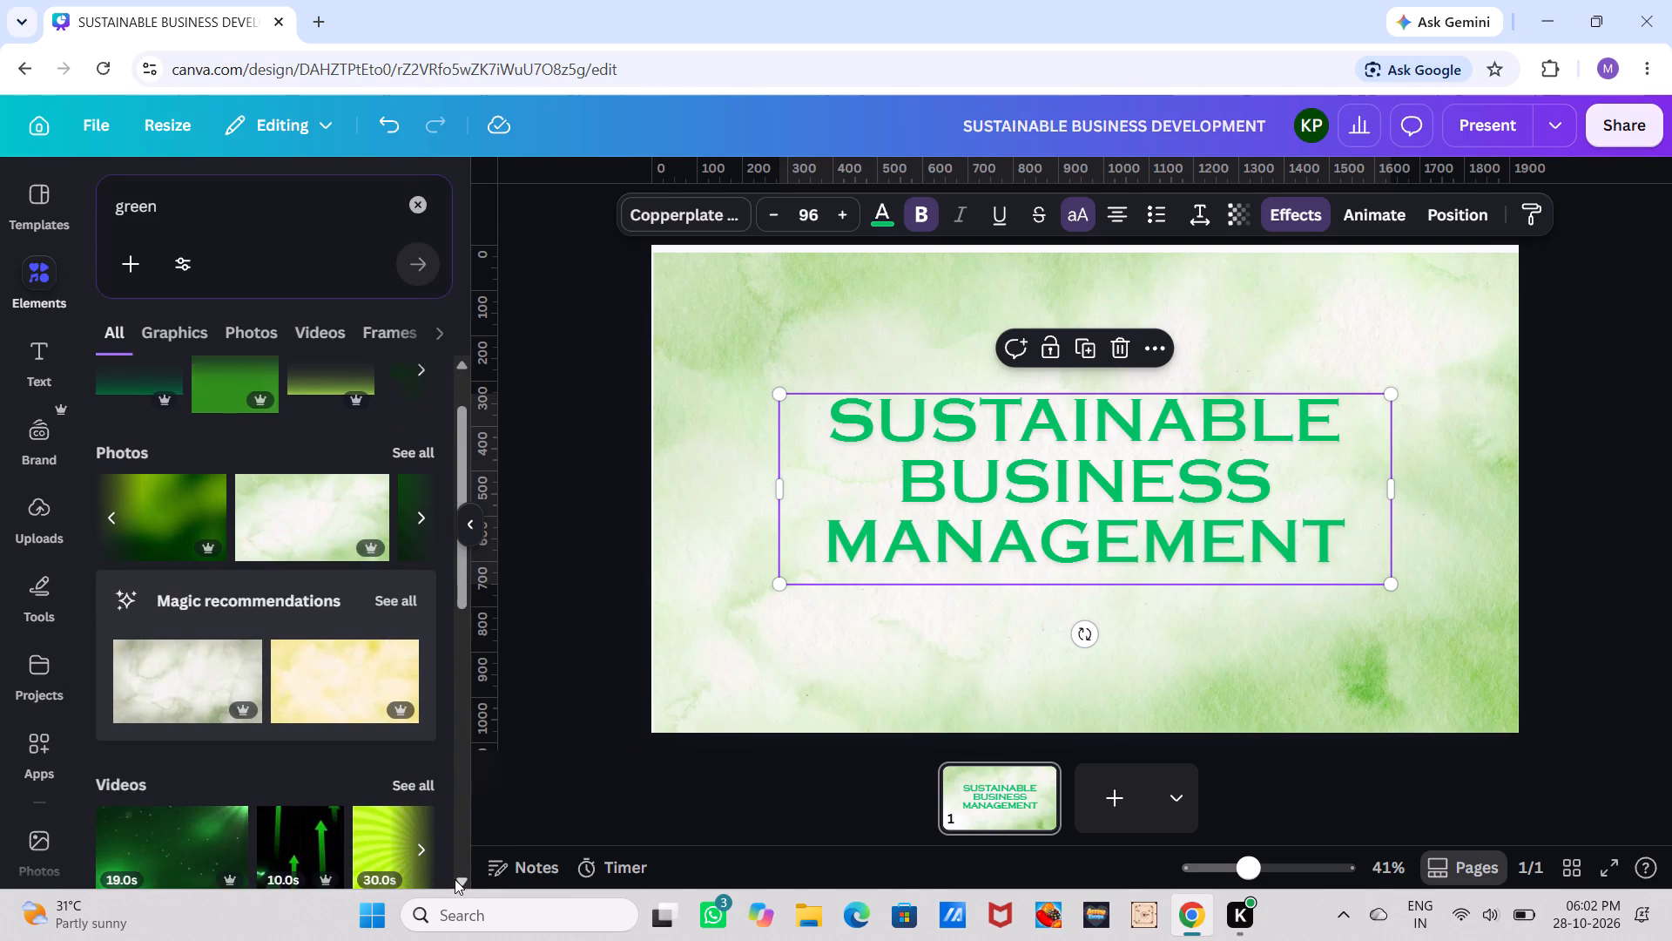
pyautogui.tripleClick(455, 879)
pyautogui.tripleClick(455, 879)
pyautogui.tripleClick(455, 879)
pyautogui.tripleClick(455, 879)
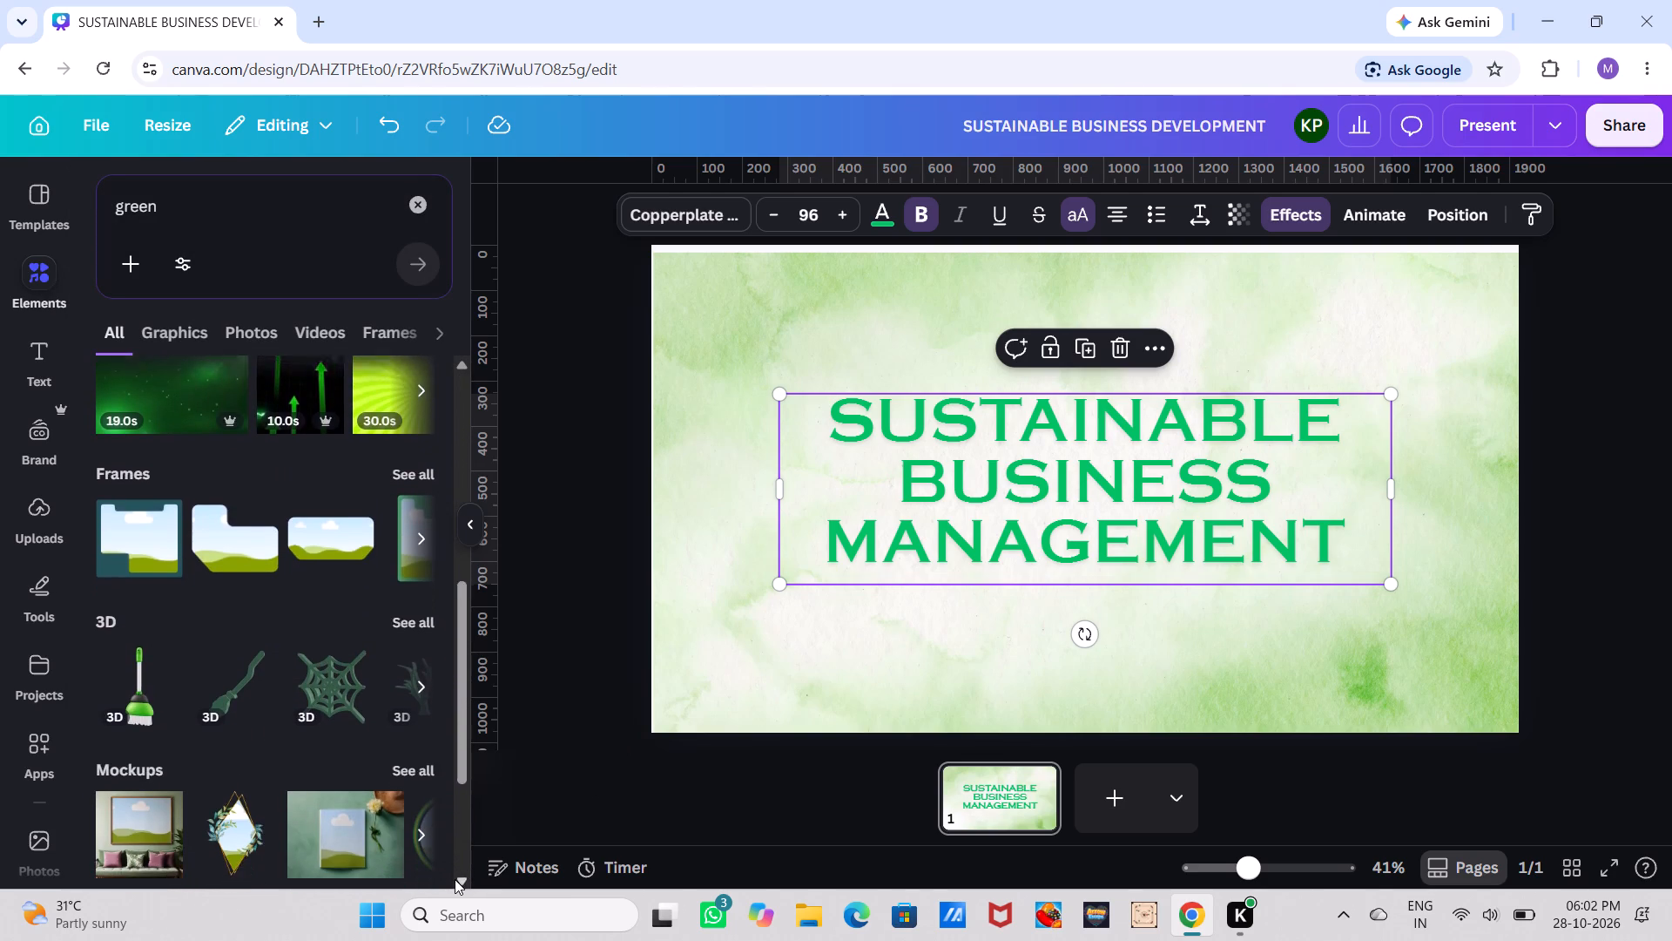
pyautogui.tripleClick(455, 879)
pyautogui.click(455, 879)
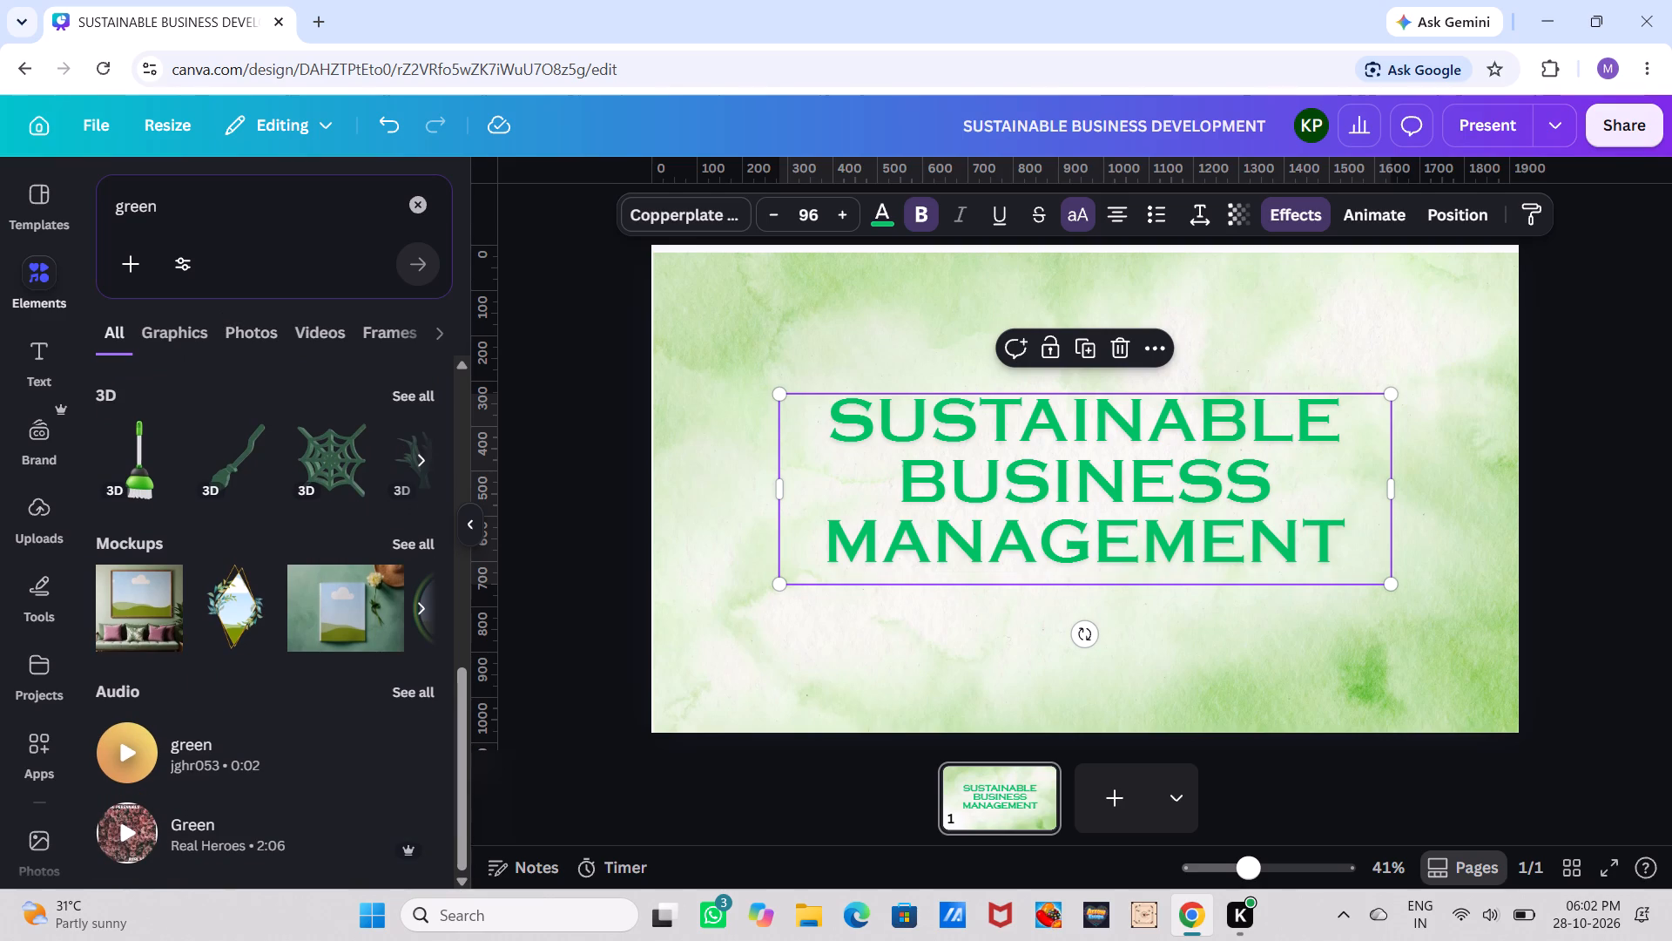
# Search the elements for "green leaf".
pyautogui.click(191, 199)
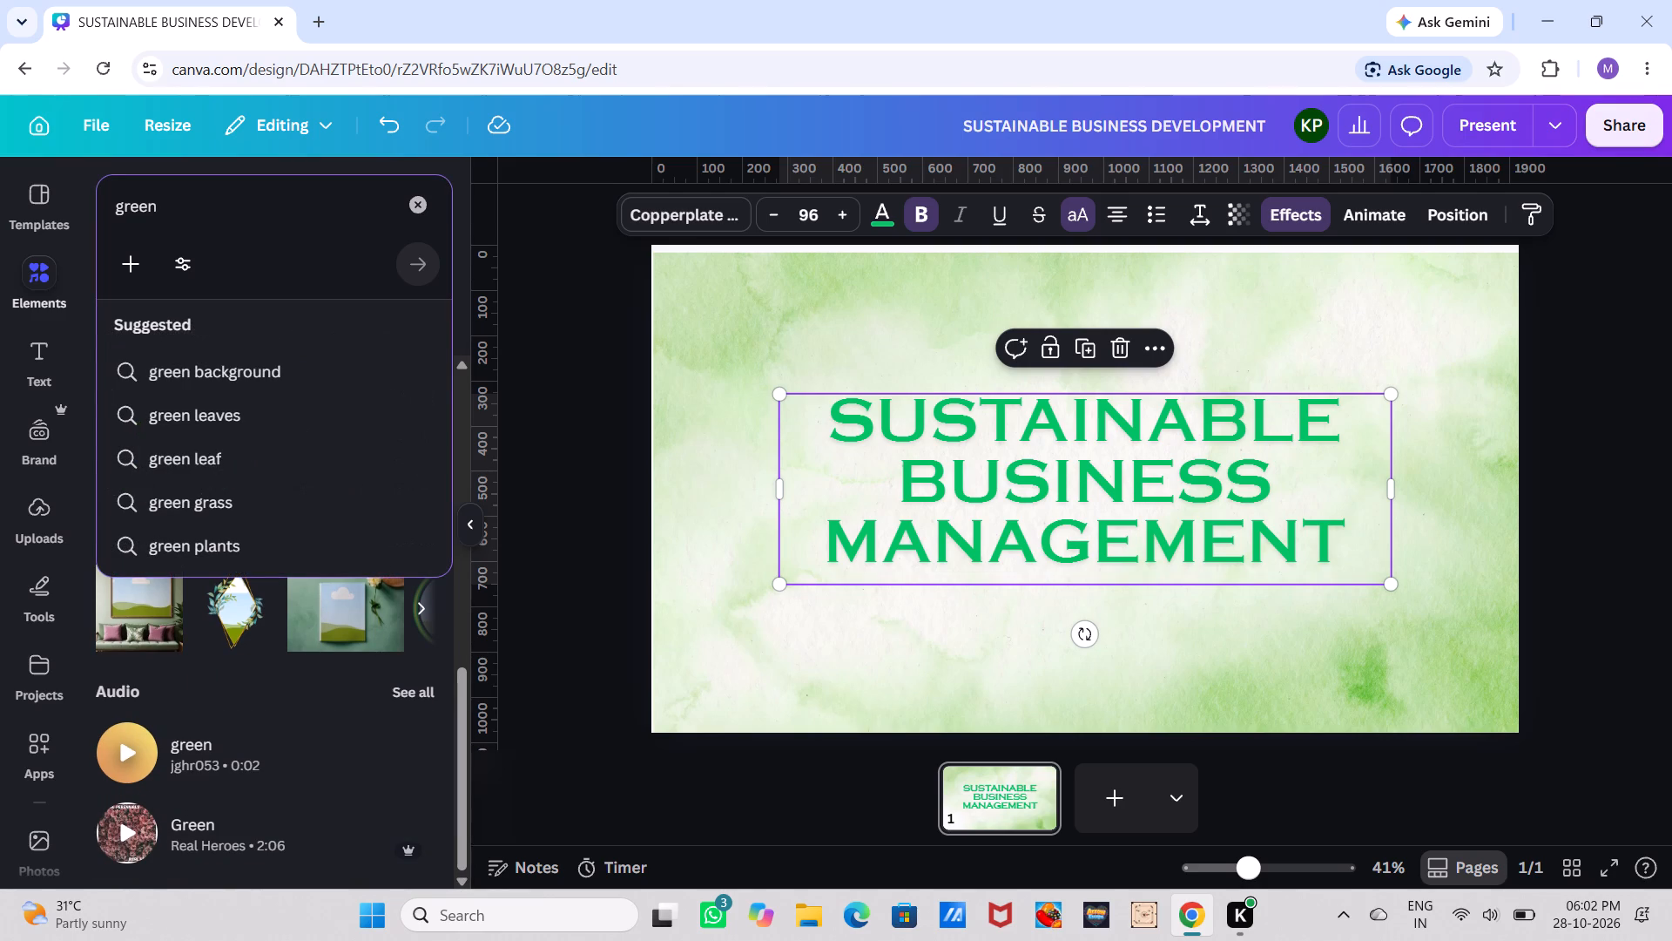
pyautogui.click(231, 450)
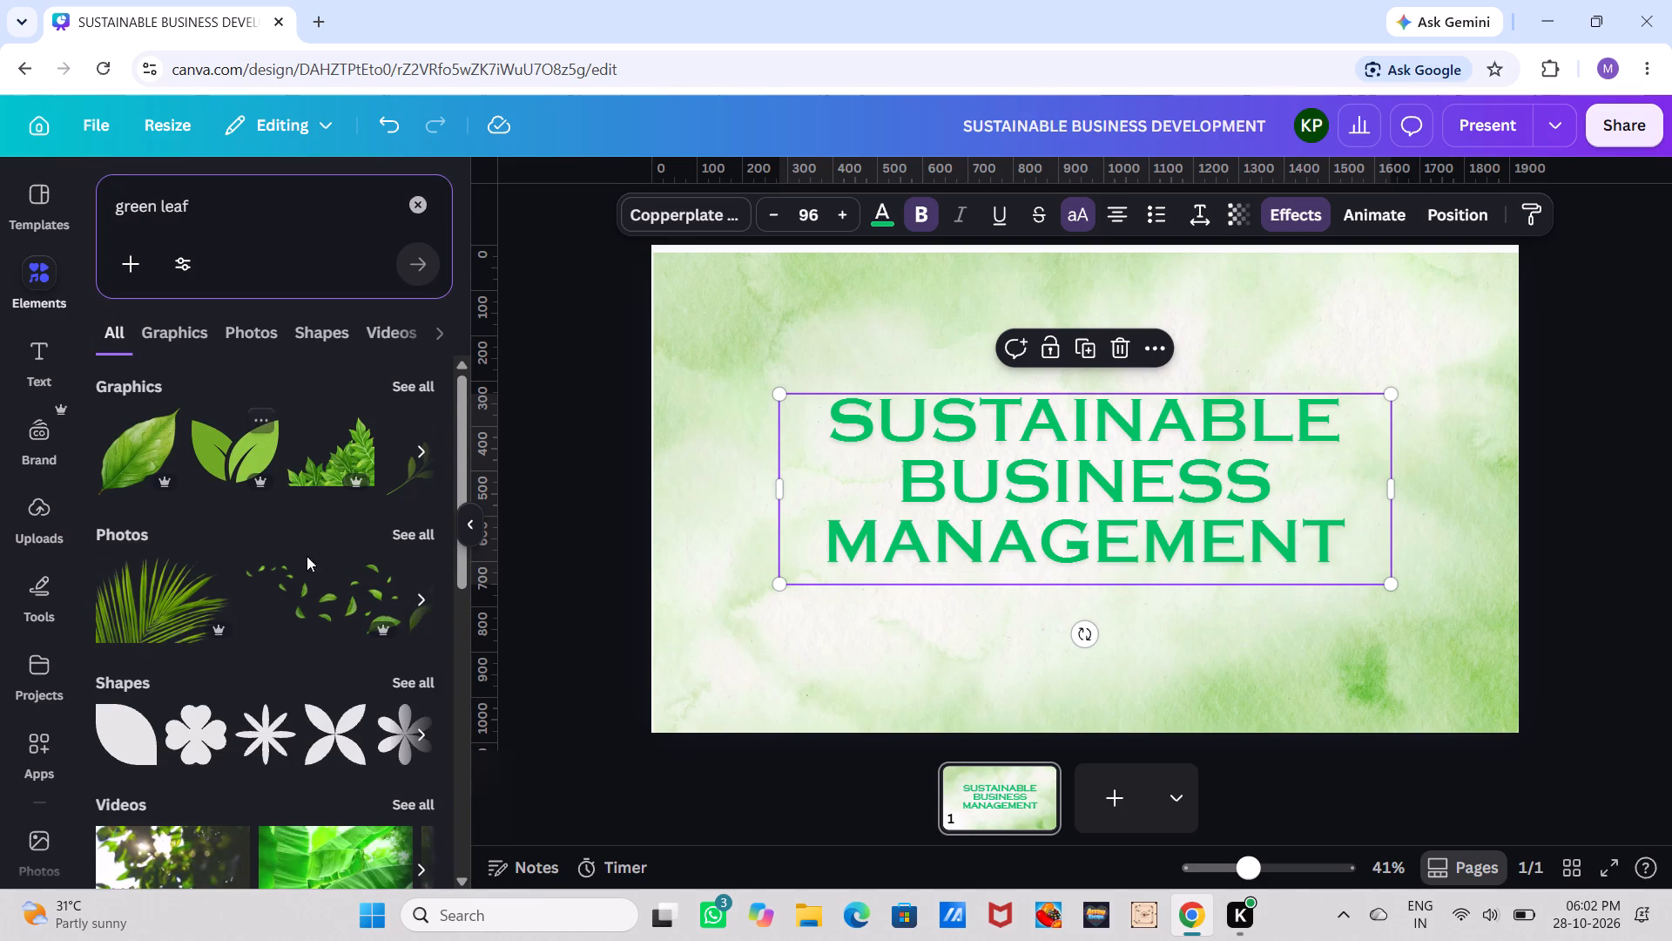
# Find the corner graphic of hanging green foliage among the leaf results and add it to the page.
pyautogui.tripleClick(461, 877)
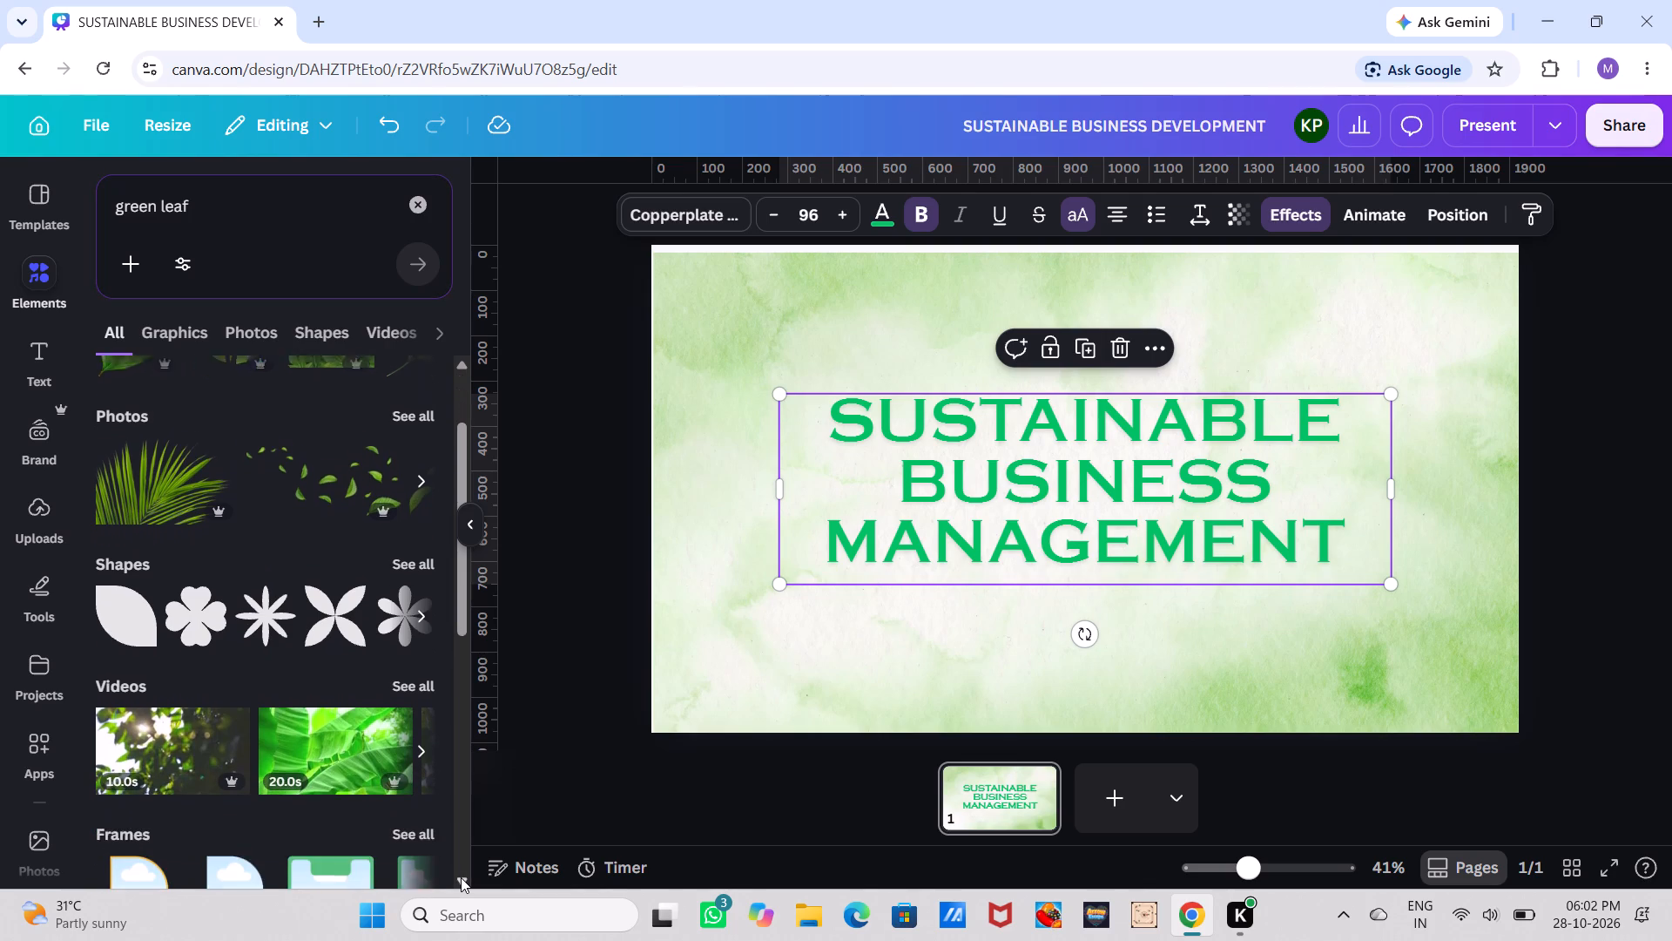
pyautogui.tripleClick(461, 877)
pyautogui.tripleClick(461, 877)
pyautogui.tripleClick(461, 877)
pyautogui.tripleClick(461, 877)
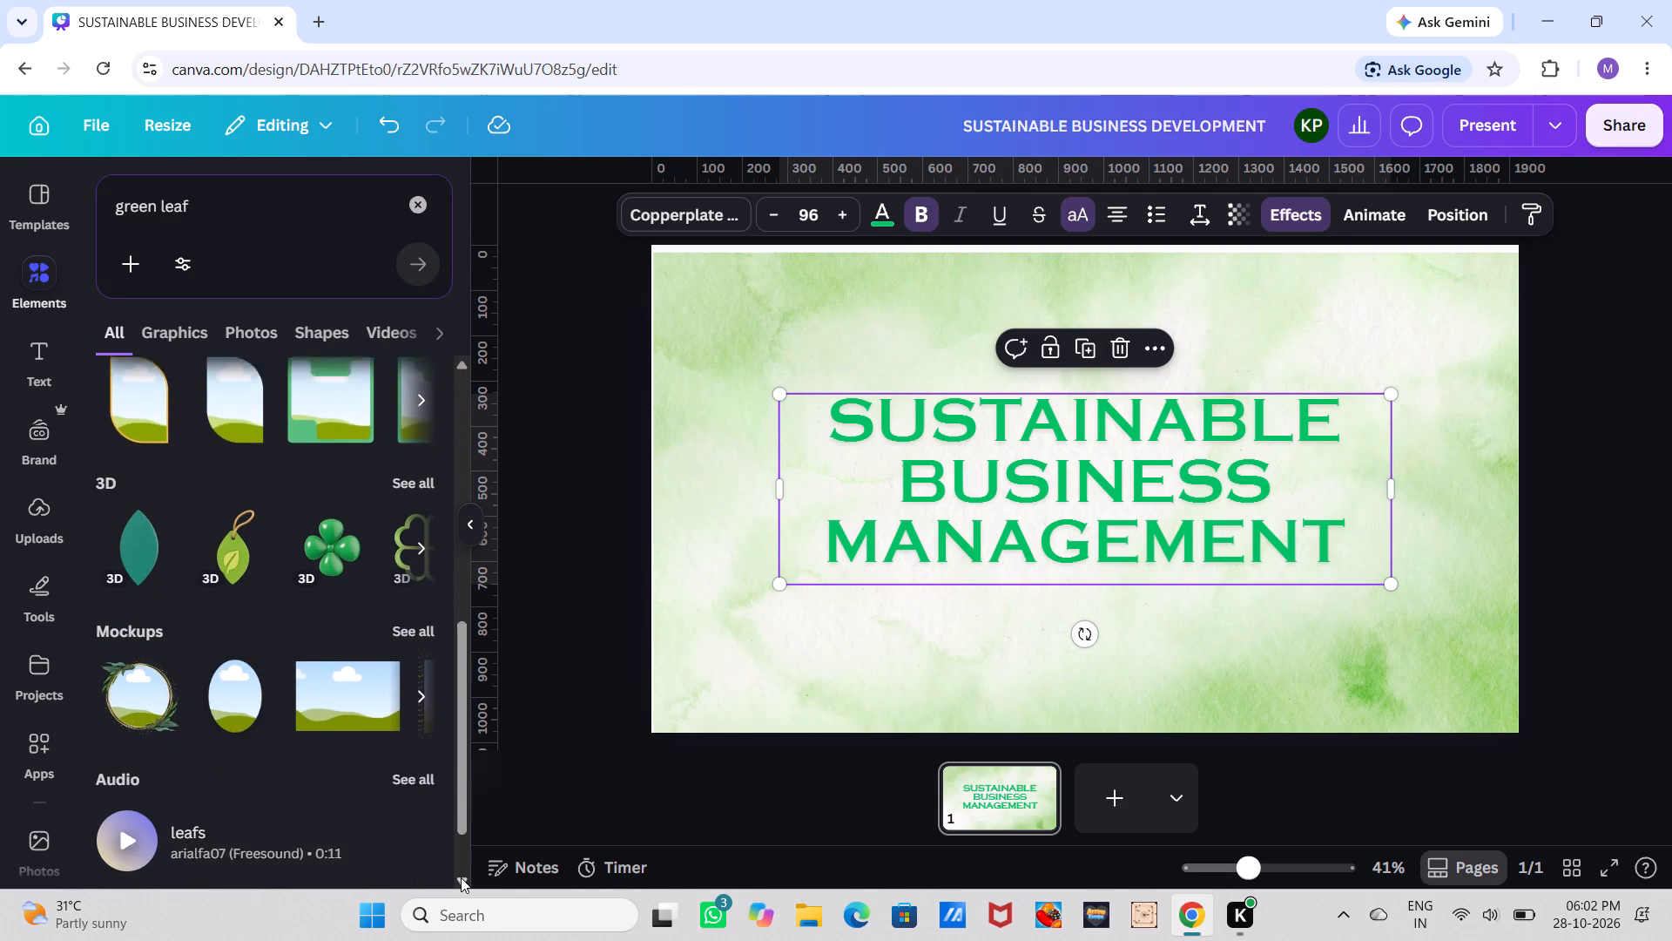
pyautogui.doubleClick(461, 877)
pyautogui.moveTo(461, 877); pyautogui.dragTo(468, 429)
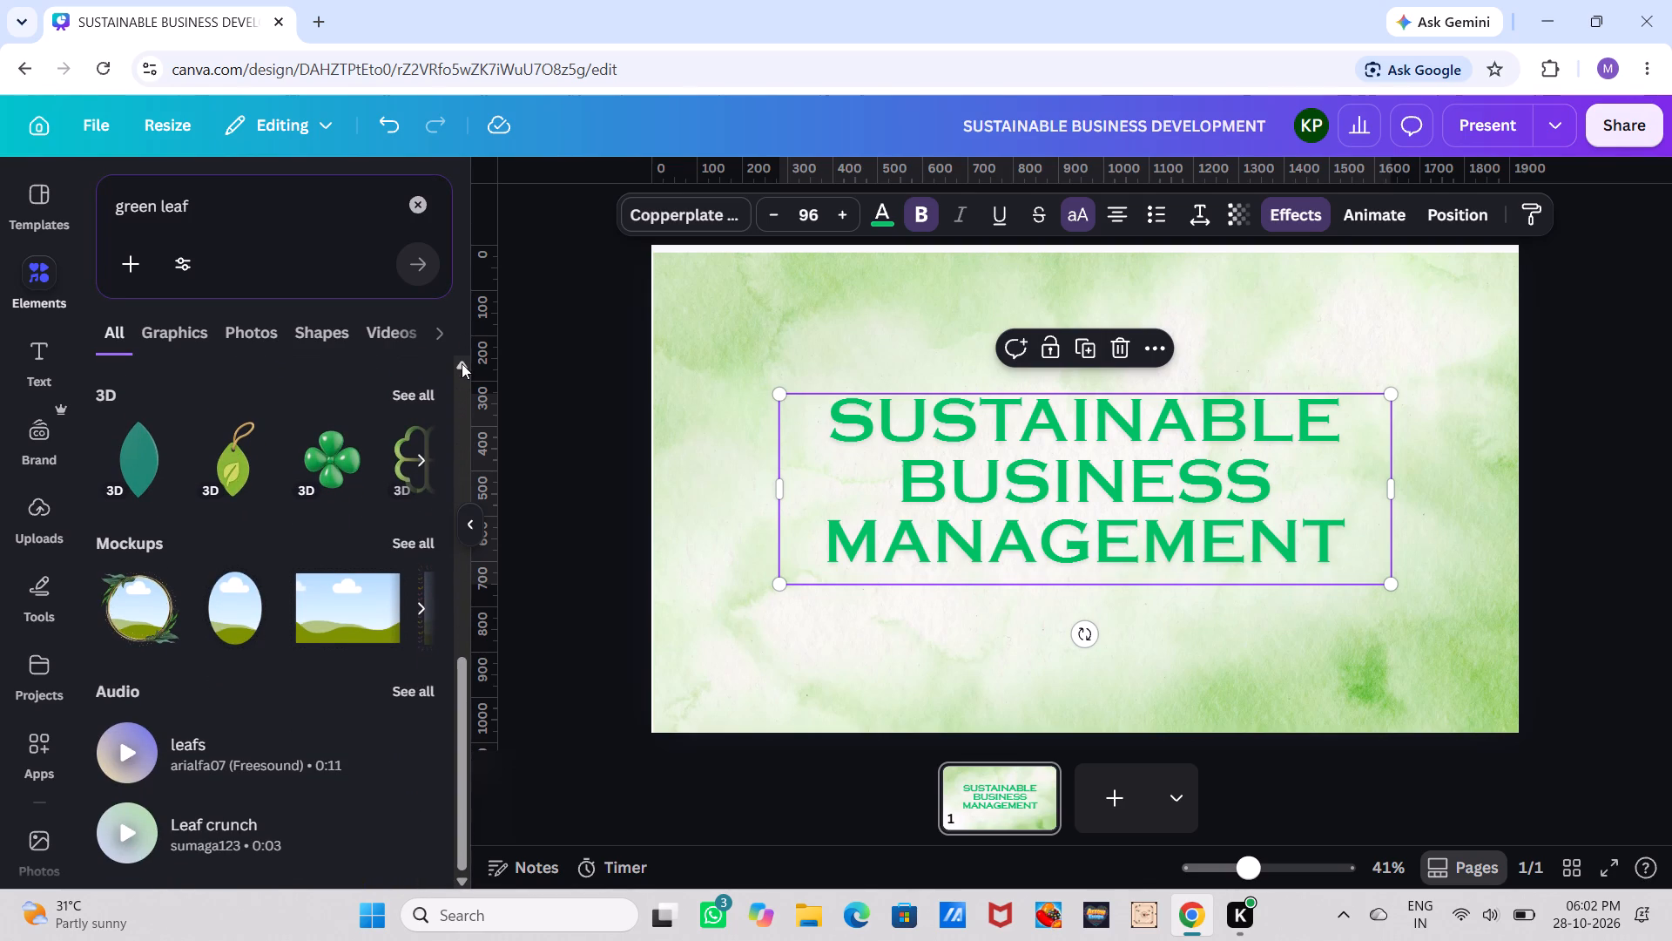
pyautogui.doubleClick(462, 363)
pyautogui.doubleClick(462, 363)
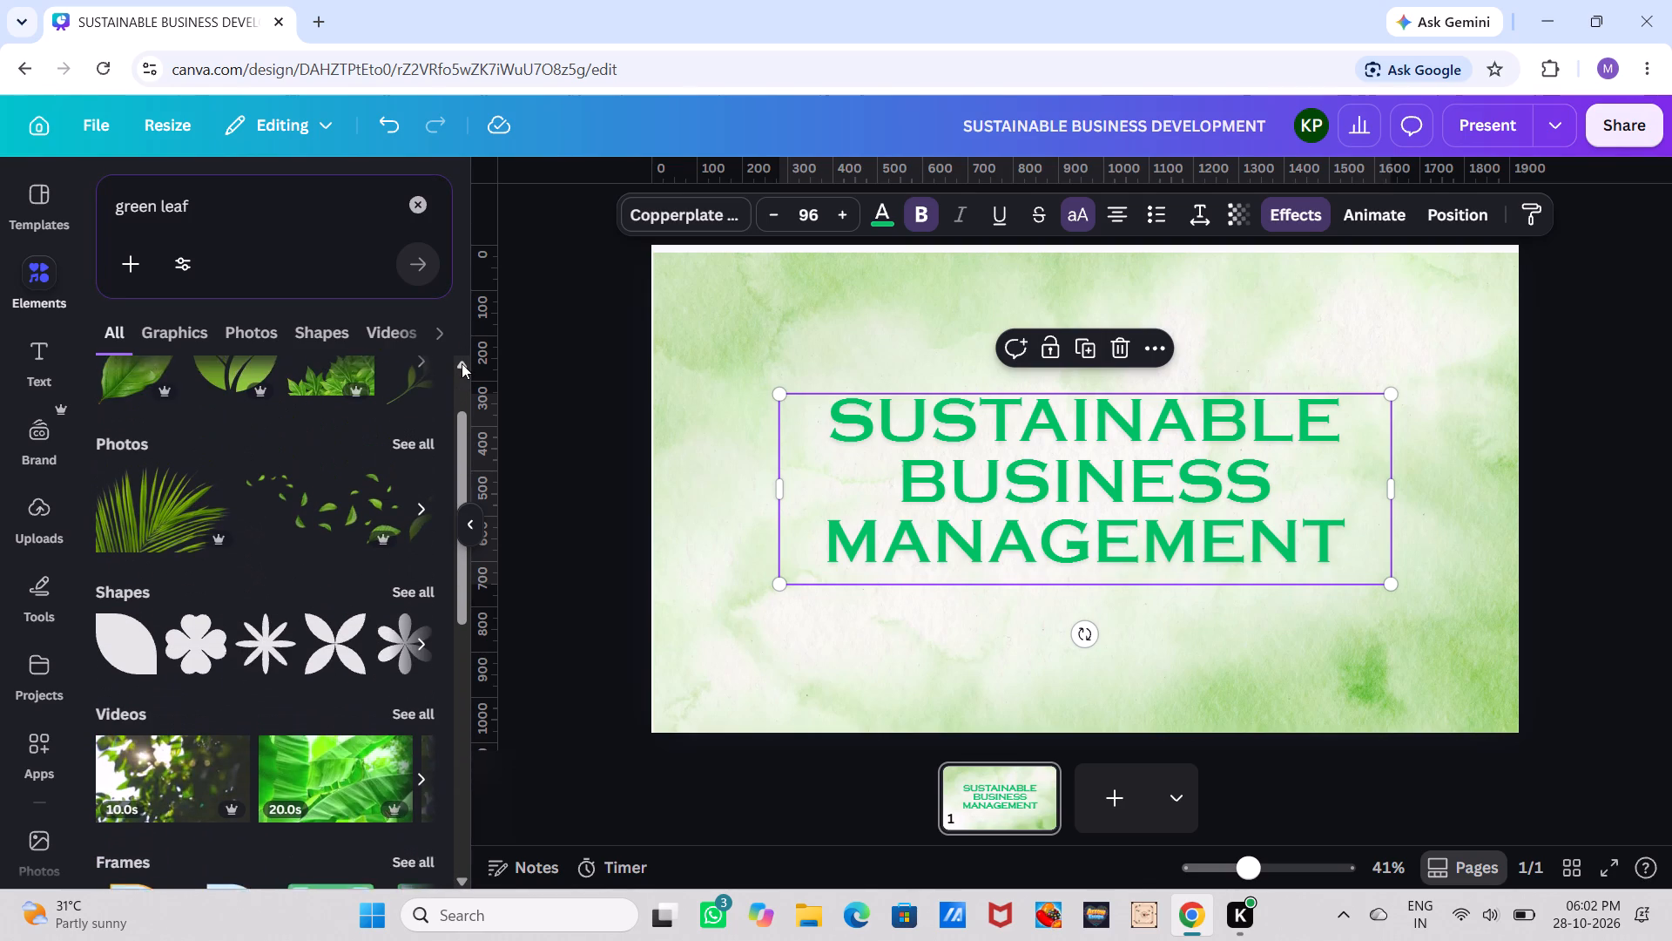
pyautogui.click(421, 586)
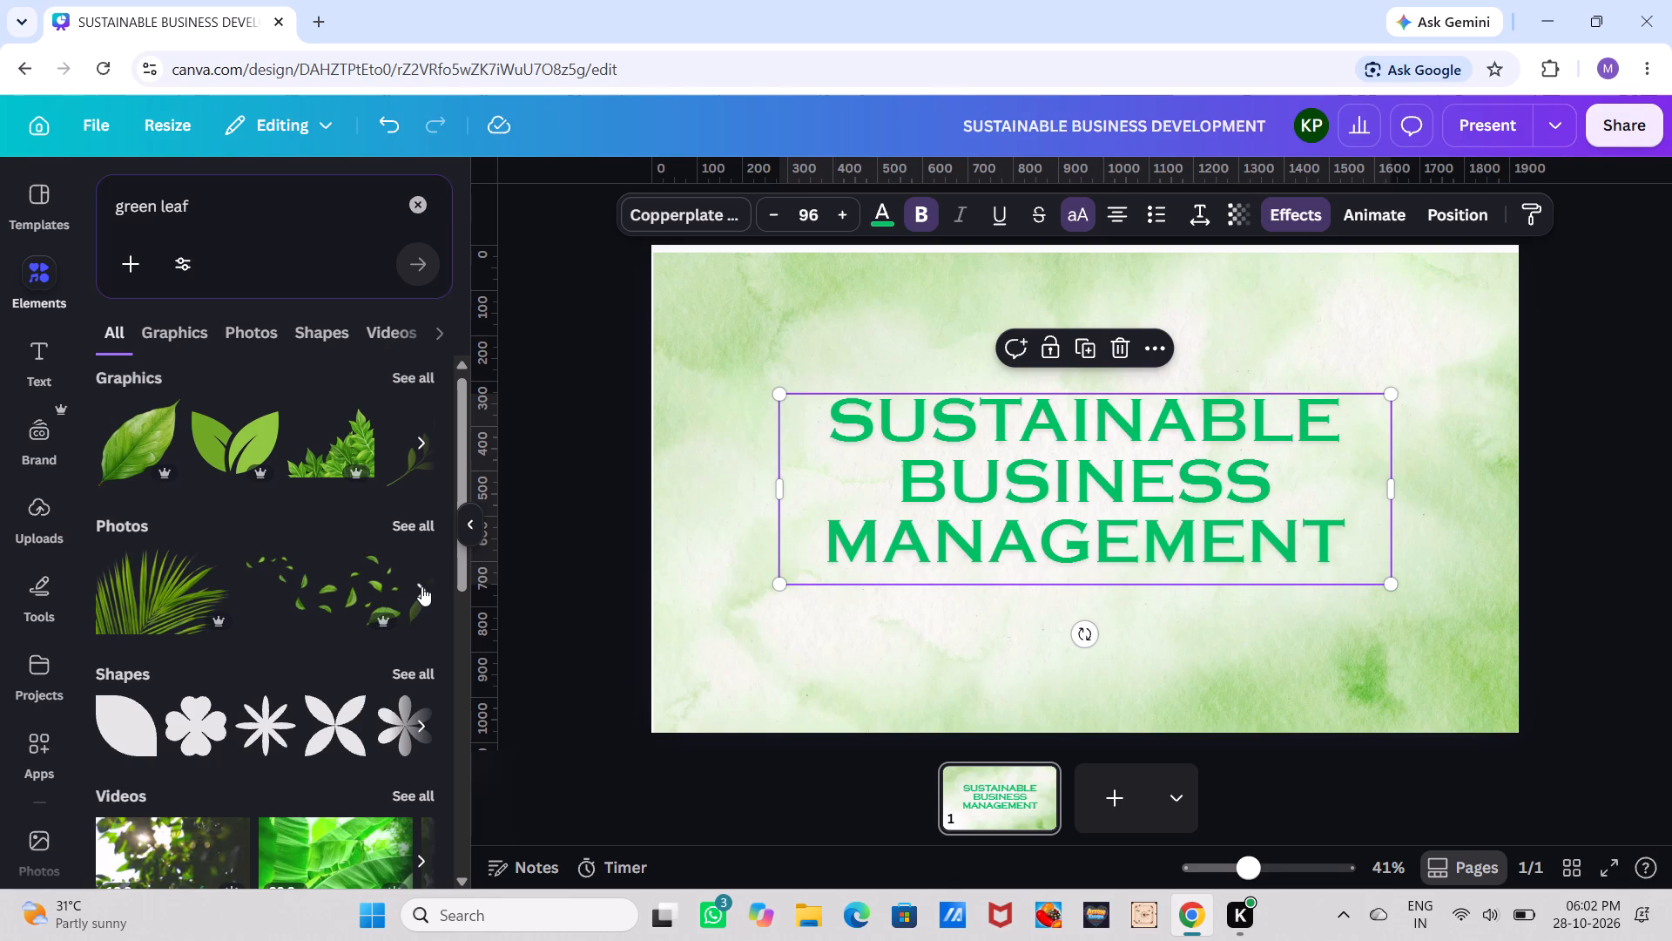
pyautogui.click(421, 586)
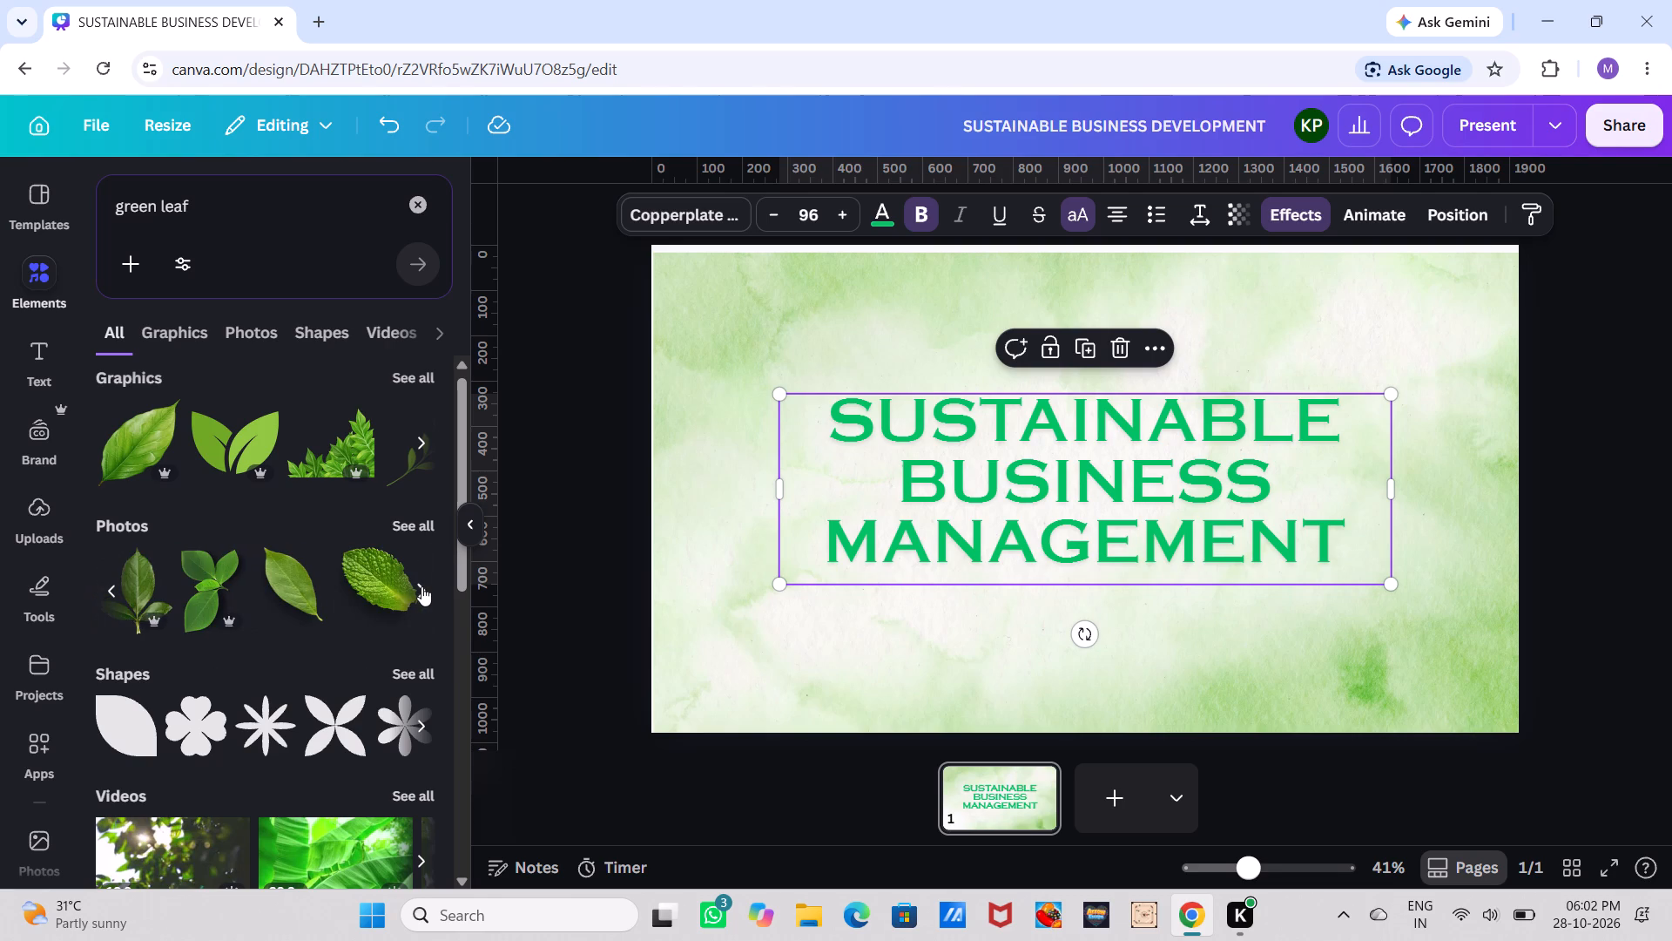
pyautogui.click(422, 437)
pyautogui.click(422, 437)
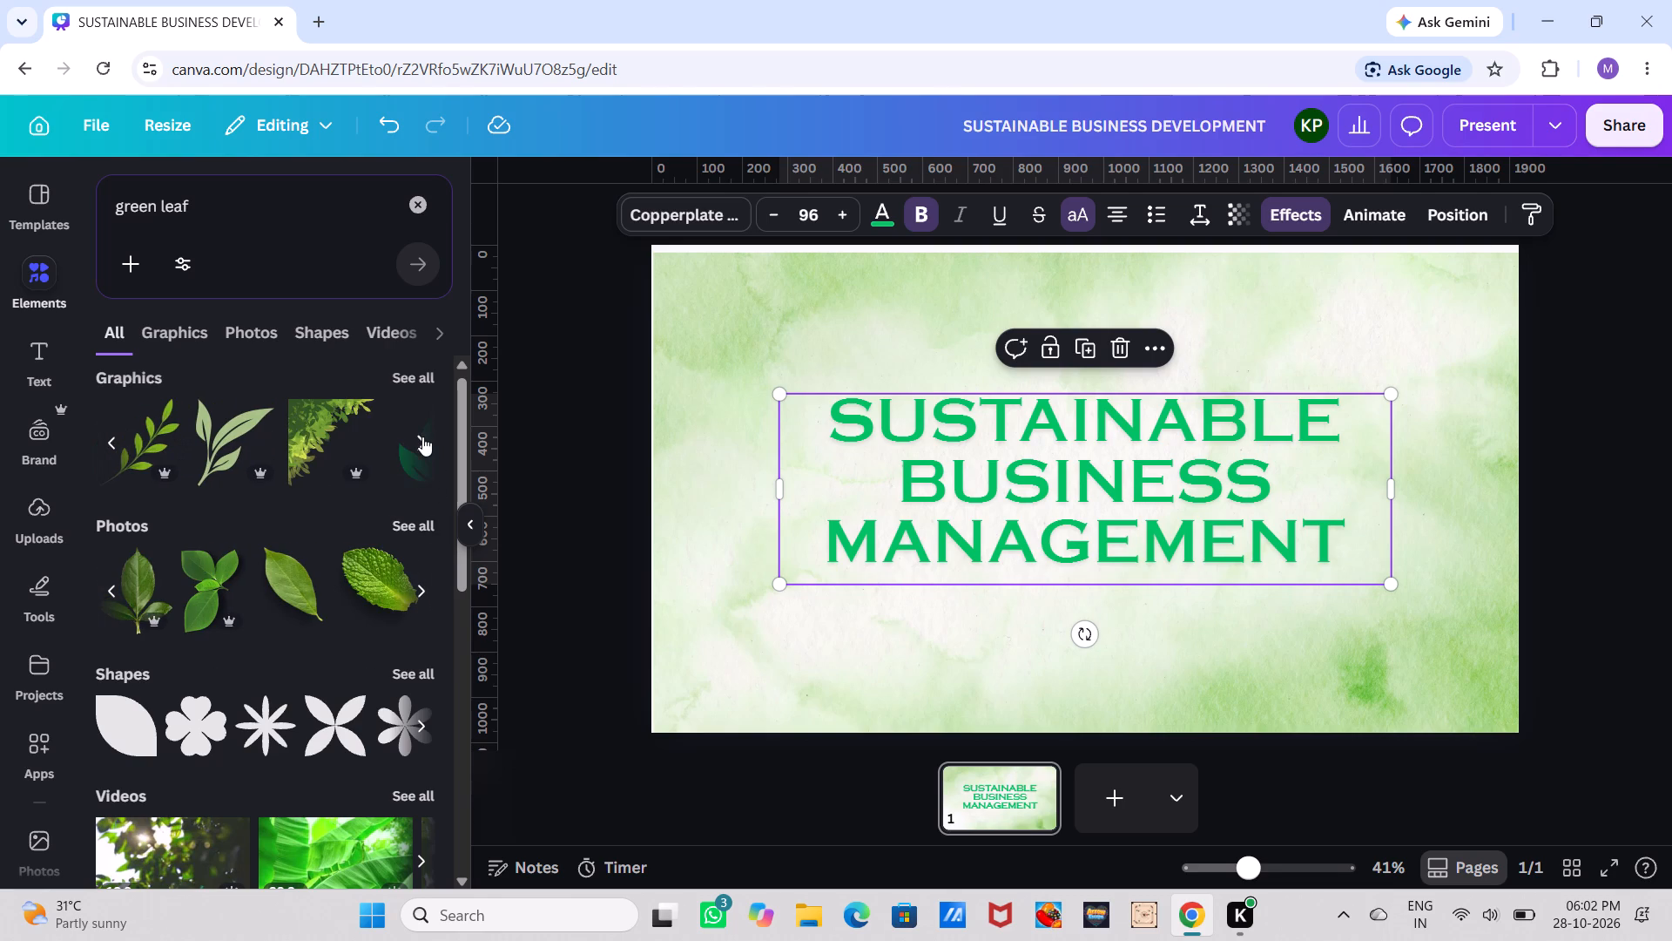
pyautogui.click(116, 440)
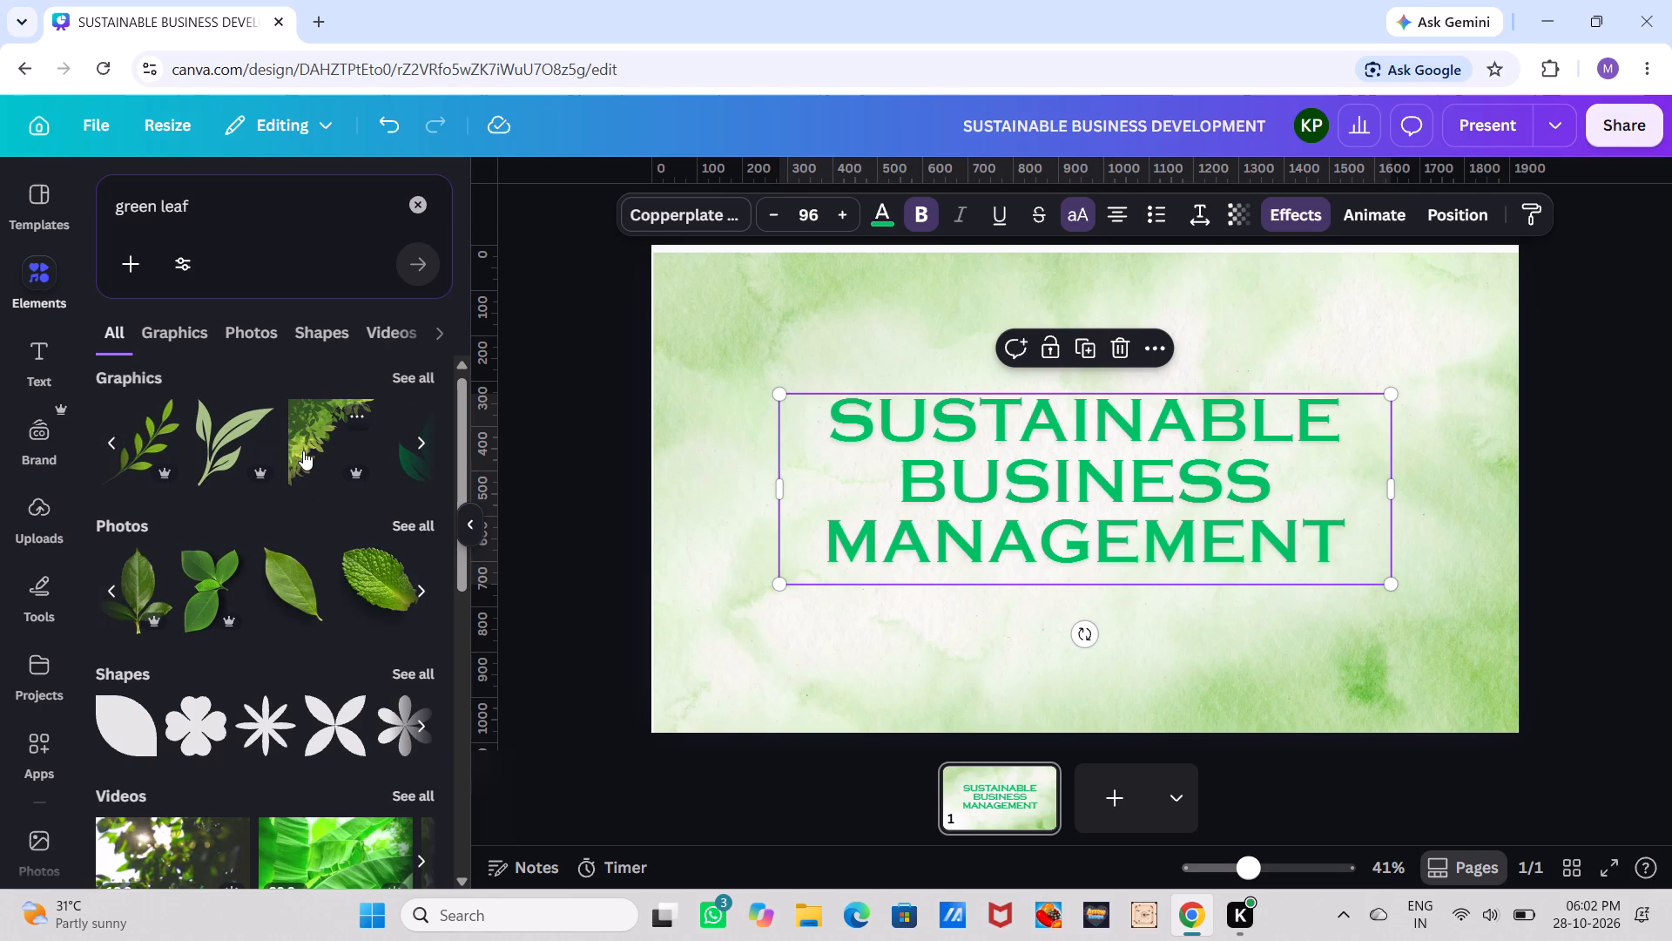
pyautogui.click(303, 450)
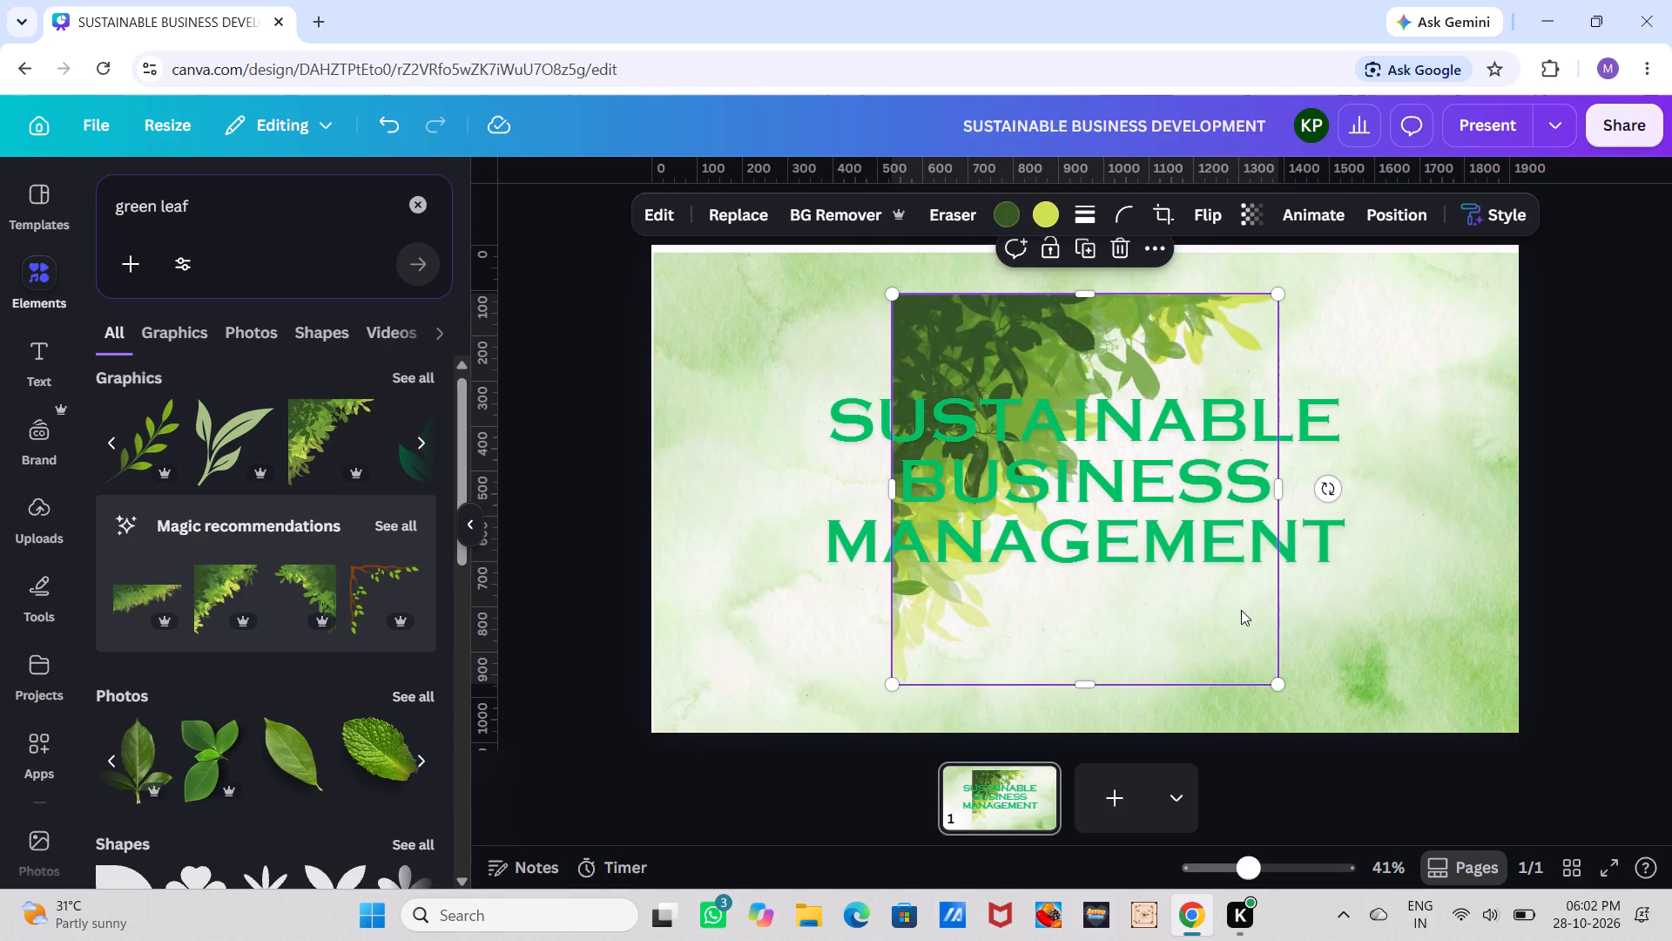
# Shrink the foliage graphic and place it near the page's upper-left corner, beside the title.
pyautogui.click(1287, 684)
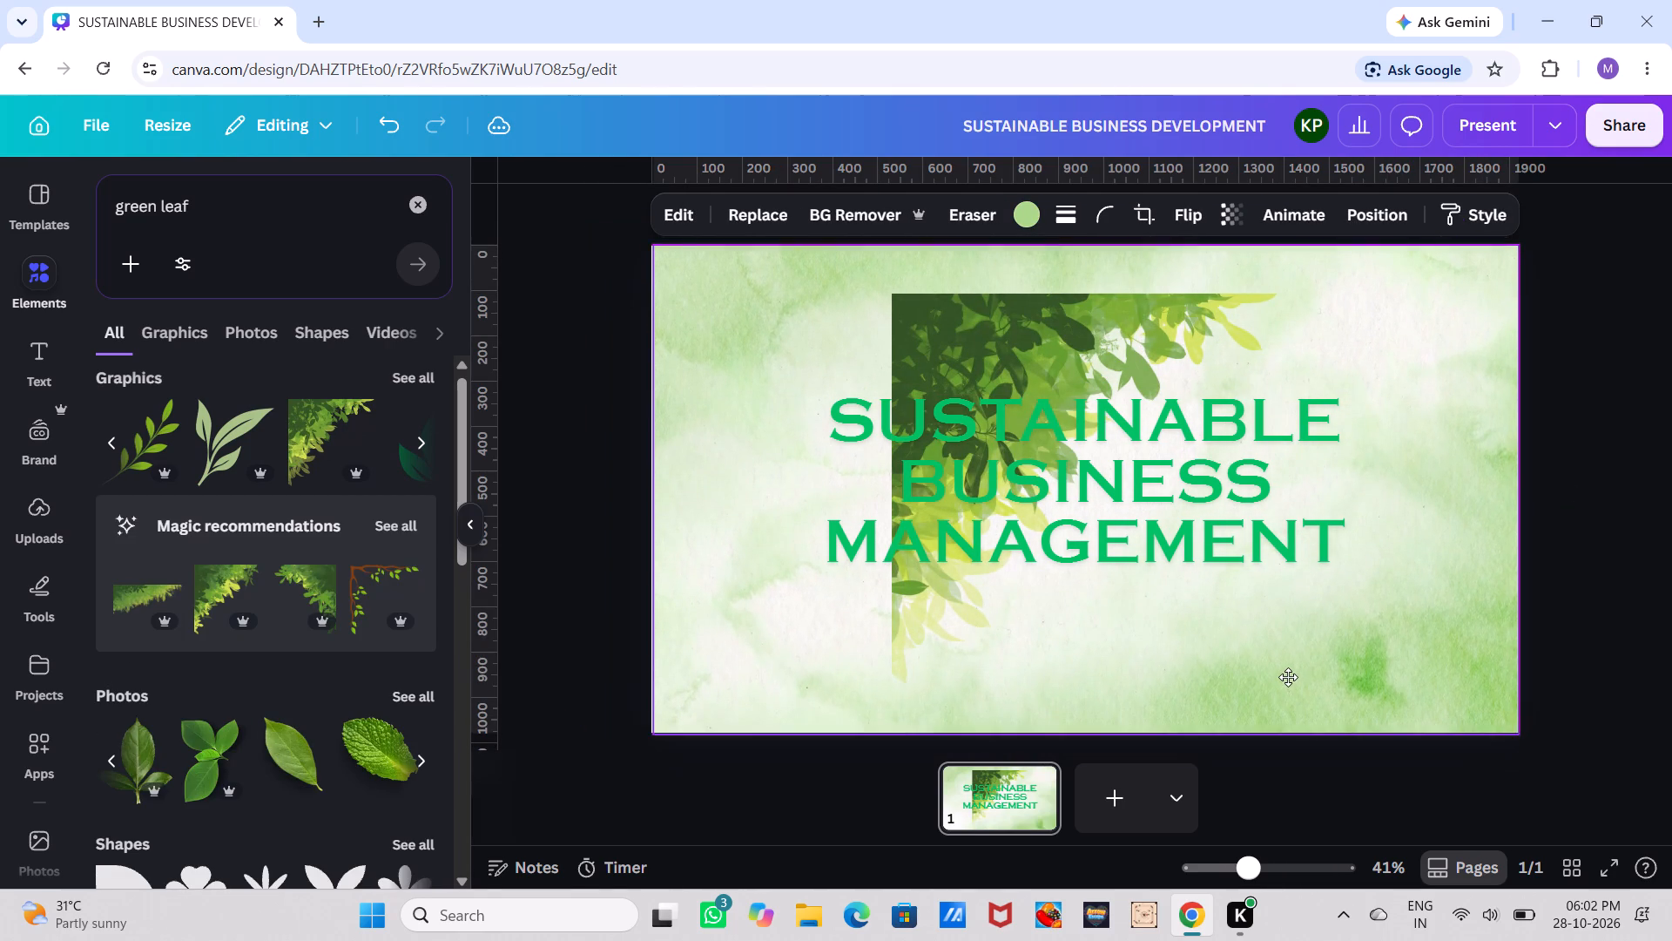
pyautogui.click(989, 368)
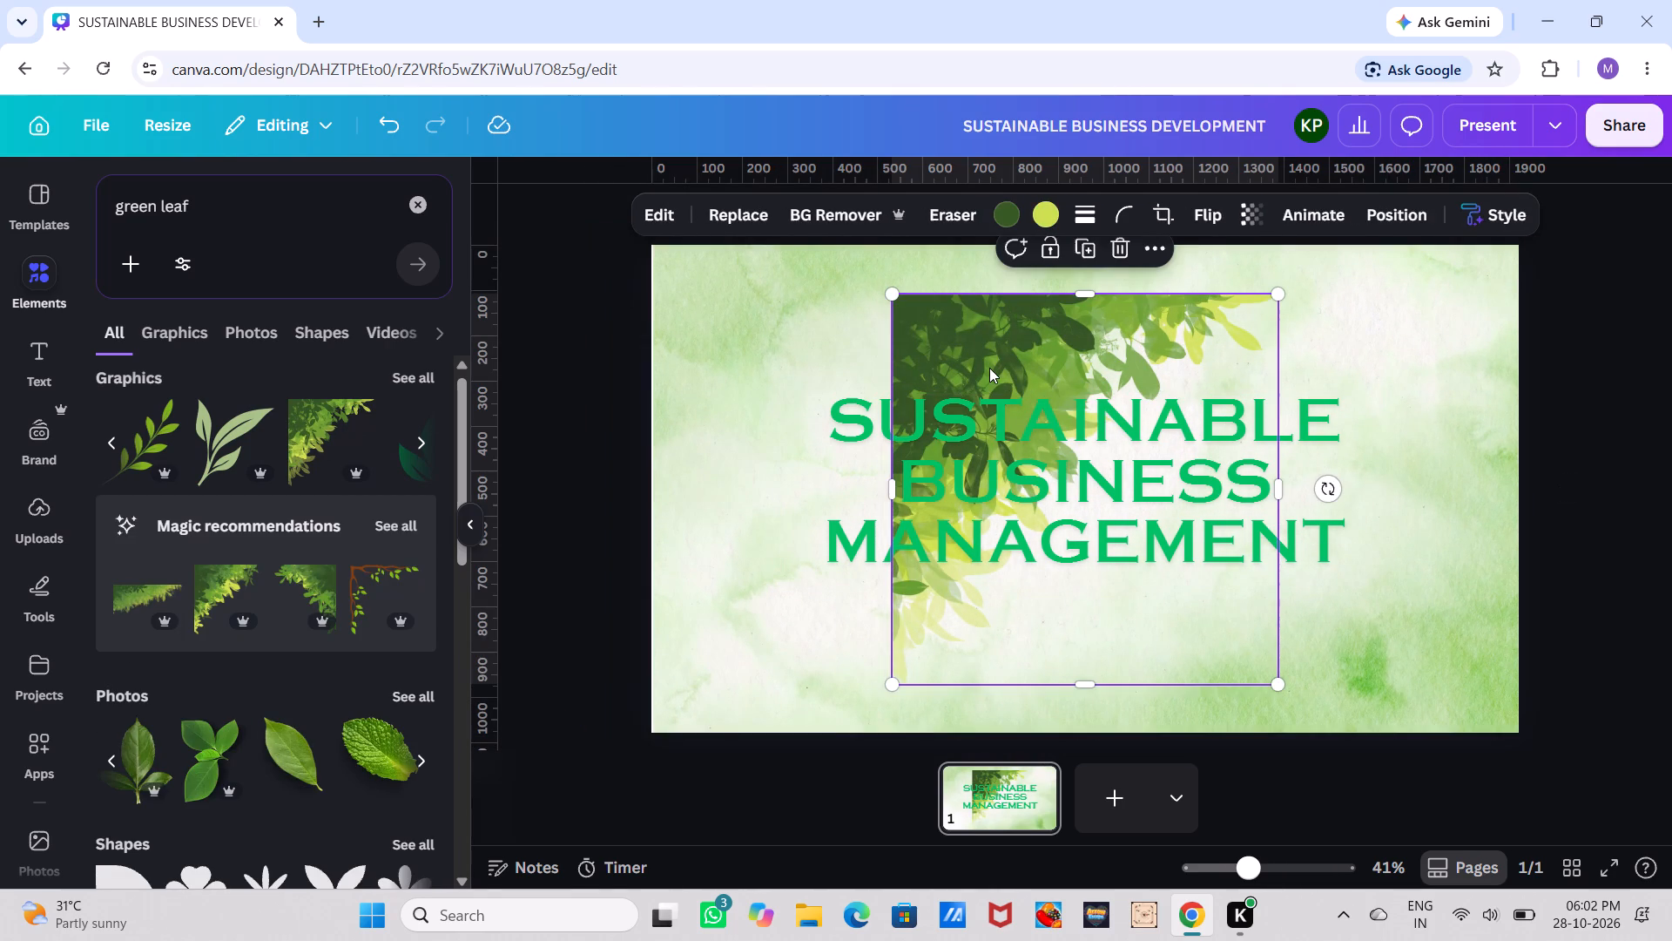
pyautogui.moveTo(1278, 677); pyautogui.dragTo(1096, 591)
pyautogui.moveTo(1039, 366); pyautogui.dragTo(833, 353)
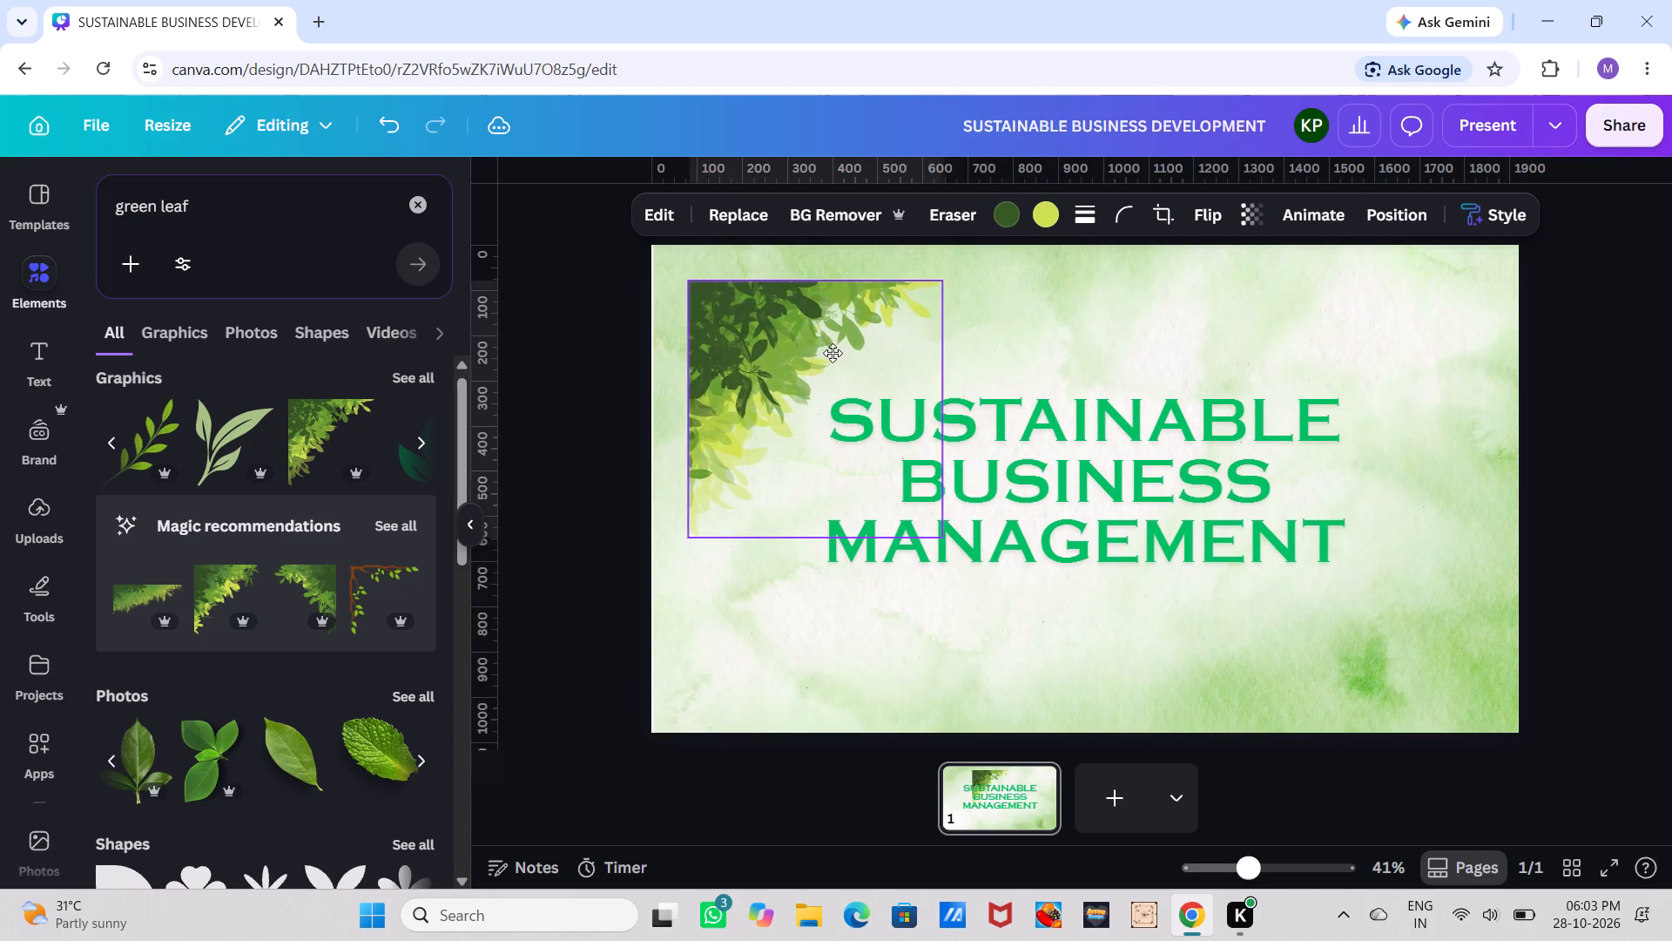
pyautogui.moveTo(833, 353); pyautogui.dragTo(832, 351)
pyautogui.click(1671, 586)
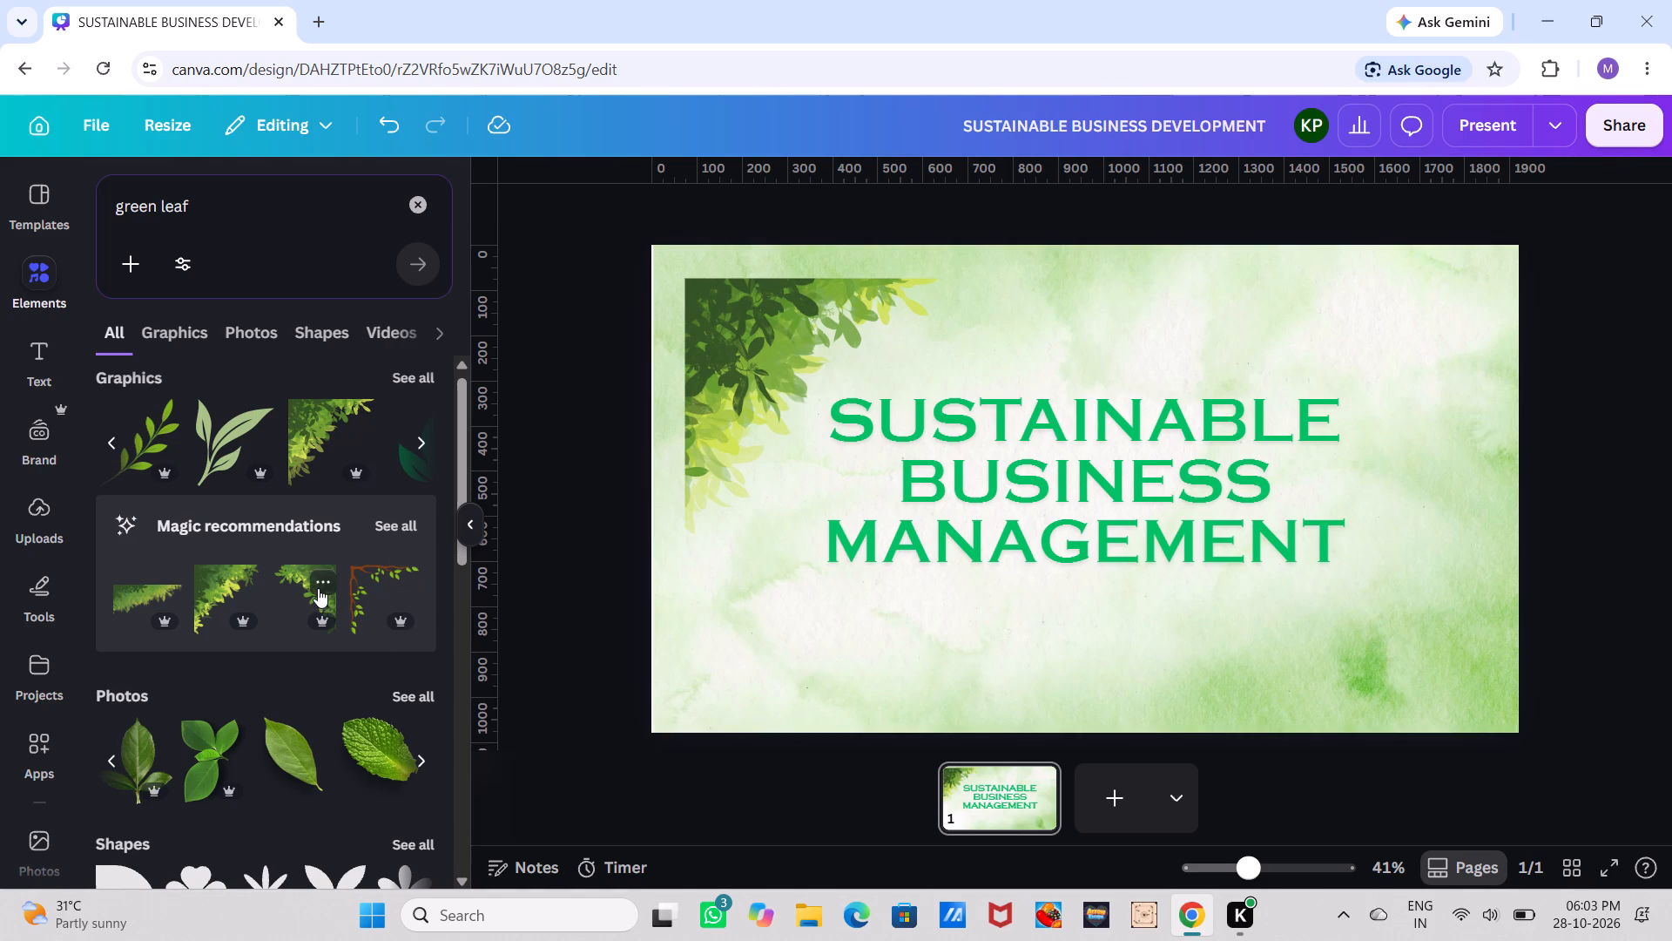
# Find the foliage graphic that fills a lower-right corner among all the magic recommendations and add it to the page.
pyautogui.click(318, 588)
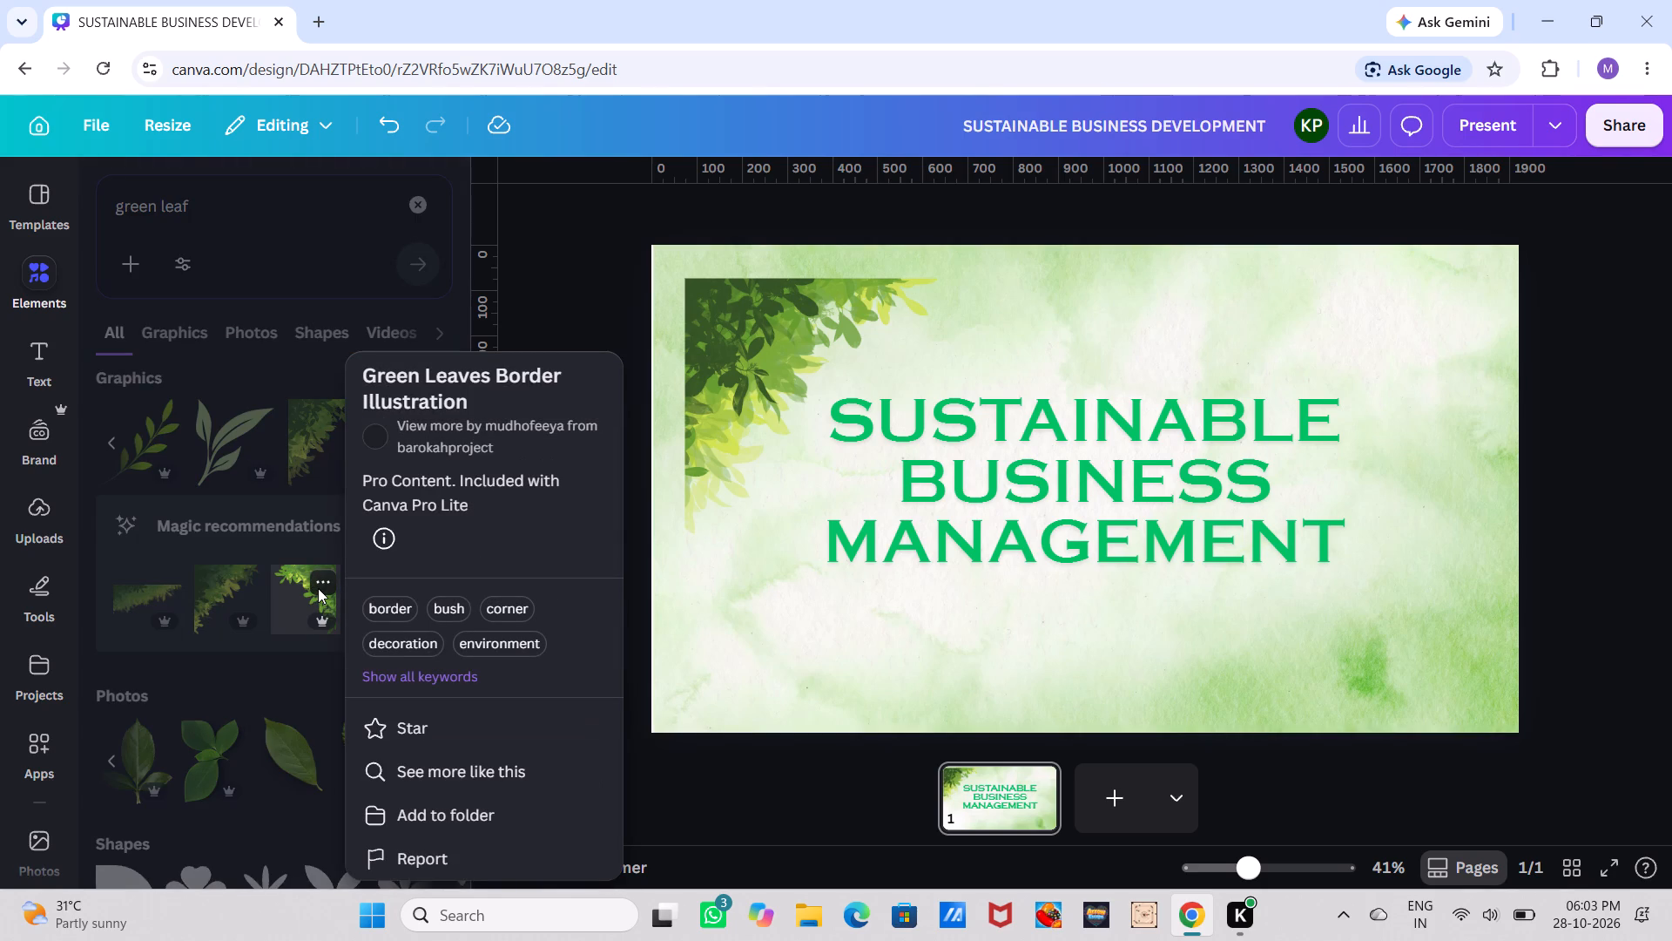
pyautogui.click(787, 774)
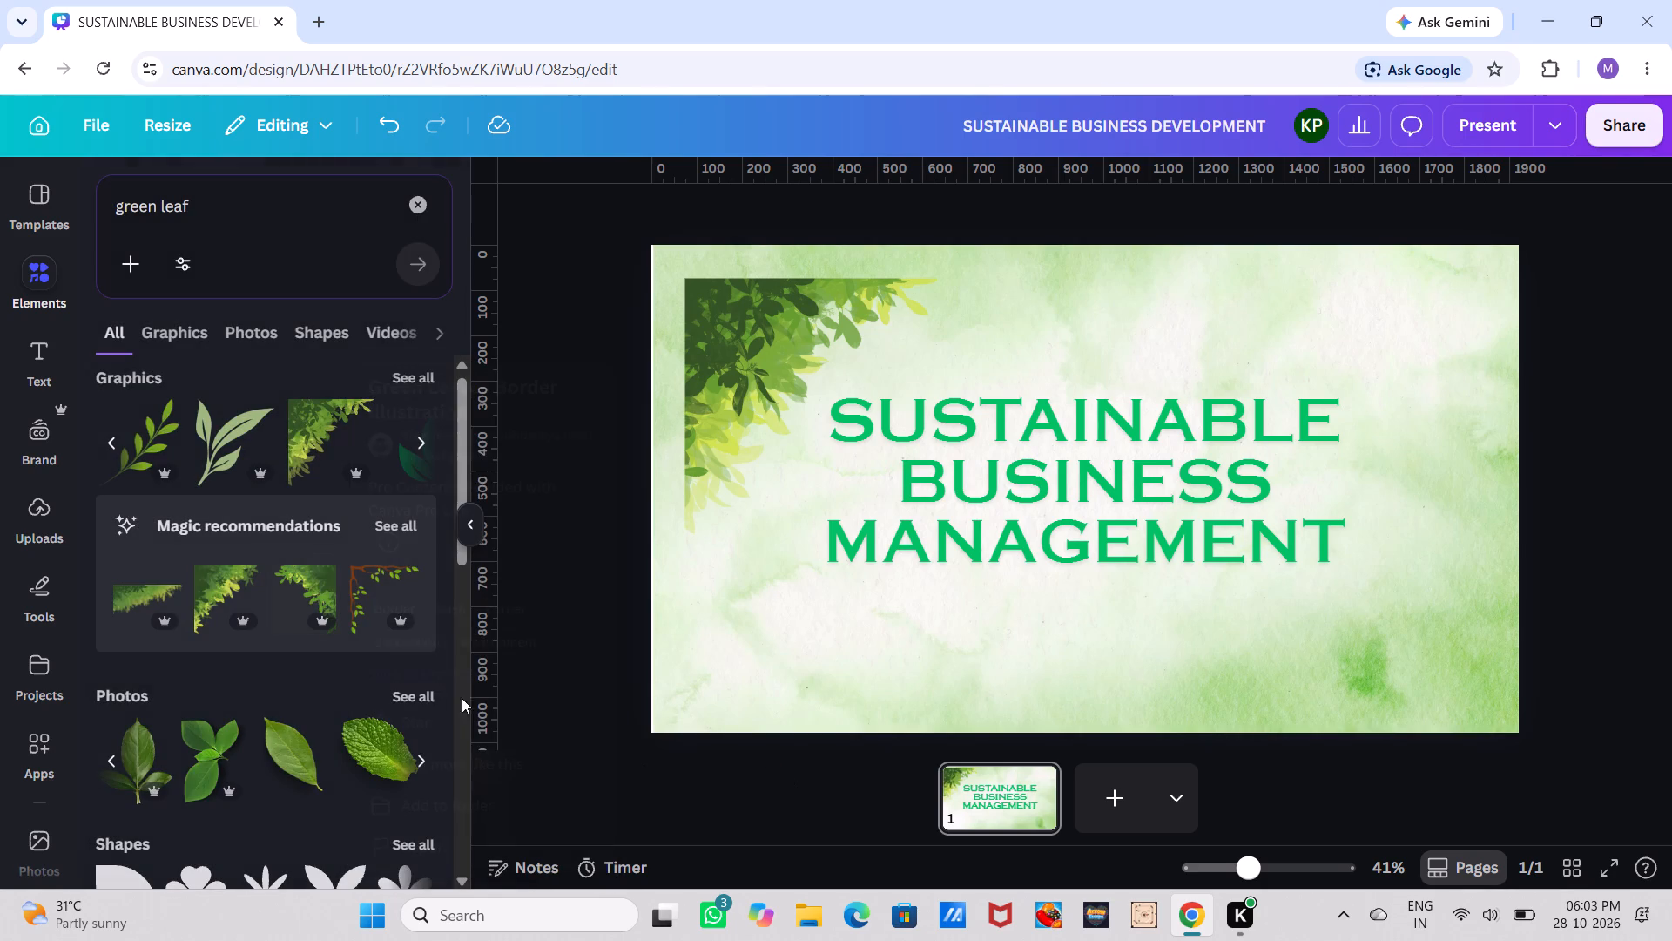
pyautogui.click(398, 534)
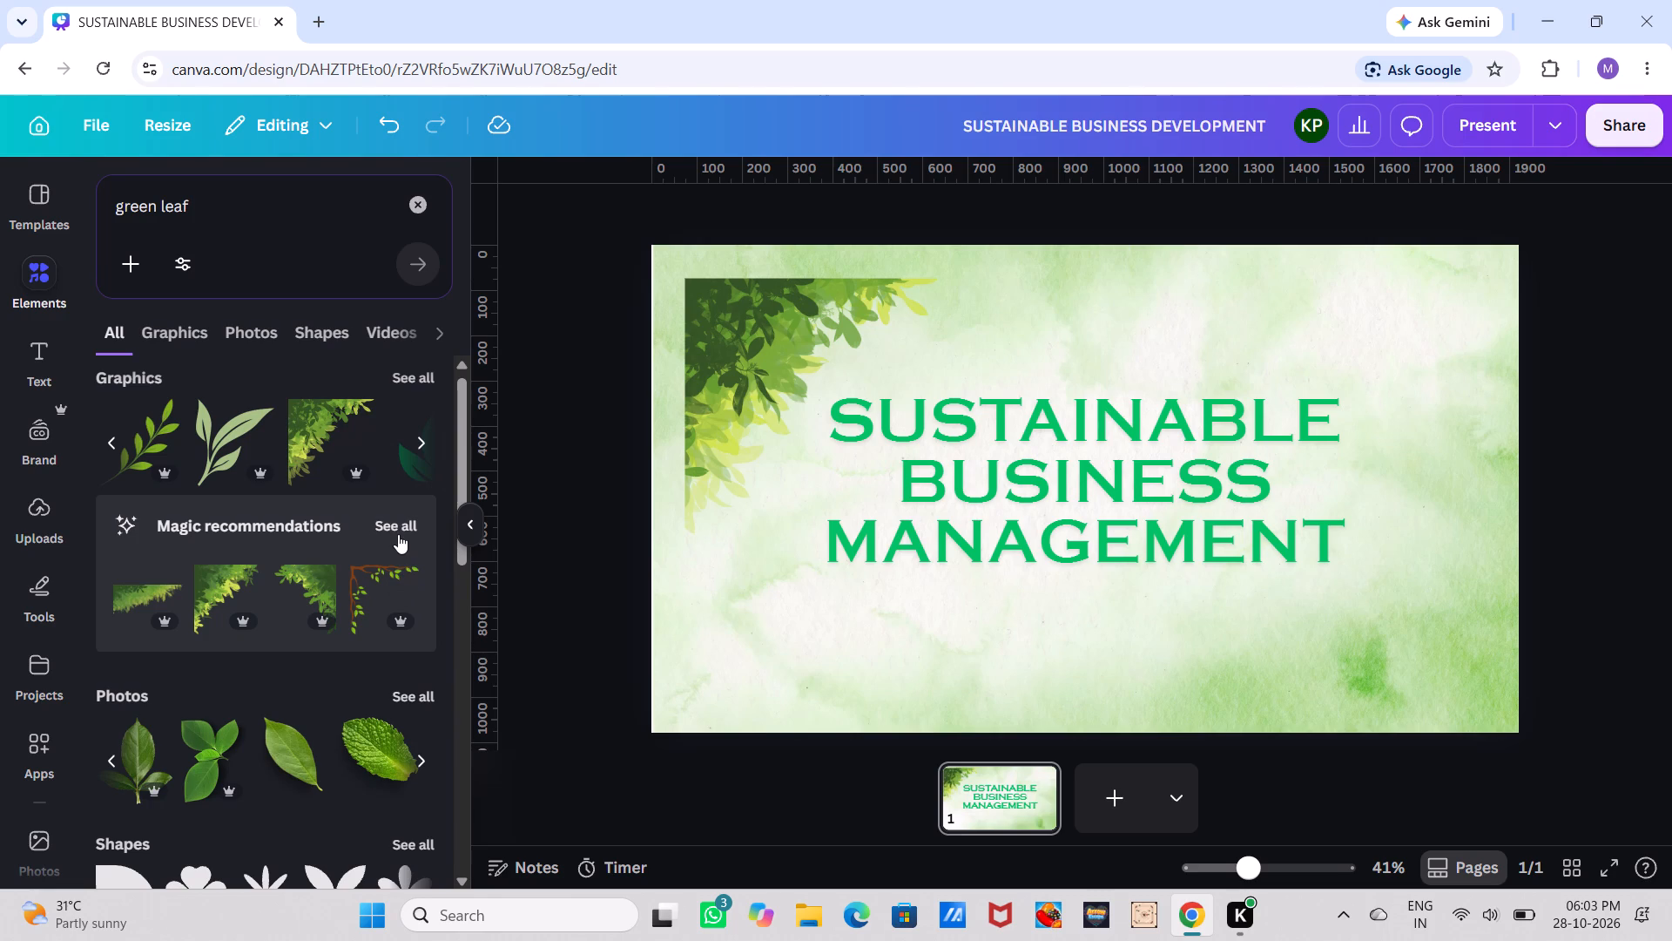
pyautogui.click(398, 534)
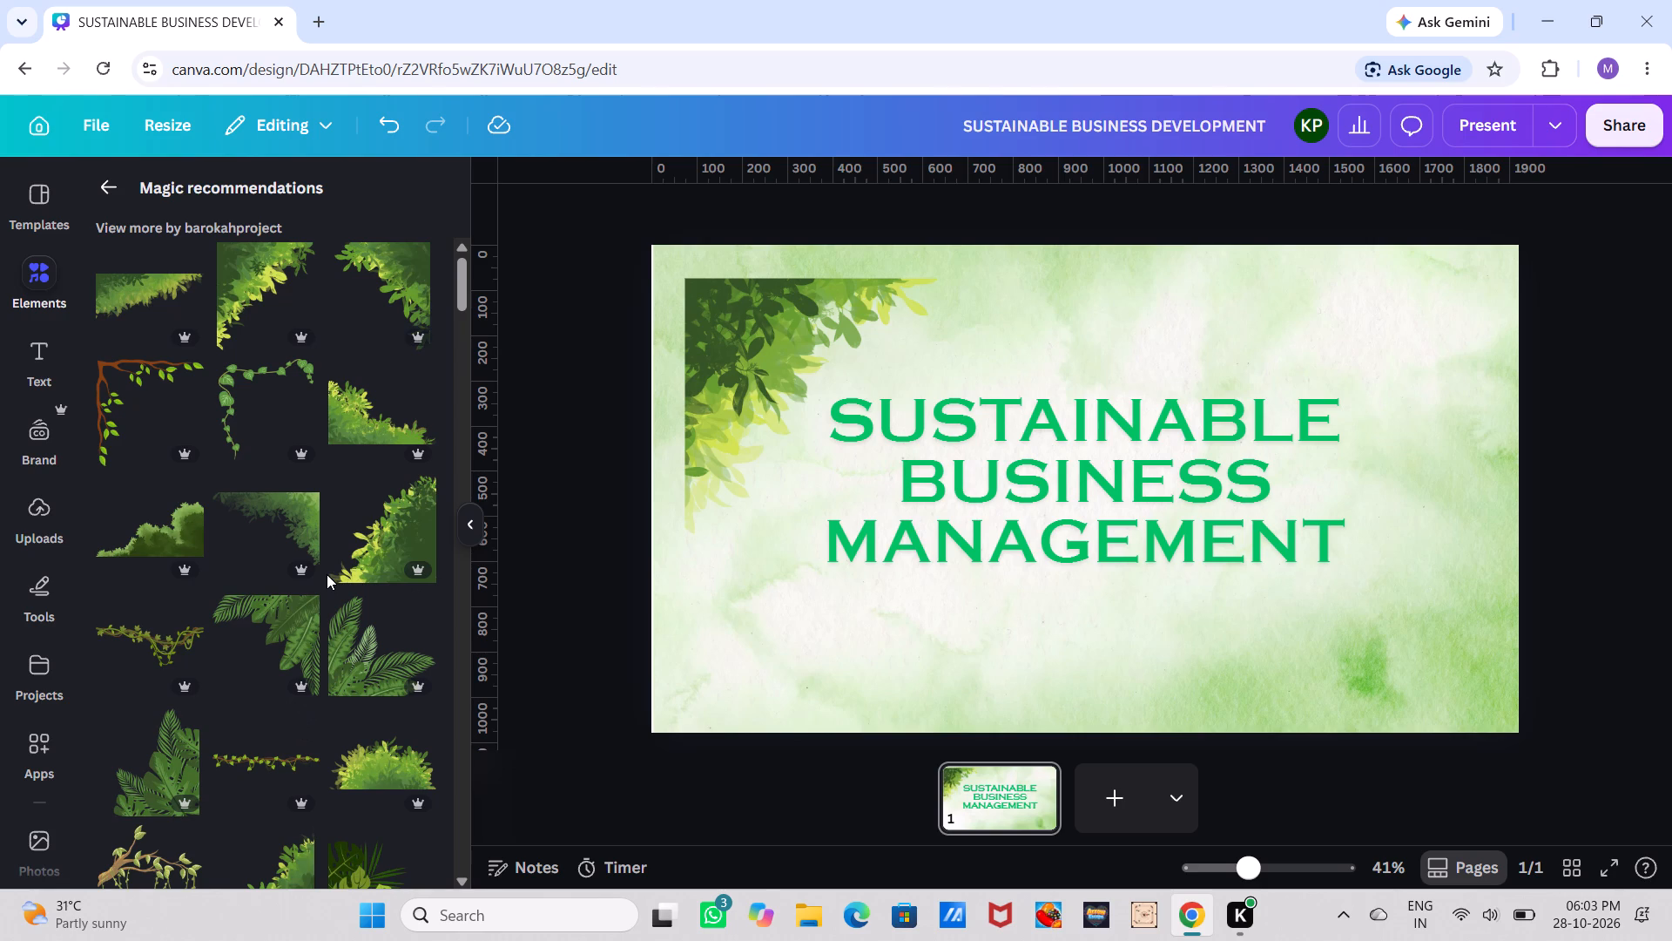
pyautogui.tripleClick(459, 882)
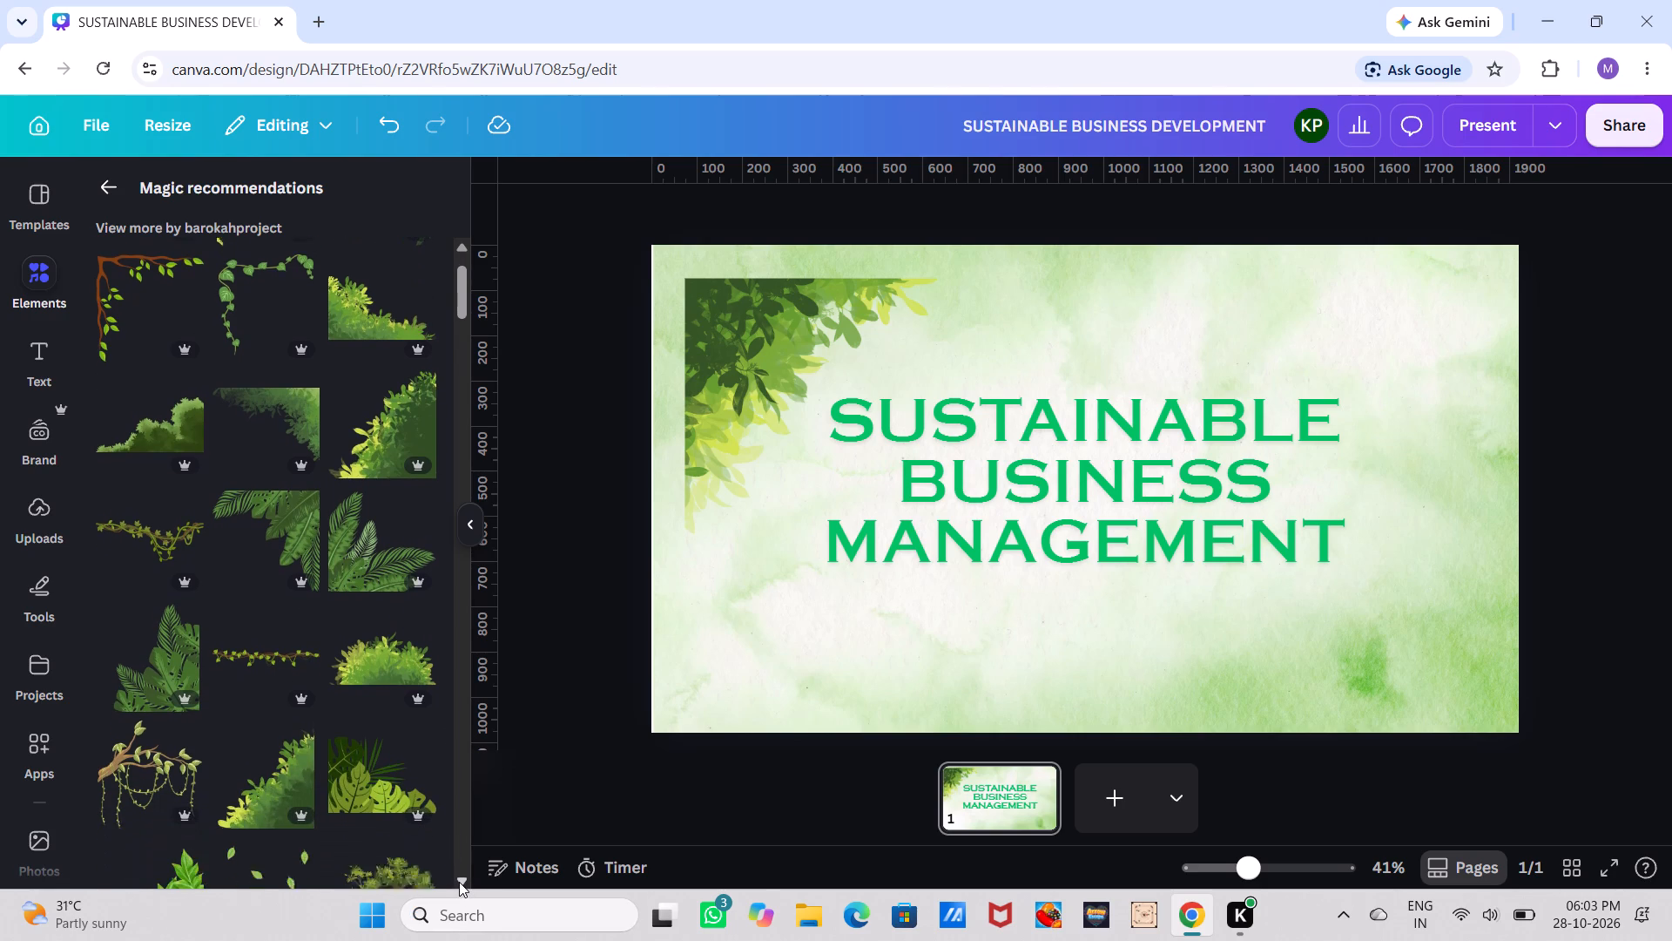
pyautogui.click(242, 750)
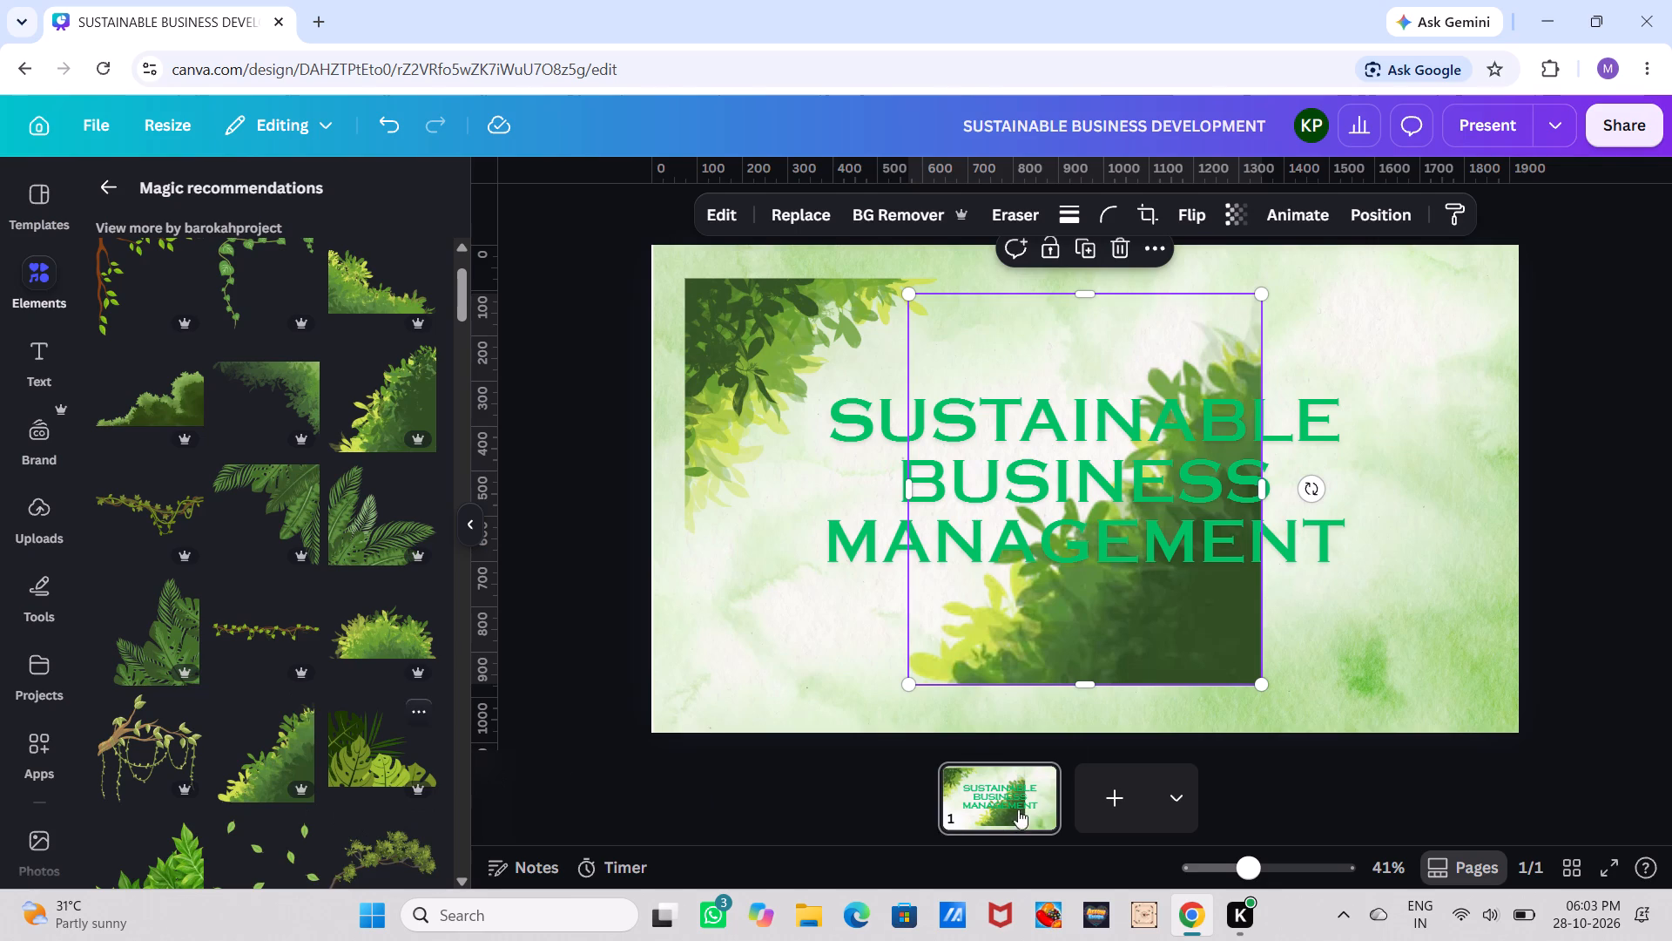
# Shrink the new foliage graphic and place it near the page's lower-right corner, diagonally opposite the first foliage.
pyautogui.moveTo(1264, 680); pyautogui.dragTo(1242, 674)
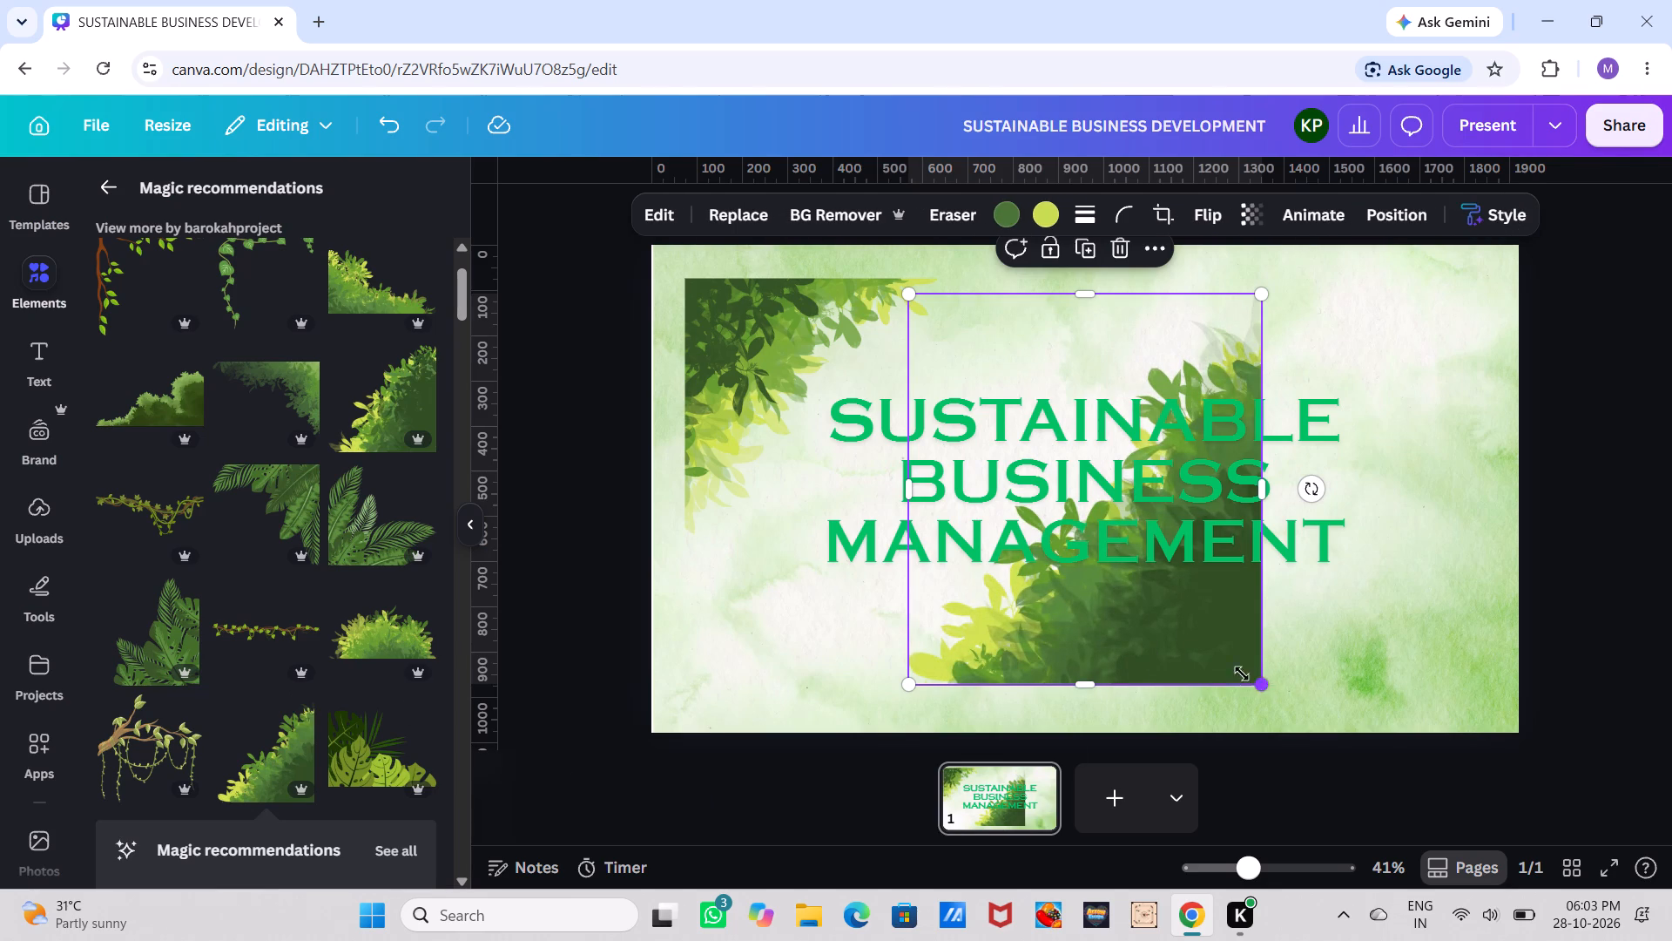
pyautogui.moveTo(1242, 674); pyautogui.dragTo(1108, 603)
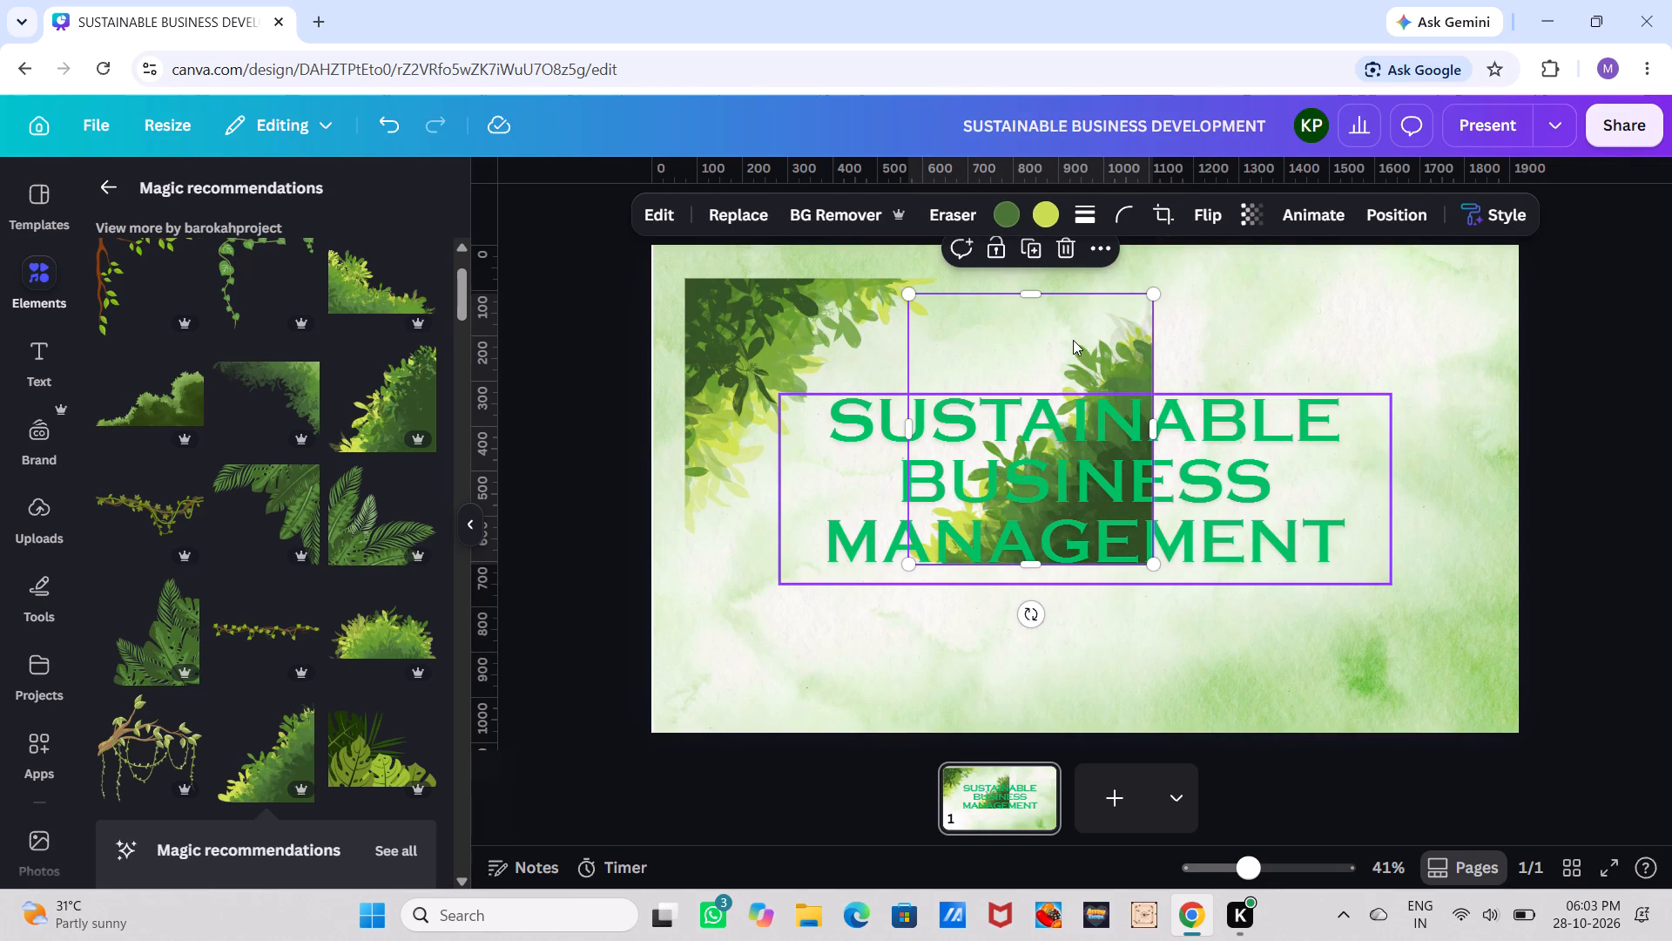
pyautogui.moveTo(1073, 340); pyautogui.dragTo(1385, 486)
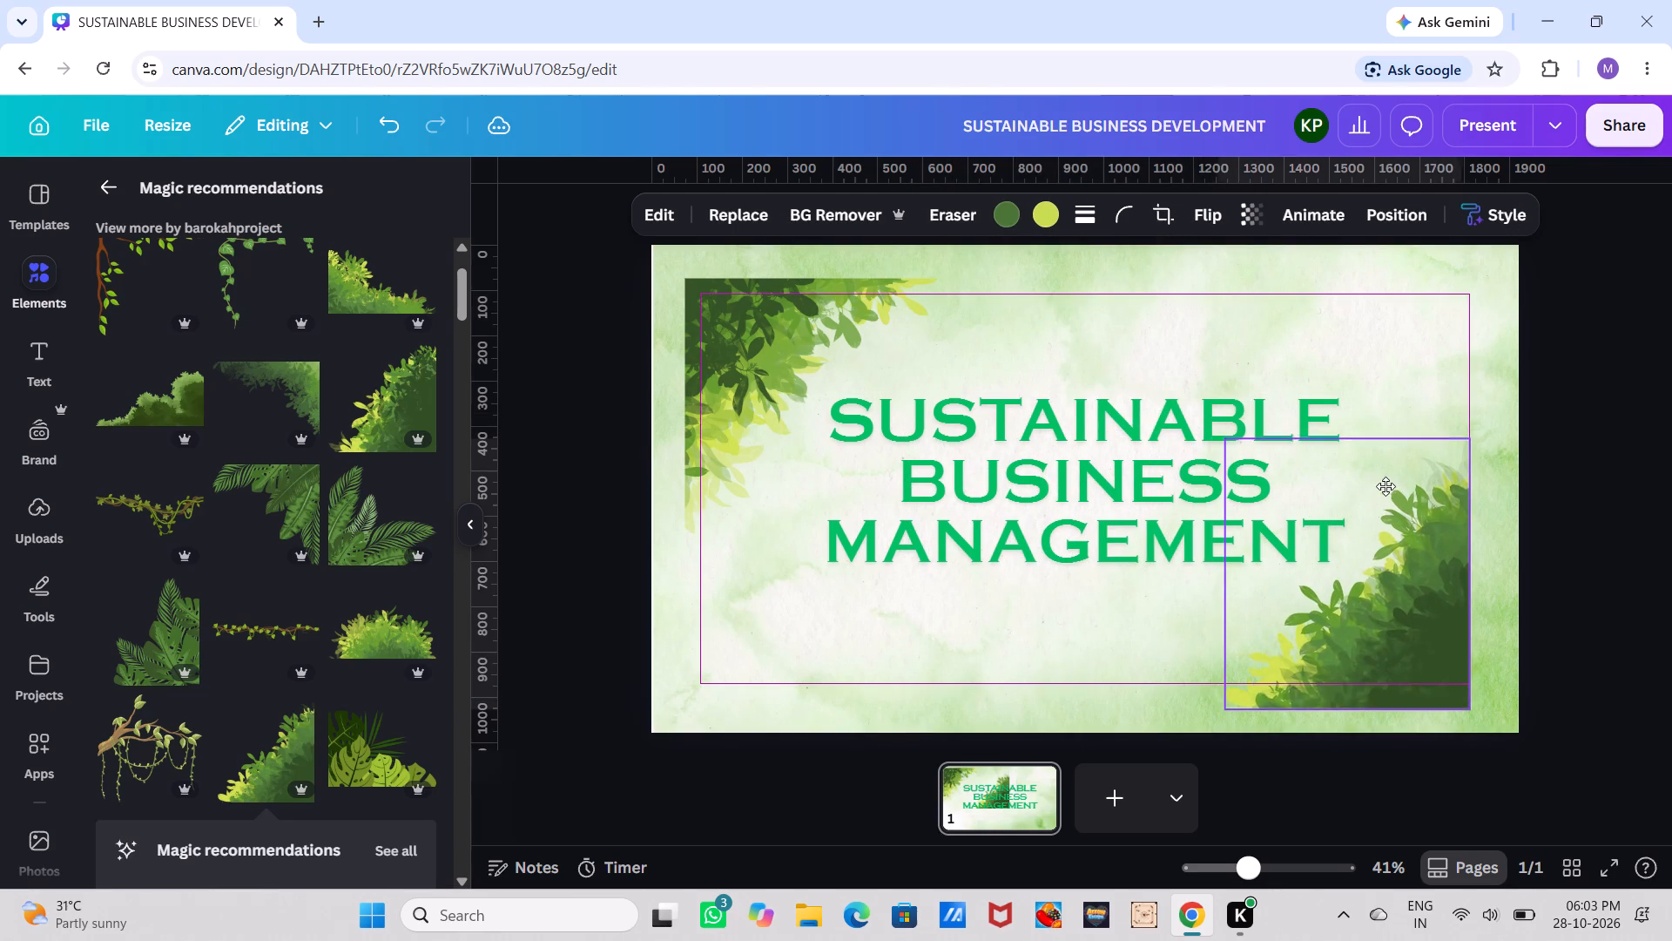
pyautogui.moveTo(1385, 486); pyautogui.dragTo(1395, 484)
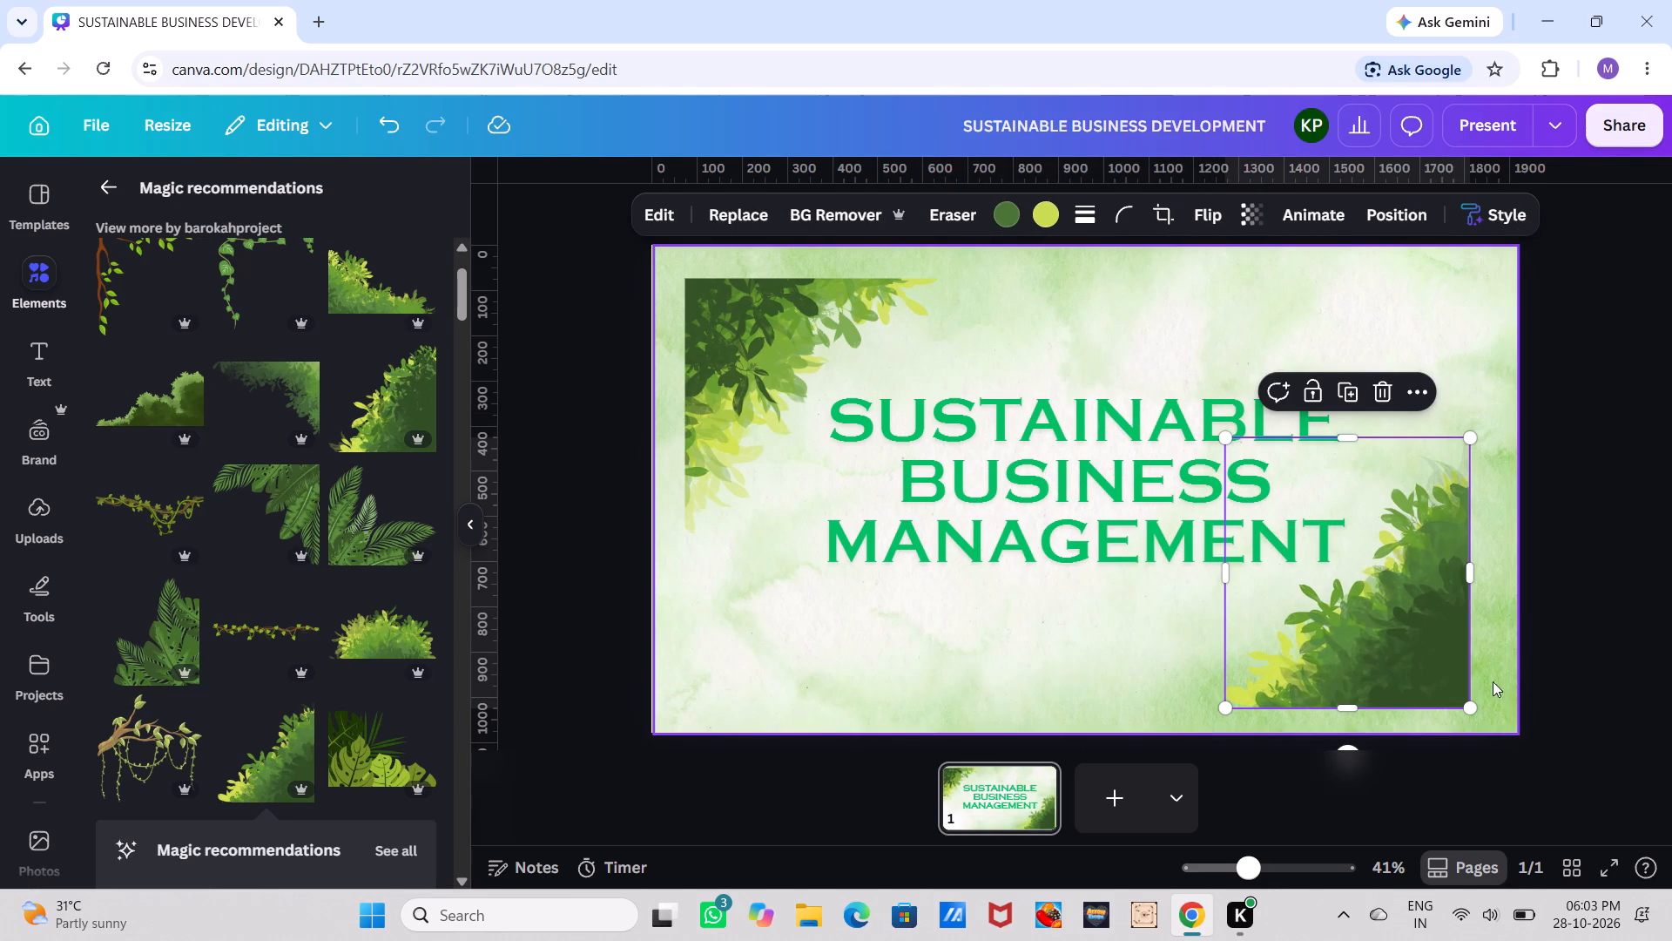
pyautogui.moveTo(1466, 702); pyautogui.dragTo(1453, 692)
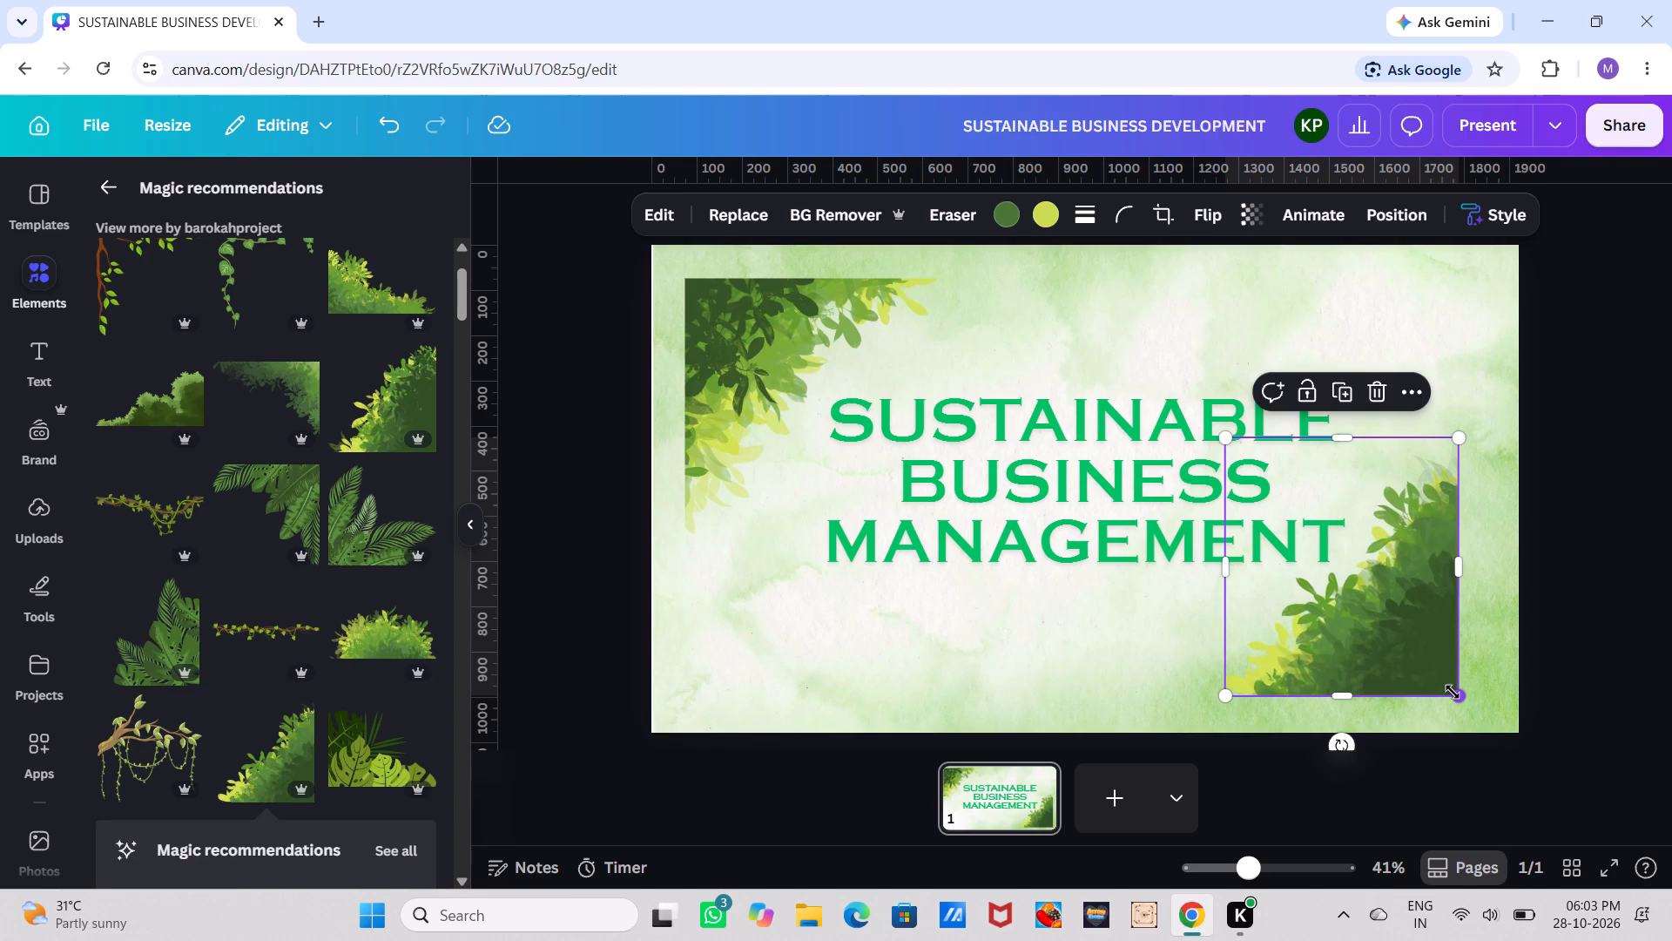
pyautogui.moveTo(1416, 638); pyautogui.dragTo(1451, 648)
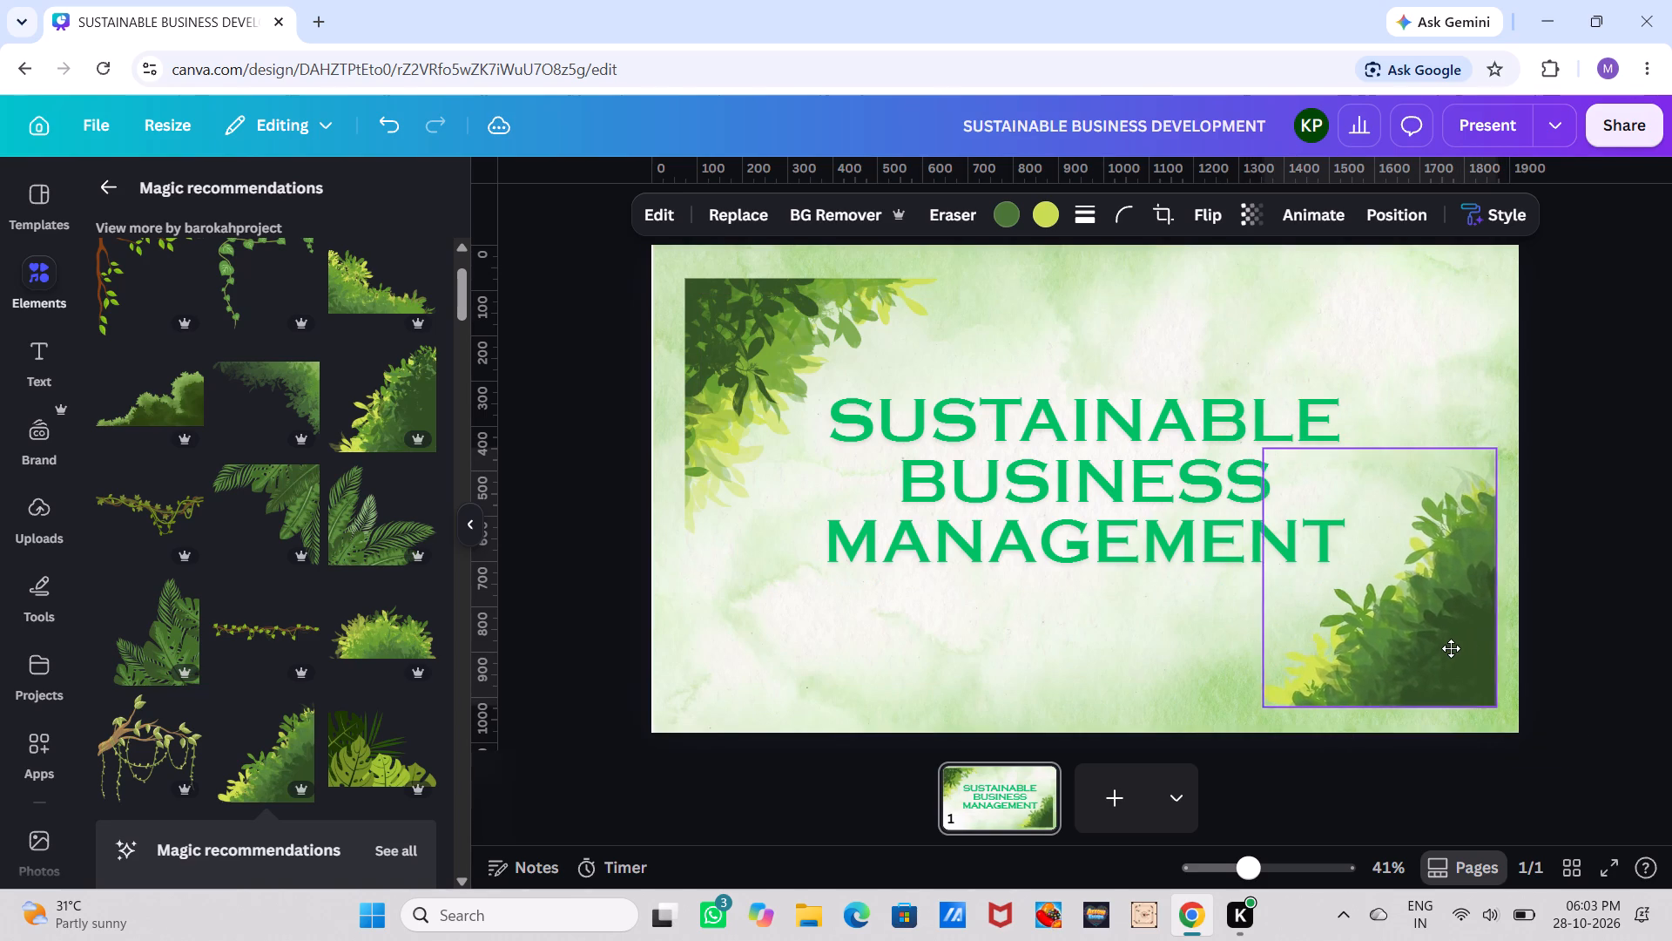
pyautogui.moveTo(1451, 648); pyautogui.dragTo(1446, 648)
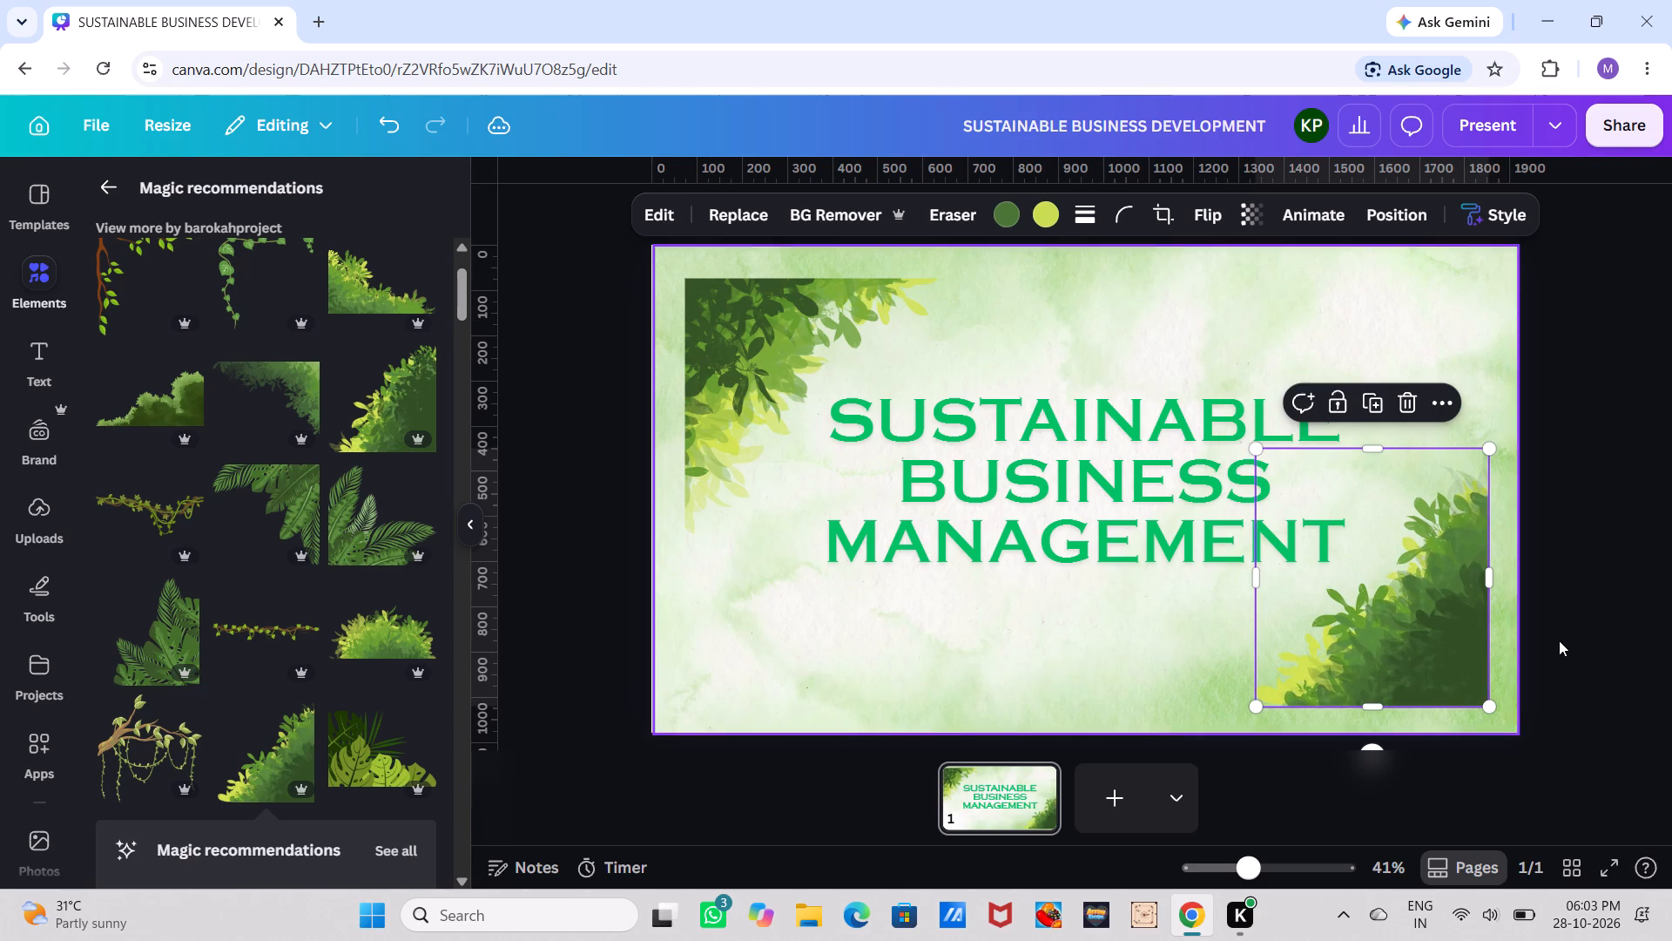
pyautogui.click(1567, 640)
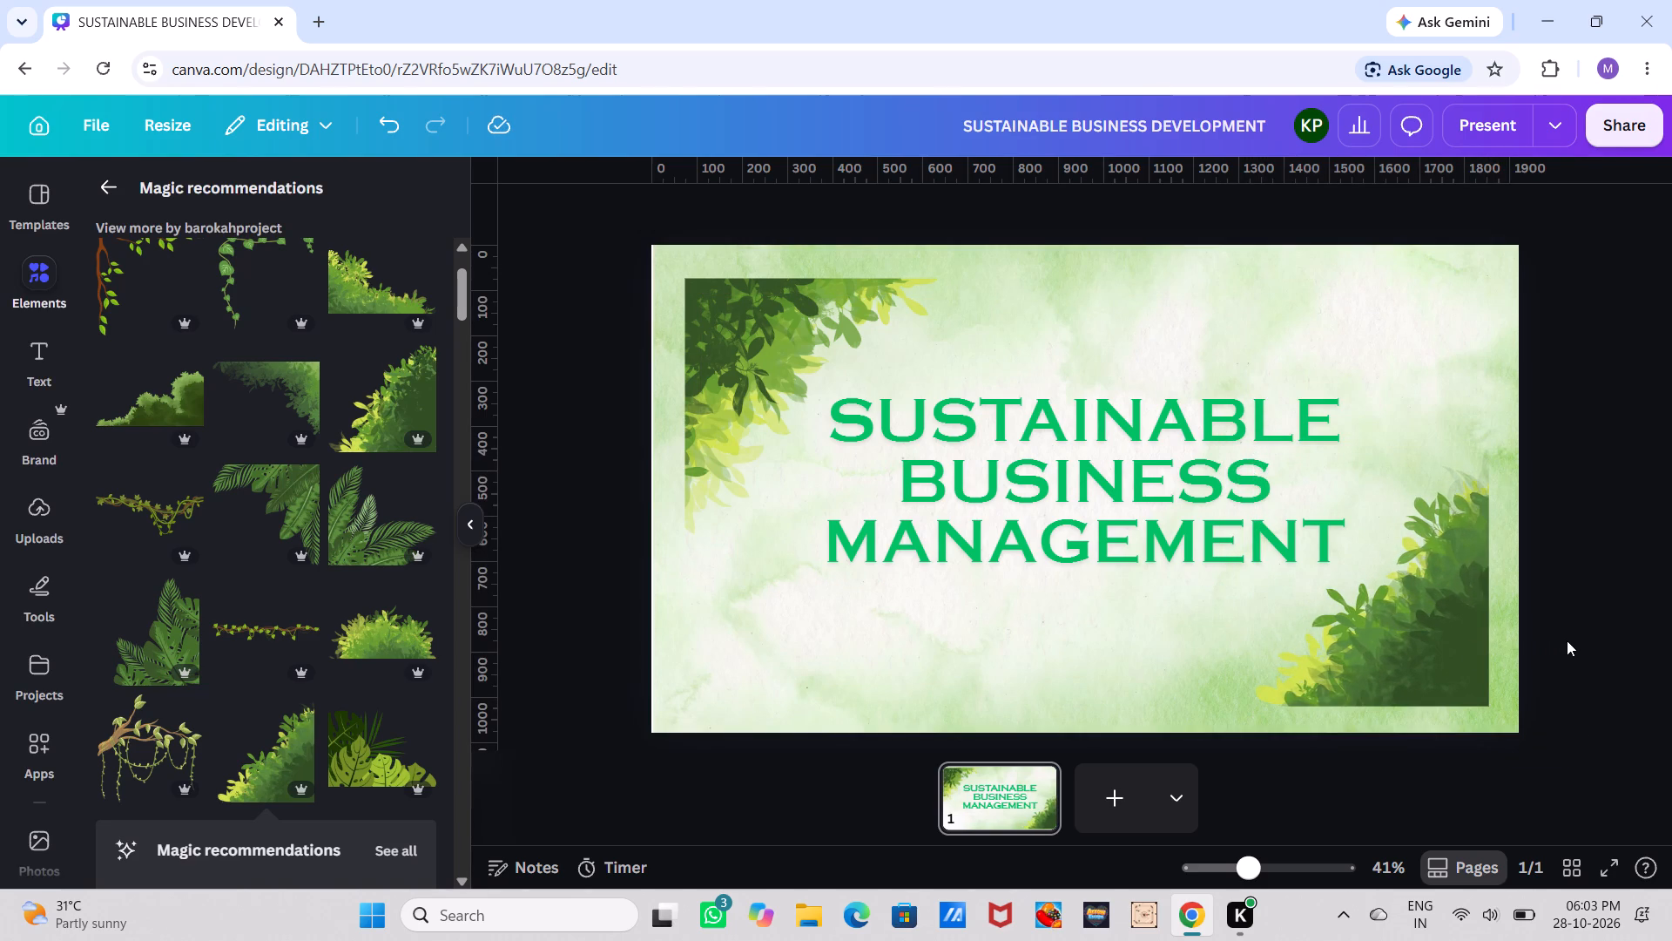
# Add a blank second page to the presentation.
pyautogui.click(1080, 825)
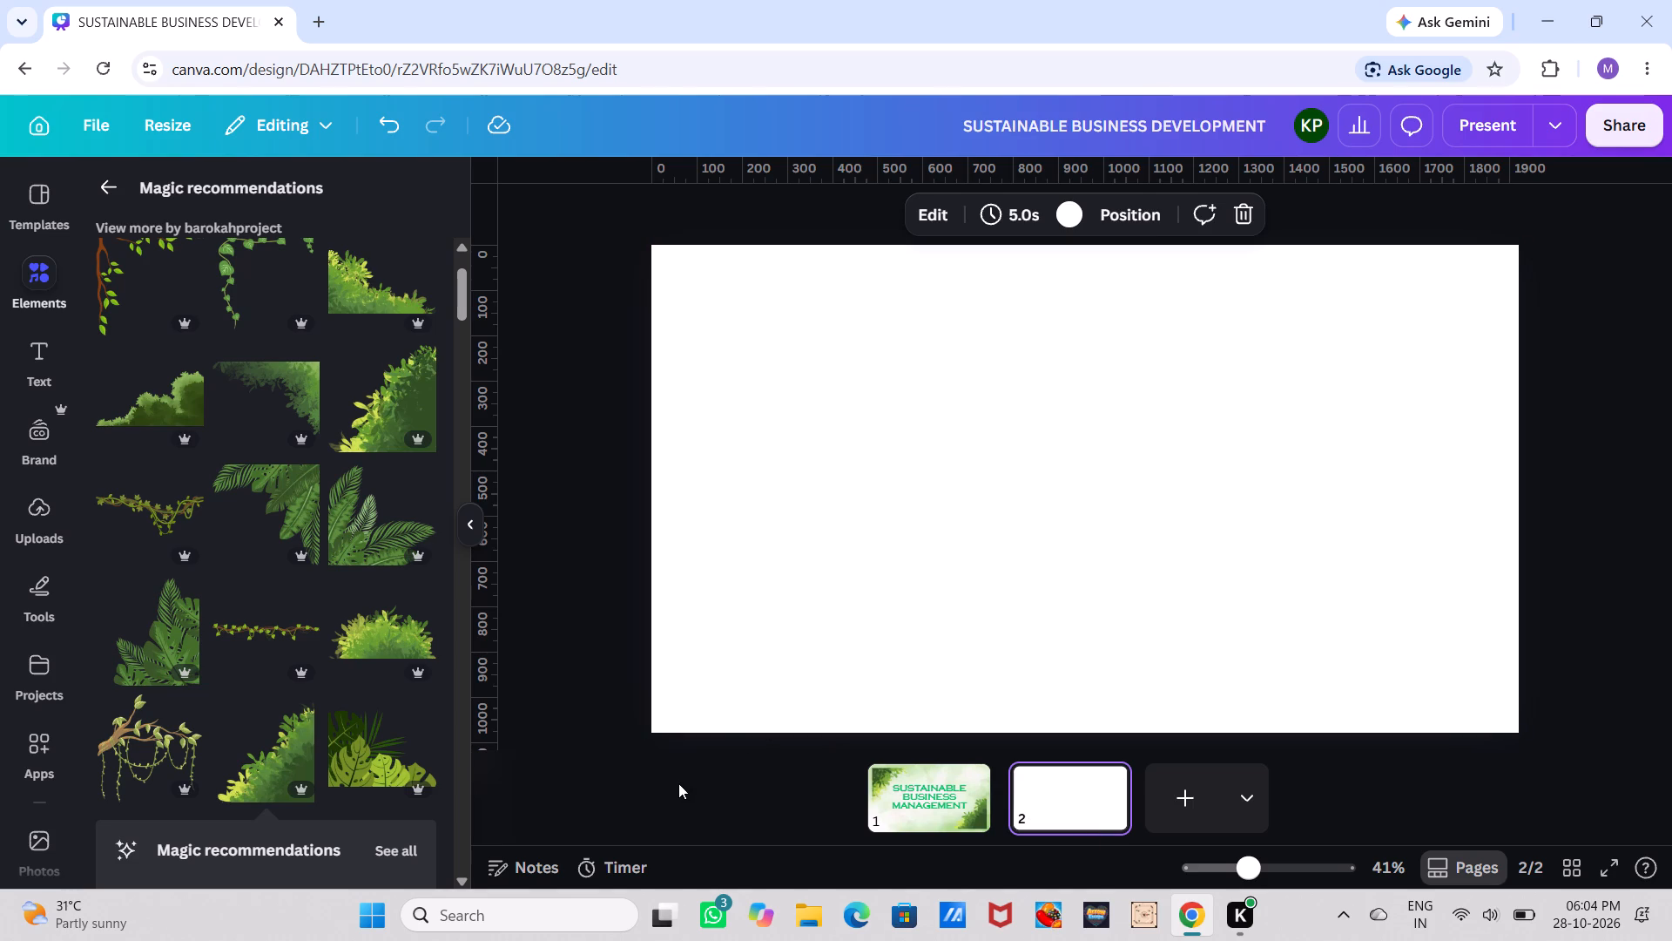
# Go back from the recommendations and search the elements for "green".
pyautogui.click(46, 267)
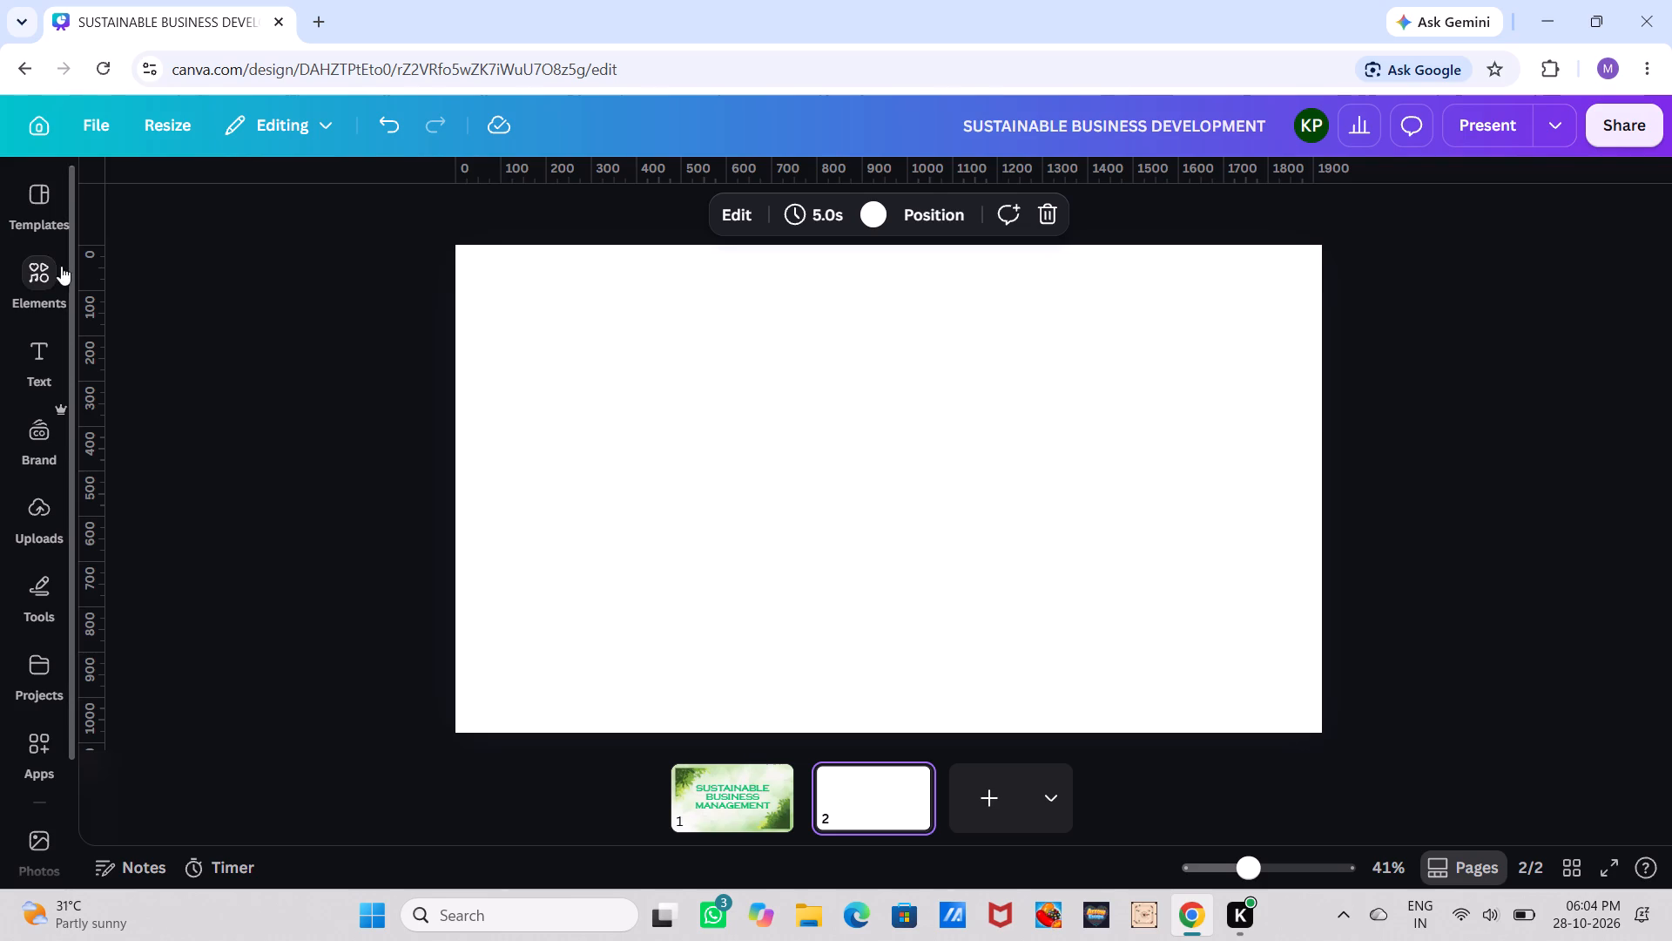
pyautogui.click(46, 278)
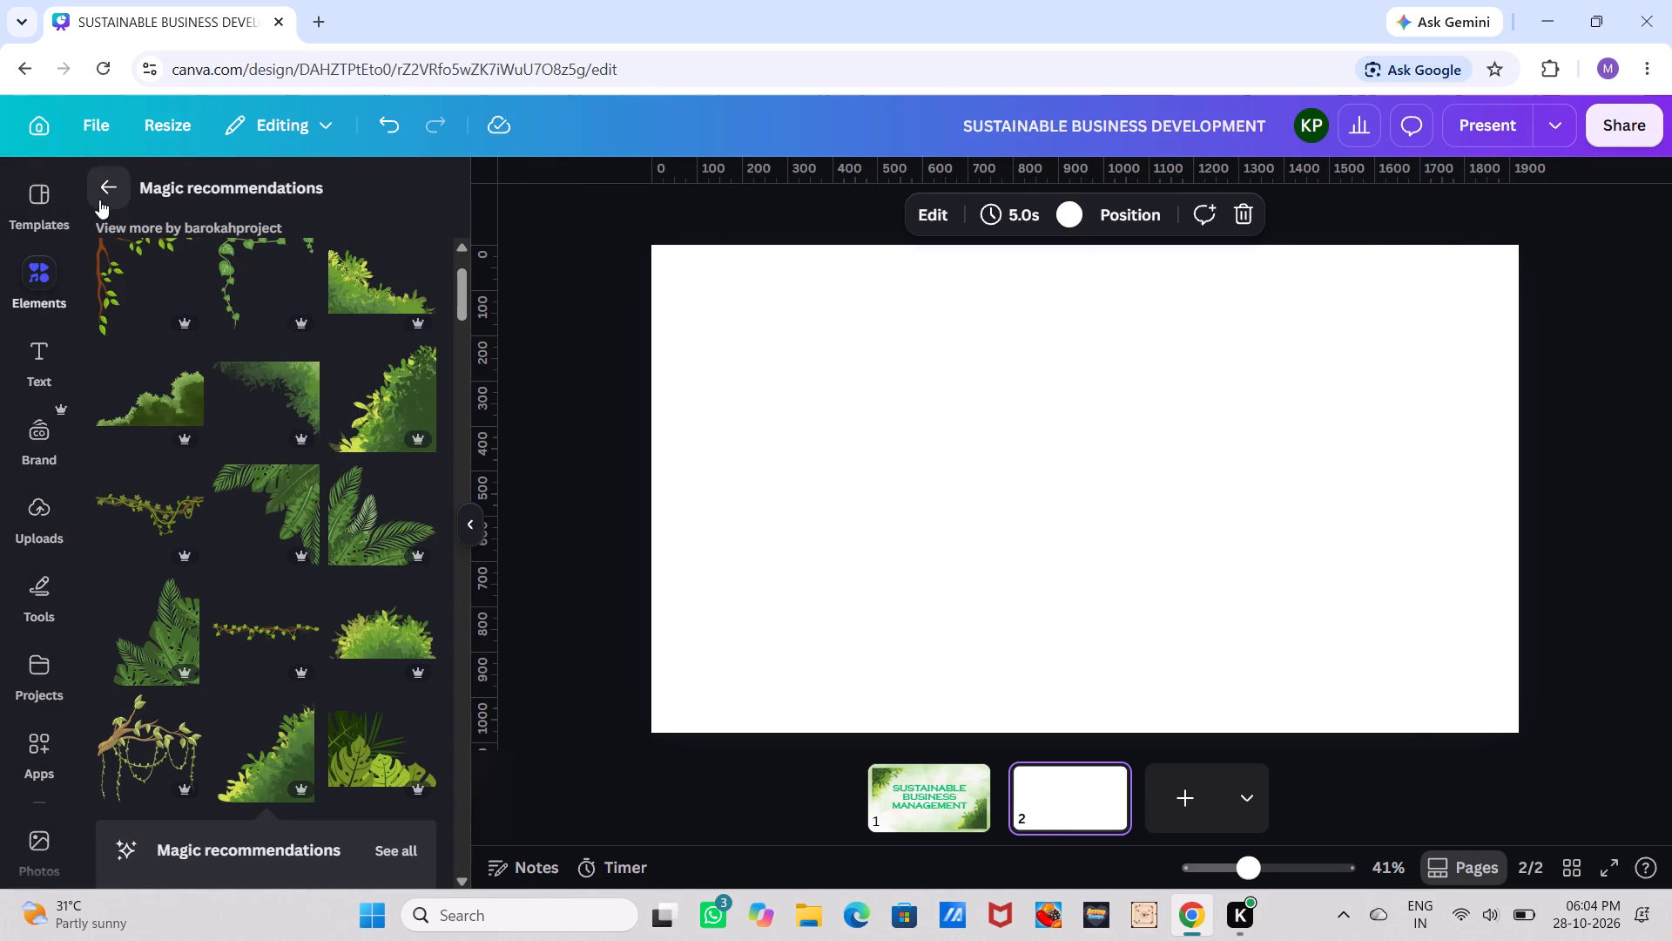
pyautogui.click(98, 194)
pyautogui.click(201, 206)
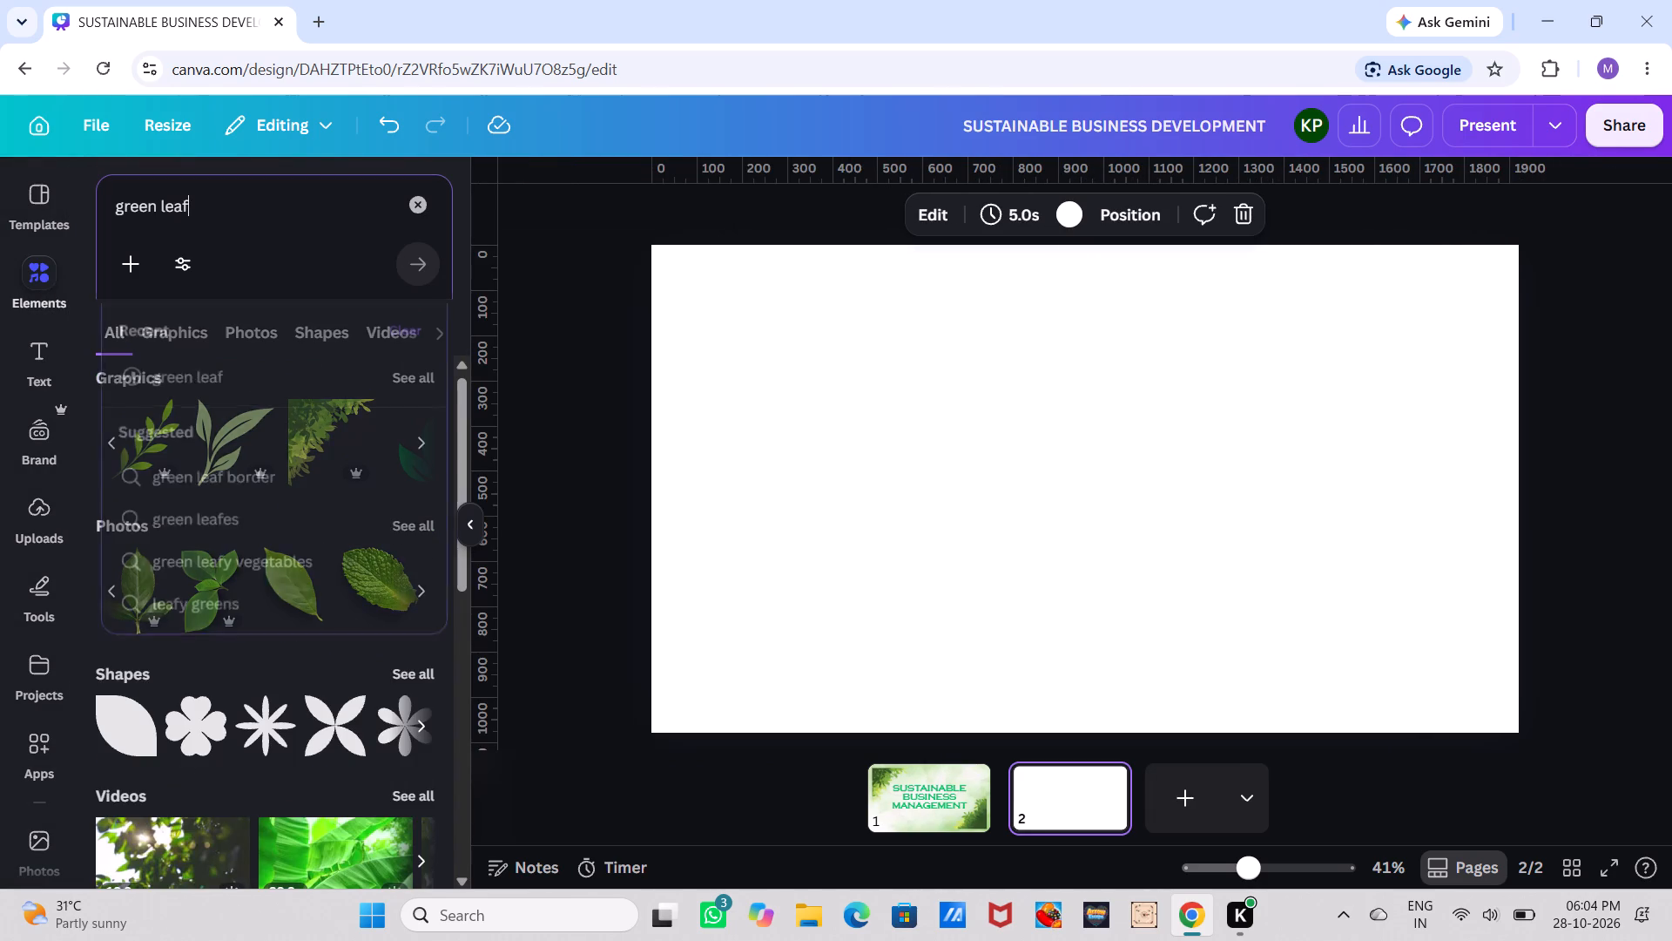
pyautogui.press('BackSpace')
pyautogui.press('BackSpace')
pyautogui.press('BackSpace')
pyautogui.press('BackSpace')
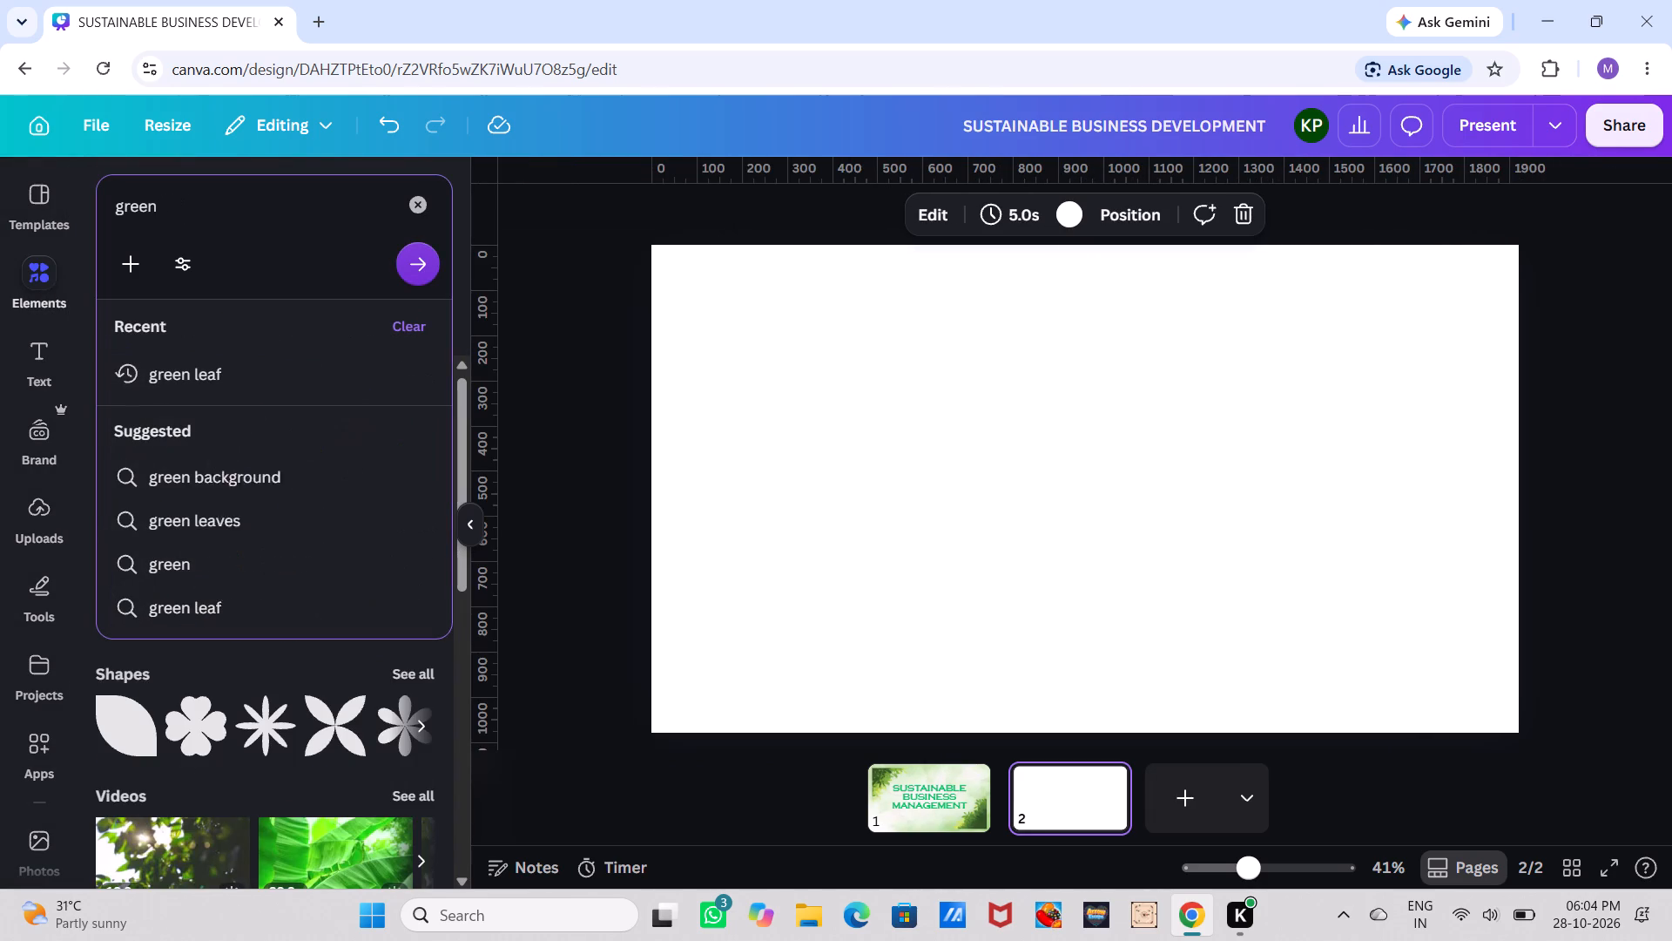
pyautogui.press('Return')
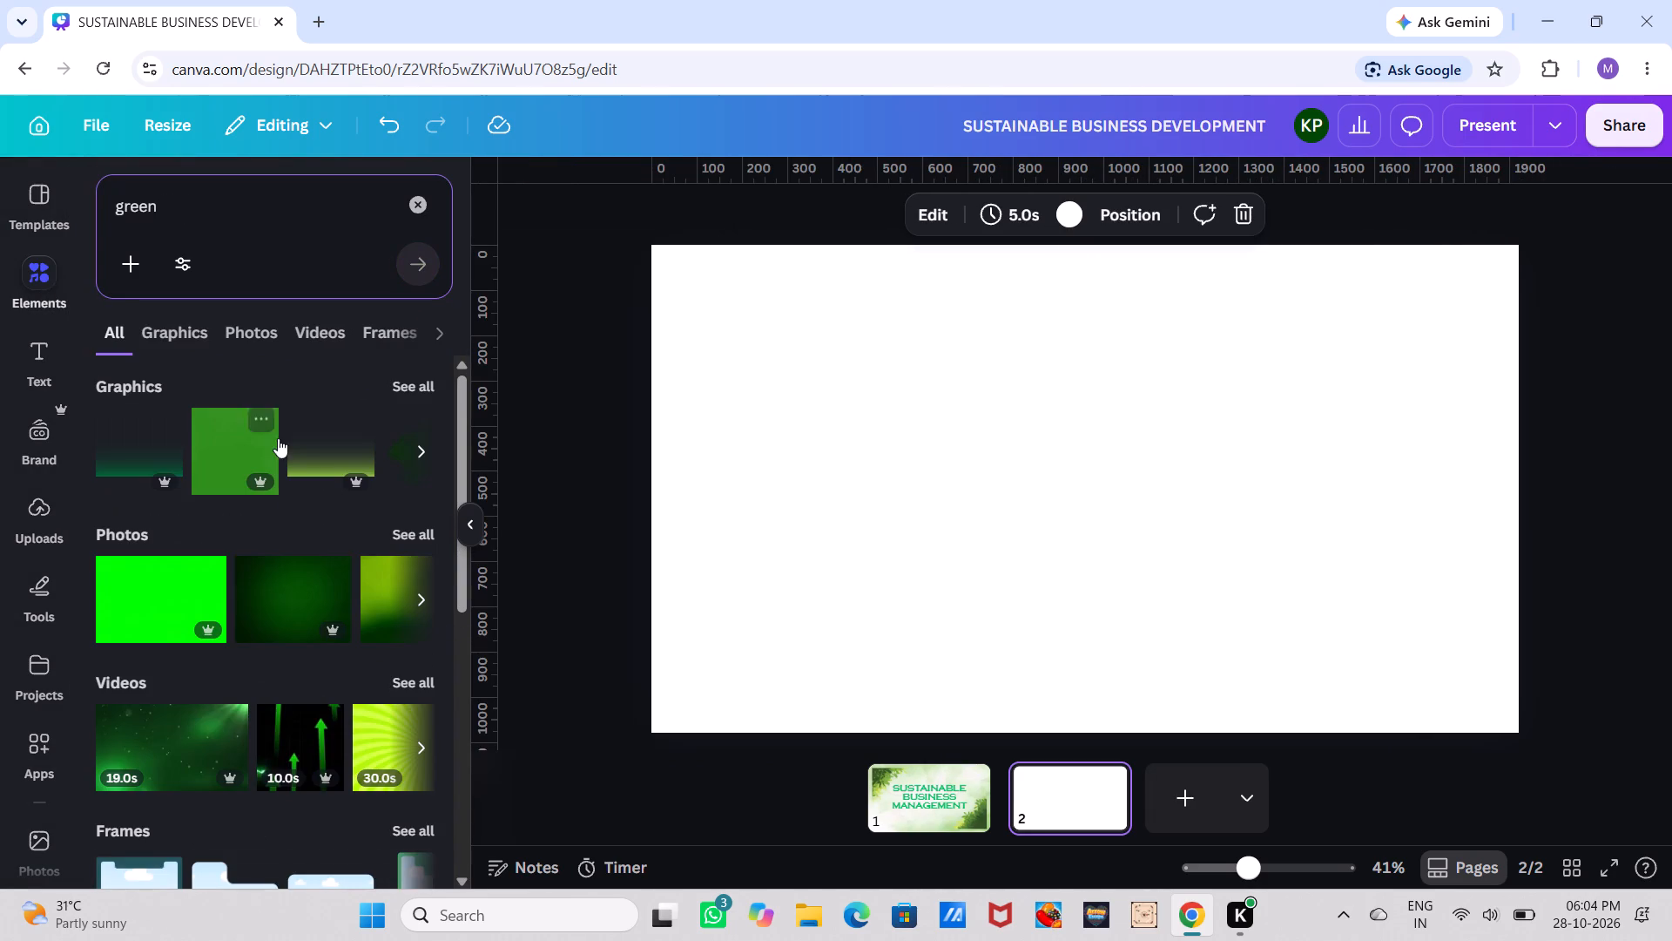
# Find the pale green watercolour photo used on the title slide among the results and add it to page 2.
pyautogui.click(464, 875)
pyautogui.tripleClick(464, 875)
pyautogui.tripleClick(464, 875)
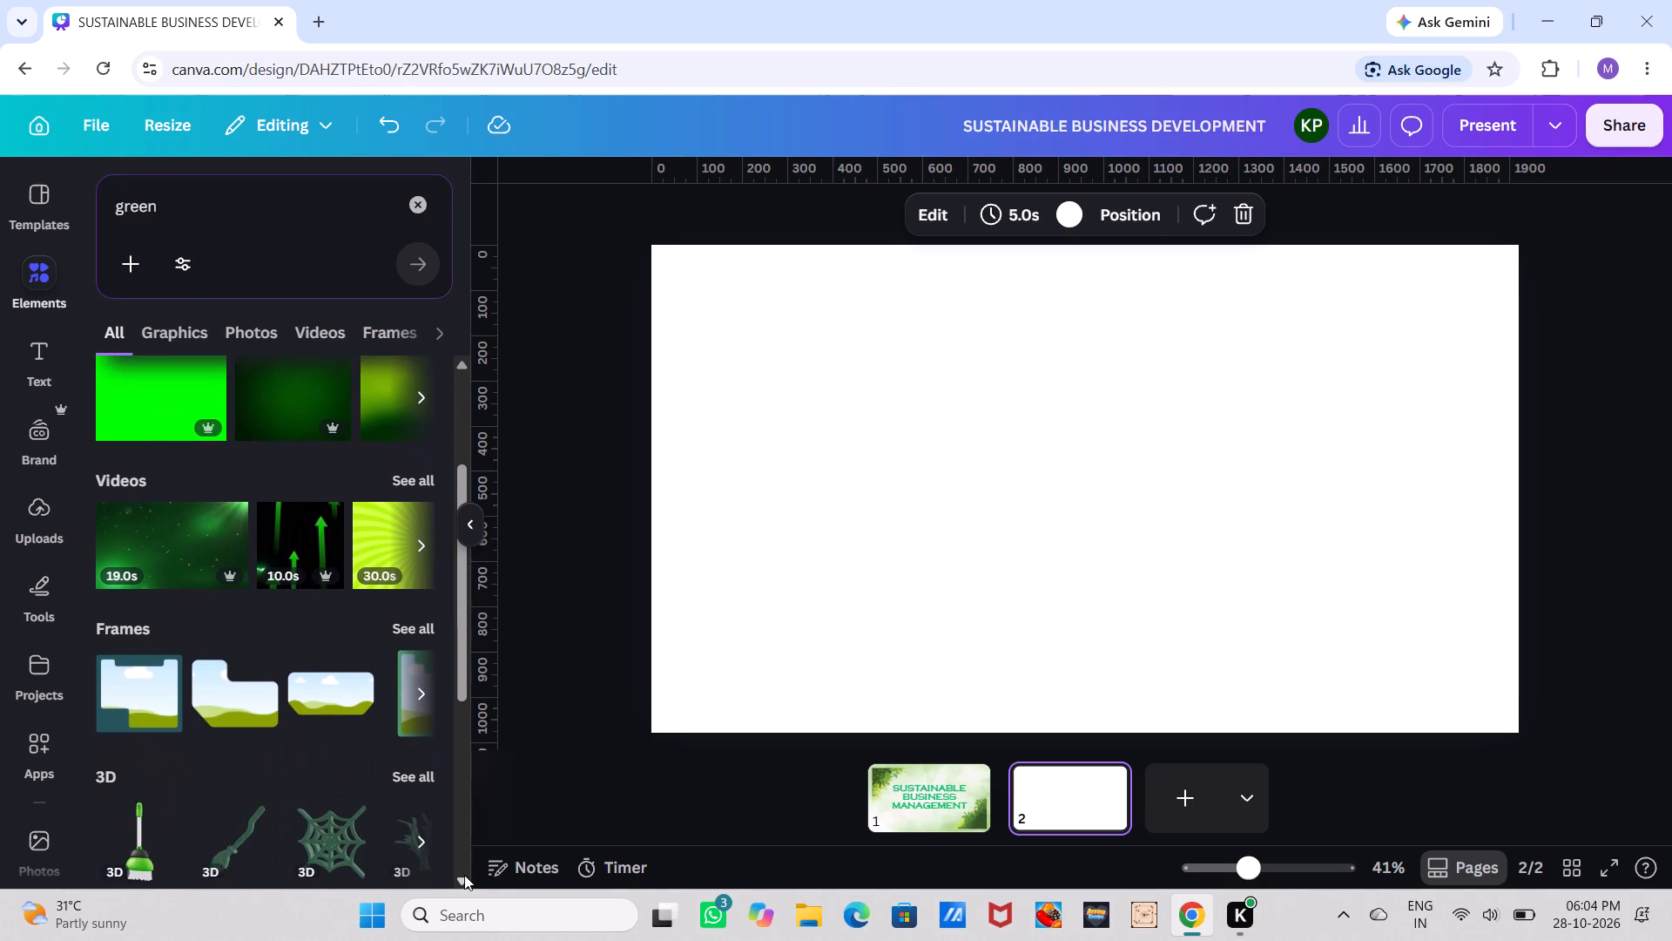
pyautogui.click(464, 875)
pyautogui.moveTo(464, 875); pyautogui.dragTo(462, 361)
pyautogui.tripleClick(462, 361)
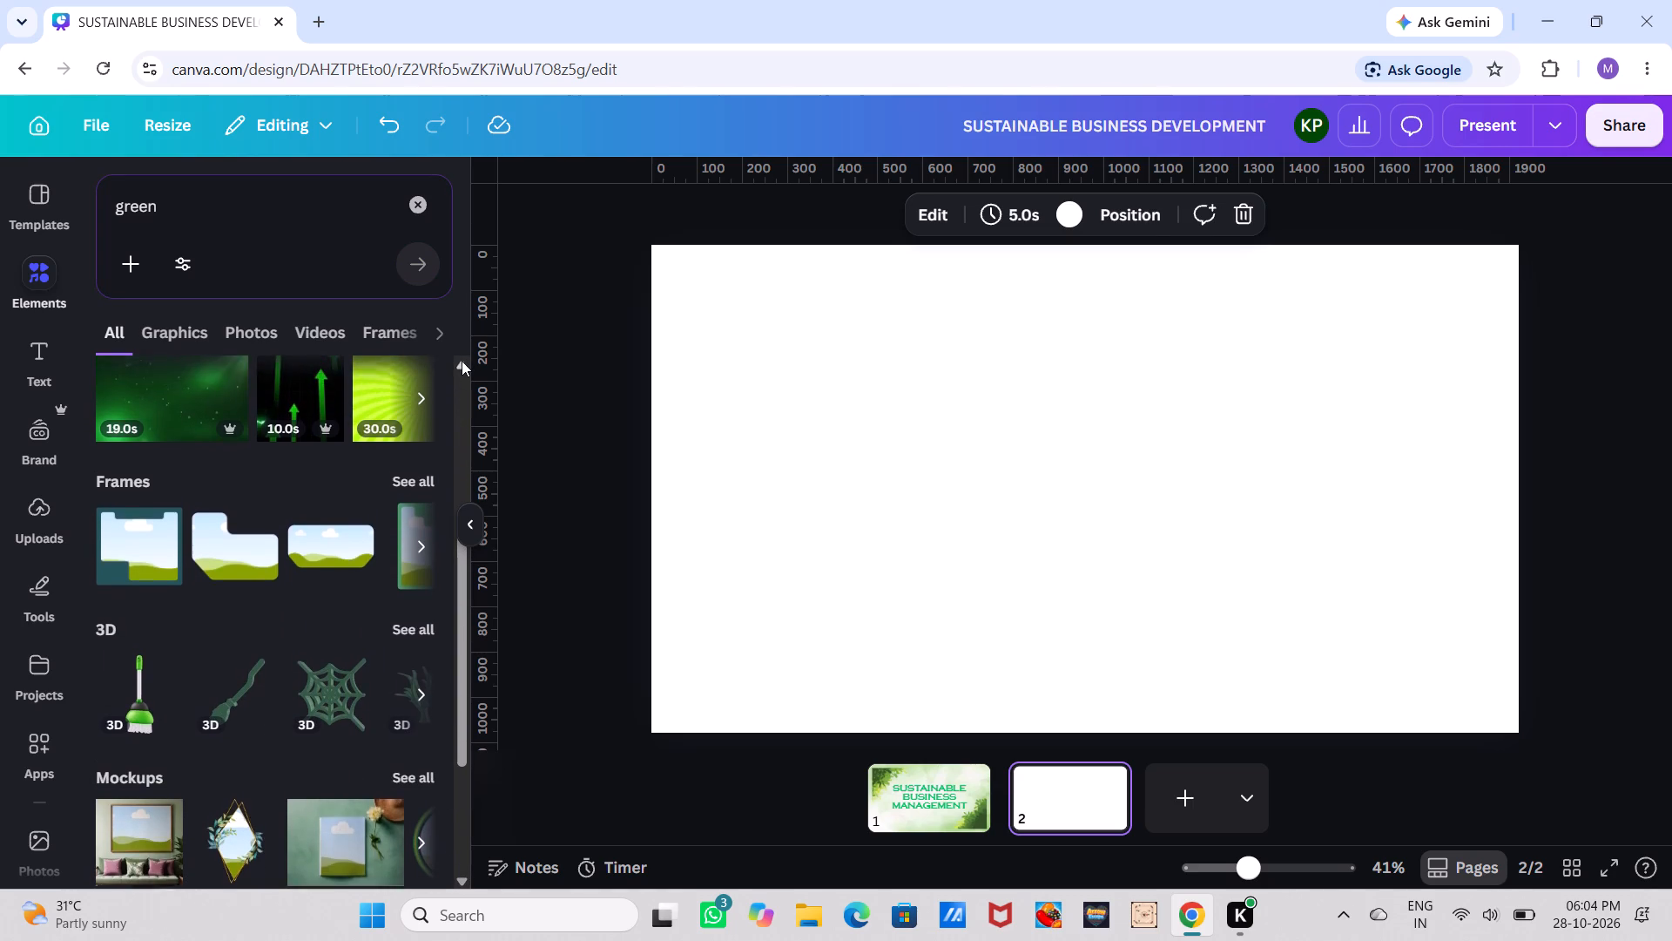
pyautogui.tripleClick(462, 361)
pyautogui.click(462, 361)
pyautogui.moveTo(462, 361); pyautogui.dragTo(421, 606)
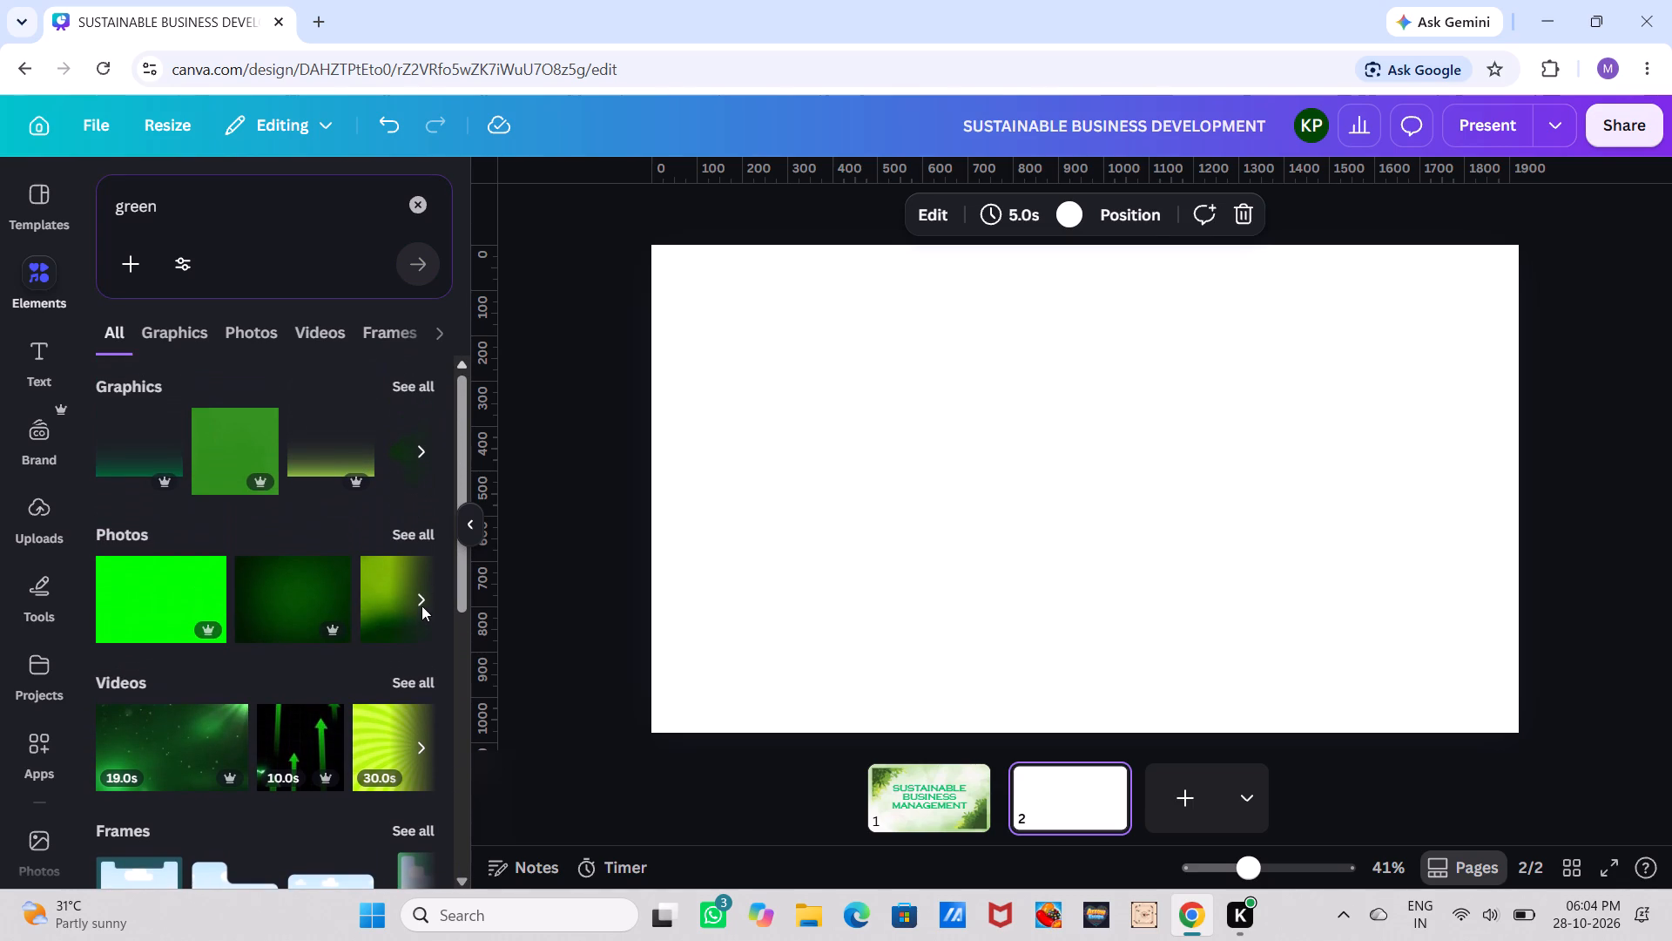
pyautogui.moveTo(421, 606); pyautogui.dragTo(420, 599)
pyautogui.click(420, 599)
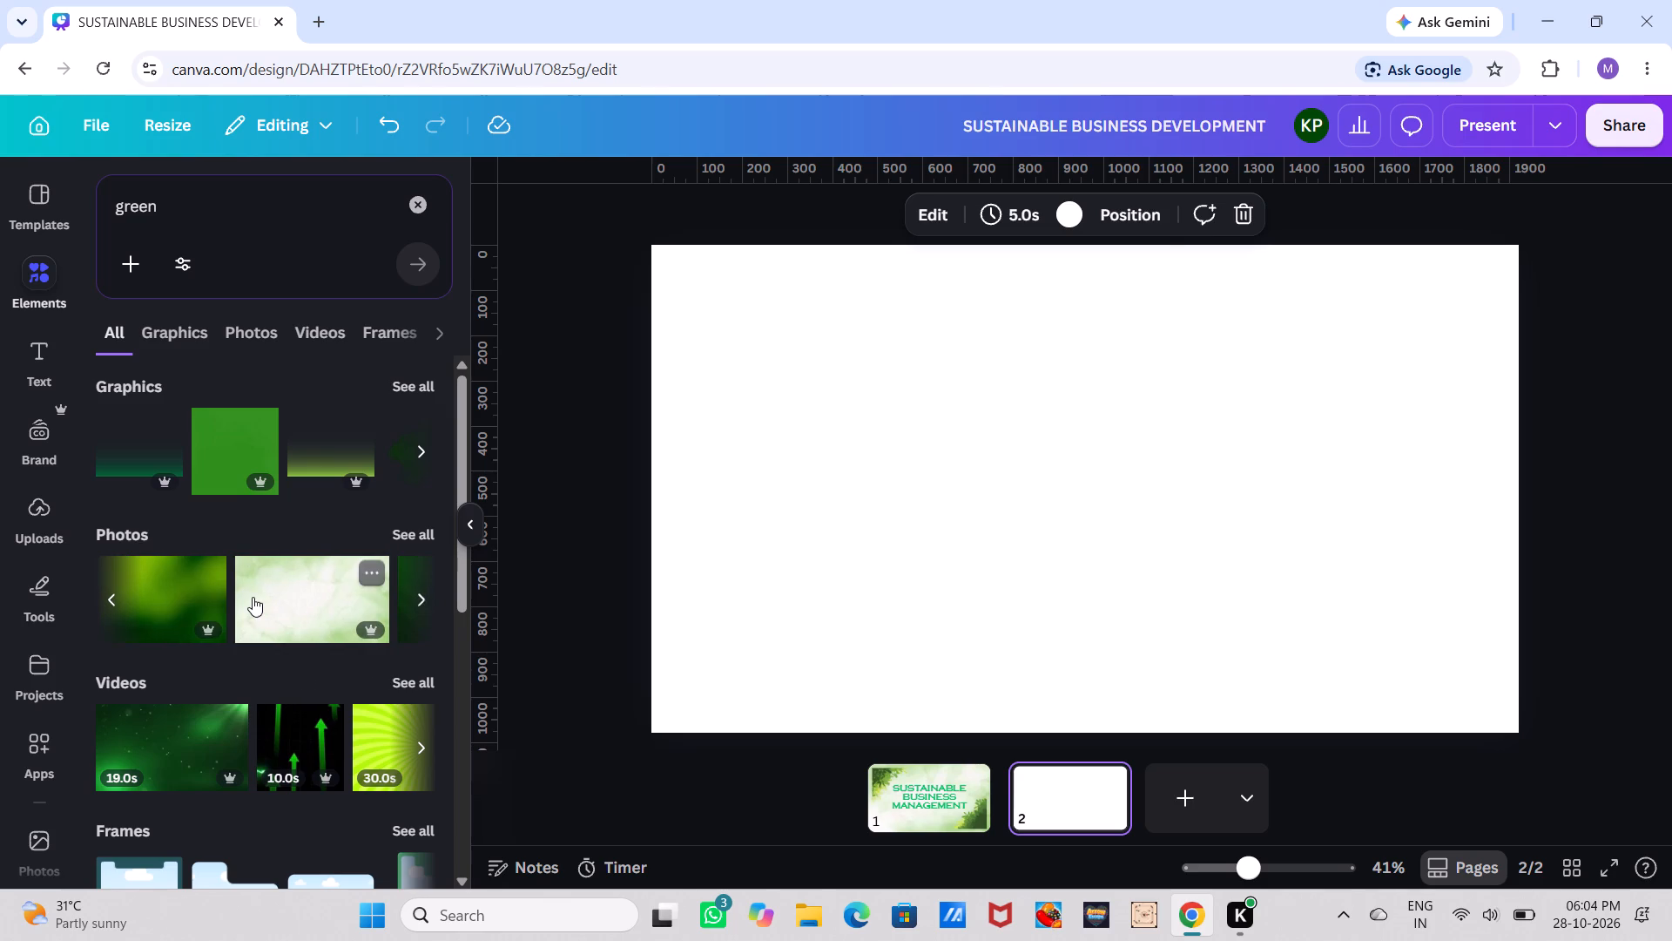
pyautogui.click(253, 597)
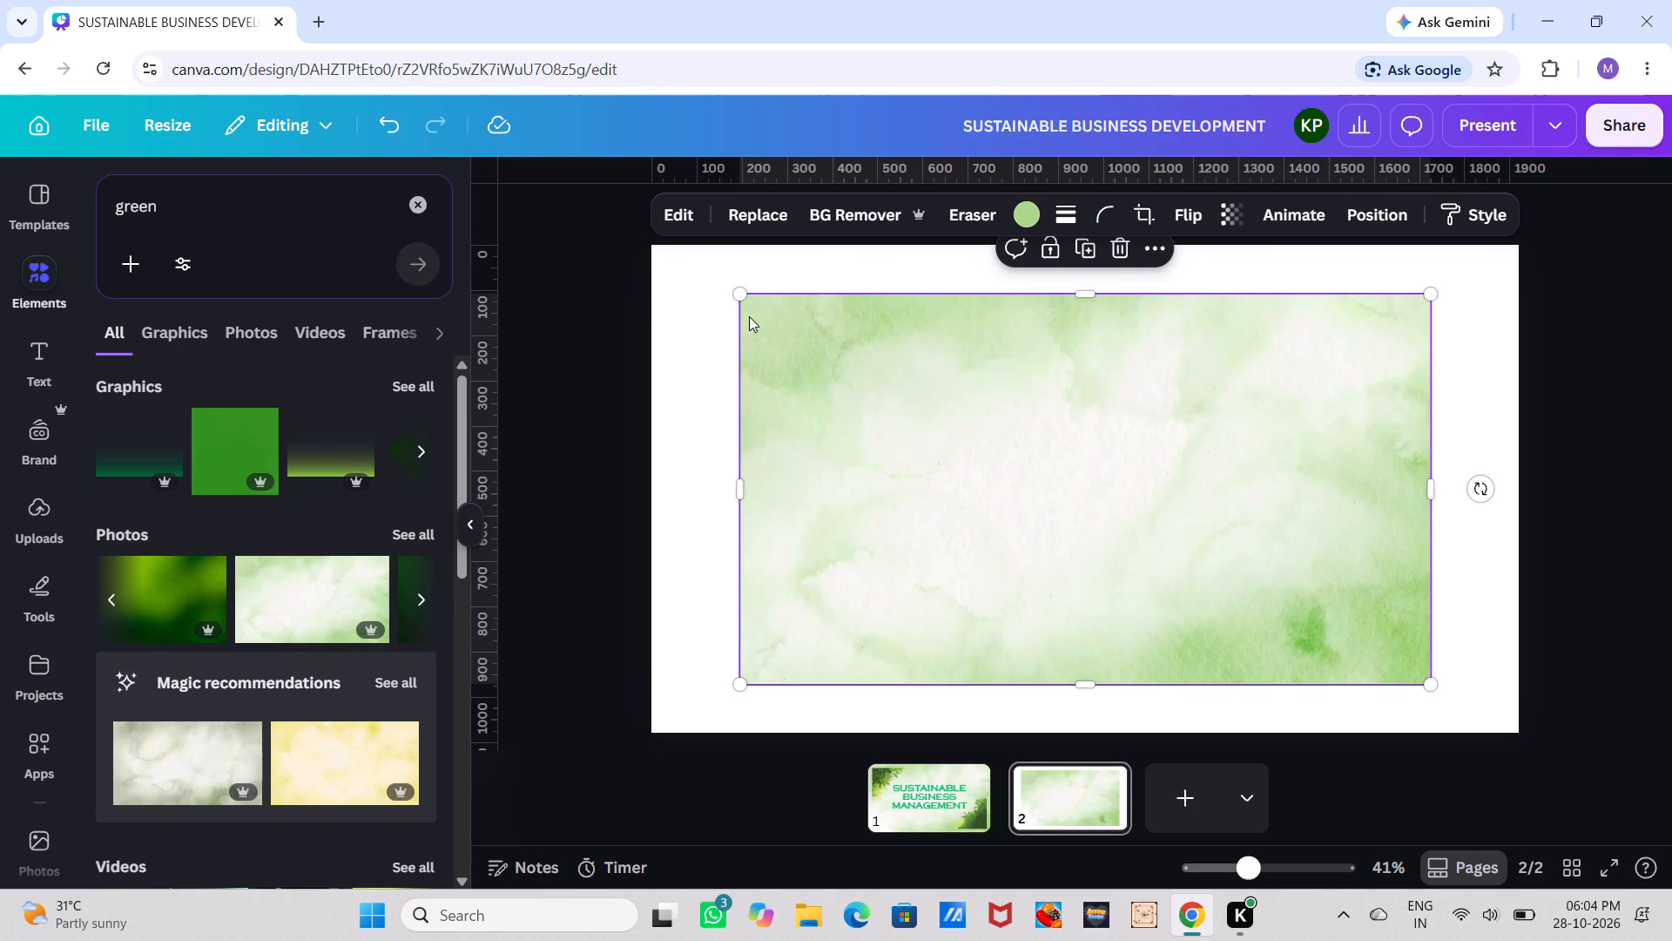
# Enlarge the watercolour photo from its corners until it covers the whole of page 2.
pyautogui.moveTo(740, 297); pyautogui.dragTo(647, 273)
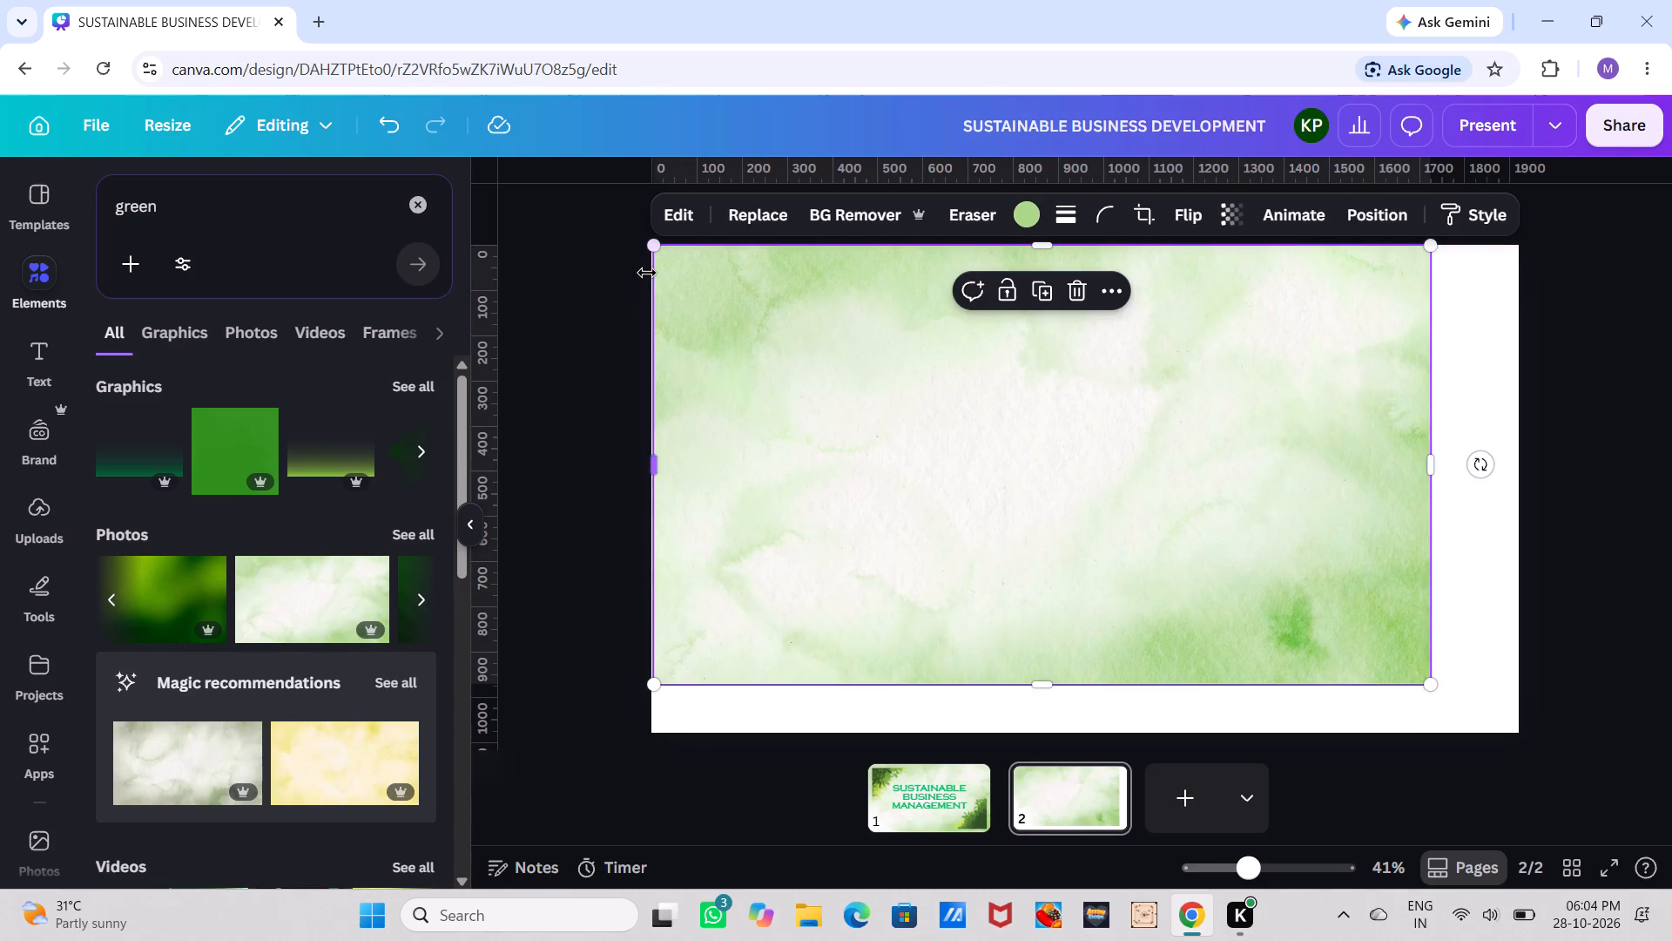
pyautogui.moveTo(1433, 684); pyautogui.dragTo(1439, 687)
pyautogui.moveTo(1439, 687); pyautogui.dragTo(1511, 755)
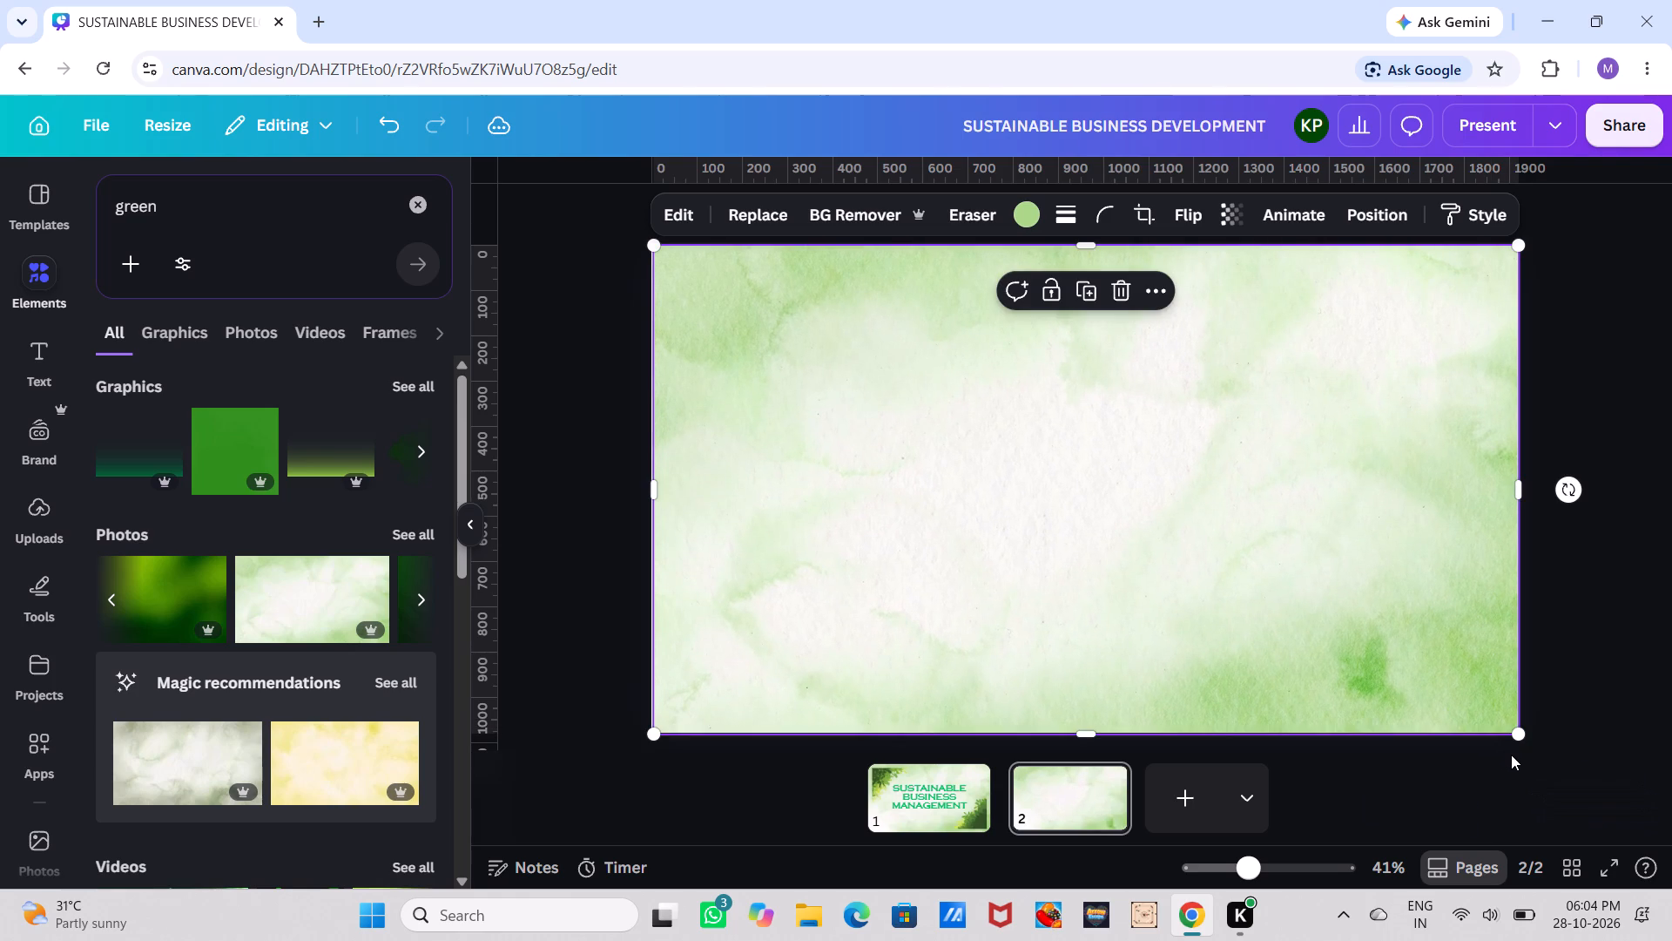
pyautogui.click(1447, 761)
# Browse the text font combinations and add the "Golden Hour" style to page 2.
pyautogui.click(37, 350)
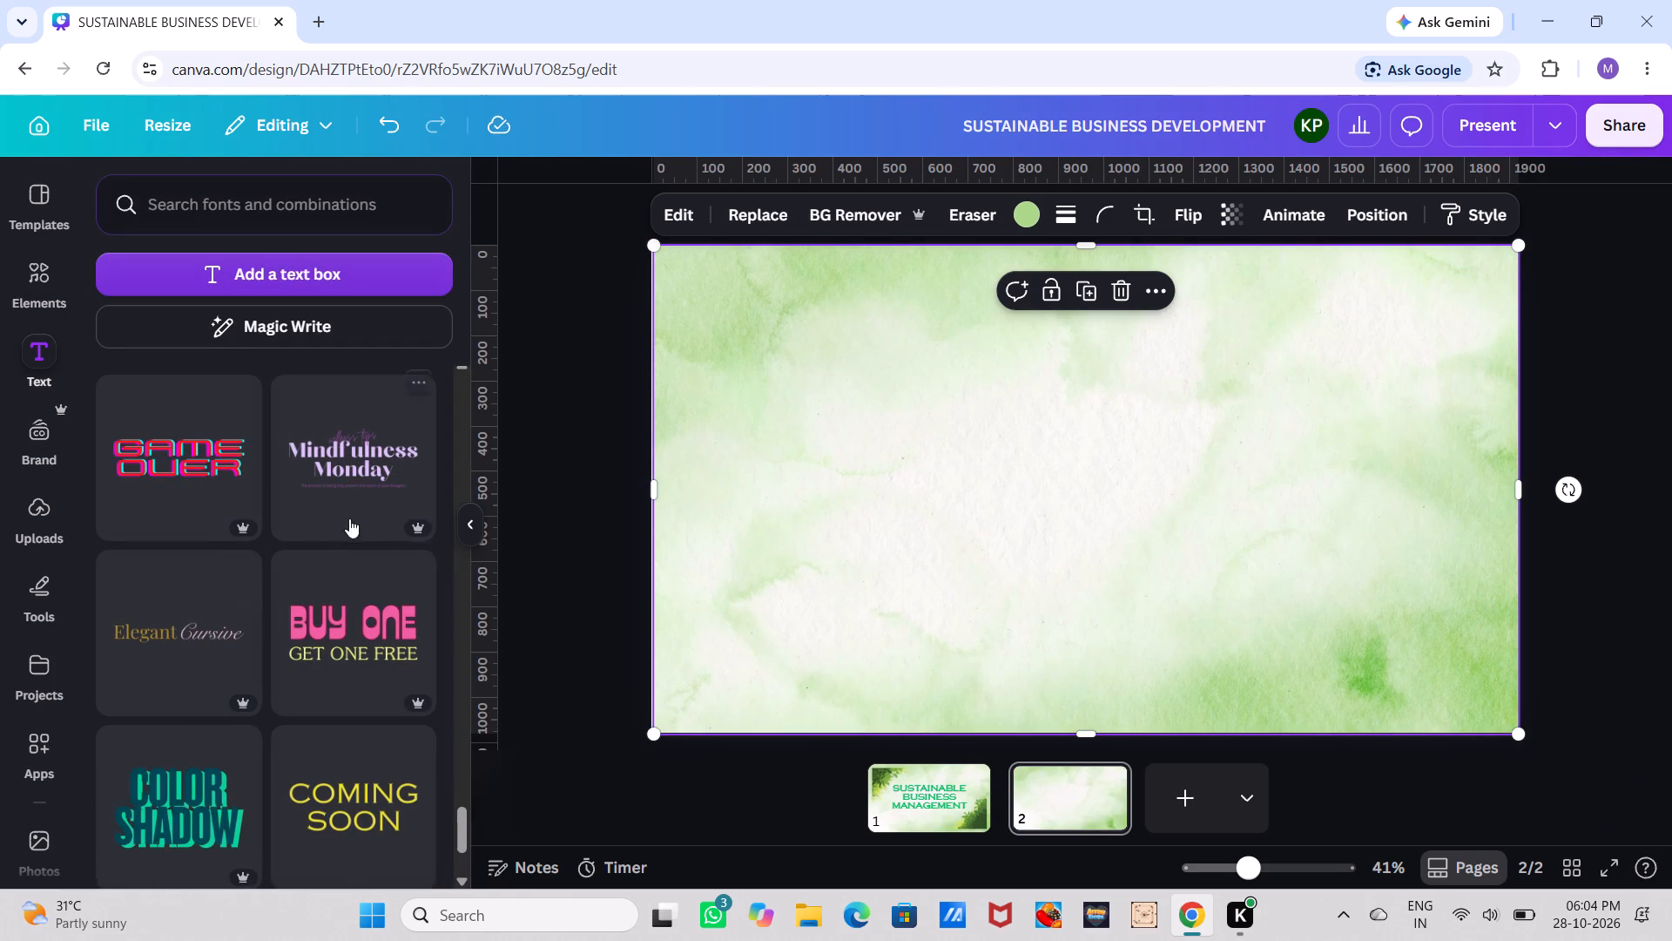
pyautogui.moveTo(457, 397); pyautogui.dragTo(458, 408)
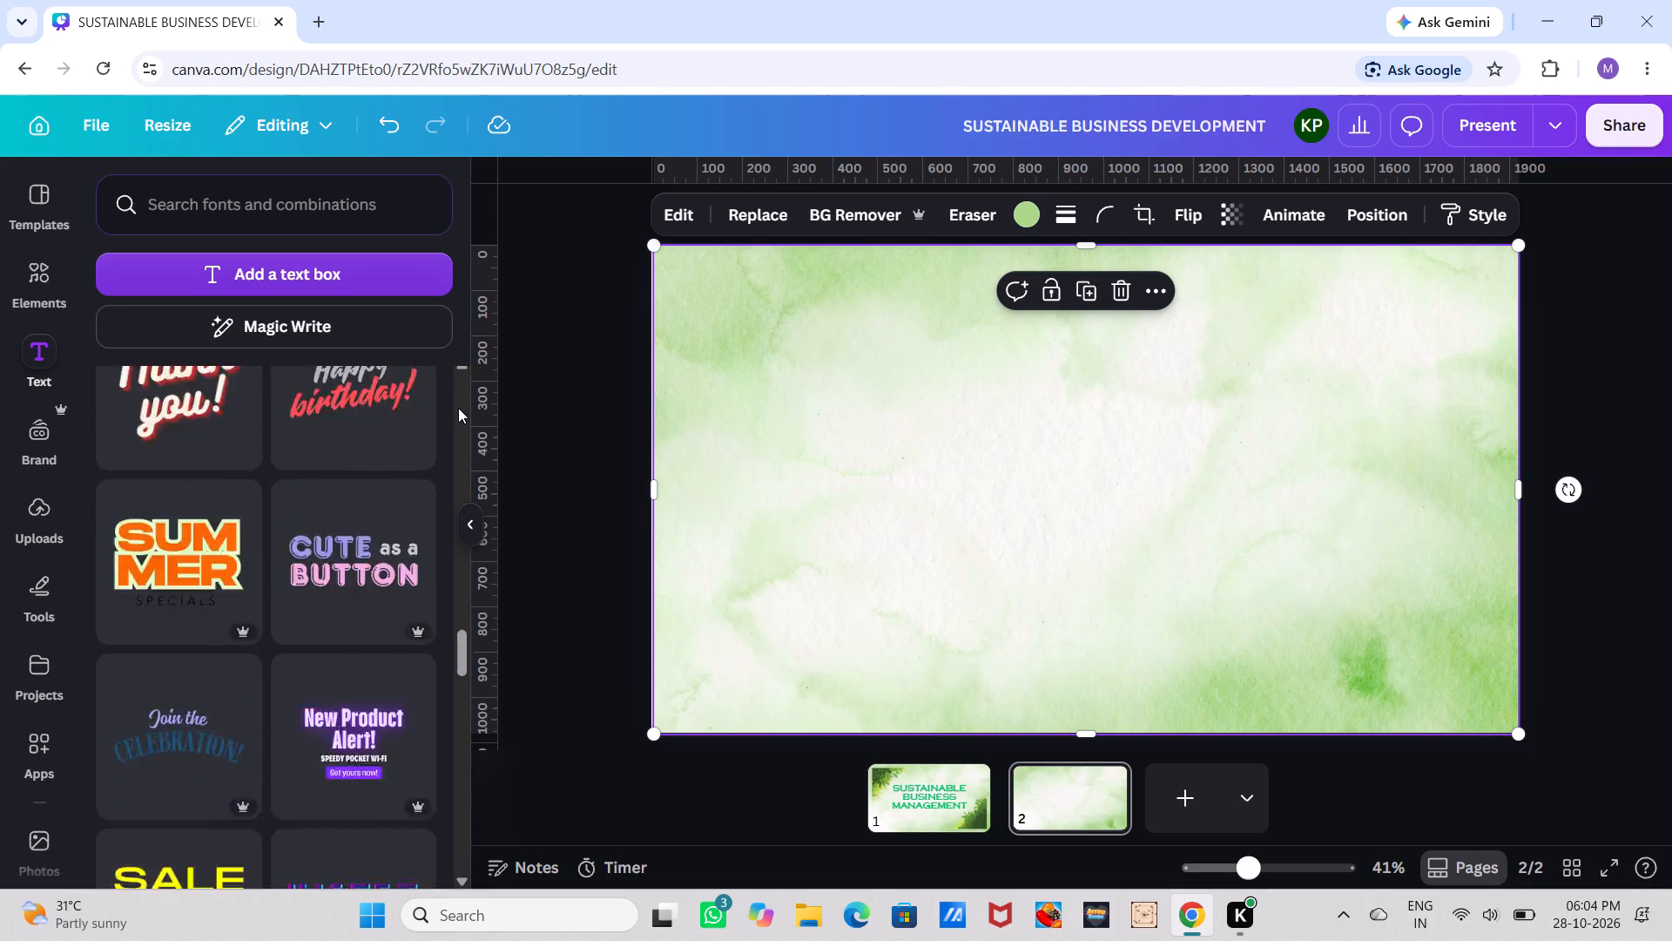
pyautogui.moveTo(458, 408); pyautogui.dragTo(459, 407)
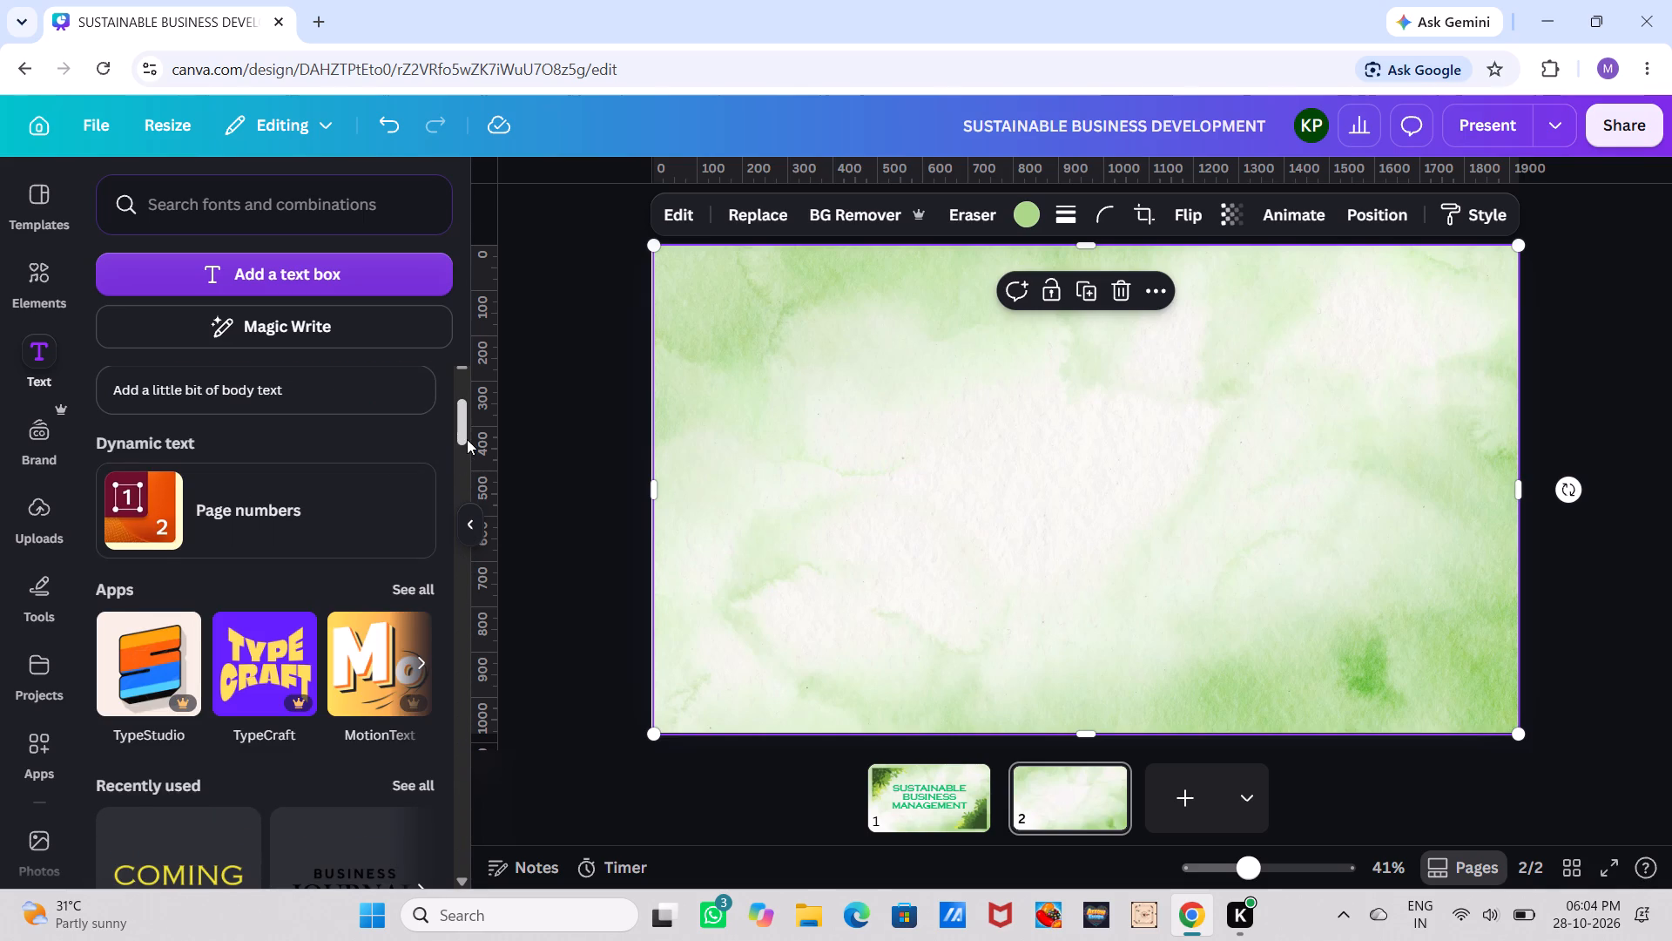
pyautogui.moveTo(467, 439); pyautogui.dragTo(464, 463)
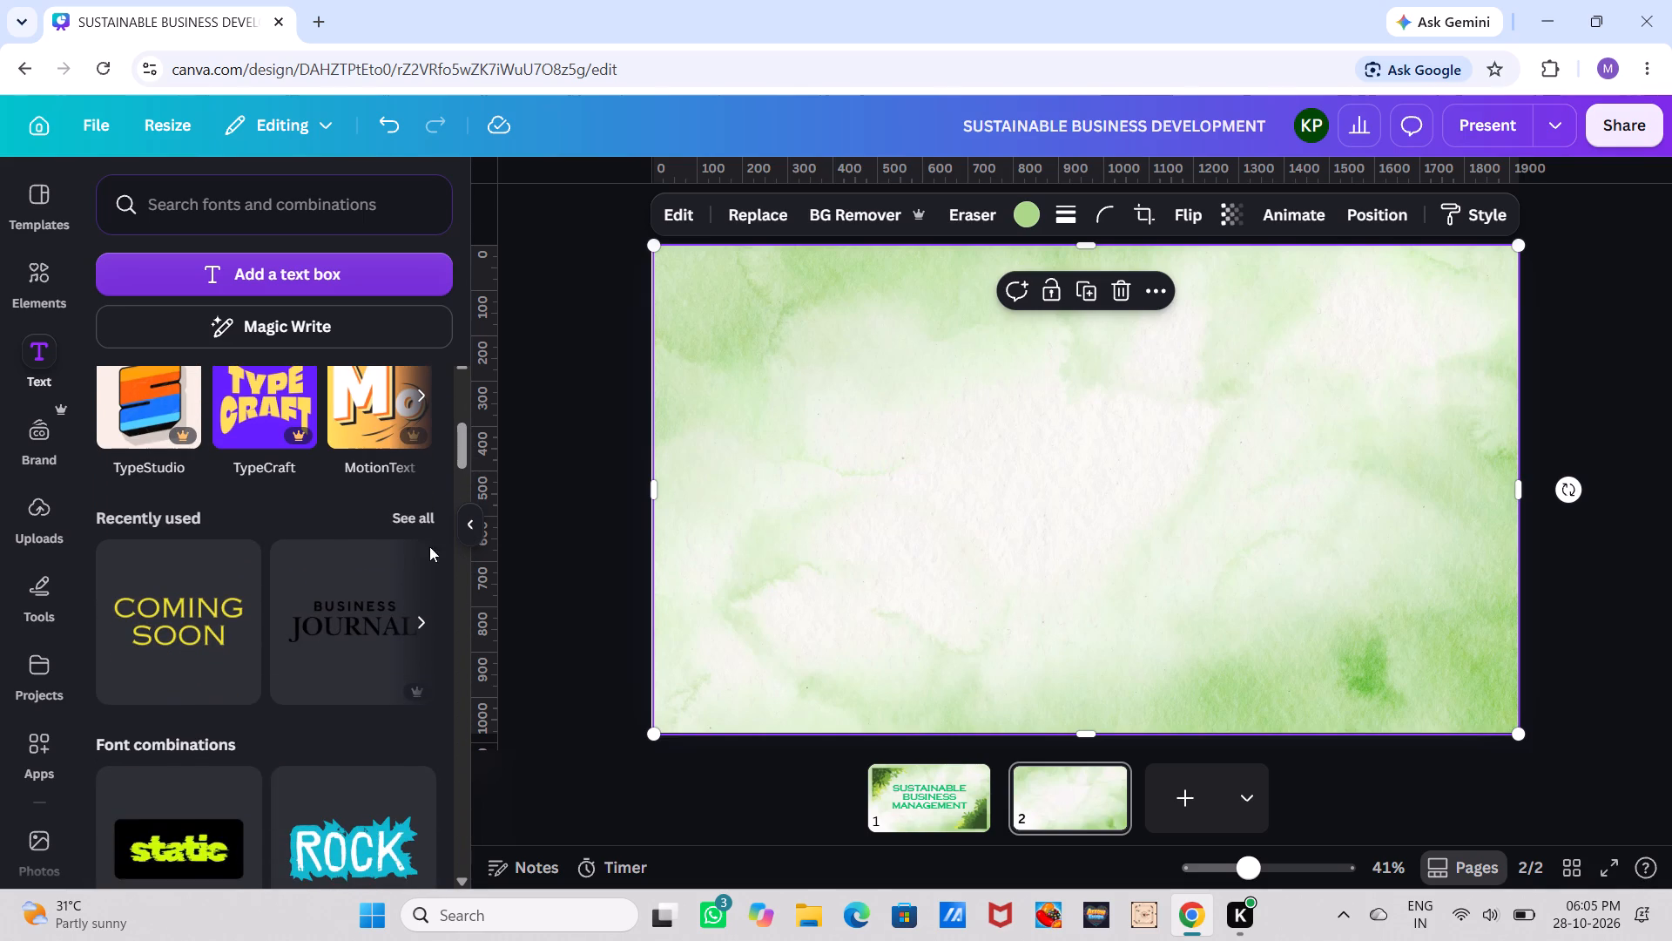
pyautogui.click(421, 616)
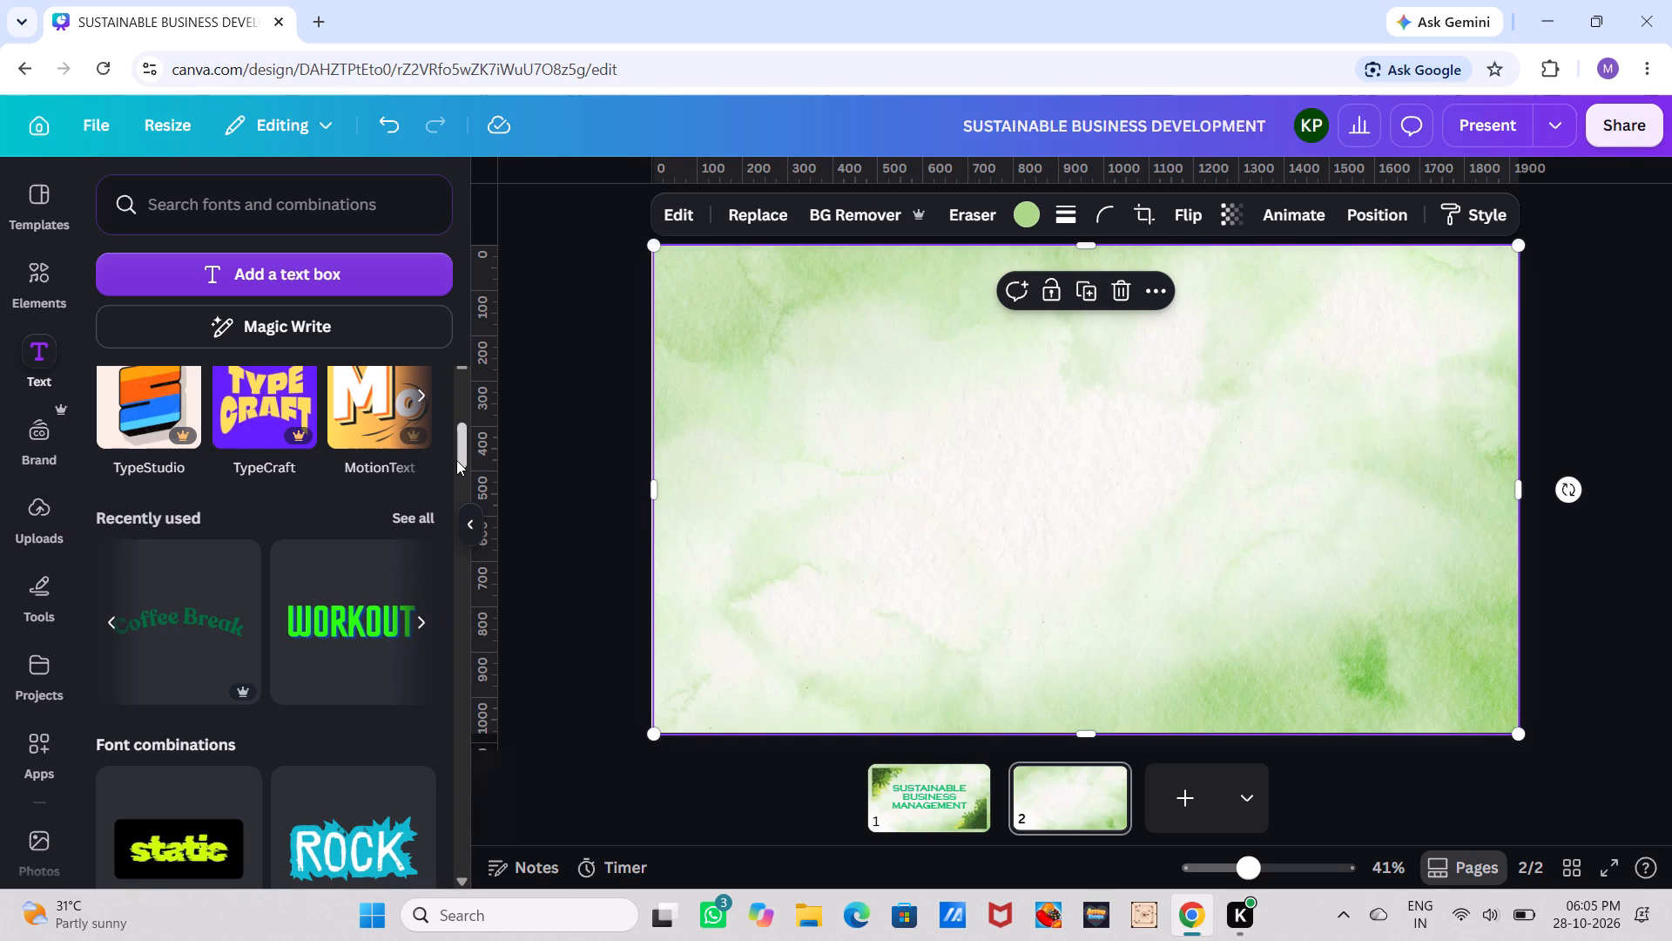
pyautogui.moveTo(456, 460); pyautogui.dragTo(457, 491)
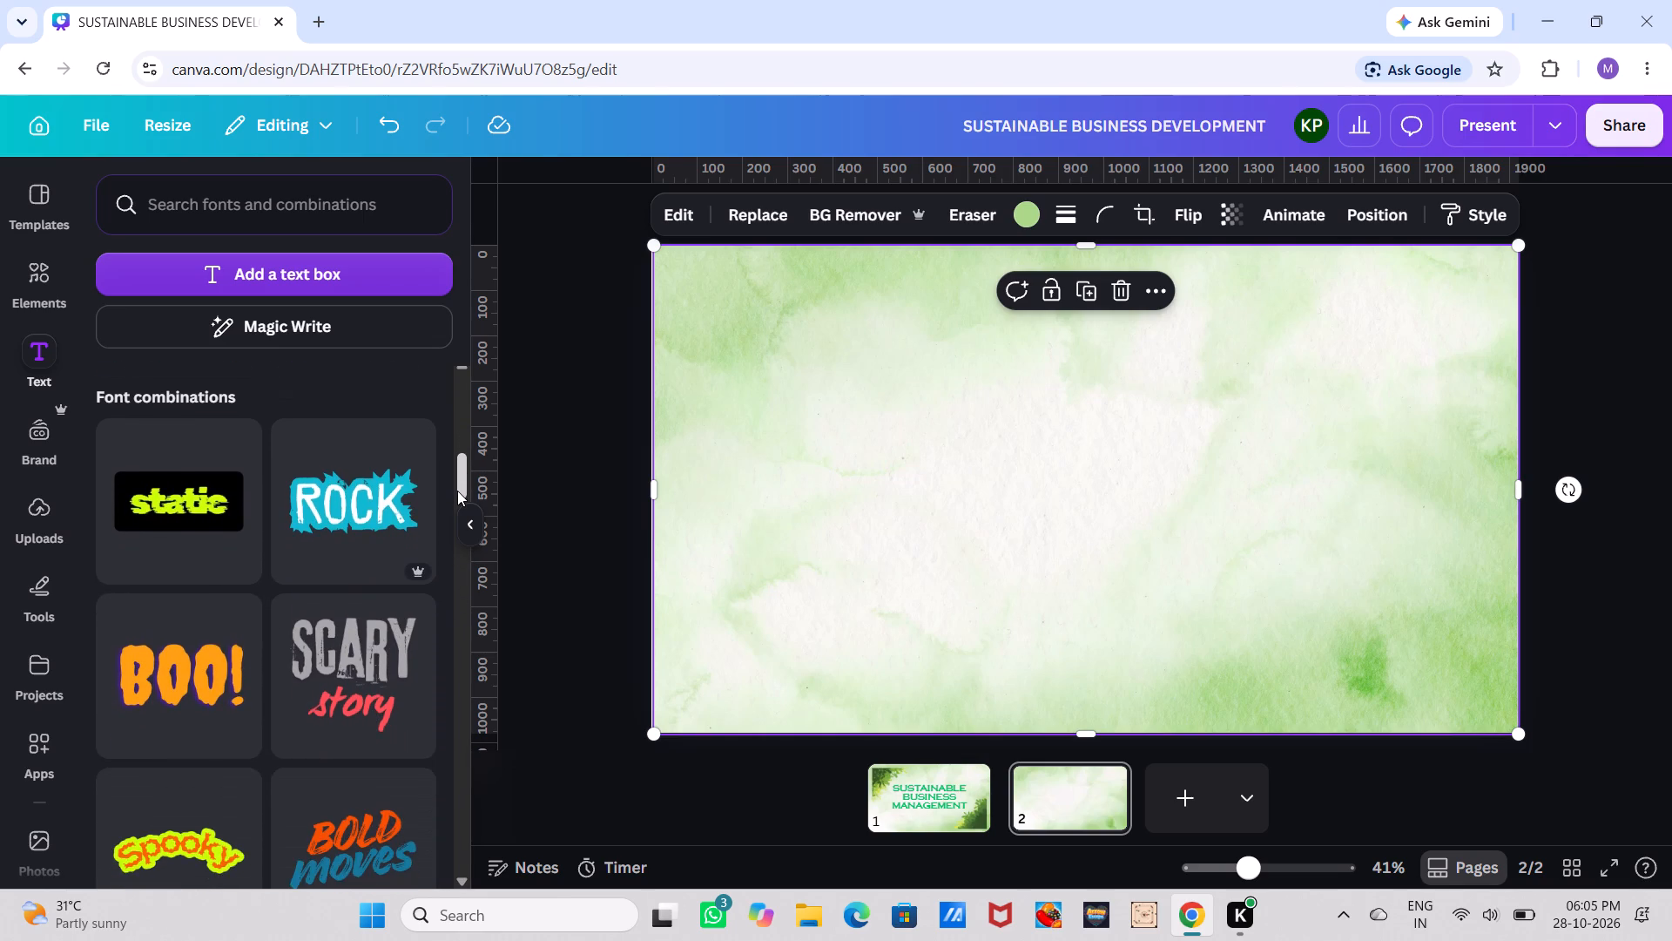
pyautogui.moveTo(457, 491); pyautogui.dragTo(457, 498)
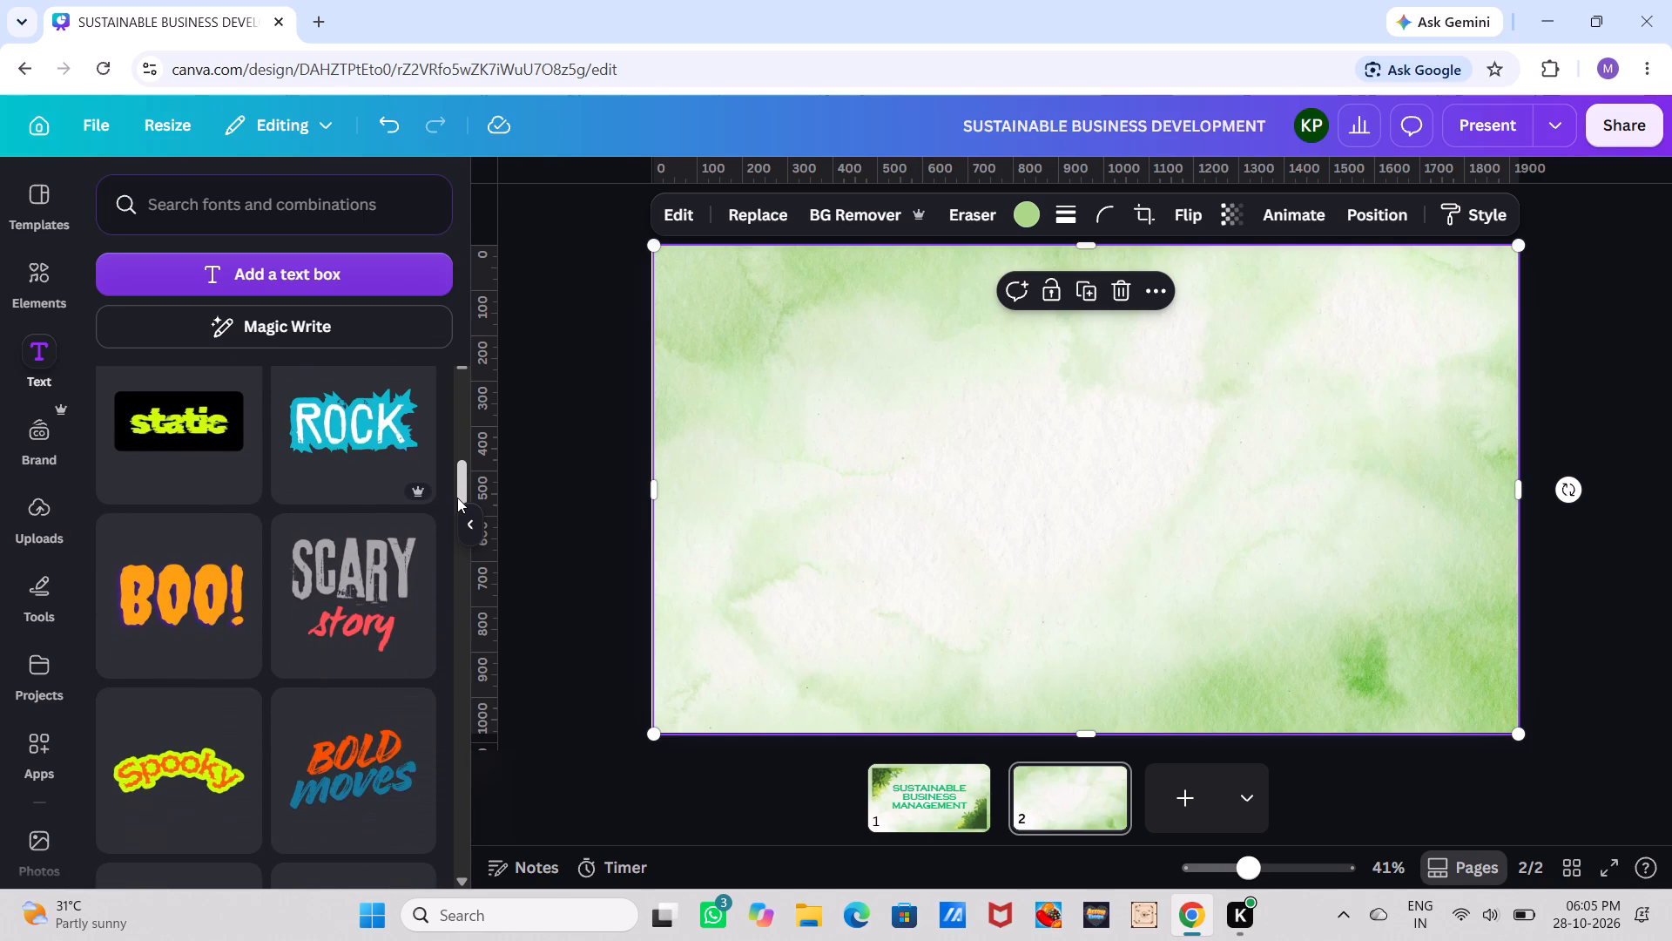
pyautogui.moveTo(462, 479); pyautogui.dragTo(460, 502)
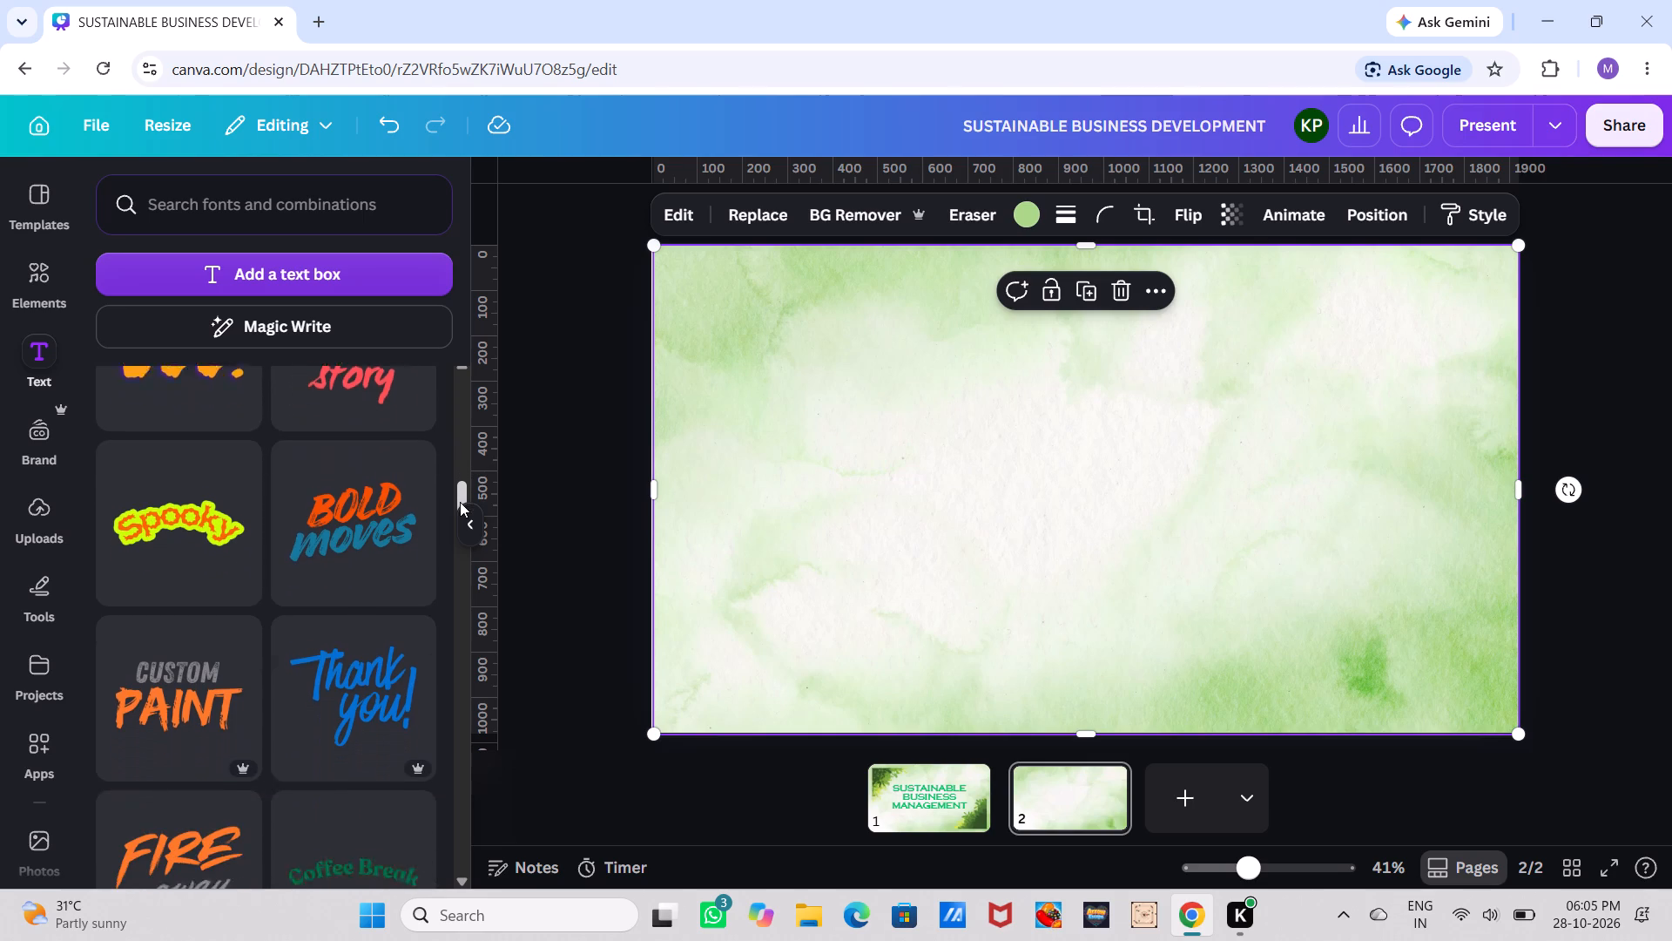
pyautogui.moveTo(460, 502); pyautogui.dragTo(458, 511)
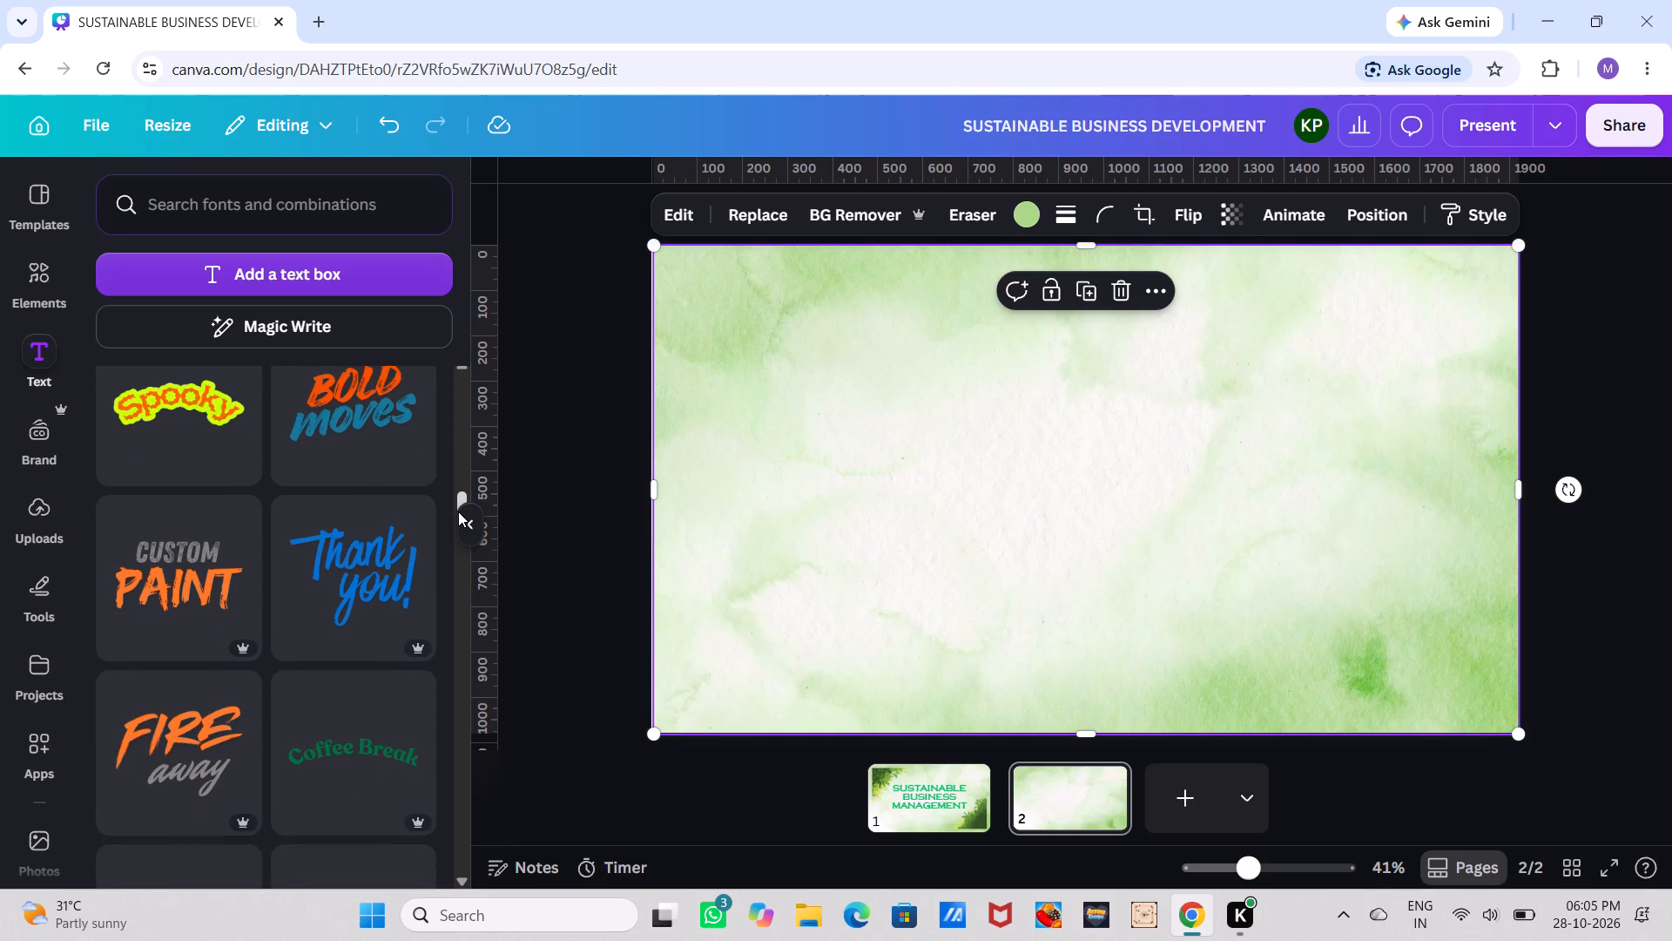
pyautogui.moveTo(458, 511); pyautogui.dragTo(453, 550)
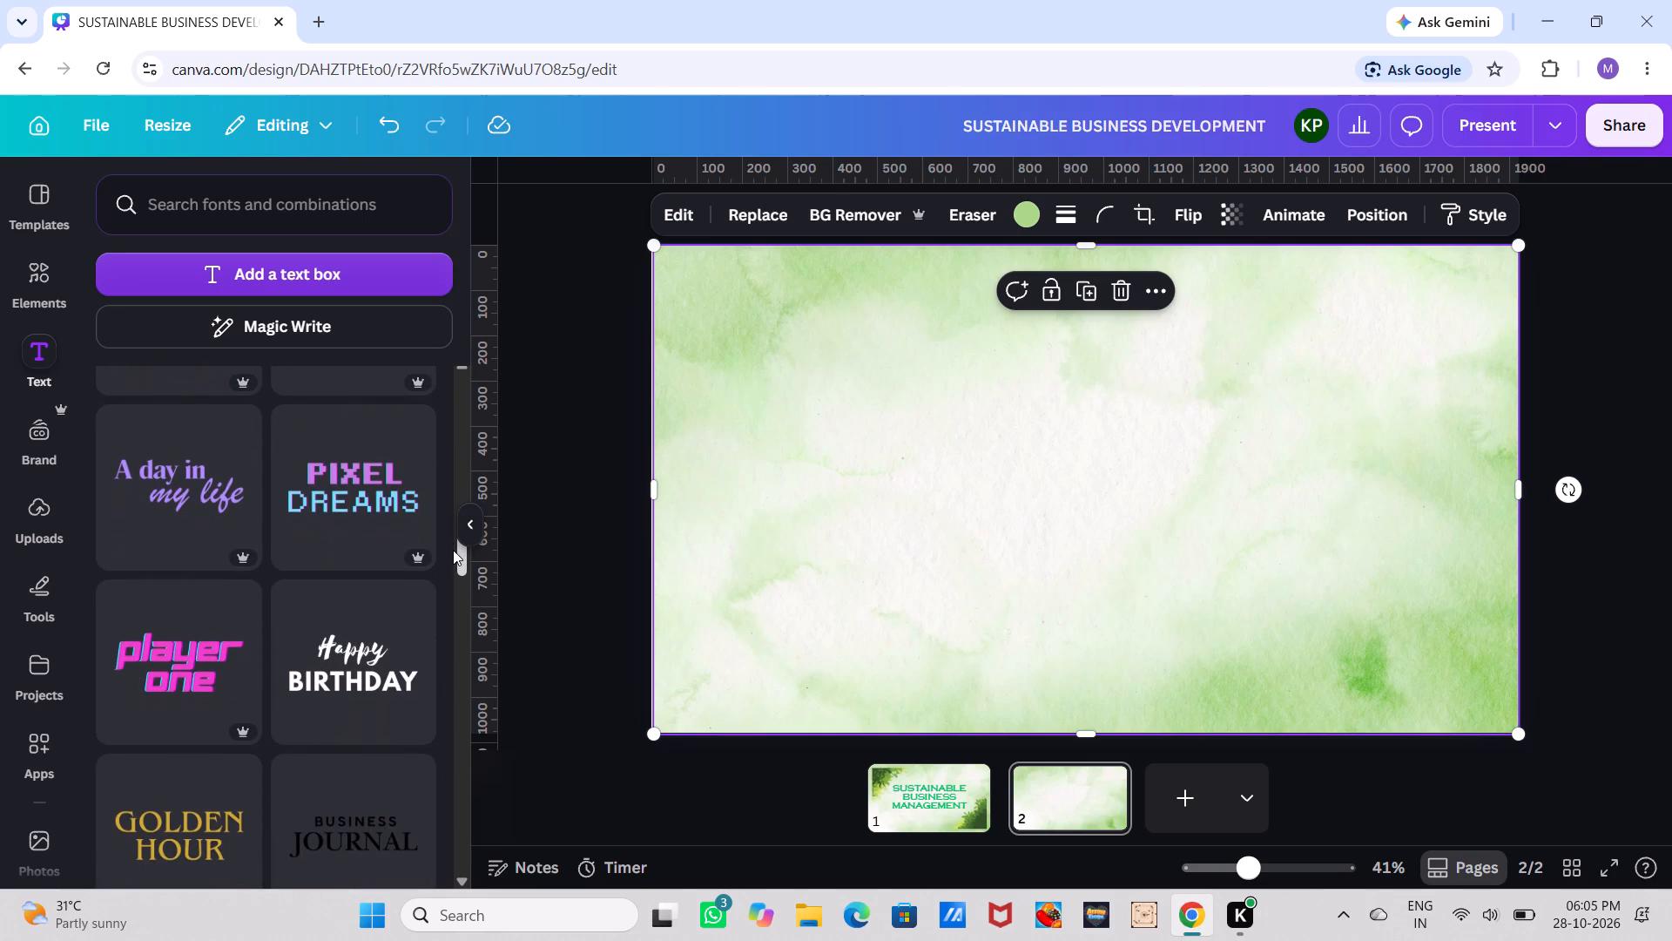
pyautogui.moveTo(453, 550); pyautogui.dragTo(449, 566)
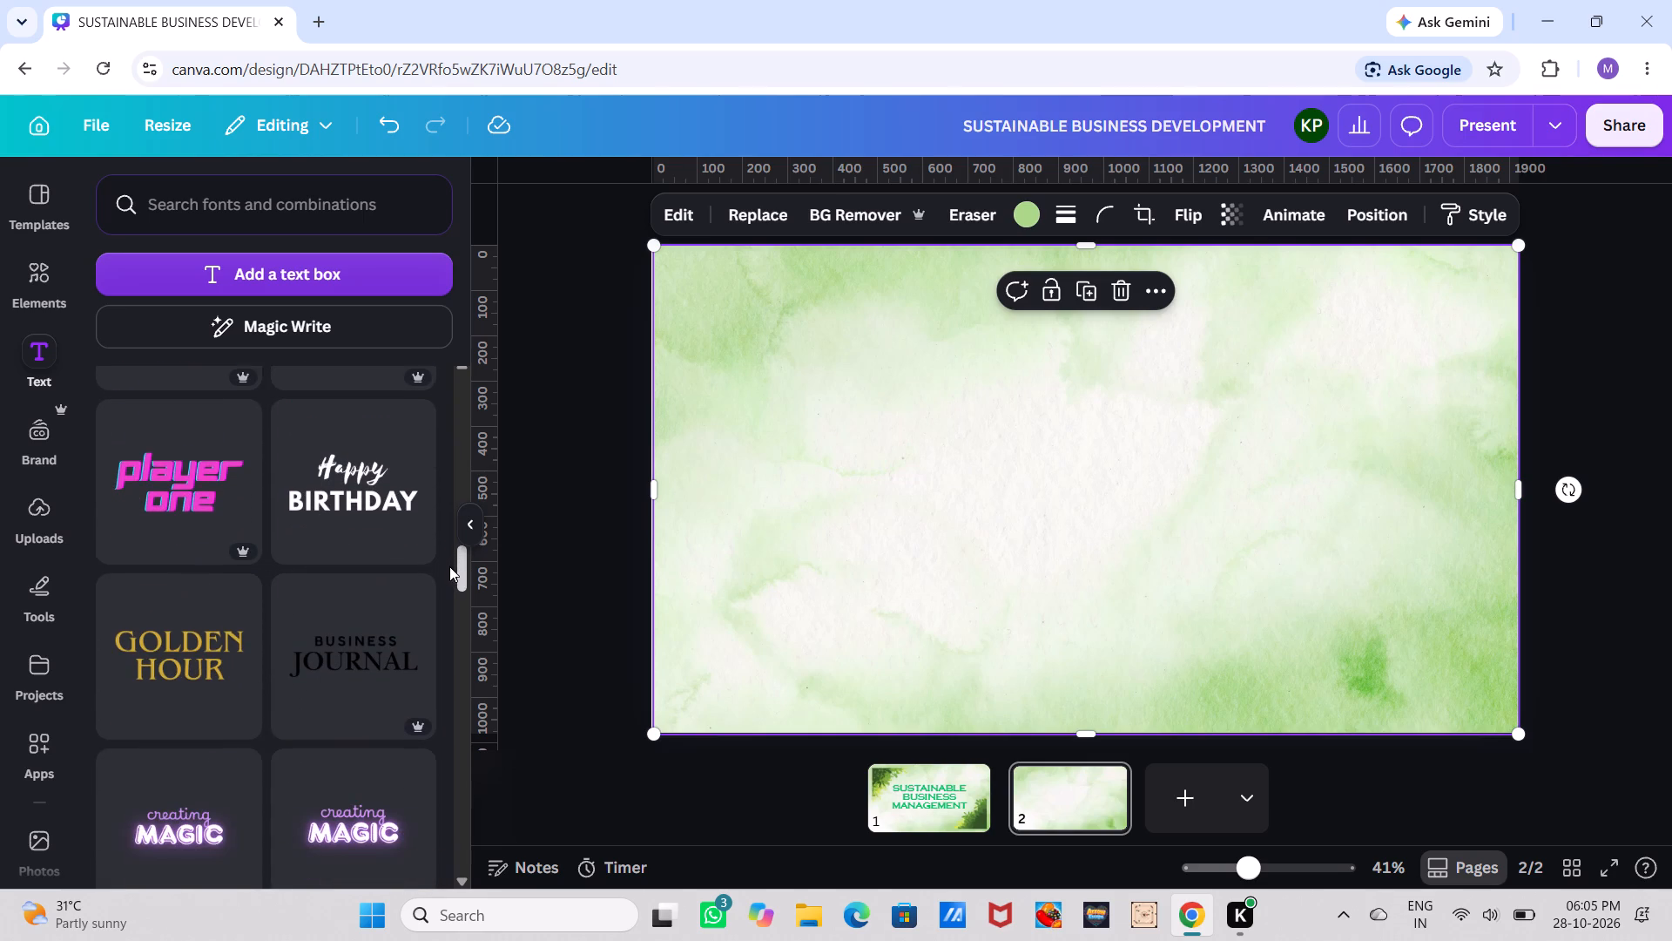
pyautogui.moveTo(449, 566); pyautogui.dragTo(448, 566)
pyautogui.click(202, 609)
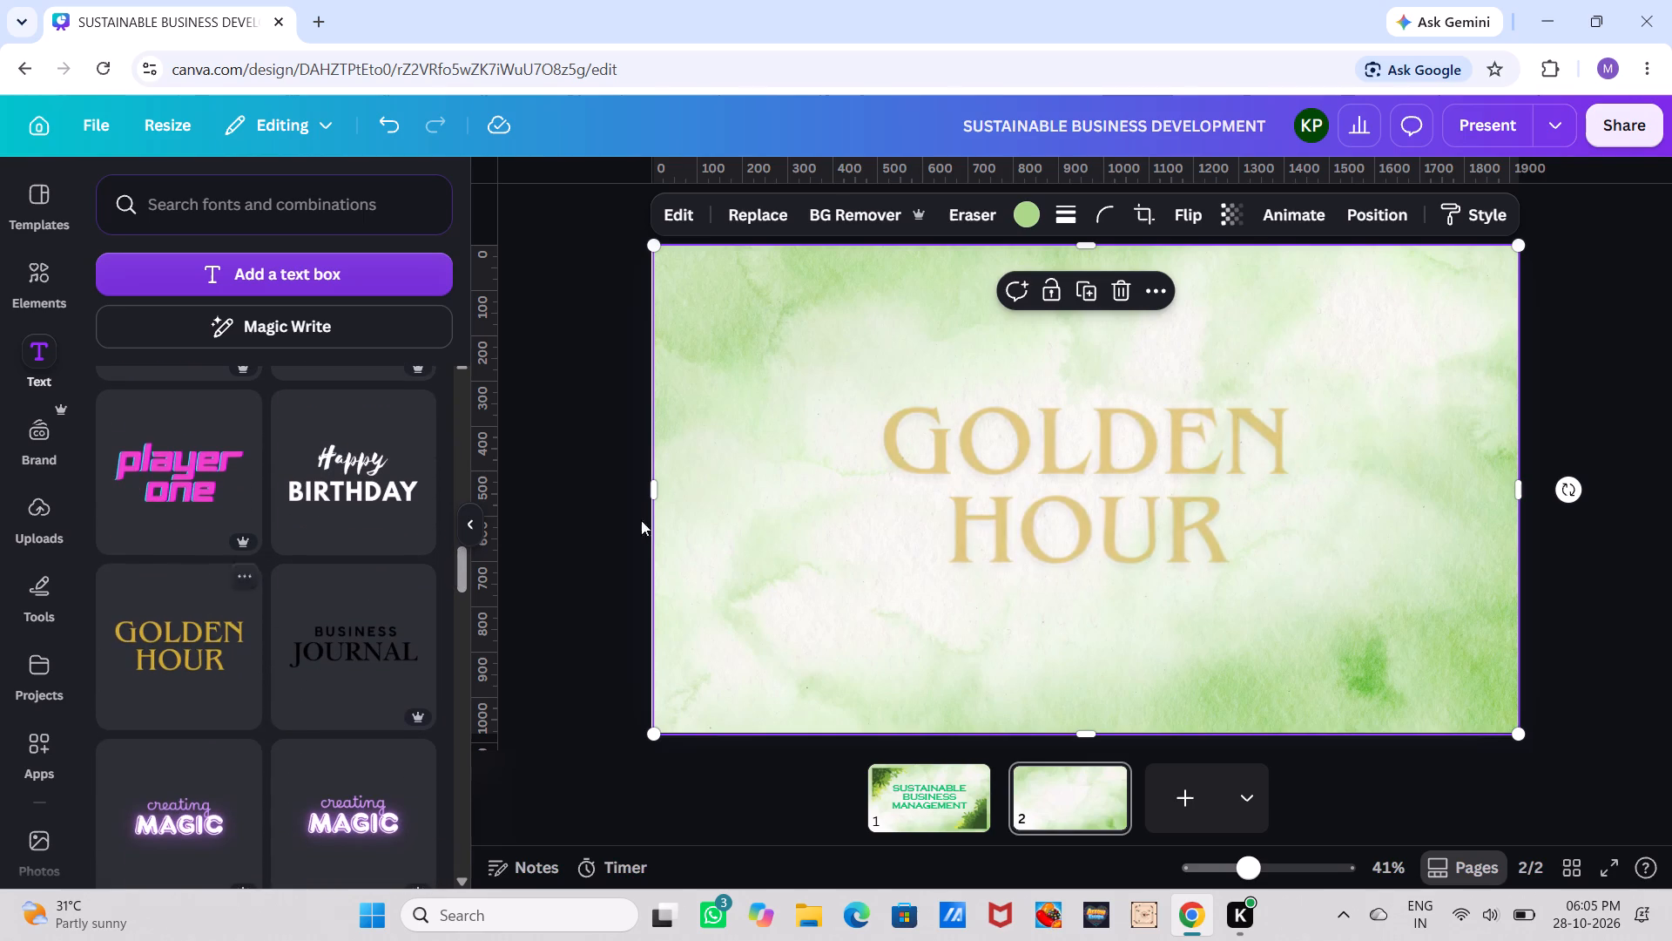
# Replace the "Golden Hour" placeholder text with "MEANING".
pyautogui.click(900, 482)
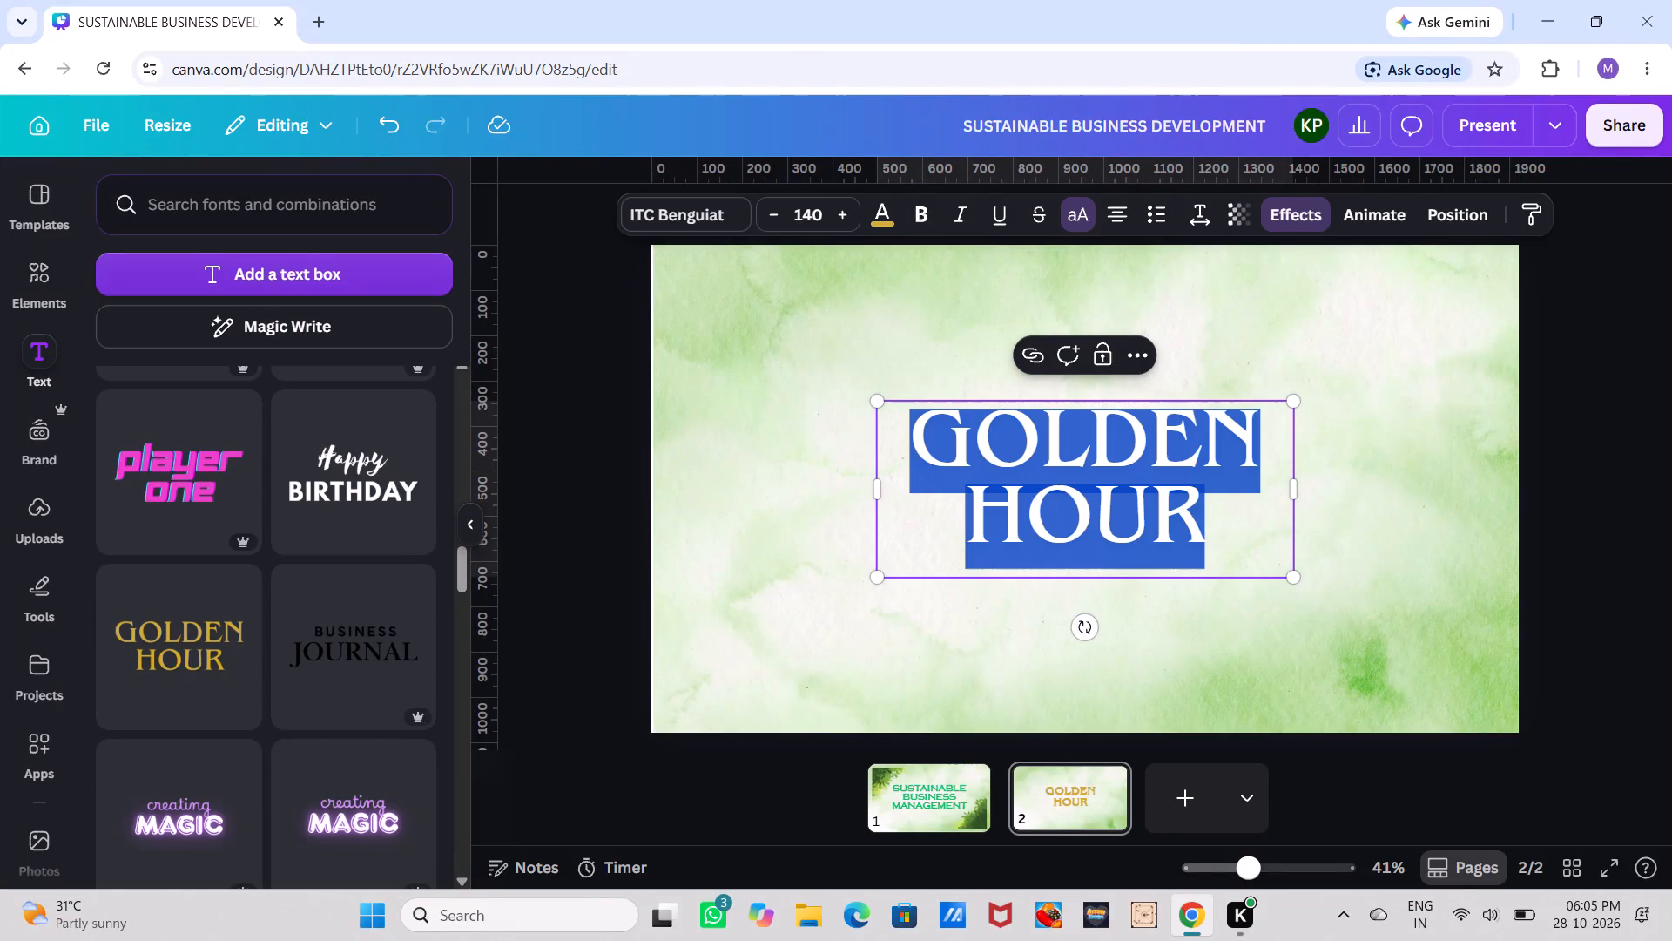
pyautogui.press('Delete')
pyautogui.write('MEANINH')
pyautogui.press('BackSpace')
pyautogui.press('g')
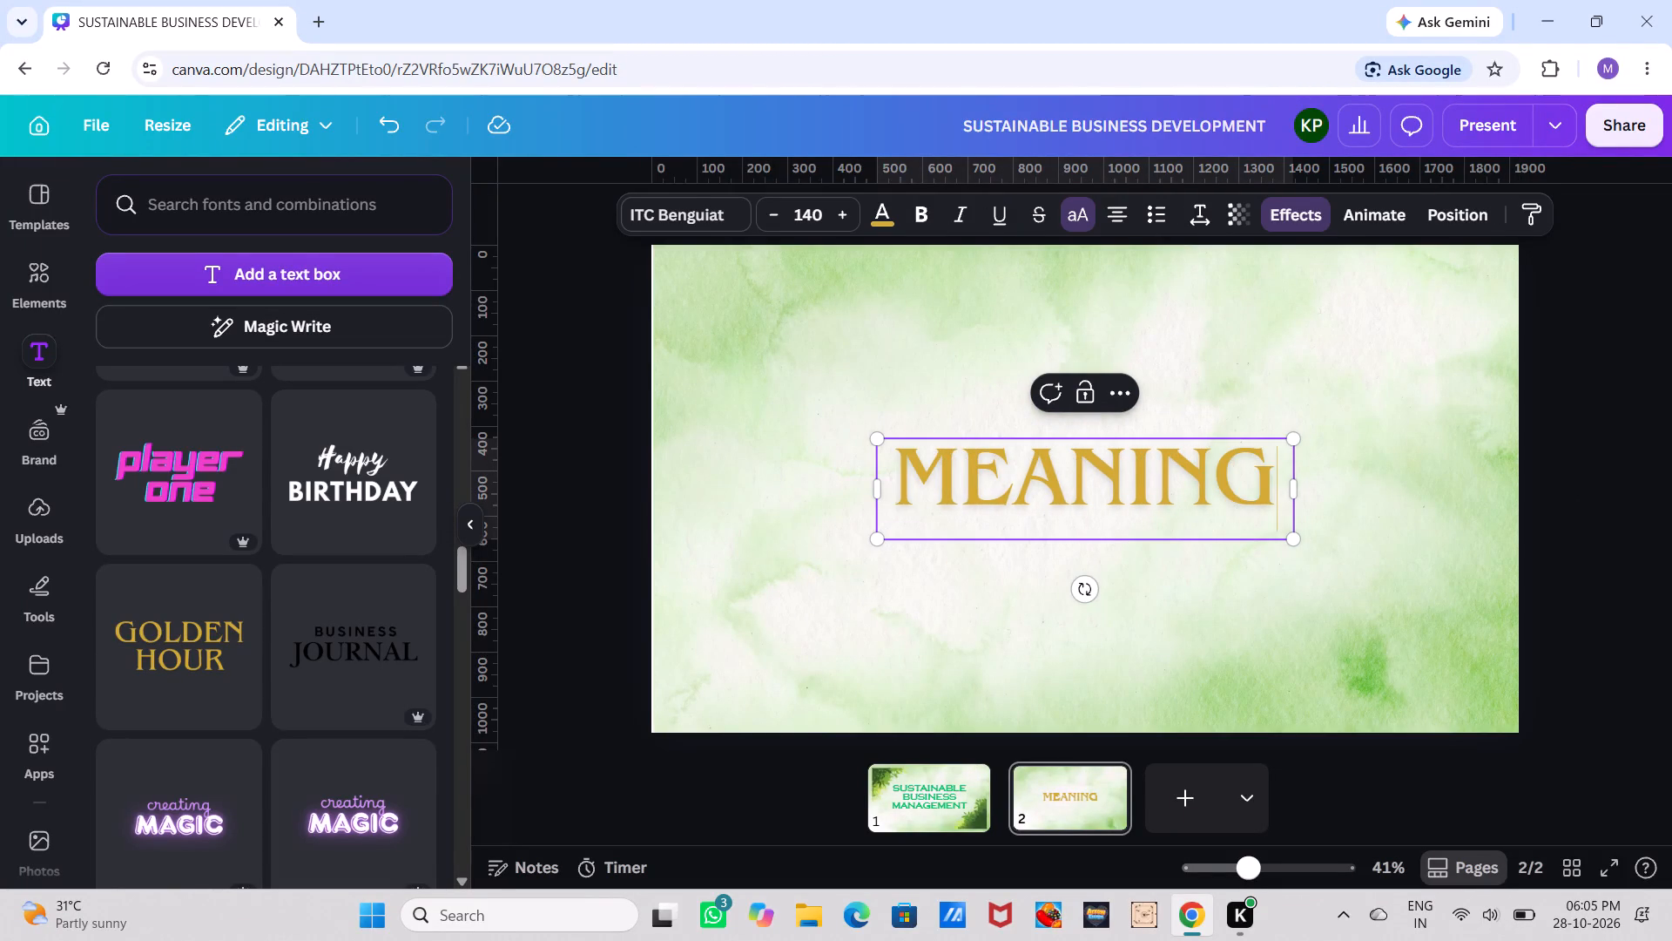
# Change the colour of the whole MEANING heading to black.
pyautogui.moveTo(922, 470); pyautogui.dragTo(992, 490)
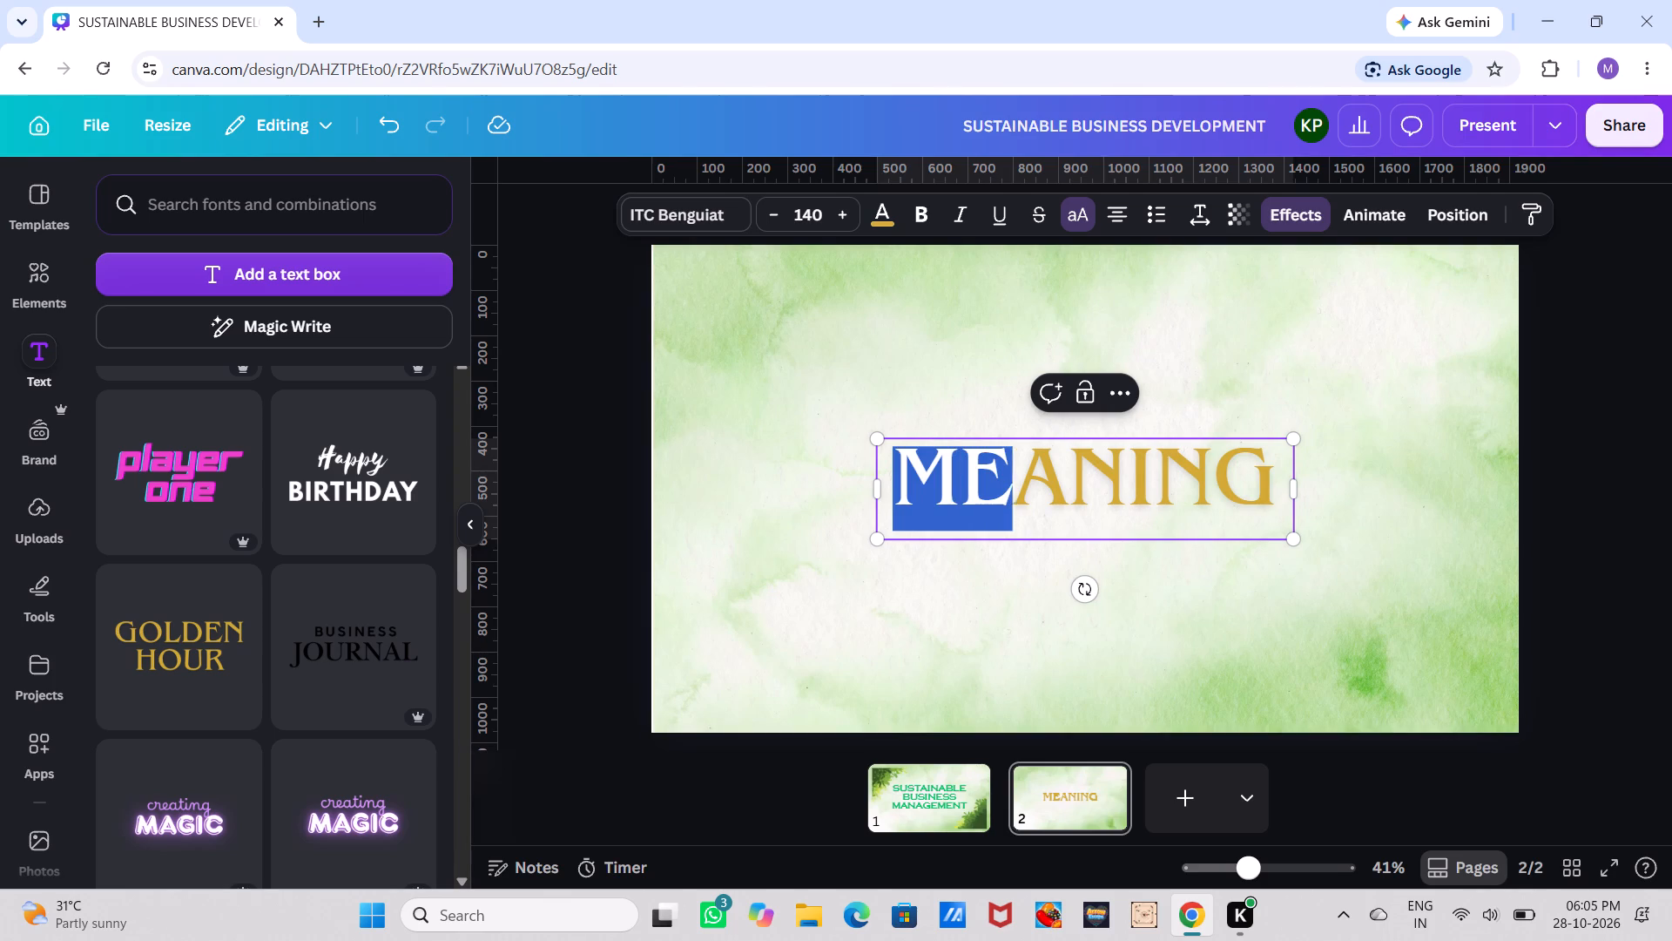
pyautogui.moveTo(992, 490); pyautogui.dragTo(1261, 474)
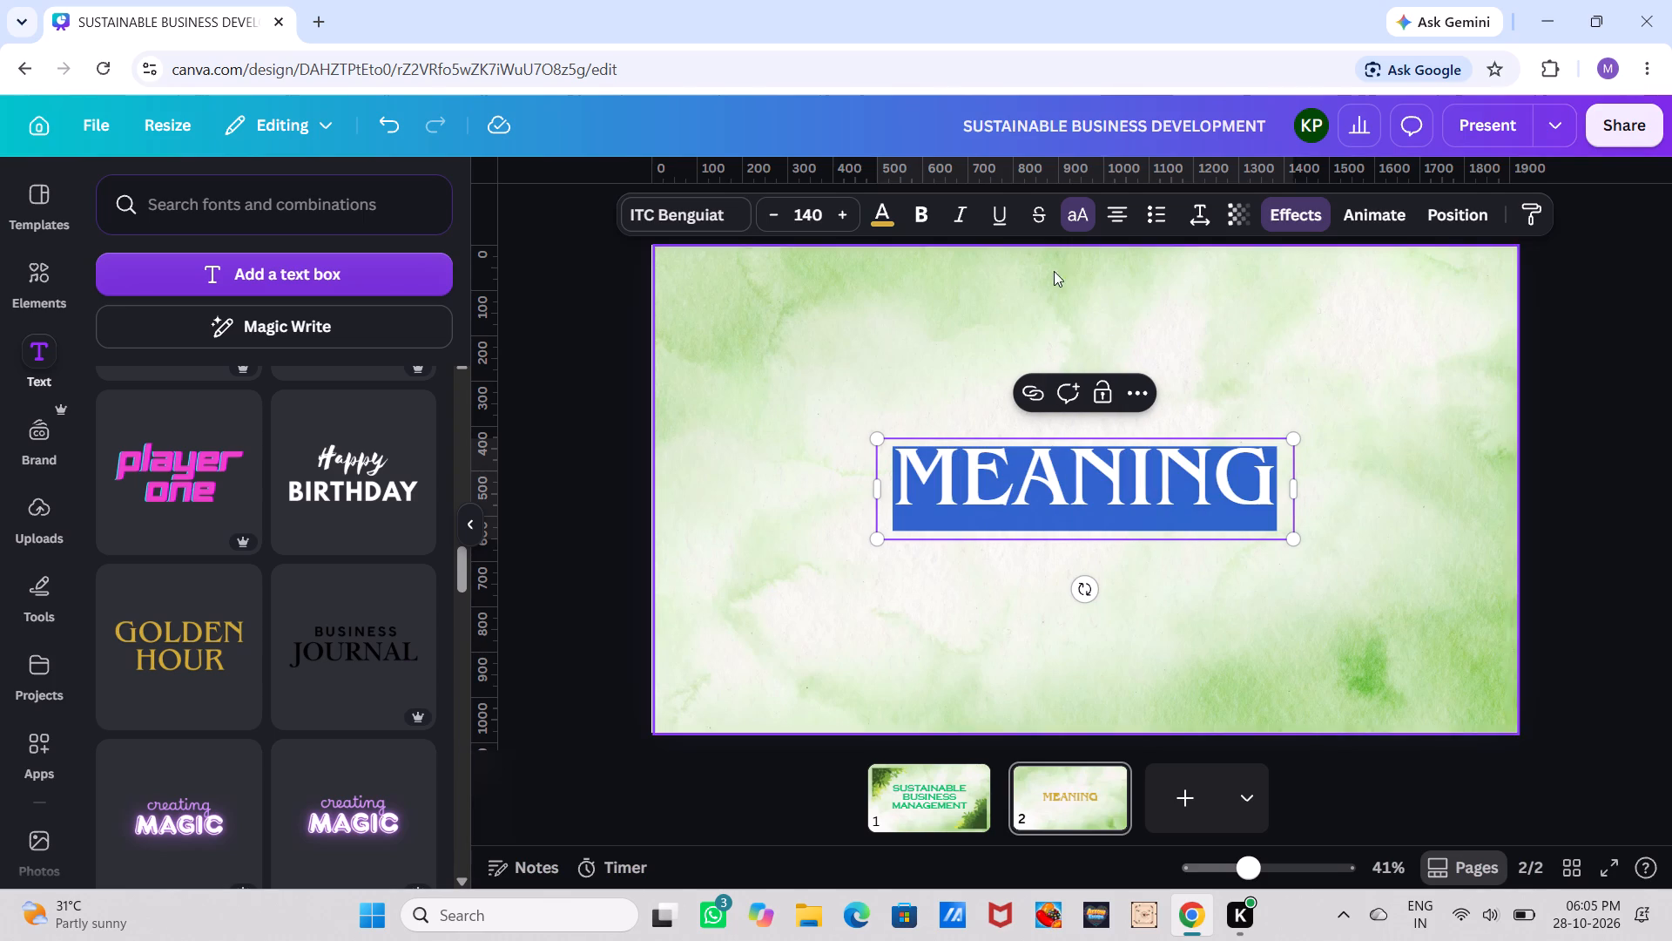
pyautogui.click(872, 216)
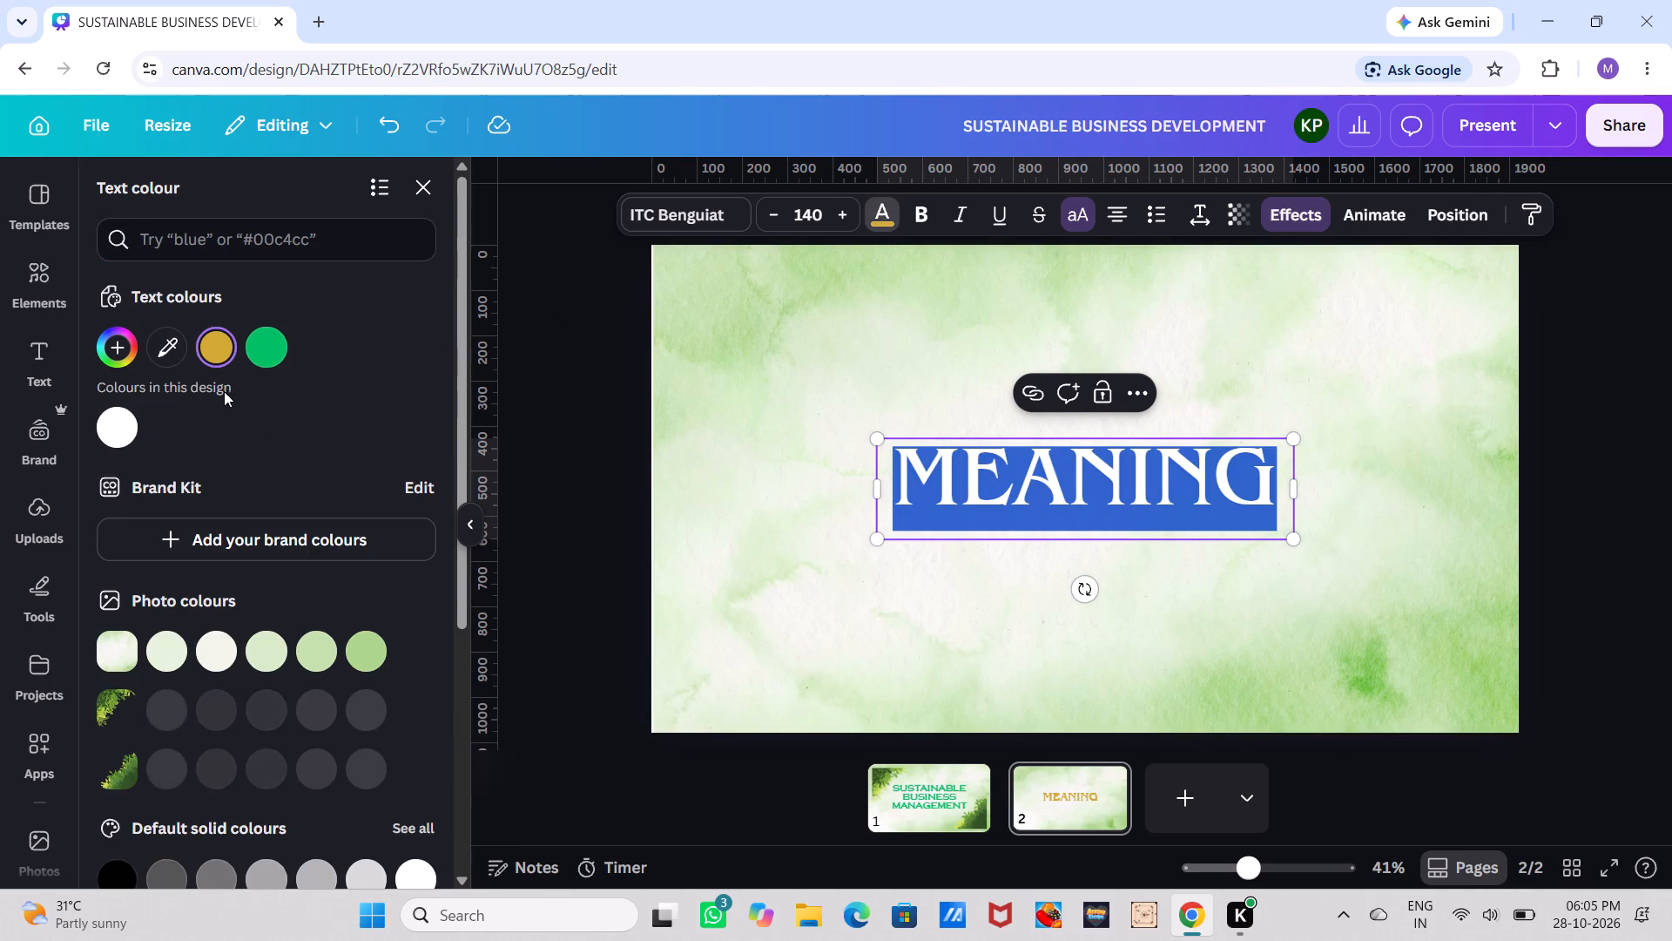
pyautogui.click(127, 870)
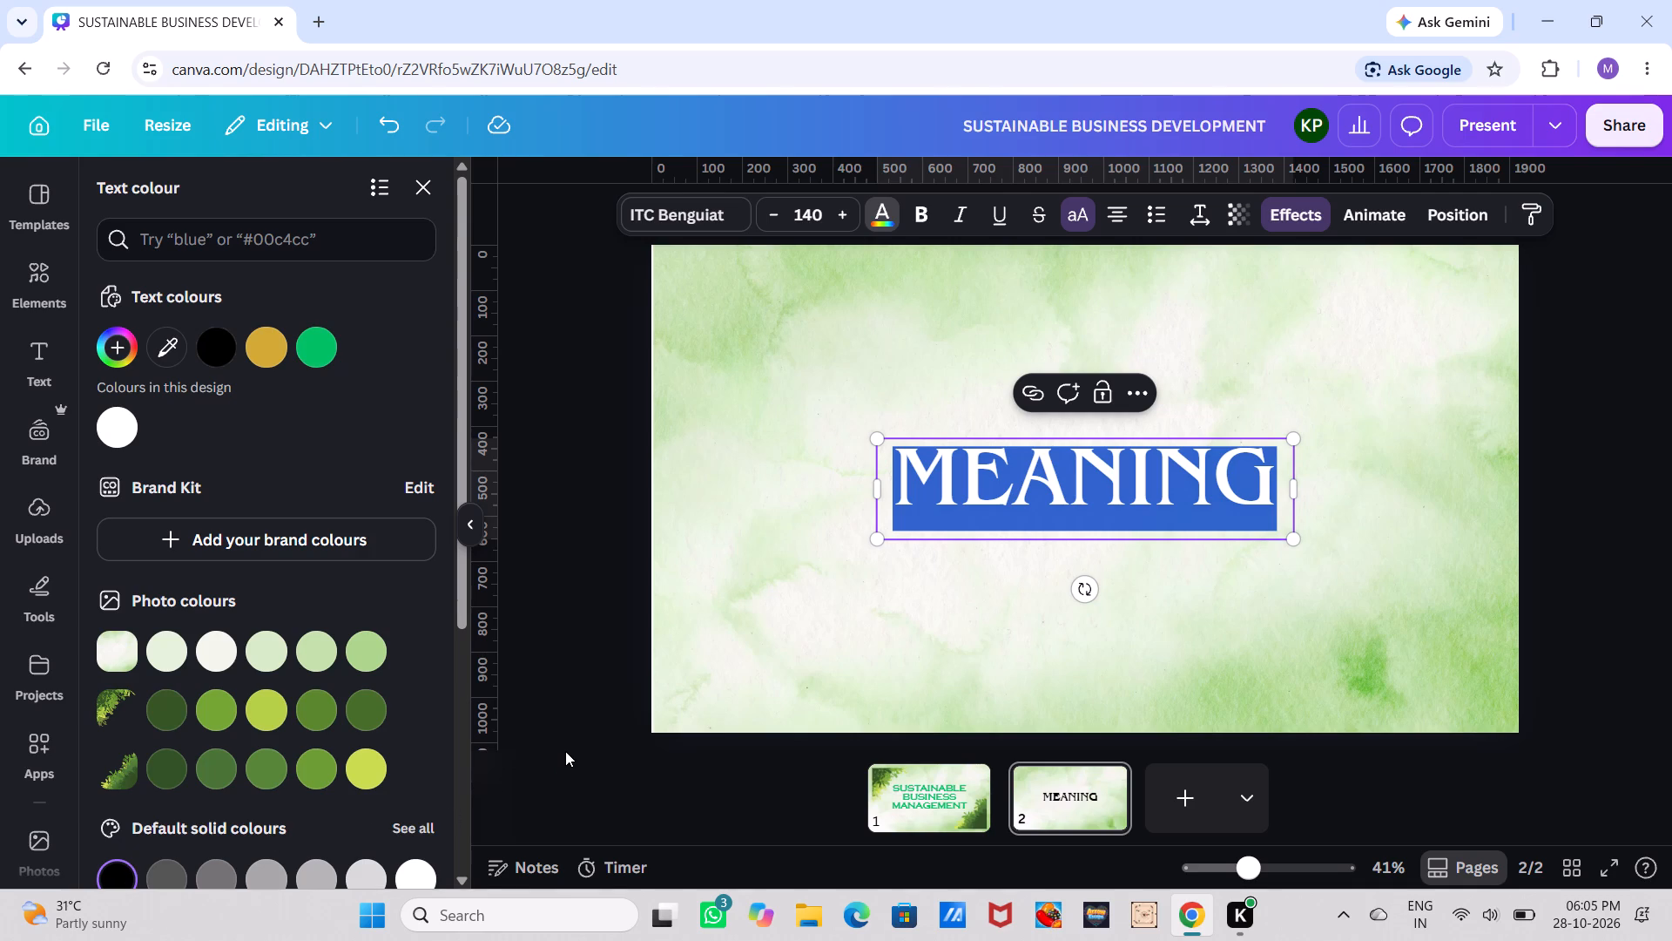
pyautogui.click(565, 751)
pyautogui.click(580, 729)
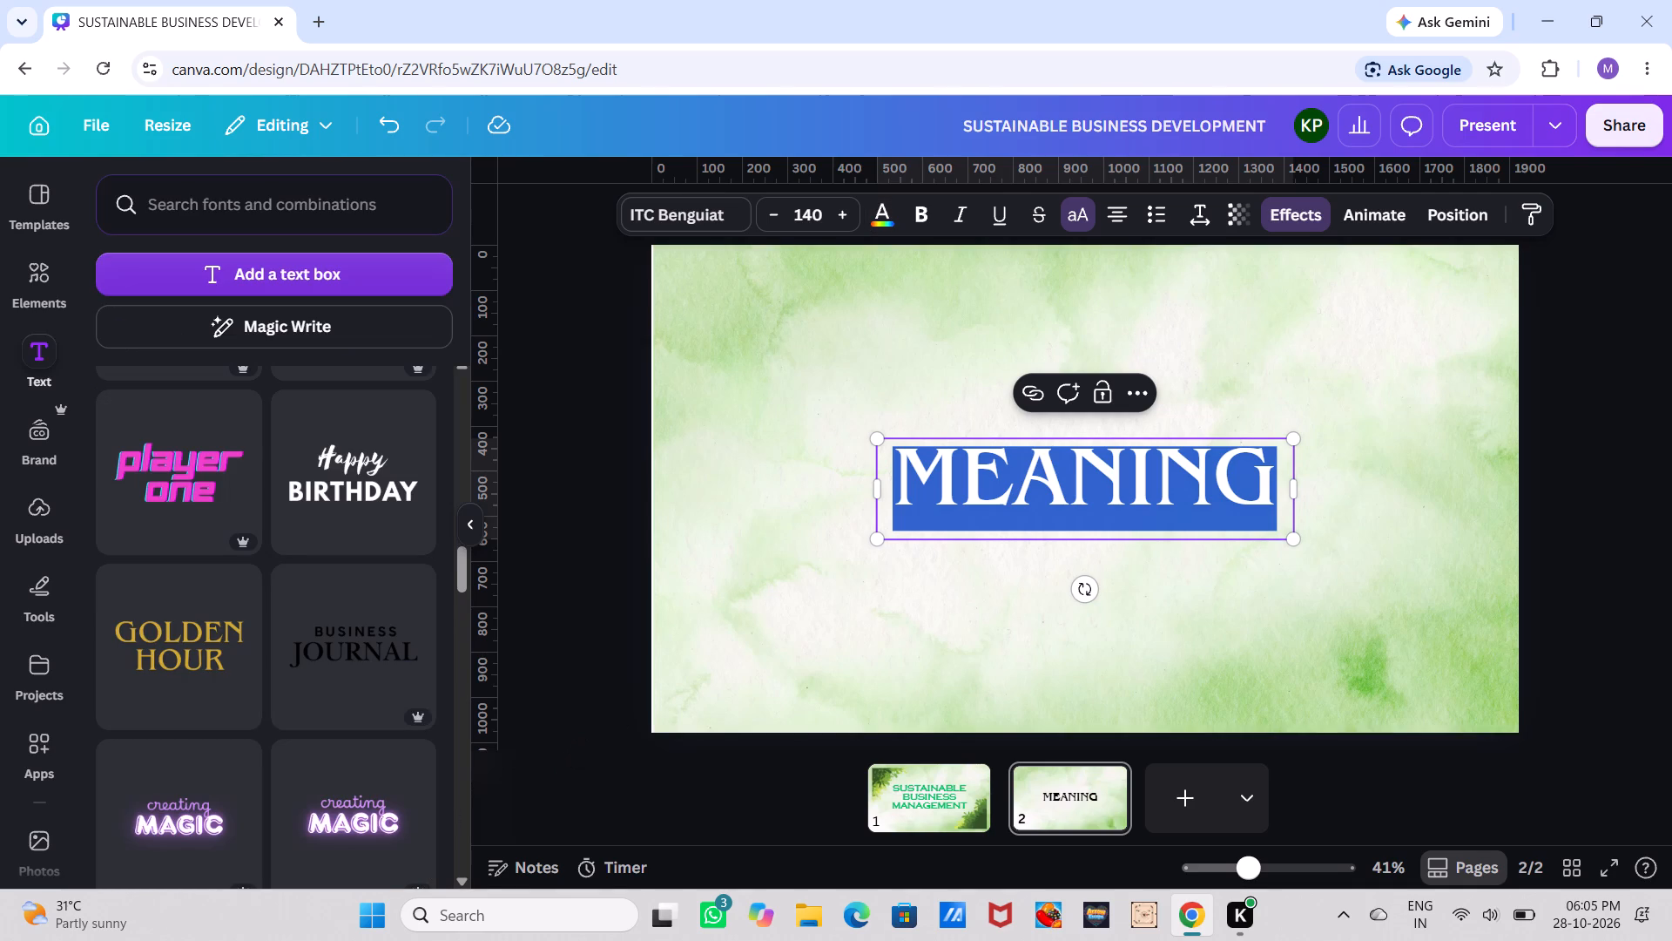
# Move the MEANING heading from the middle of page 2 up to the top of the page.
pyautogui.click(1211, 506)
pyautogui.doubleClick(1153, 497)
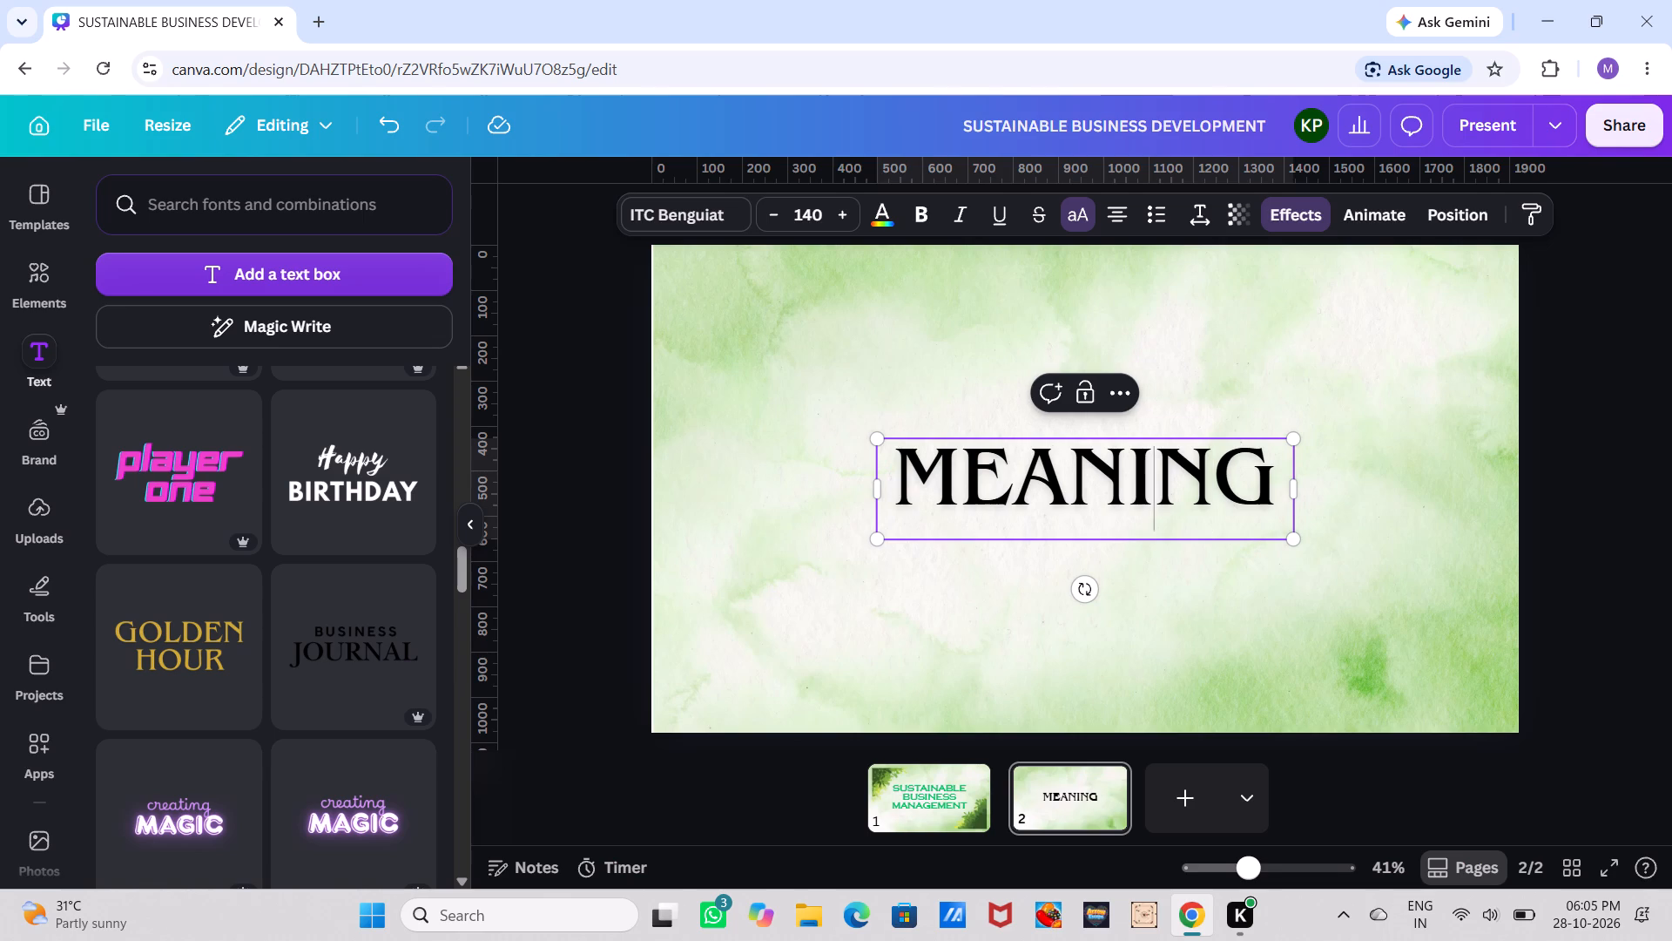
pyautogui.click(1122, 538)
pyautogui.moveTo(1106, 492); pyautogui.dragTo(1098, 451)
pyautogui.click(1076, 541)
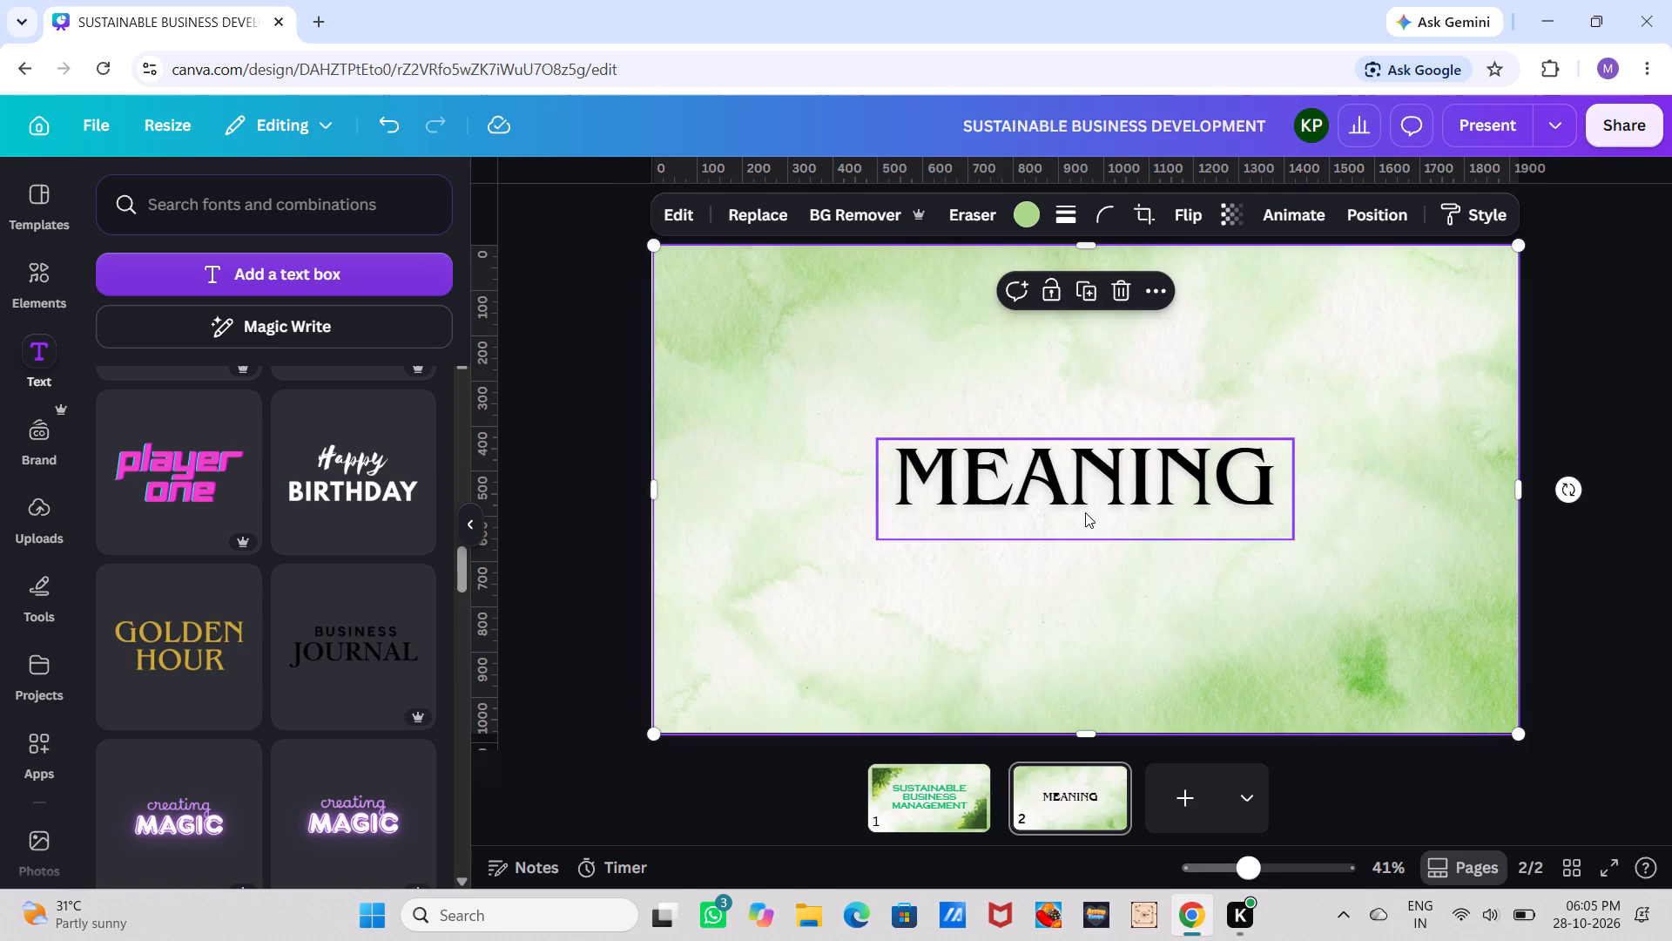
pyautogui.moveTo(1085, 512); pyautogui.dragTo(1066, 340)
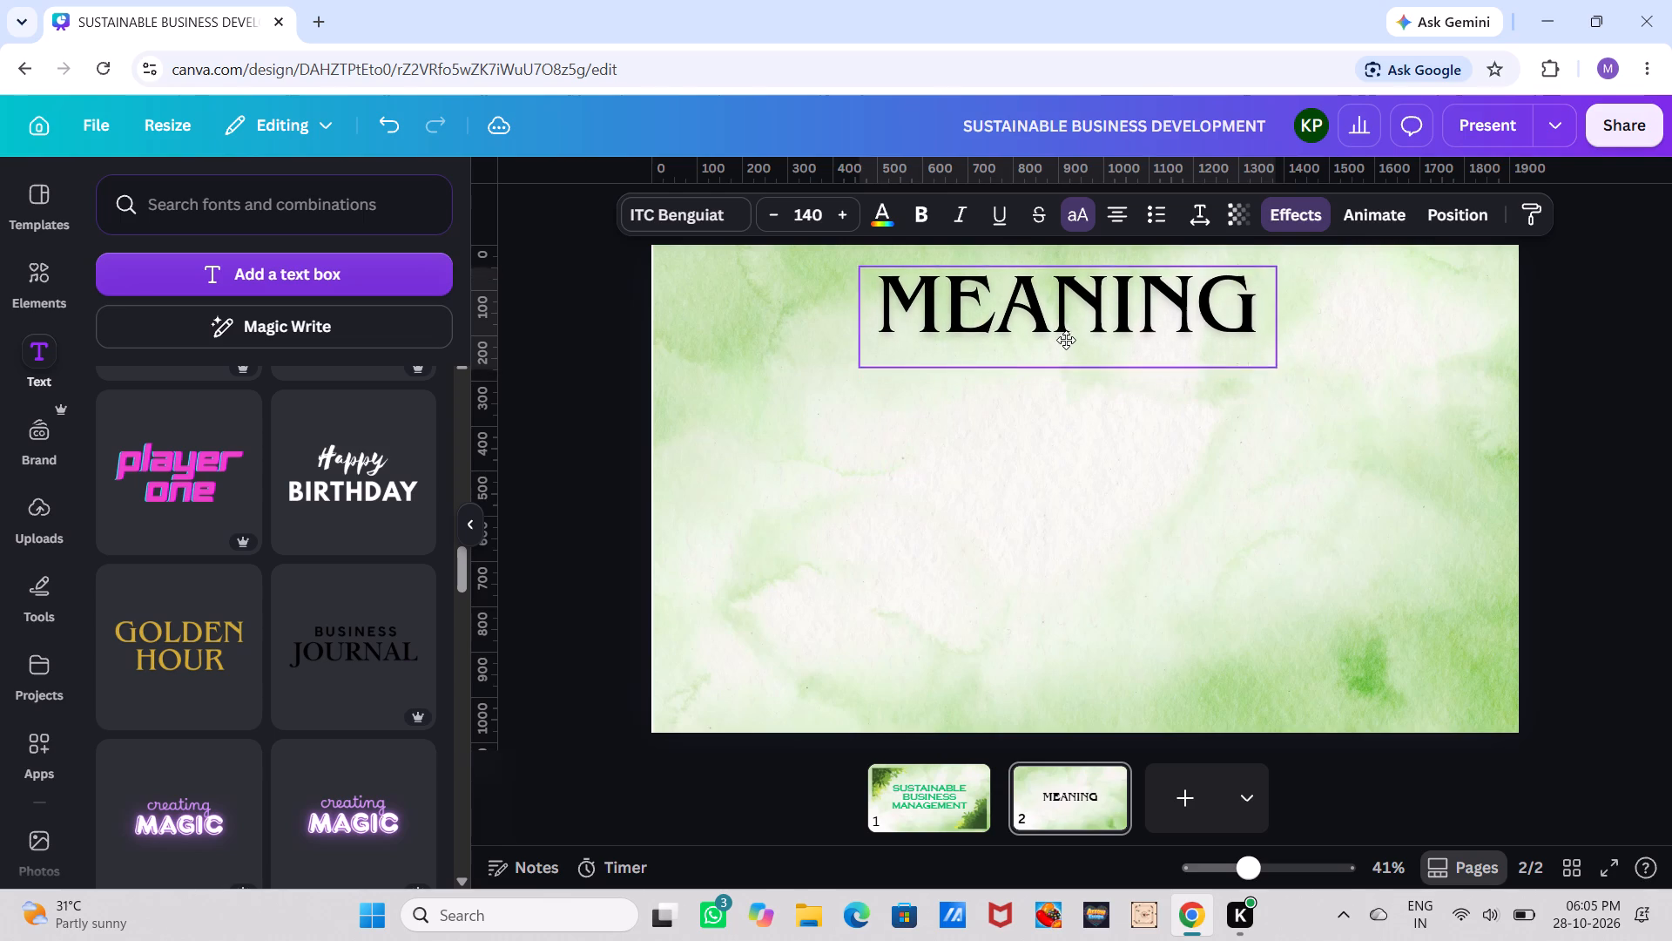
pyautogui.moveTo(1066, 340); pyautogui.dragTo(1062, 332)
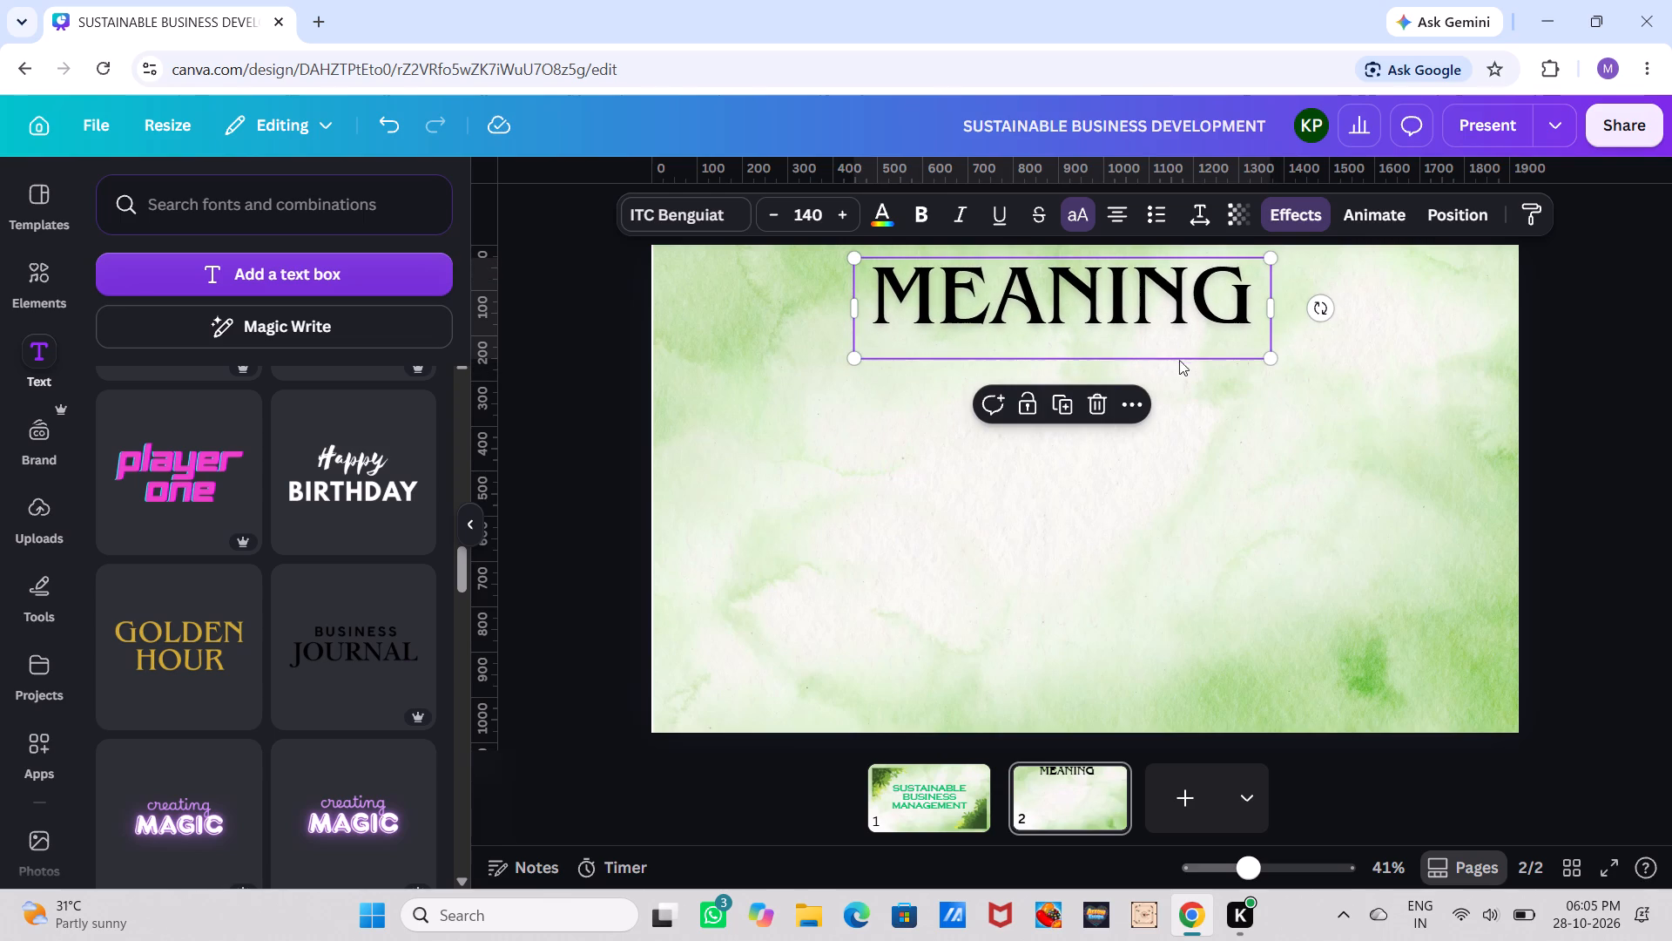
# Shrink the MEANING heading proportionally to a font size of about 94.
pyautogui.moveTo(1278, 351); pyautogui.dragTo(1202, 323)
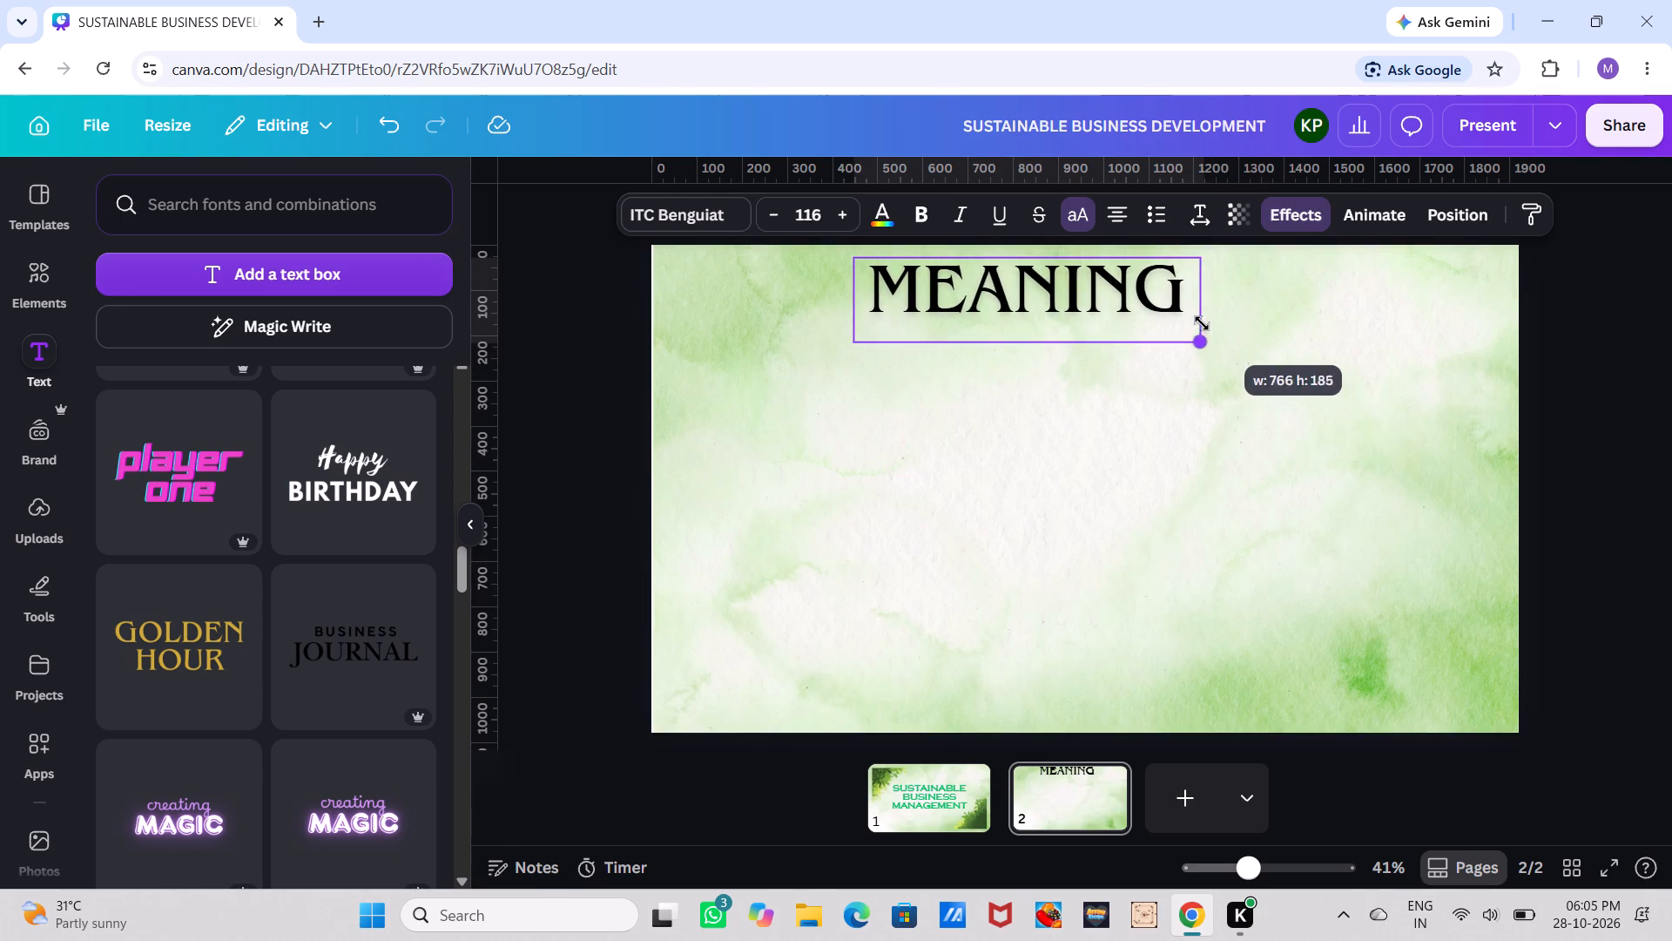
pyautogui.moveTo(1202, 323); pyautogui.dragTo(1143, 308)
# Position the MEANING heading against the top edge of page 2, roughly centred horizontally.
pyautogui.moveTo(1048, 279); pyautogui.dragTo(1079, 282)
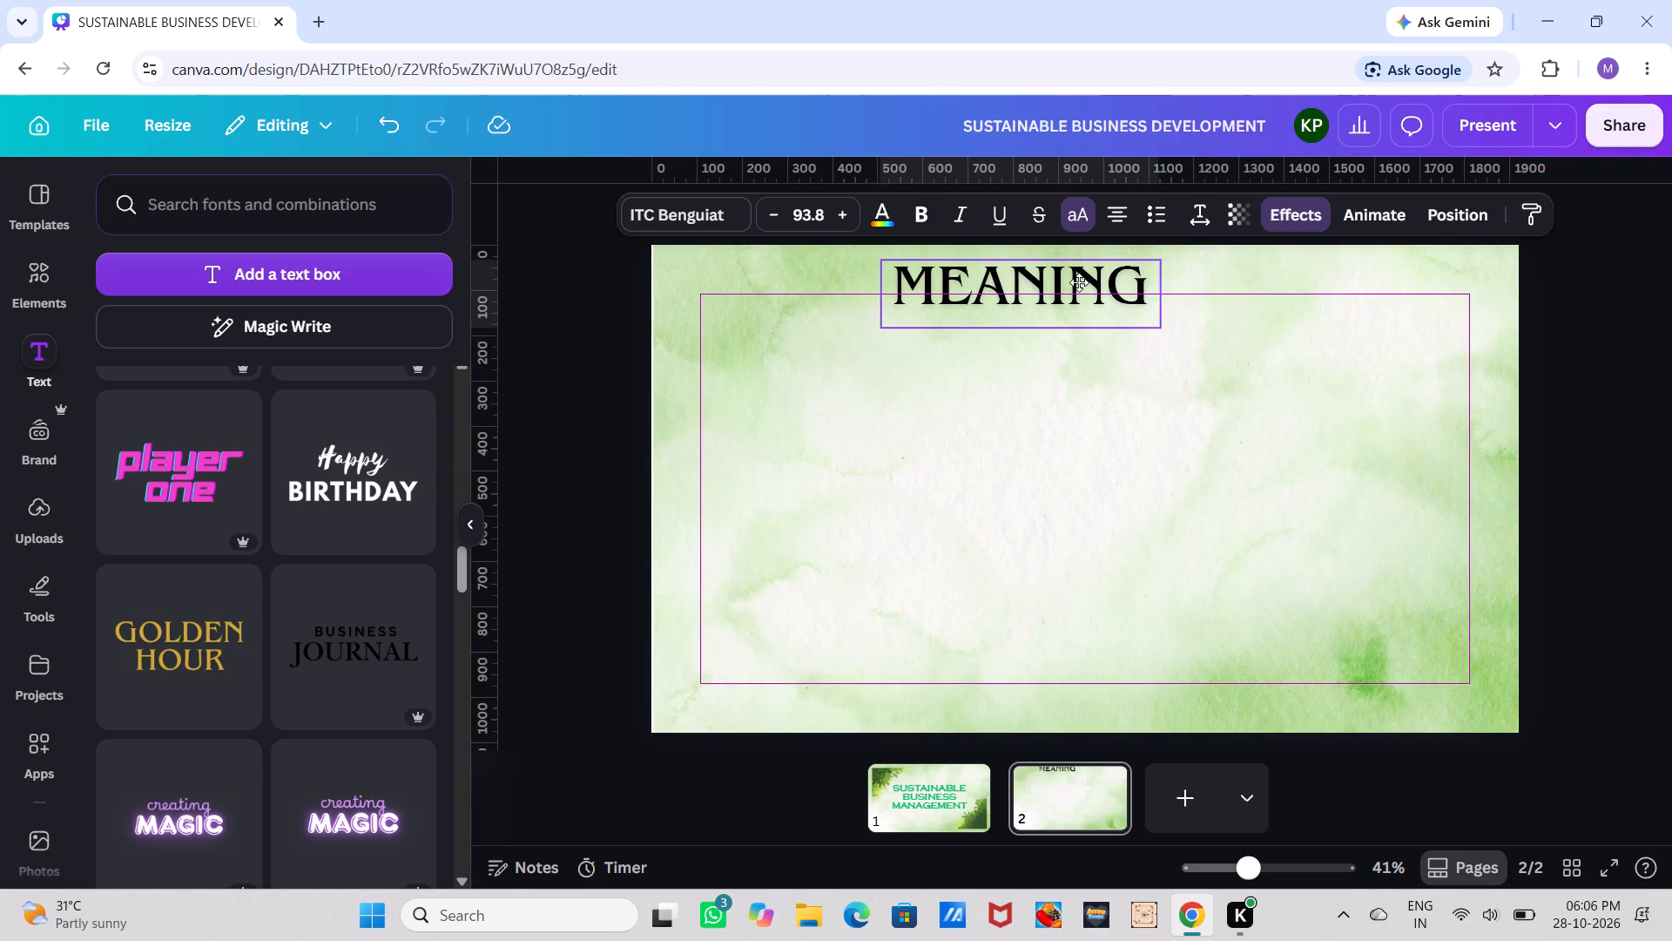
pyautogui.moveTo(1079, 282); pyautogui.dragTo(1108, 274)
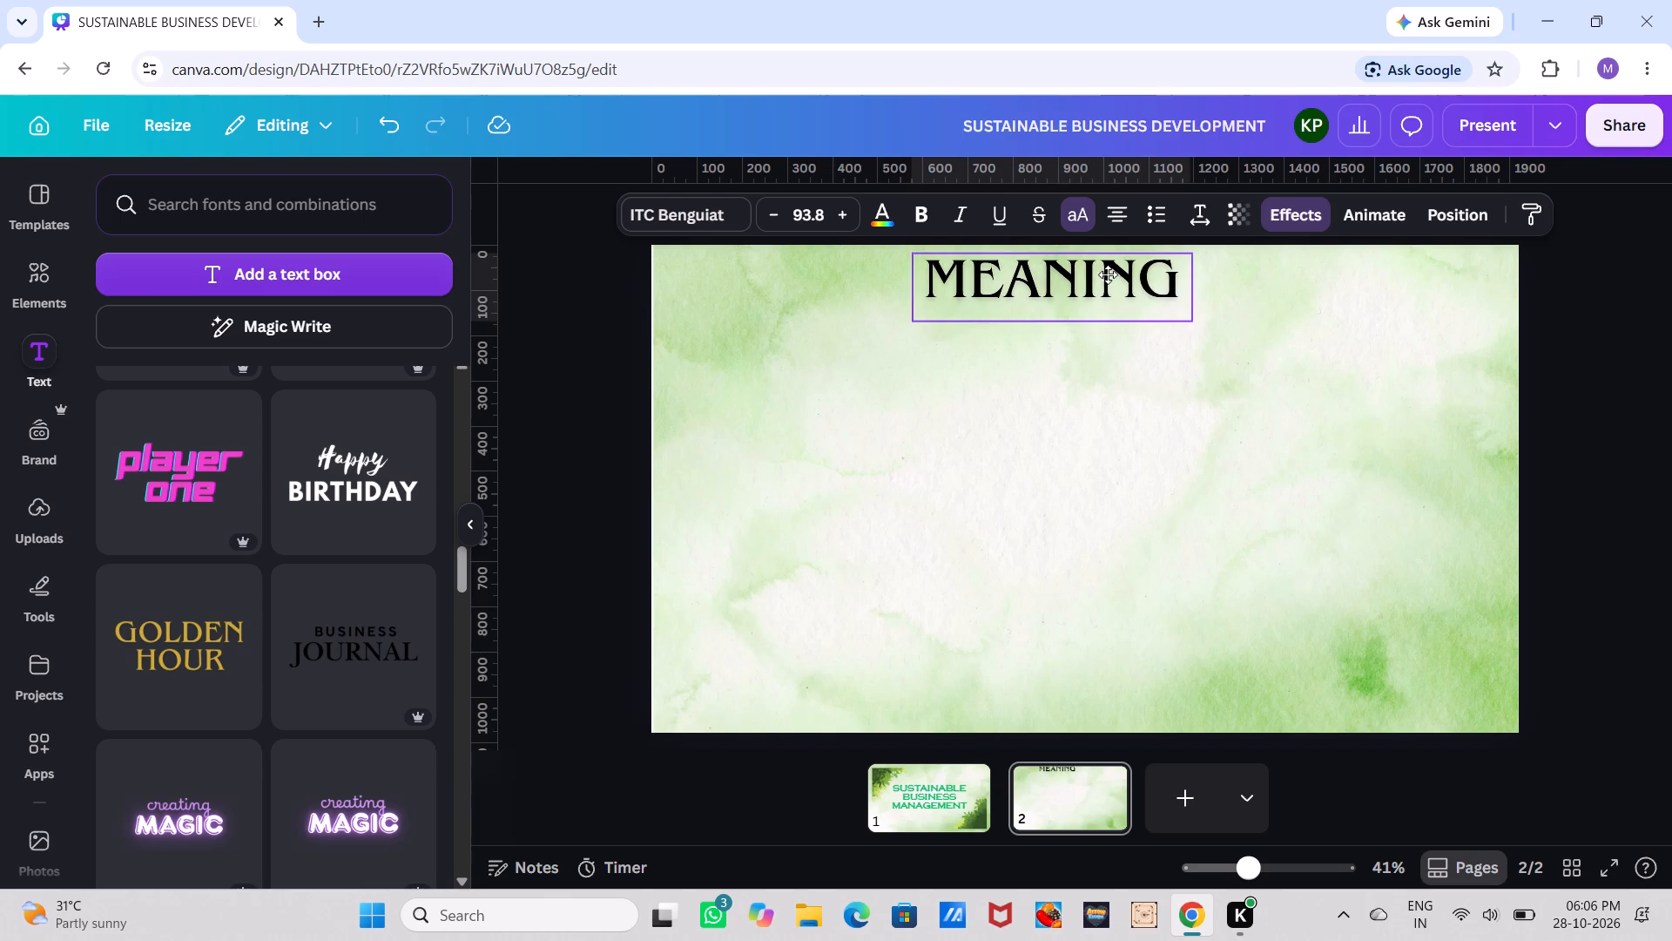
pyautogui.moveTo(1108, 274); pyautogui.dragTo(1110, 273)
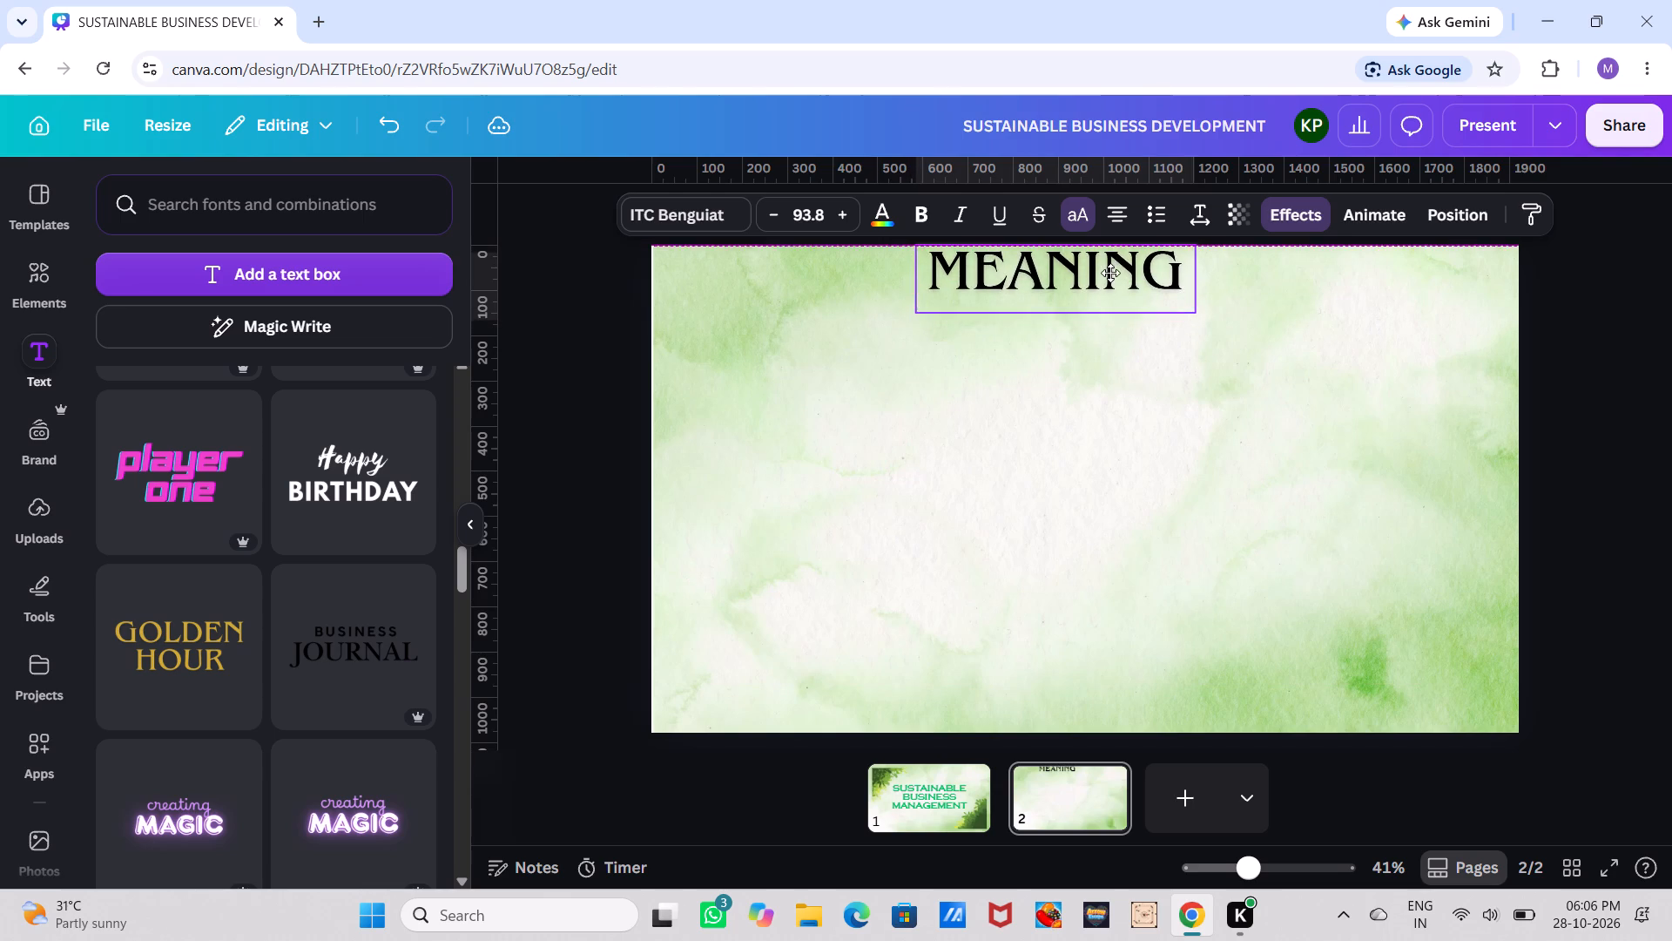
pyautogui.moveTo(1110, 273); pyautogui.dragTo(1109, 274)
pyautogui.click(1138, 328)
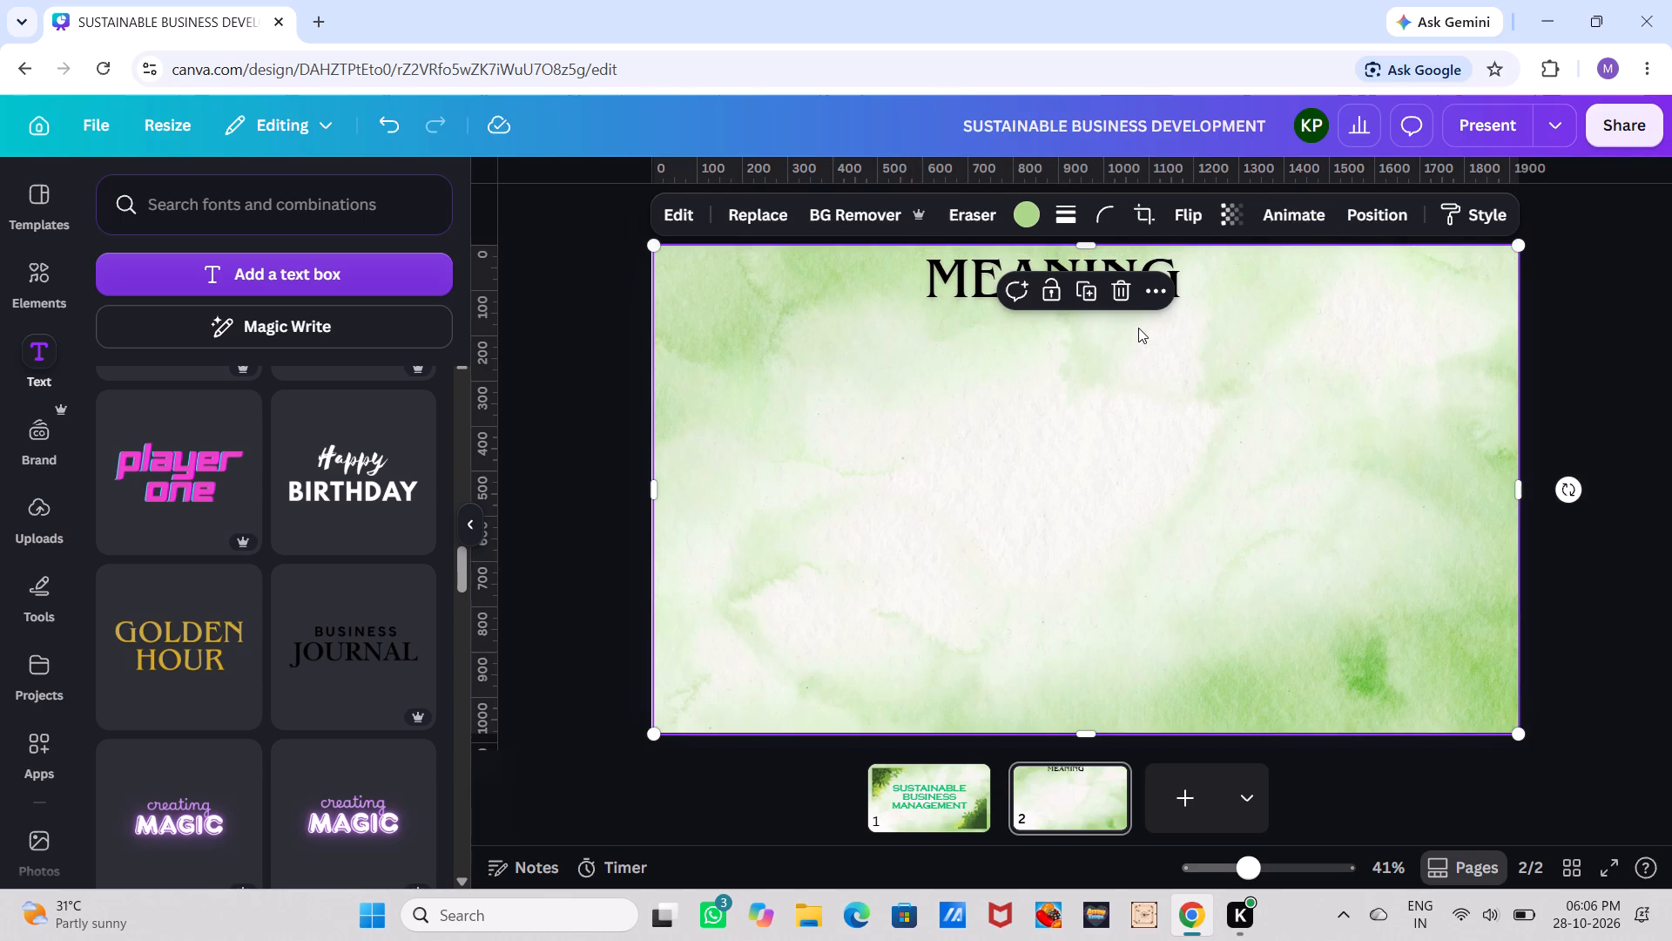
pyautogui.click(1138, 328)
pyautogui.moveTo(1073, 257); pyautogui.dragTo(1096, 257)
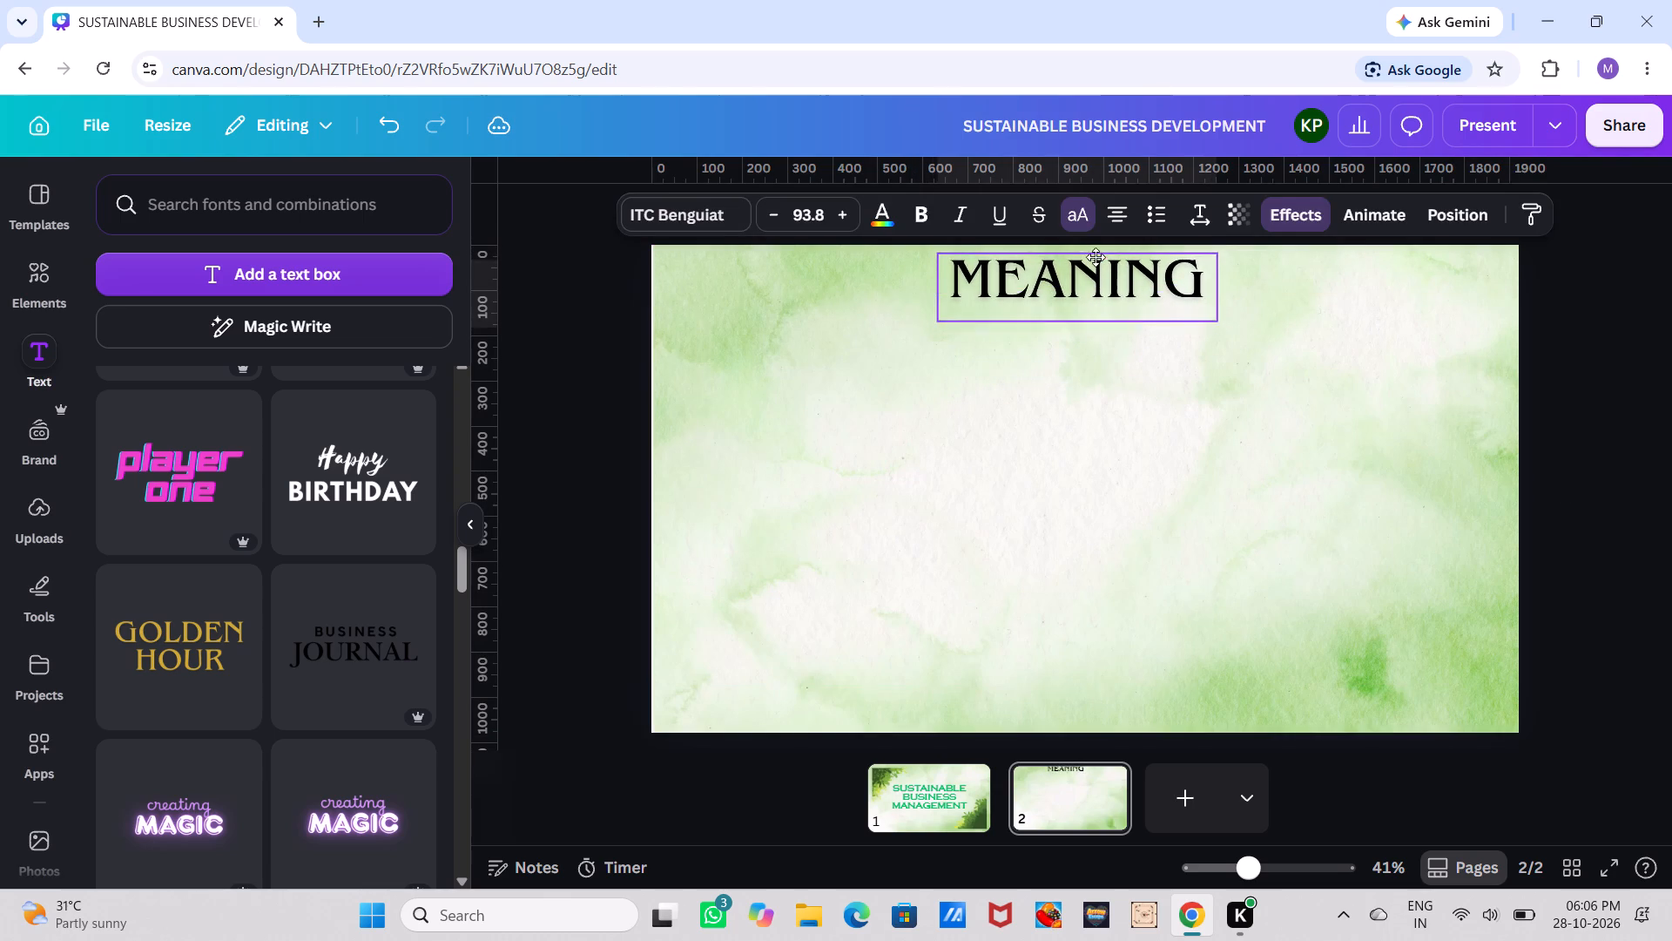
pyautogui.moveTo(1096, 257); pyautogui.dragTo(1093, 255)
pyautogui.click(633, 396)
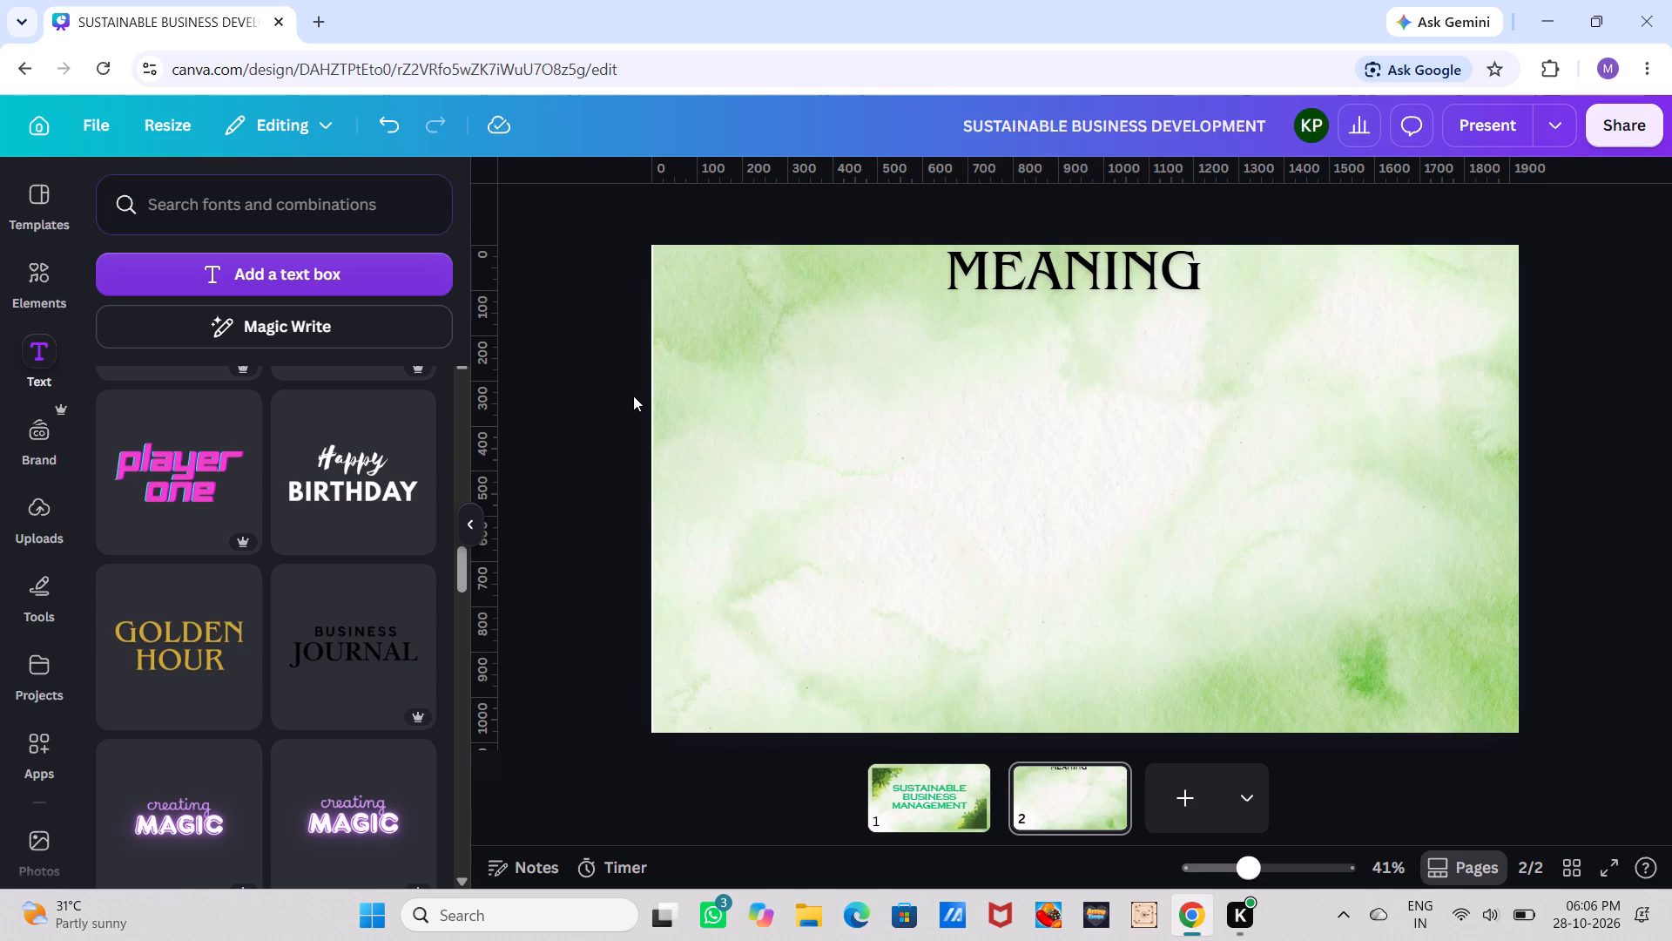
# Add the "Business Journal" font combination to page 2 below the heading.
pyautogui.moveTo(471, 571); pyautogui.dragTo(457, 572)
pyautogui.moveTo(457, 572); pyautogui.dragTo(457, 583)
pyautogui.click(372, 560)
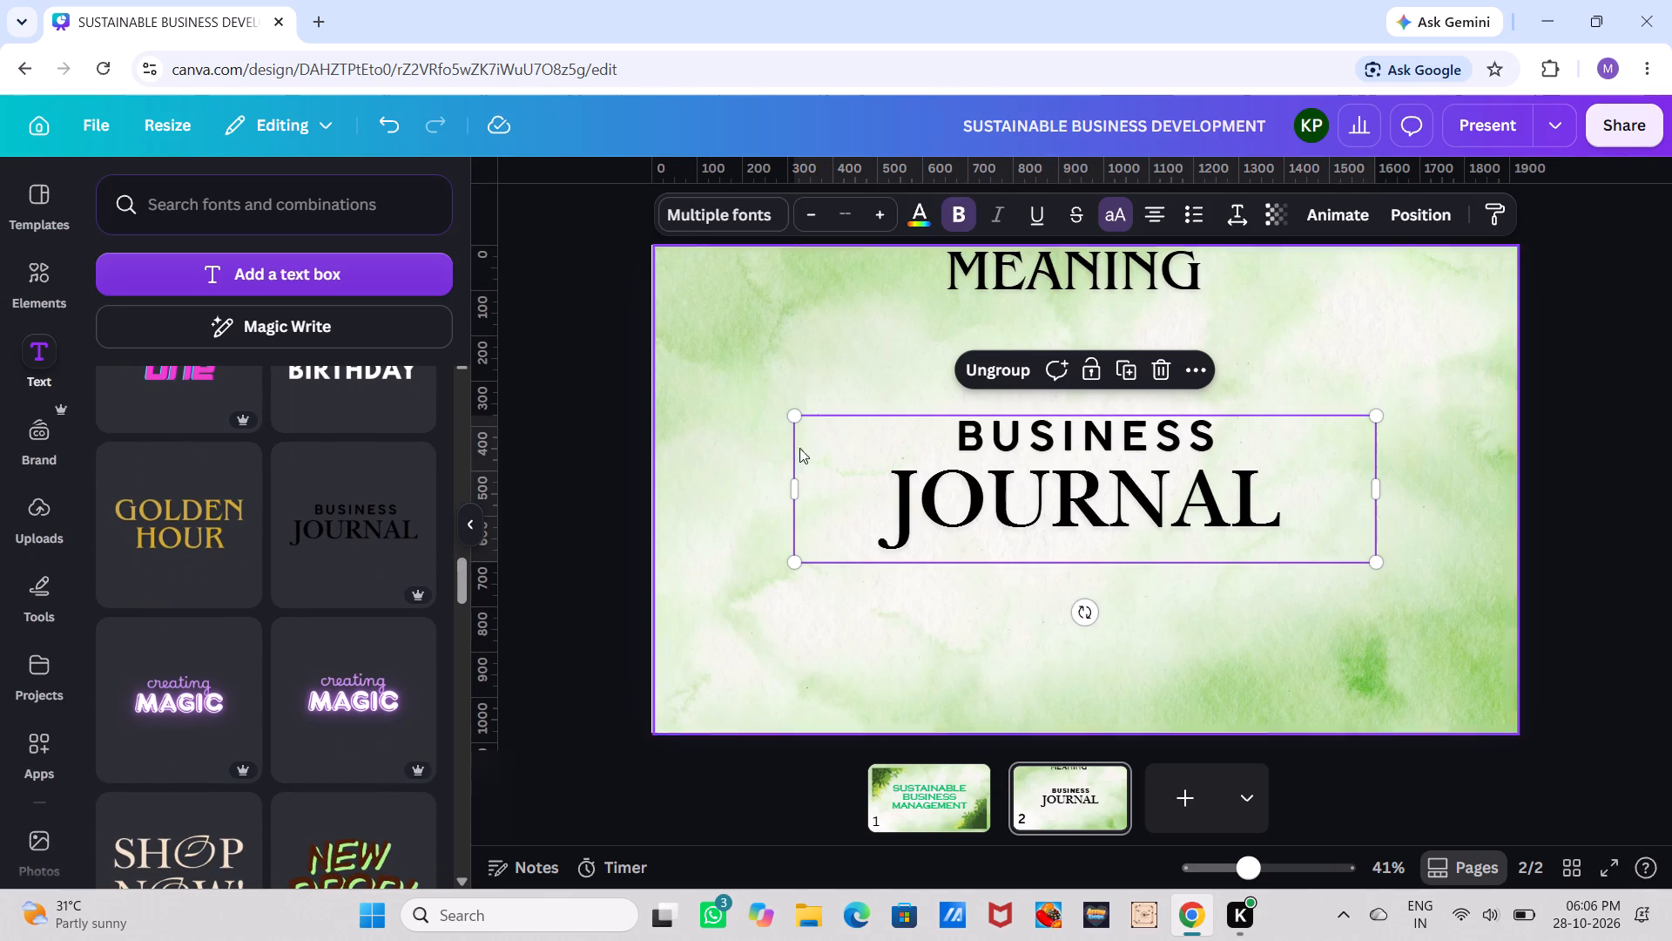
# Delete the BUSINESS line from the Business Journal font combination on page 2.
pyautogui.doubleClick(934, 440)
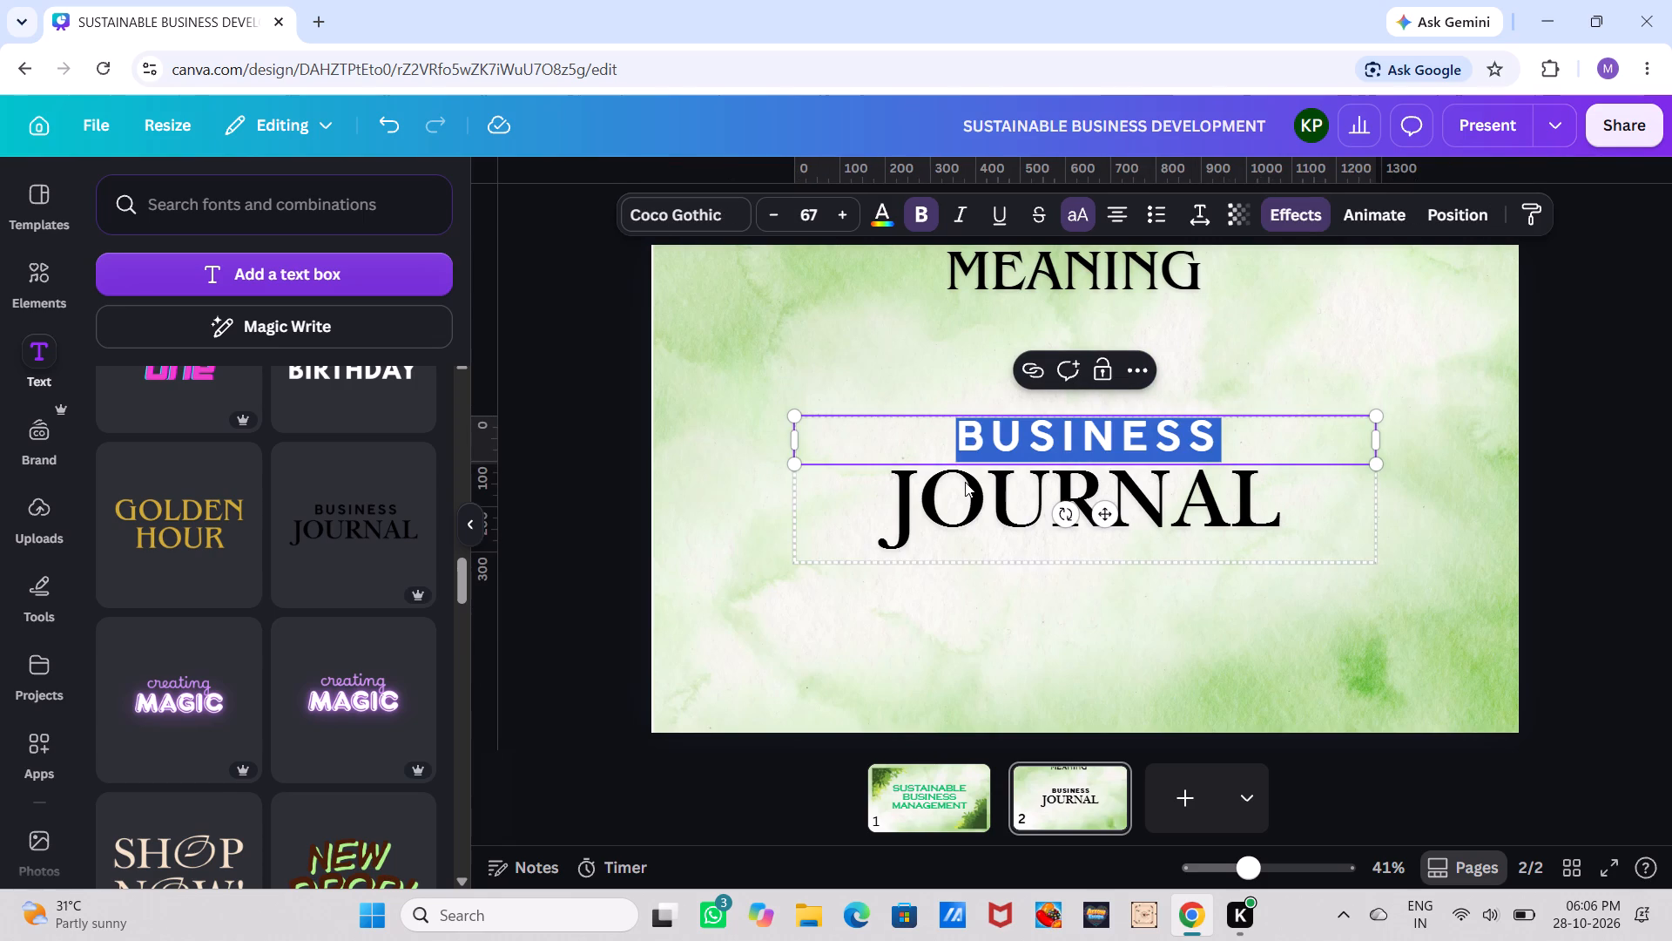
pyautogui.doubleClick(964, 482)
pyautogui.doubleClick(960, 437)
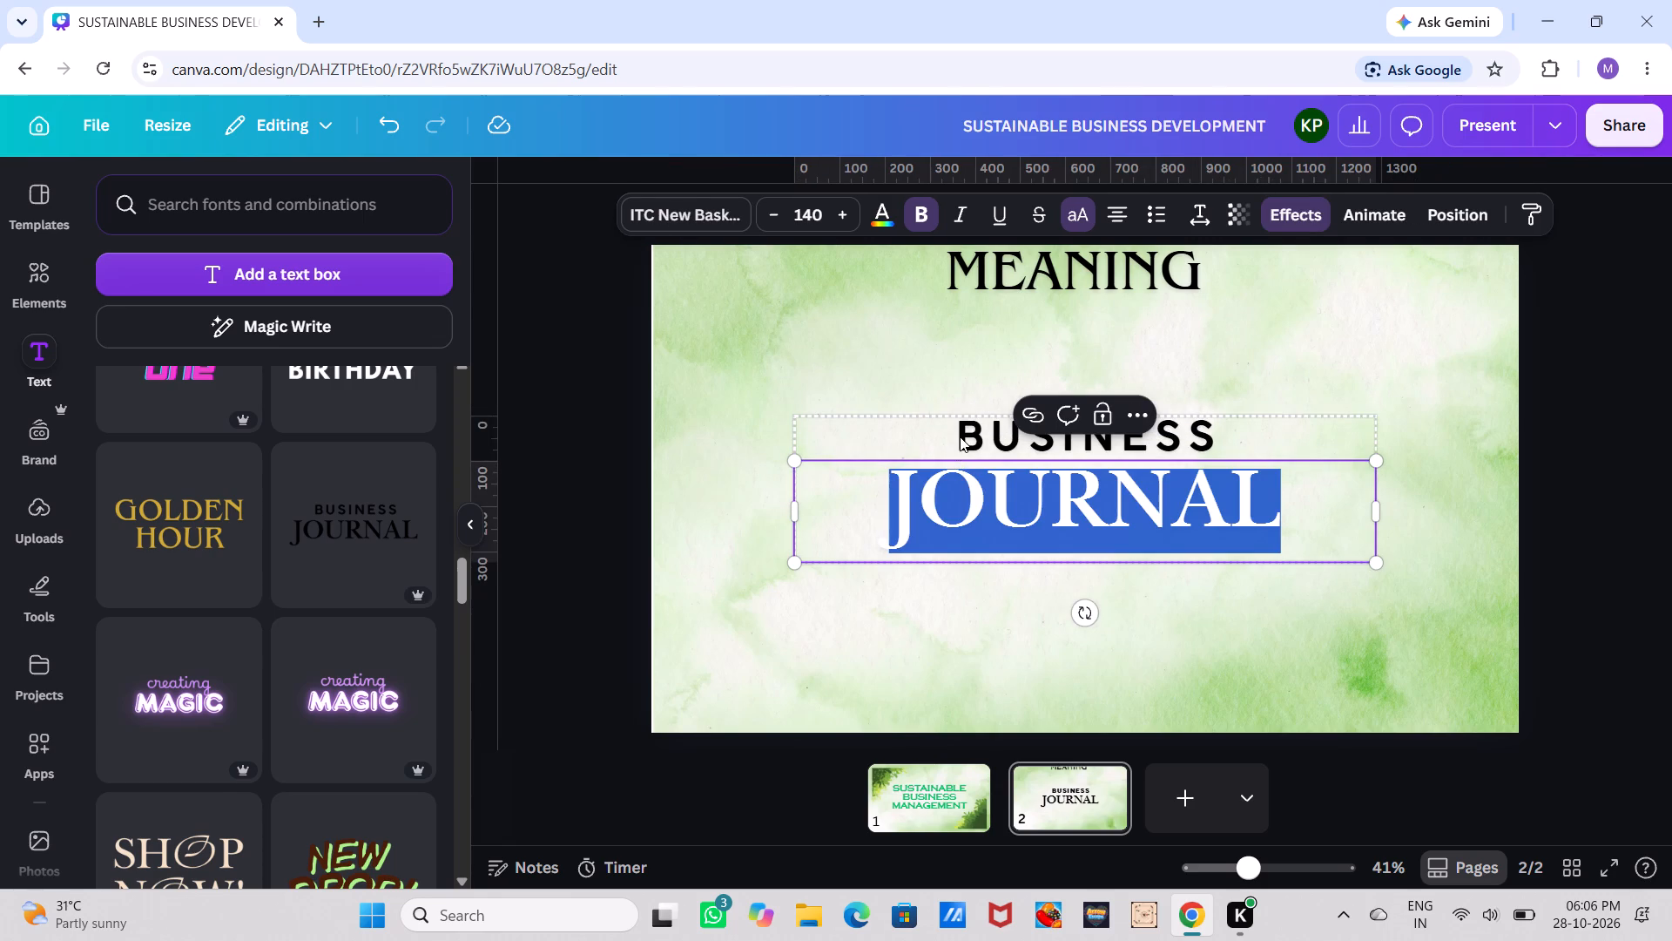
pyautogui.click(984, 433)
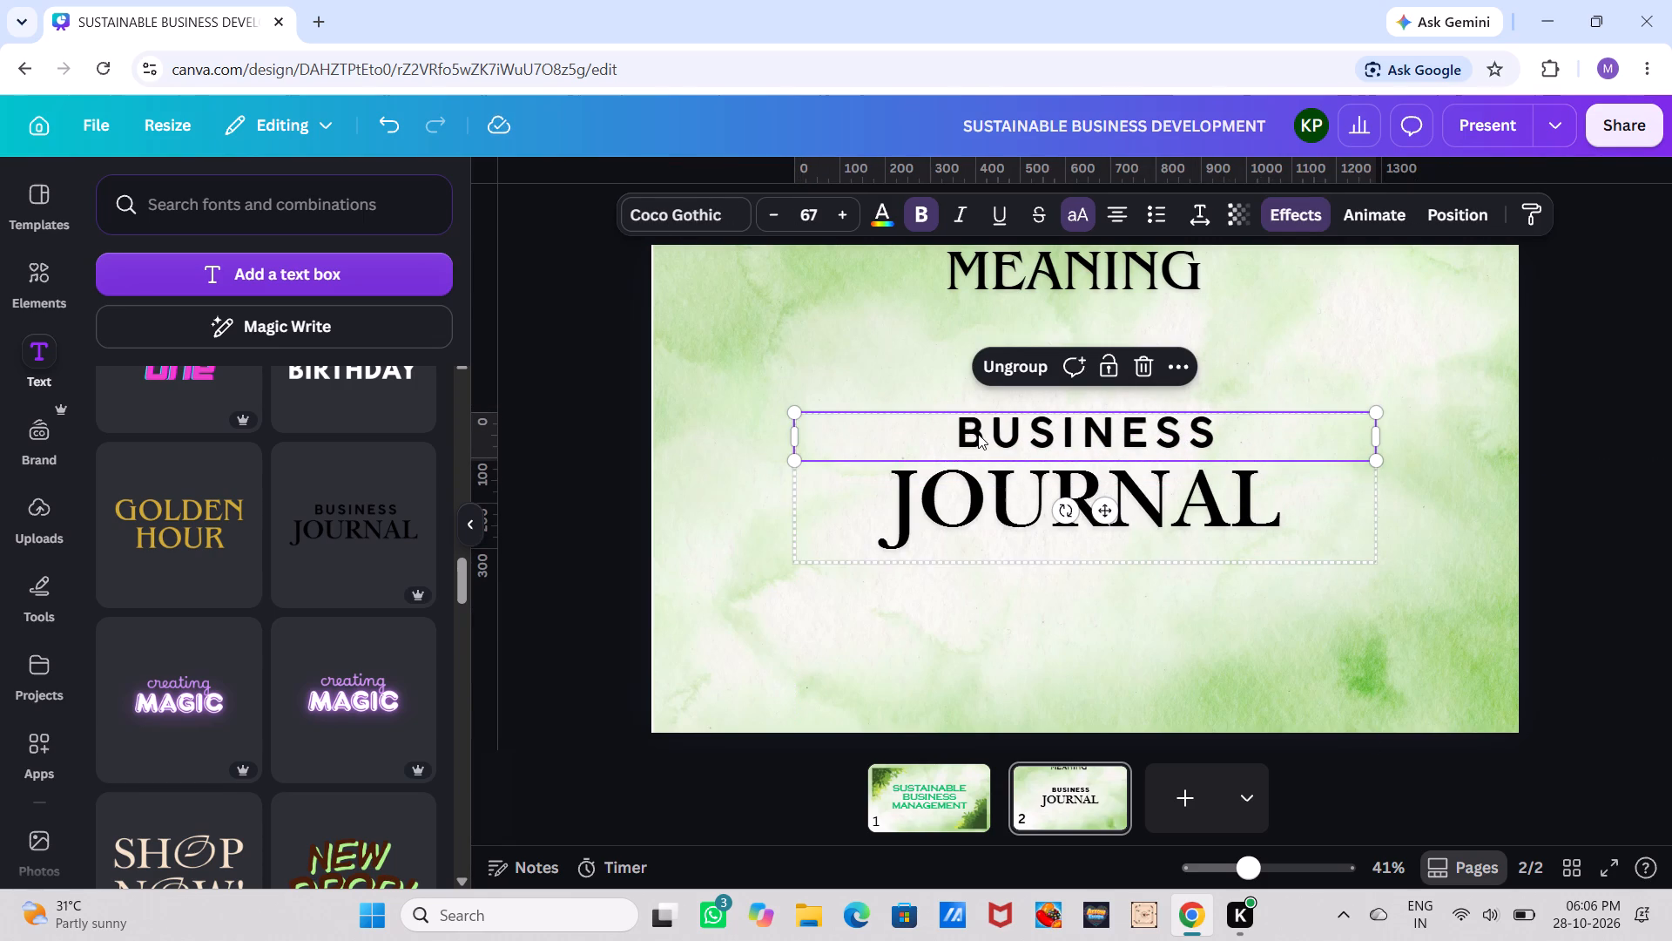
pyautogui.press('Delete')
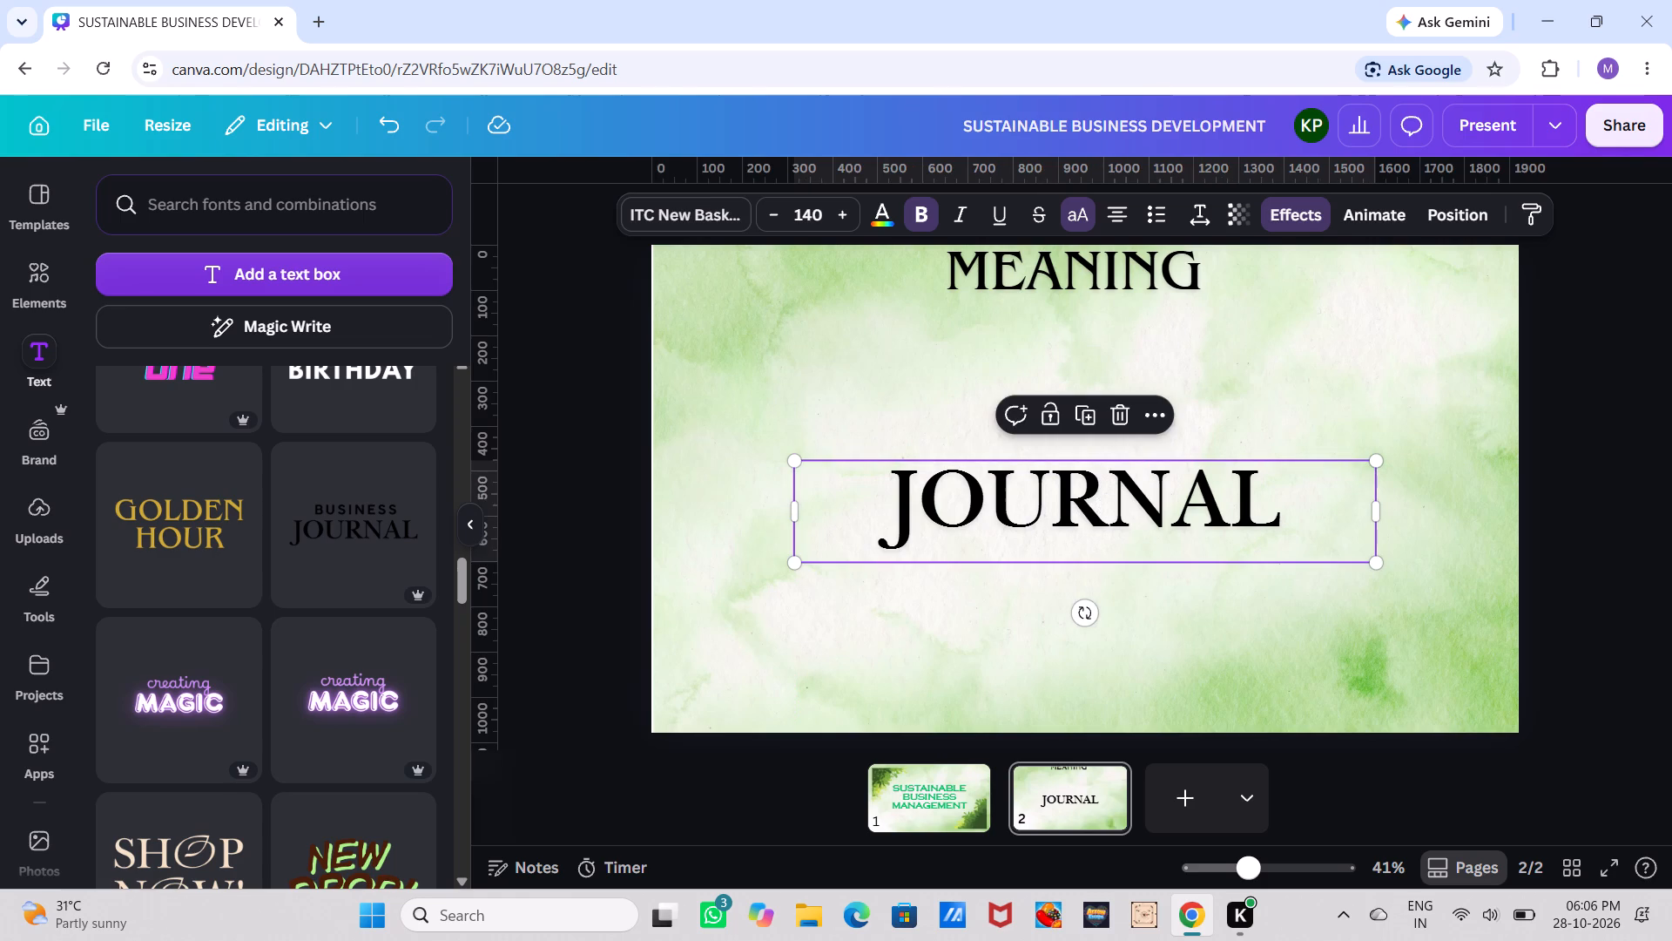
# Remove the remaining JOURNAL text from page 2.
pyautogui.moveTo(934, 518); pyautogui.dragTo(905, 516)
pyautogui.click(905, 516)
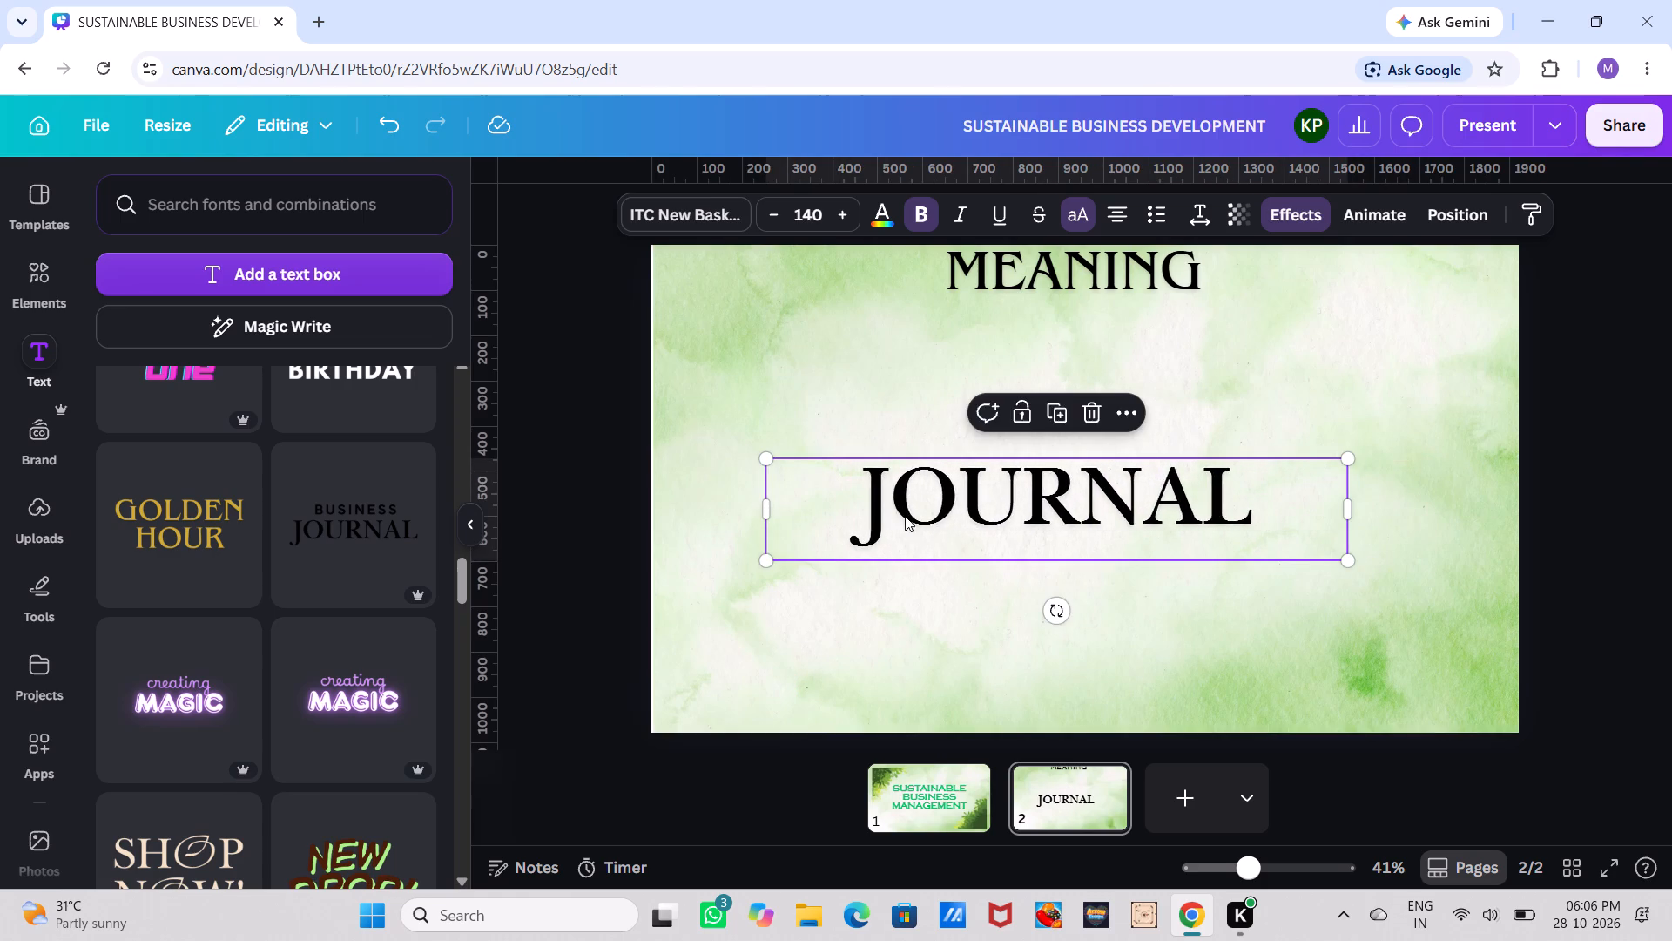
pyautogui.press('Delete')
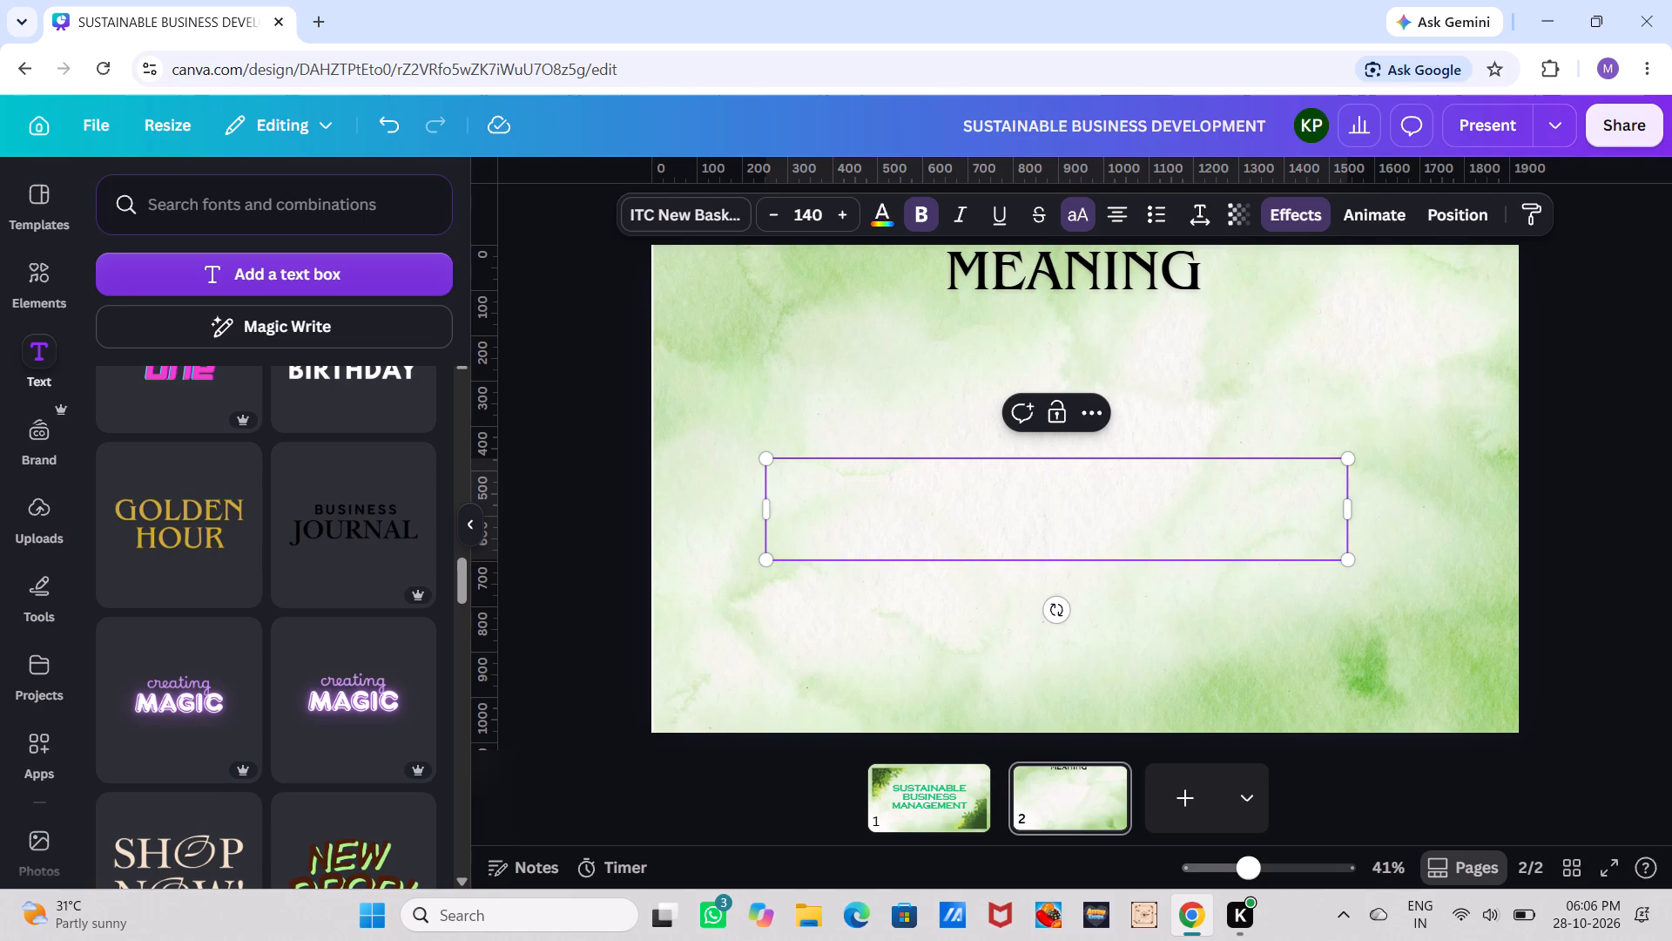
pyautogui.hotkey('shift', 's')
pyautogui.press('u')
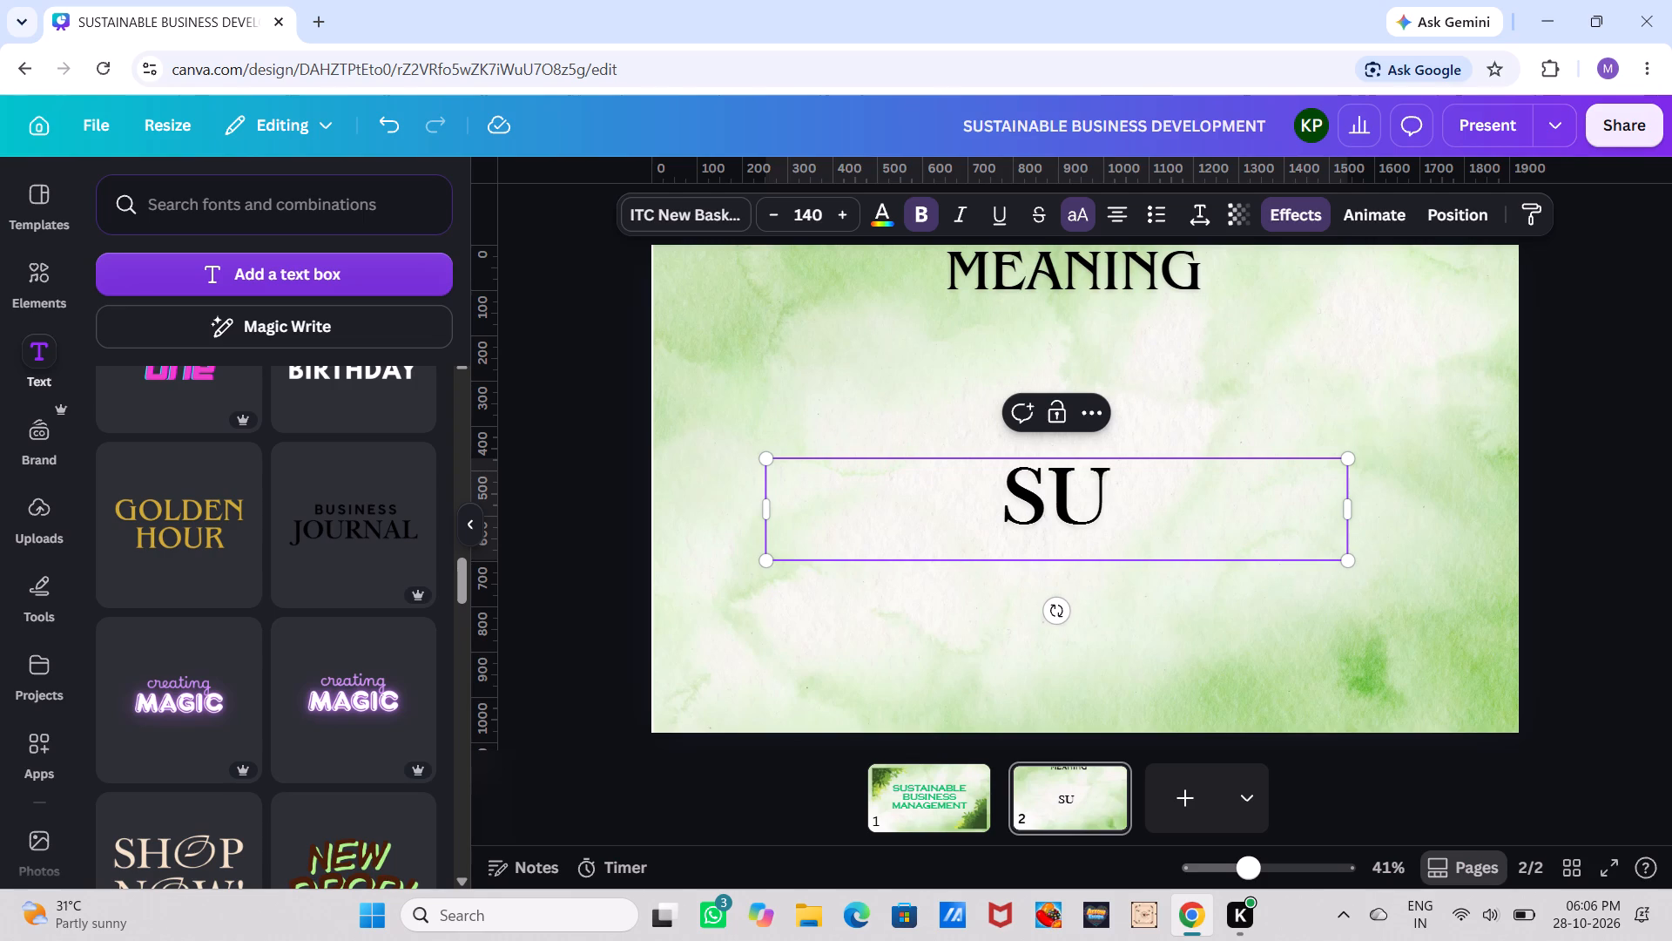
pyautogui.press('BackSpace')
pyautogui.press('BackSpace')
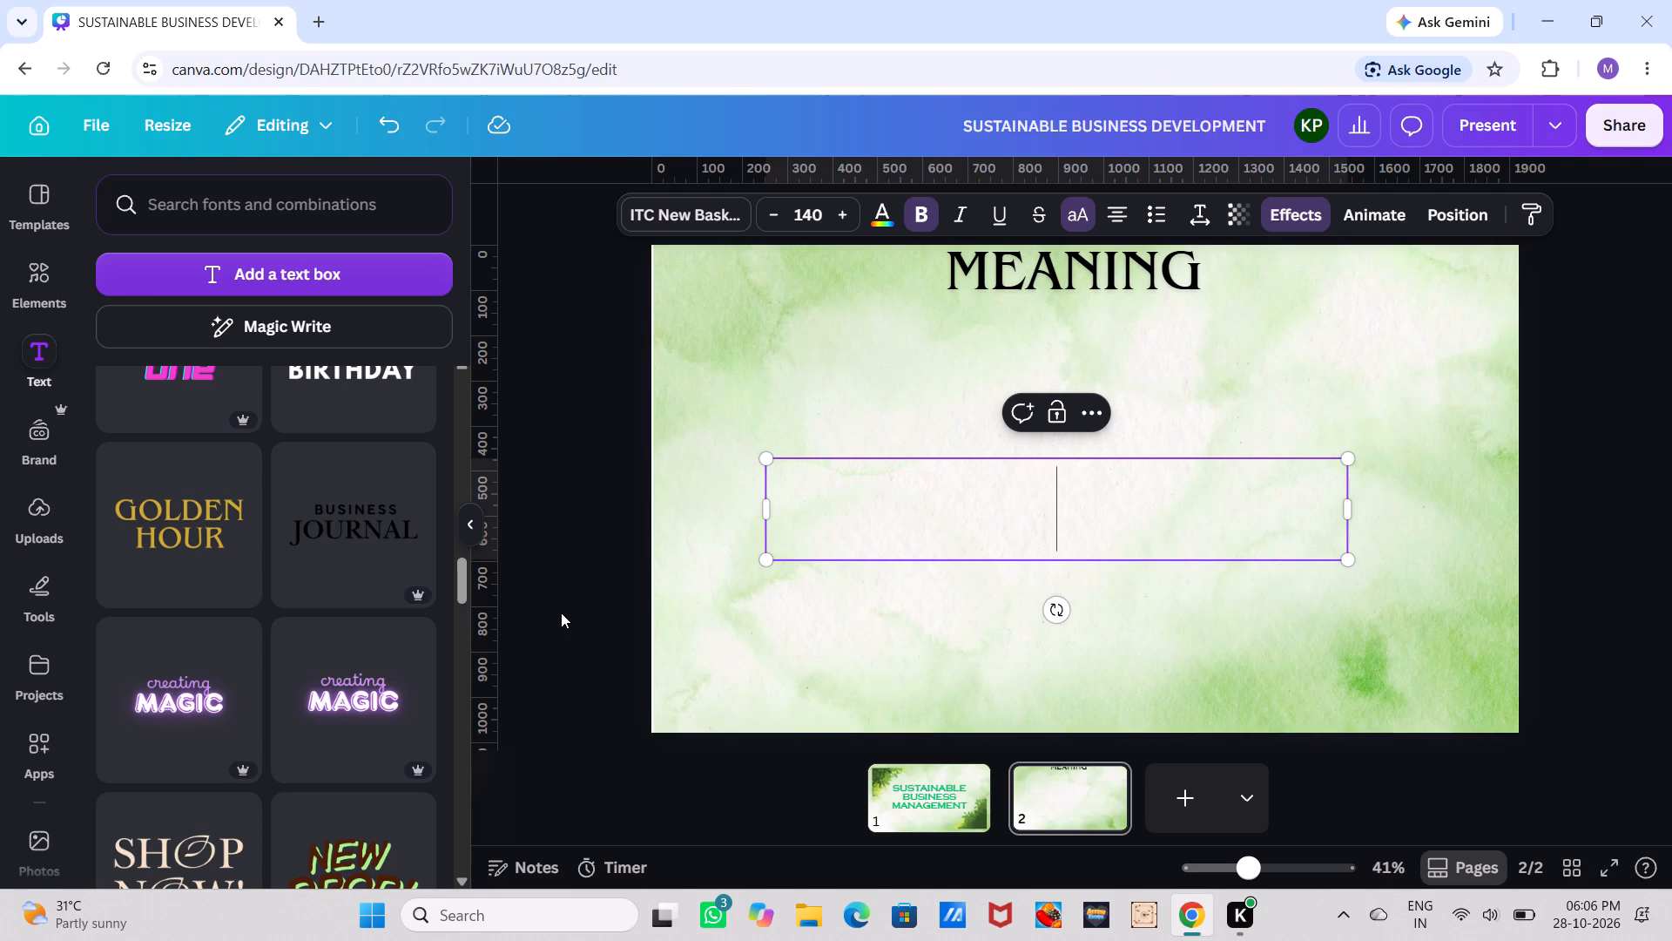
pyautogui.moveTo(561, 613); pyautogui.dragTo(456, 583)
# Add a default body text box to page 2 below the MEANING heading and clear its placeholder text.
pyautogui.moveTo(456, 583); pyautogui.dragTo(457, 393)
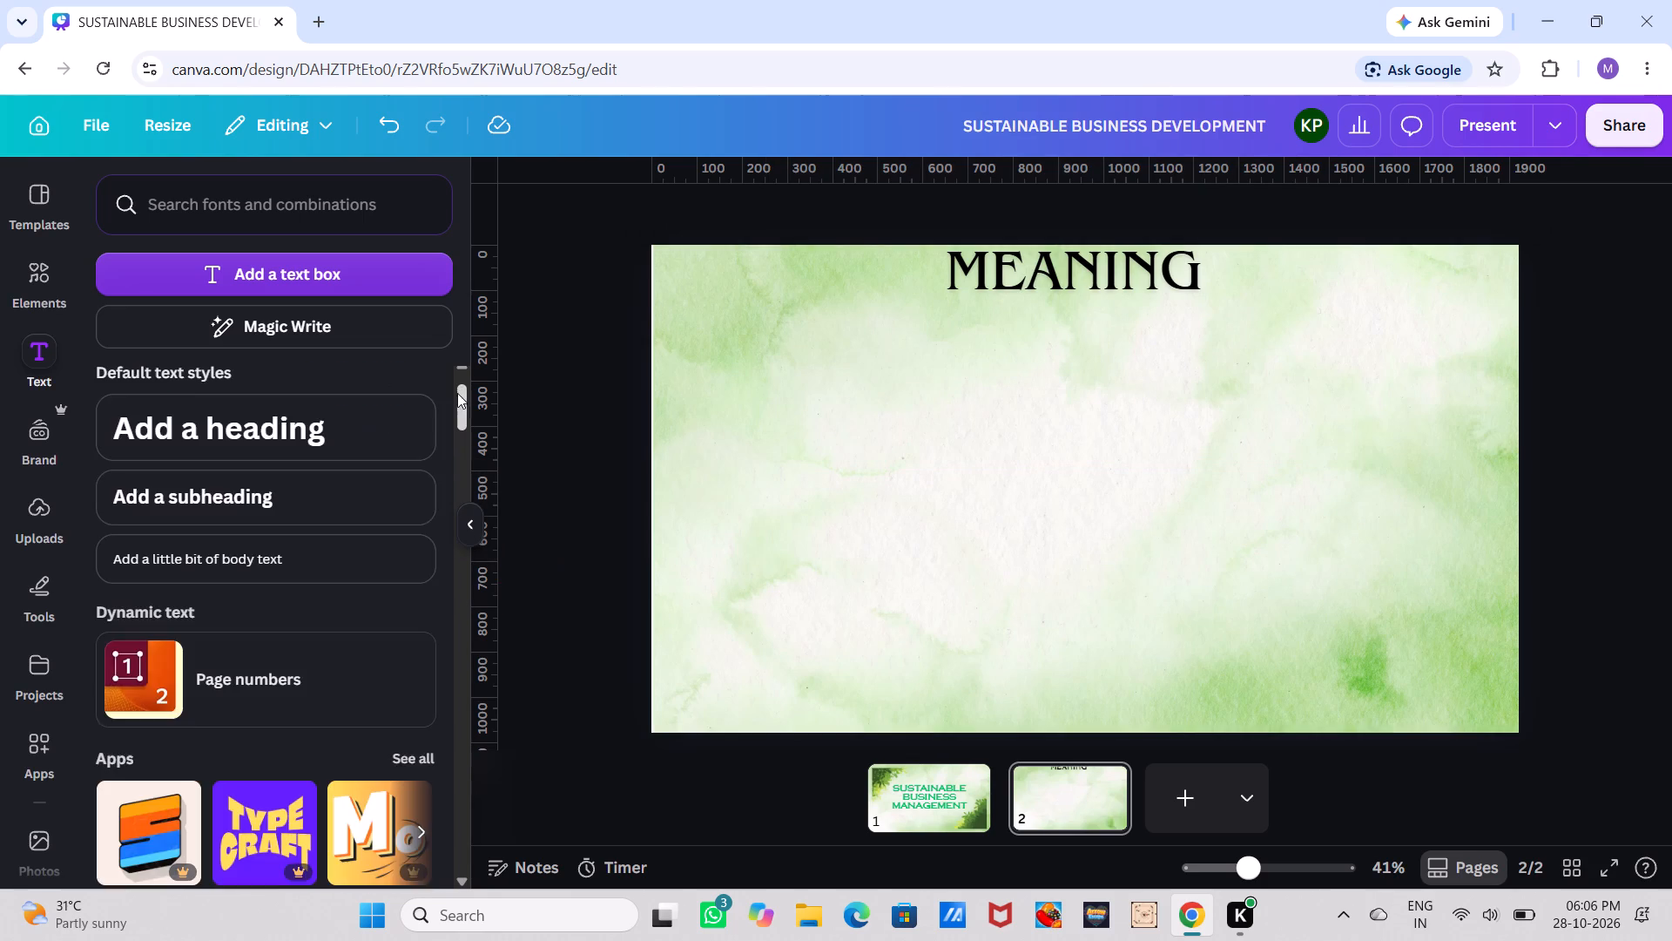
pyautogui.moveTo(457, 393); pyautogui.dragTo(460, 375)
pyautogui.click(301, 664)
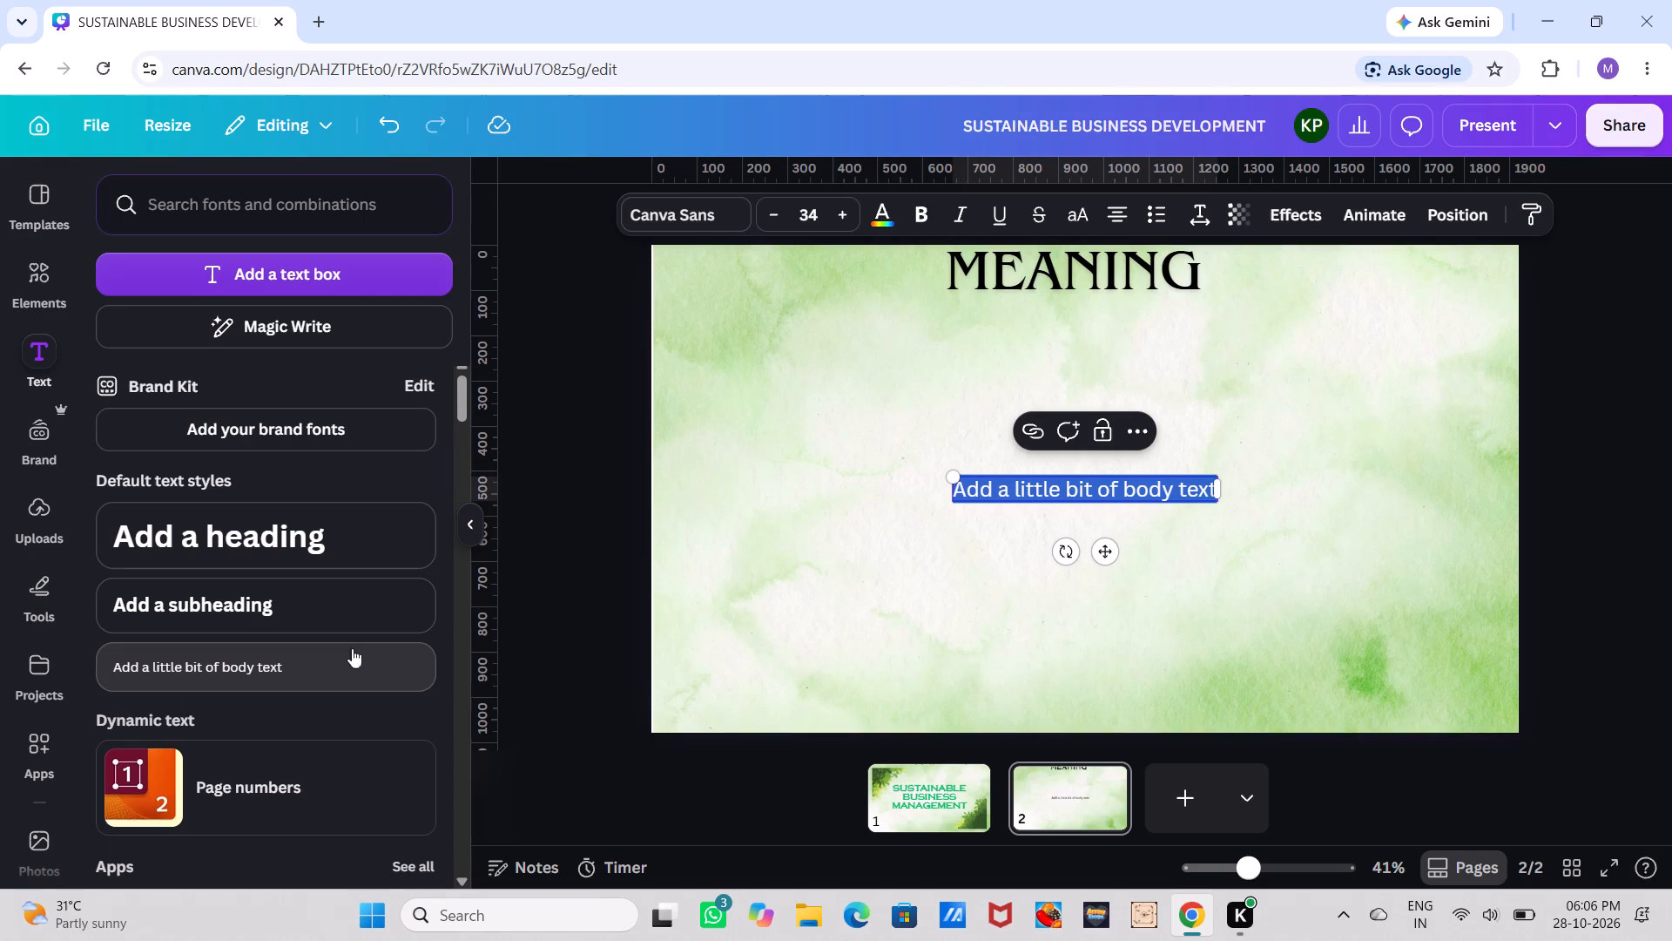
pyautogui.press('Delete')
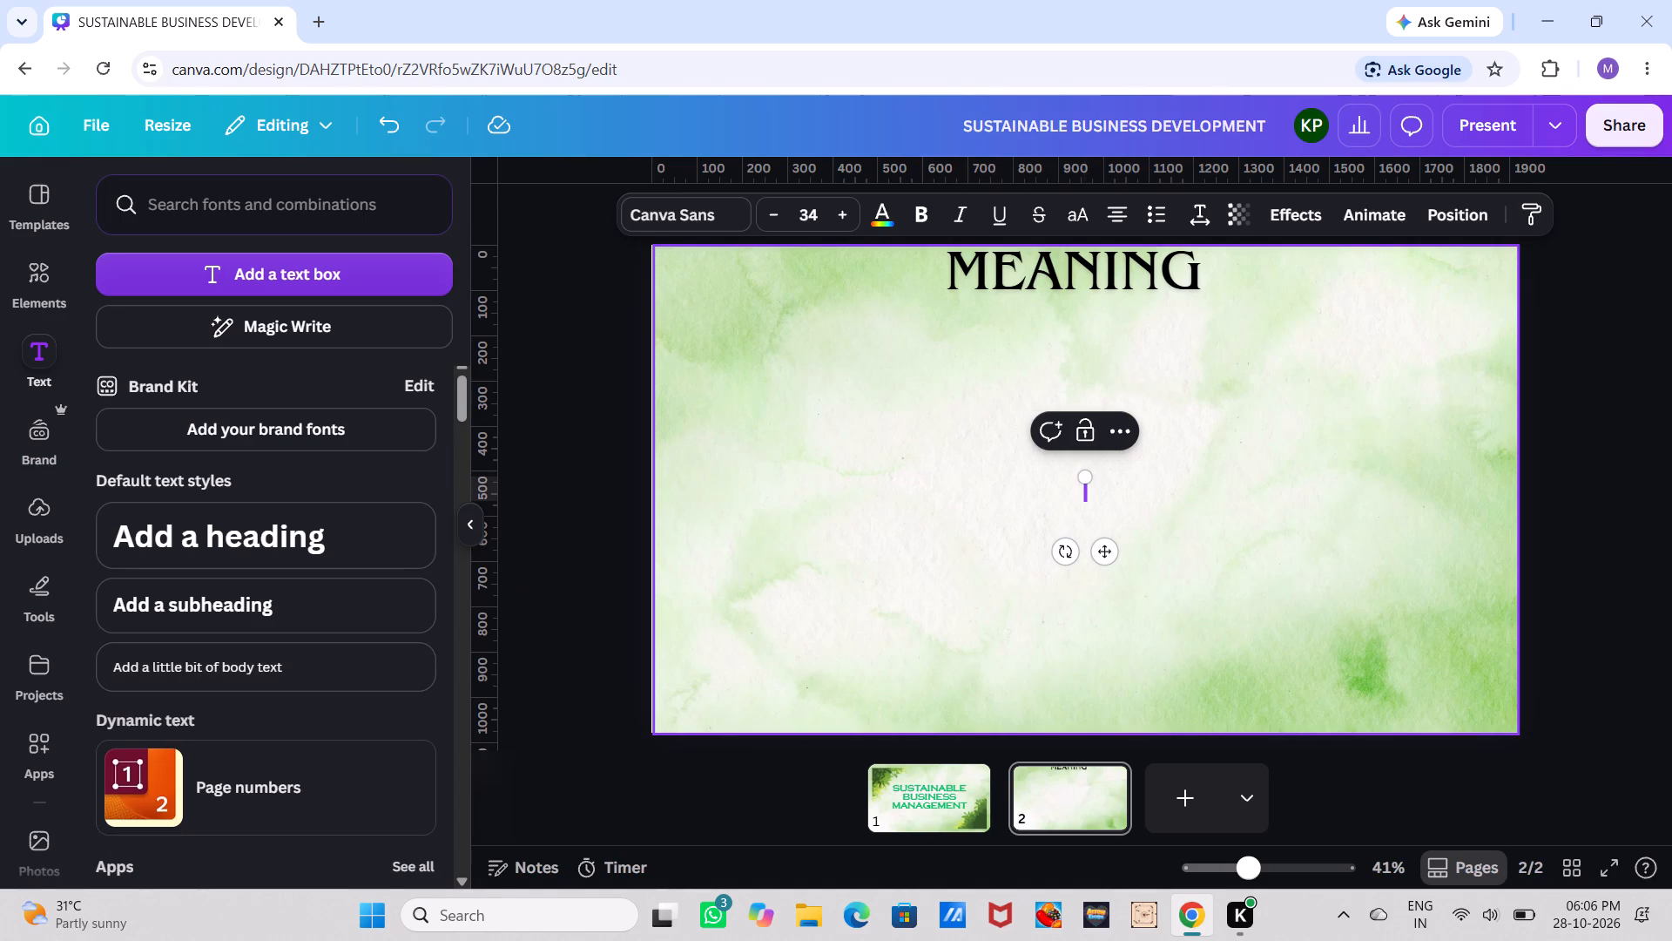
# Begin the explanatory text in the body text box with "Sustainable Business Development".
pyautogui.write('Sust')
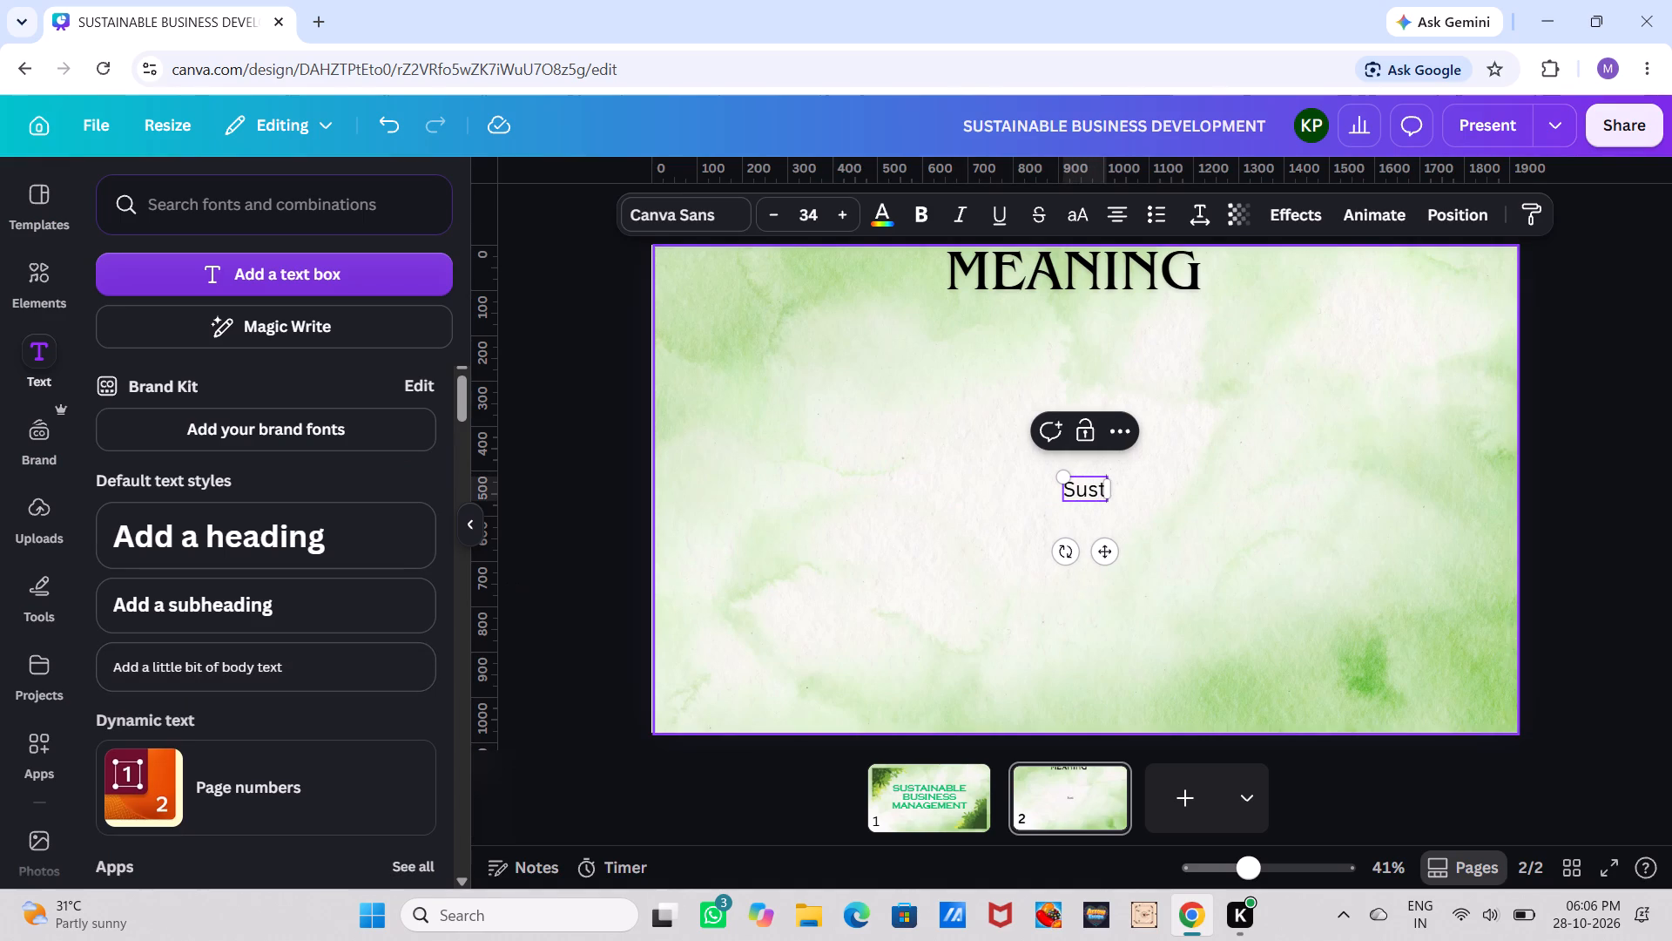
pyautogui.press('a')
pyautogui.write('inable')
pyautogui.press('space')
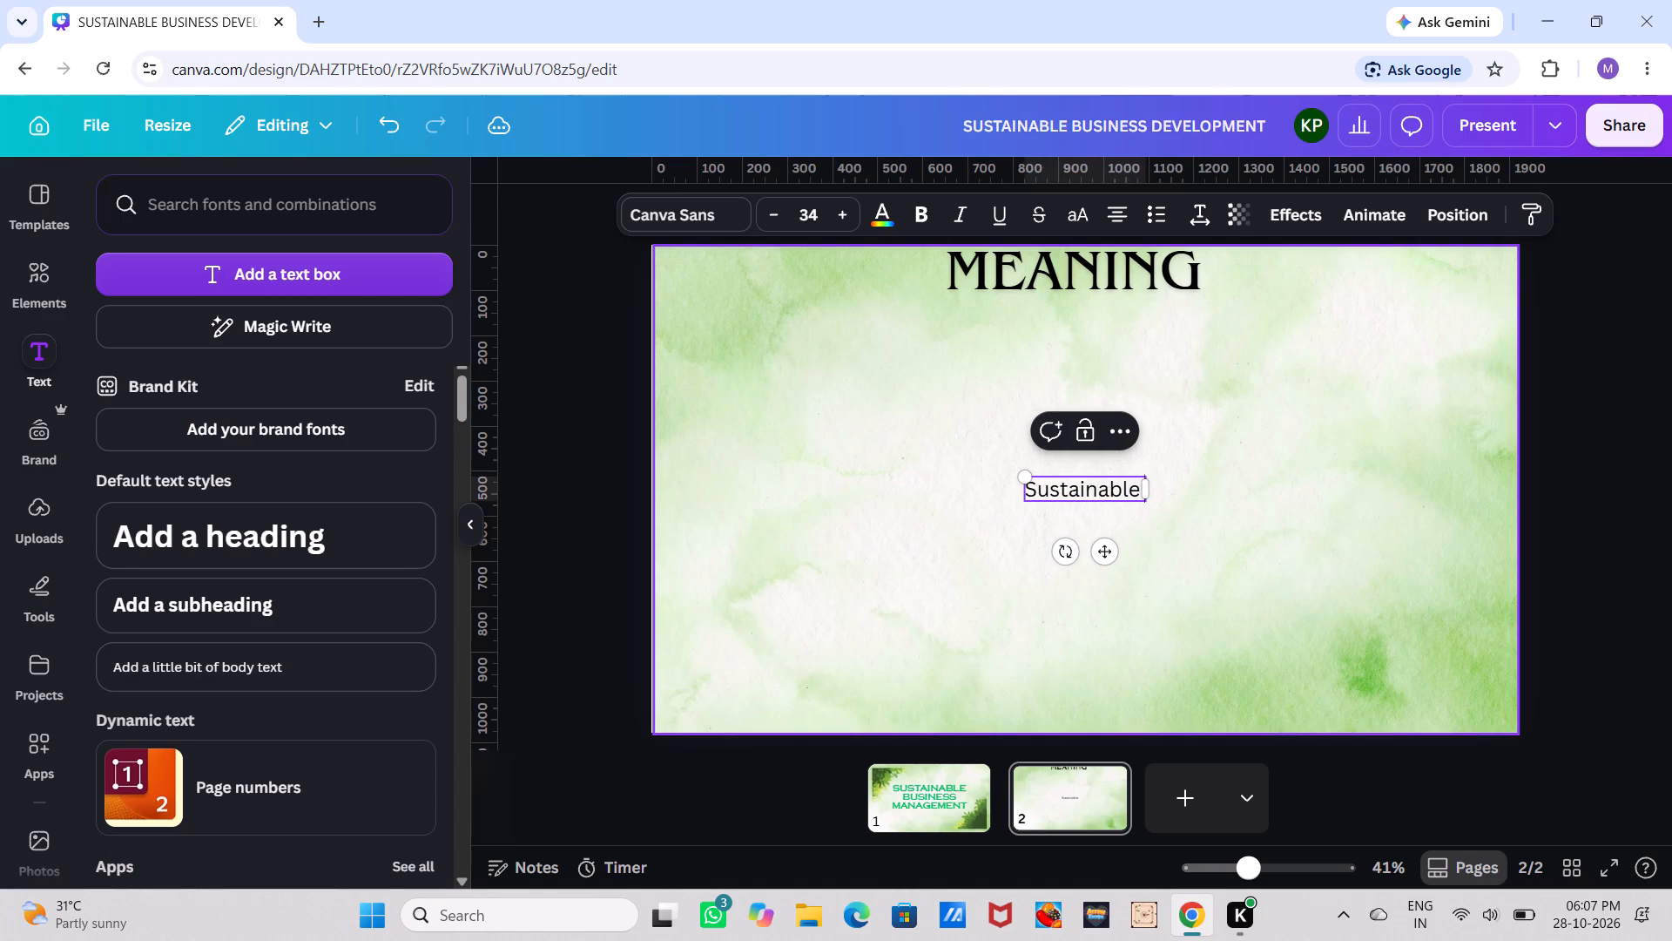
pyautogui.press('BackSpace')
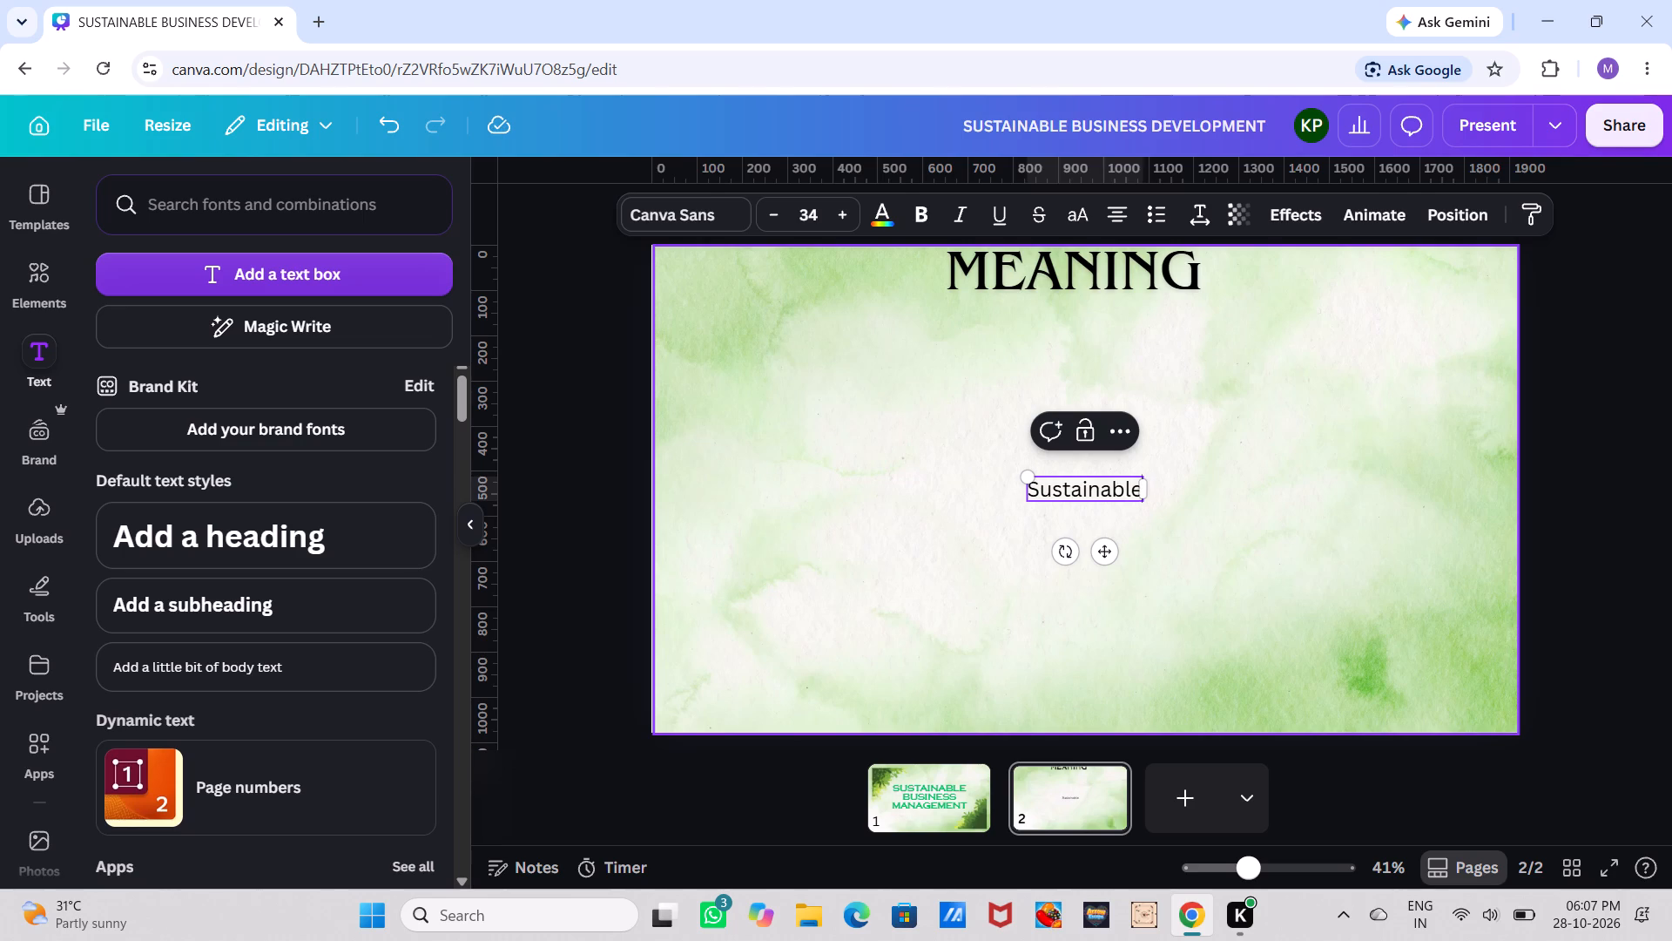
pyautogui.press('space')
pyautogui.write('Business')
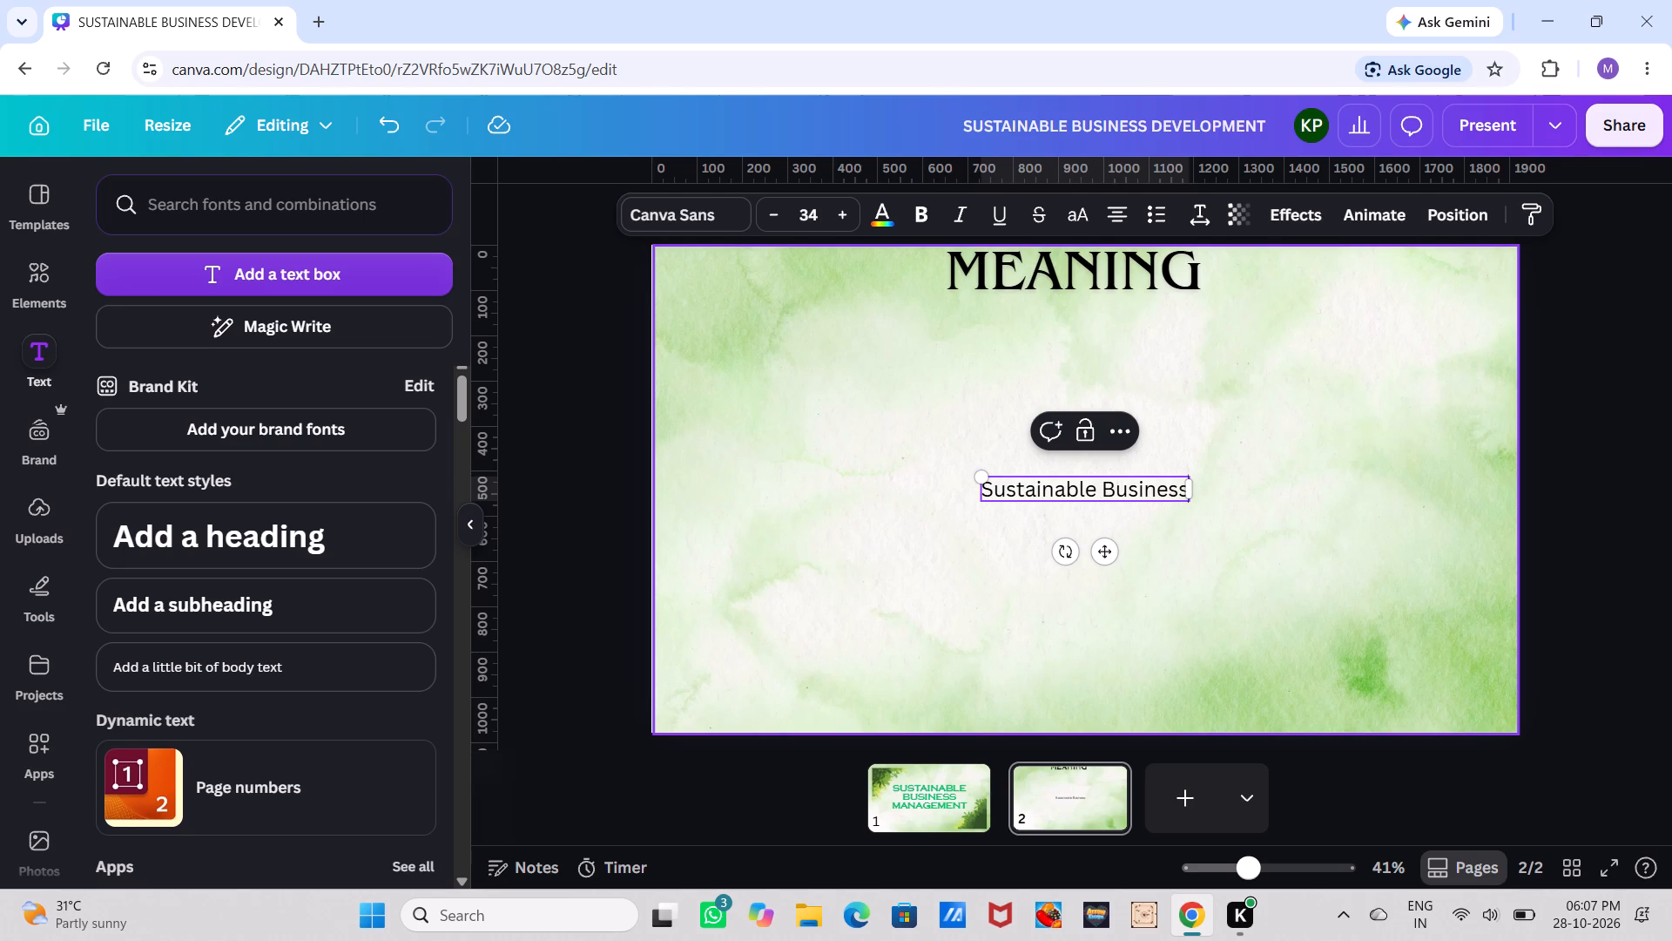
pyautogui.press('space')
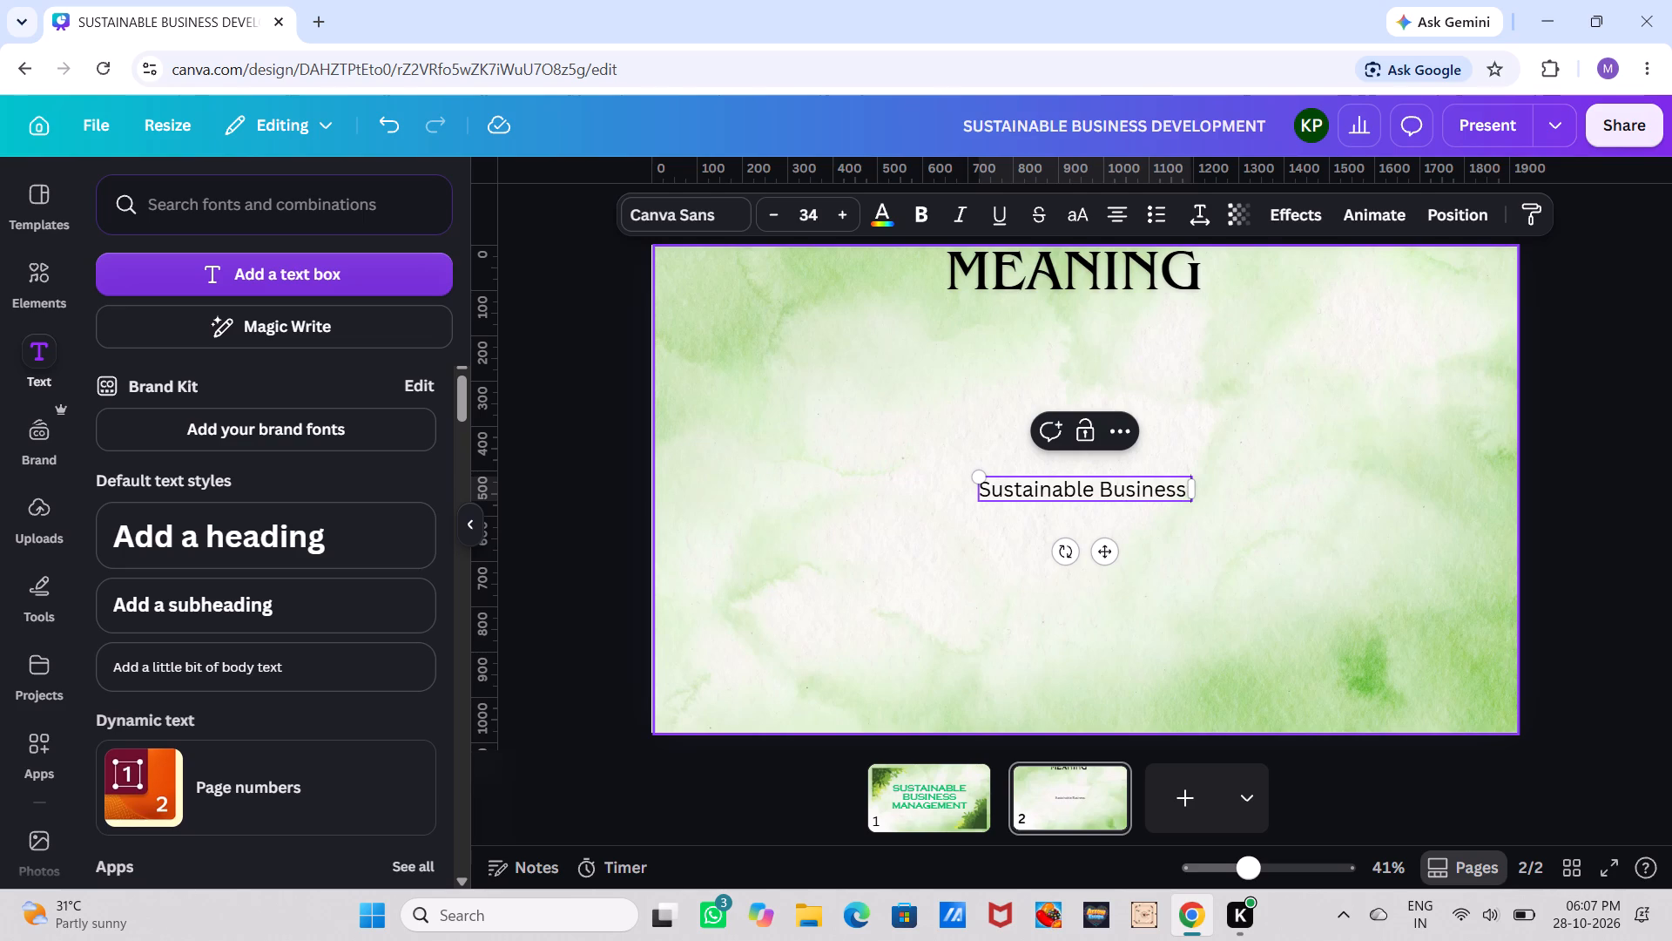
pyautogui.write('Develop')
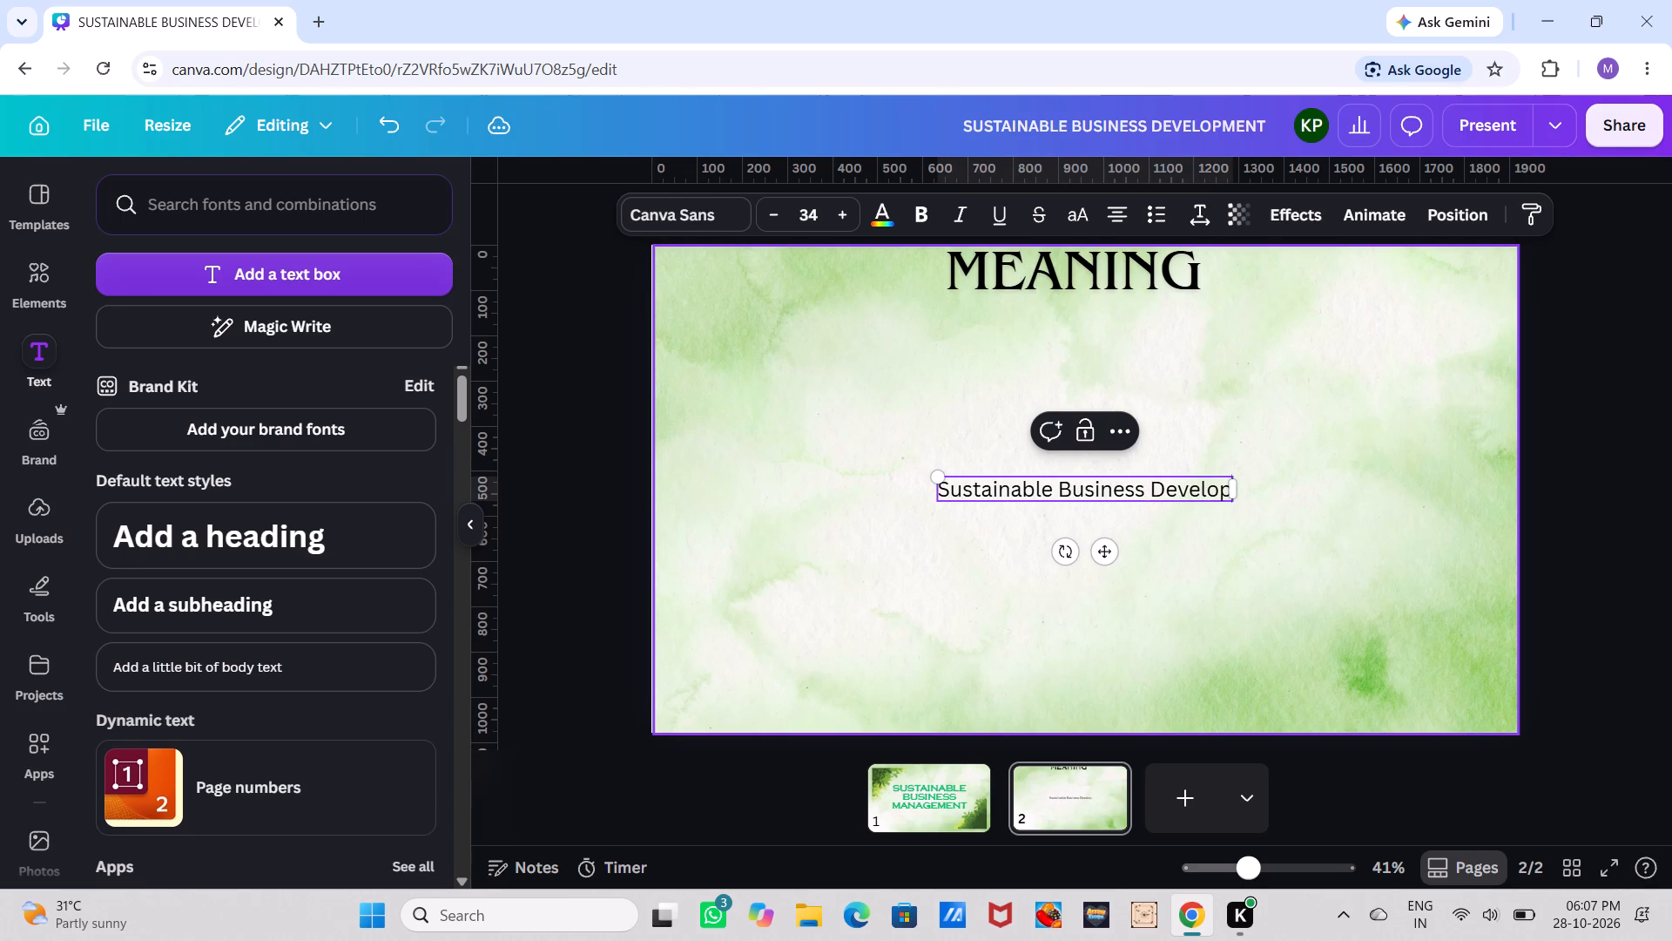
pyautogui.write('mn')
pyautogui.press('BackSpace')
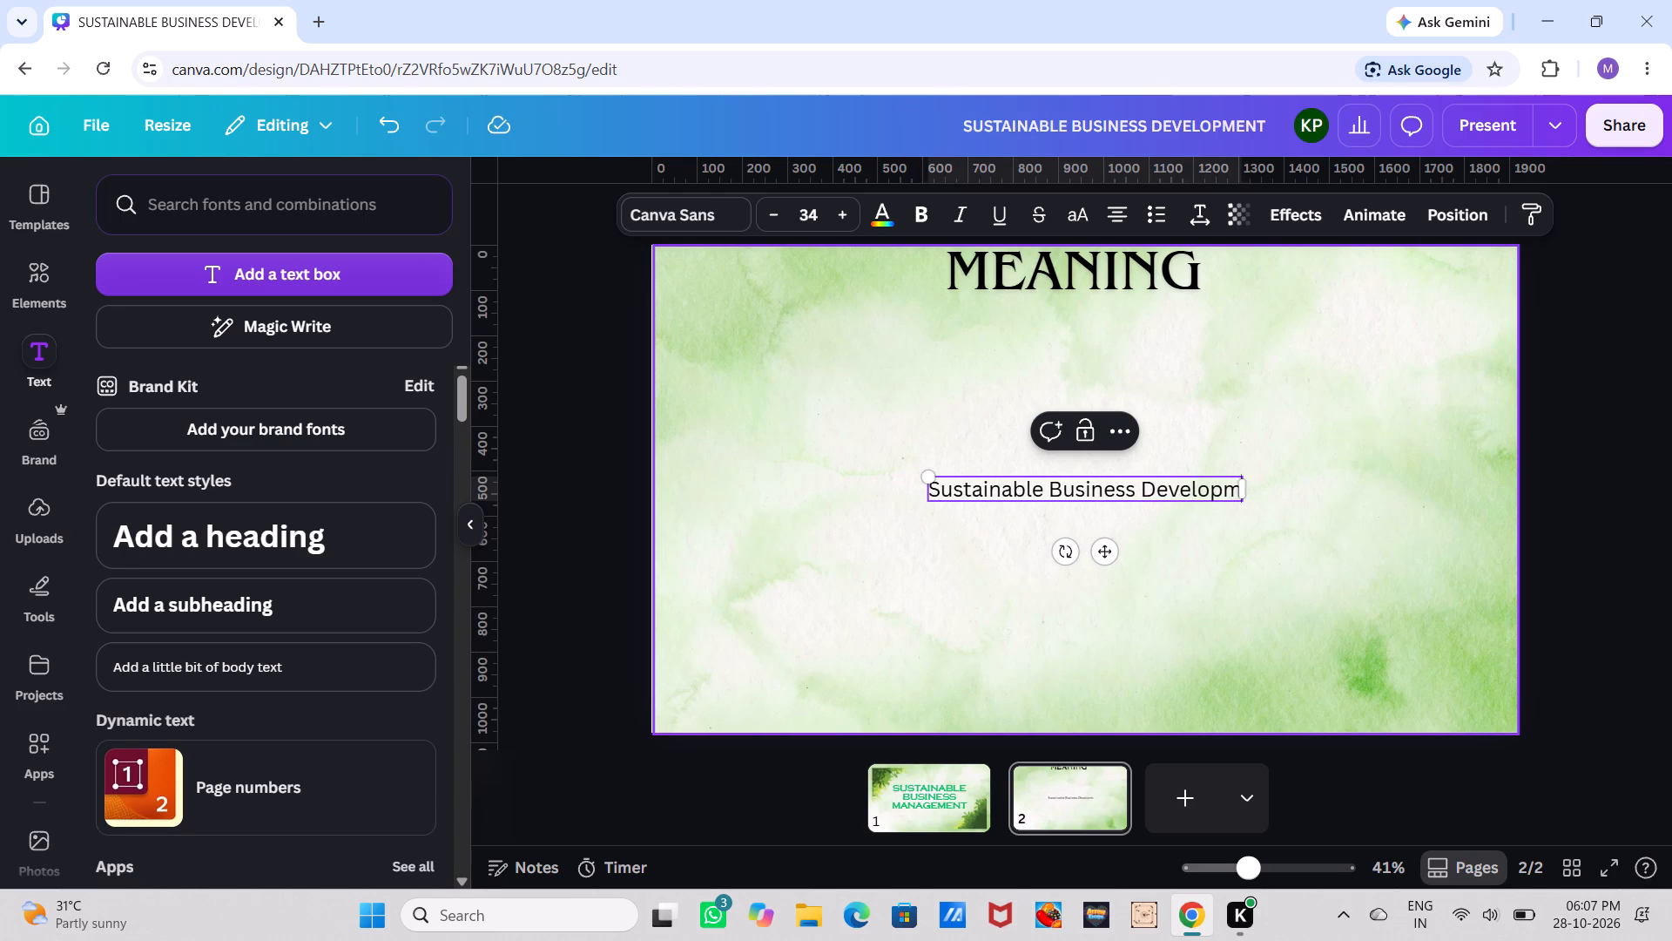
pyautogui.write('ent')
pyautogui.press('space')
# Continue the sentence with "refers to the process of conducting business activities".
pyautogui.write('refe')
pyautogui.write('re')
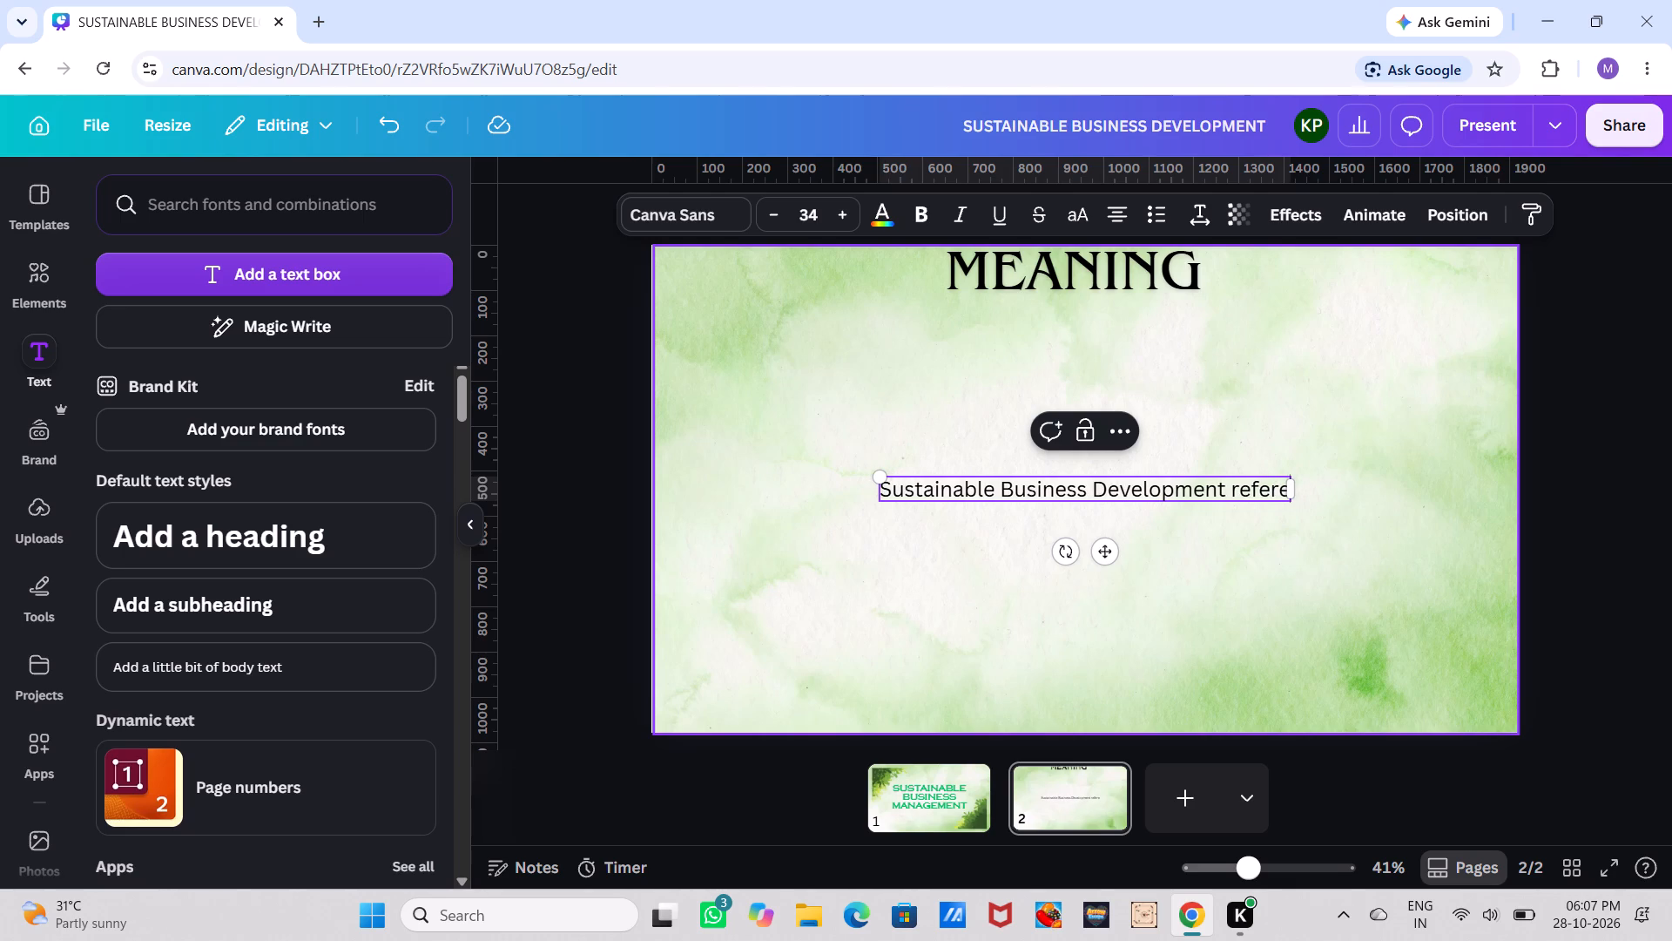
pyautogui.press('BackSpace')
pyautogui.write('s to the')
pyautogui.press('space')
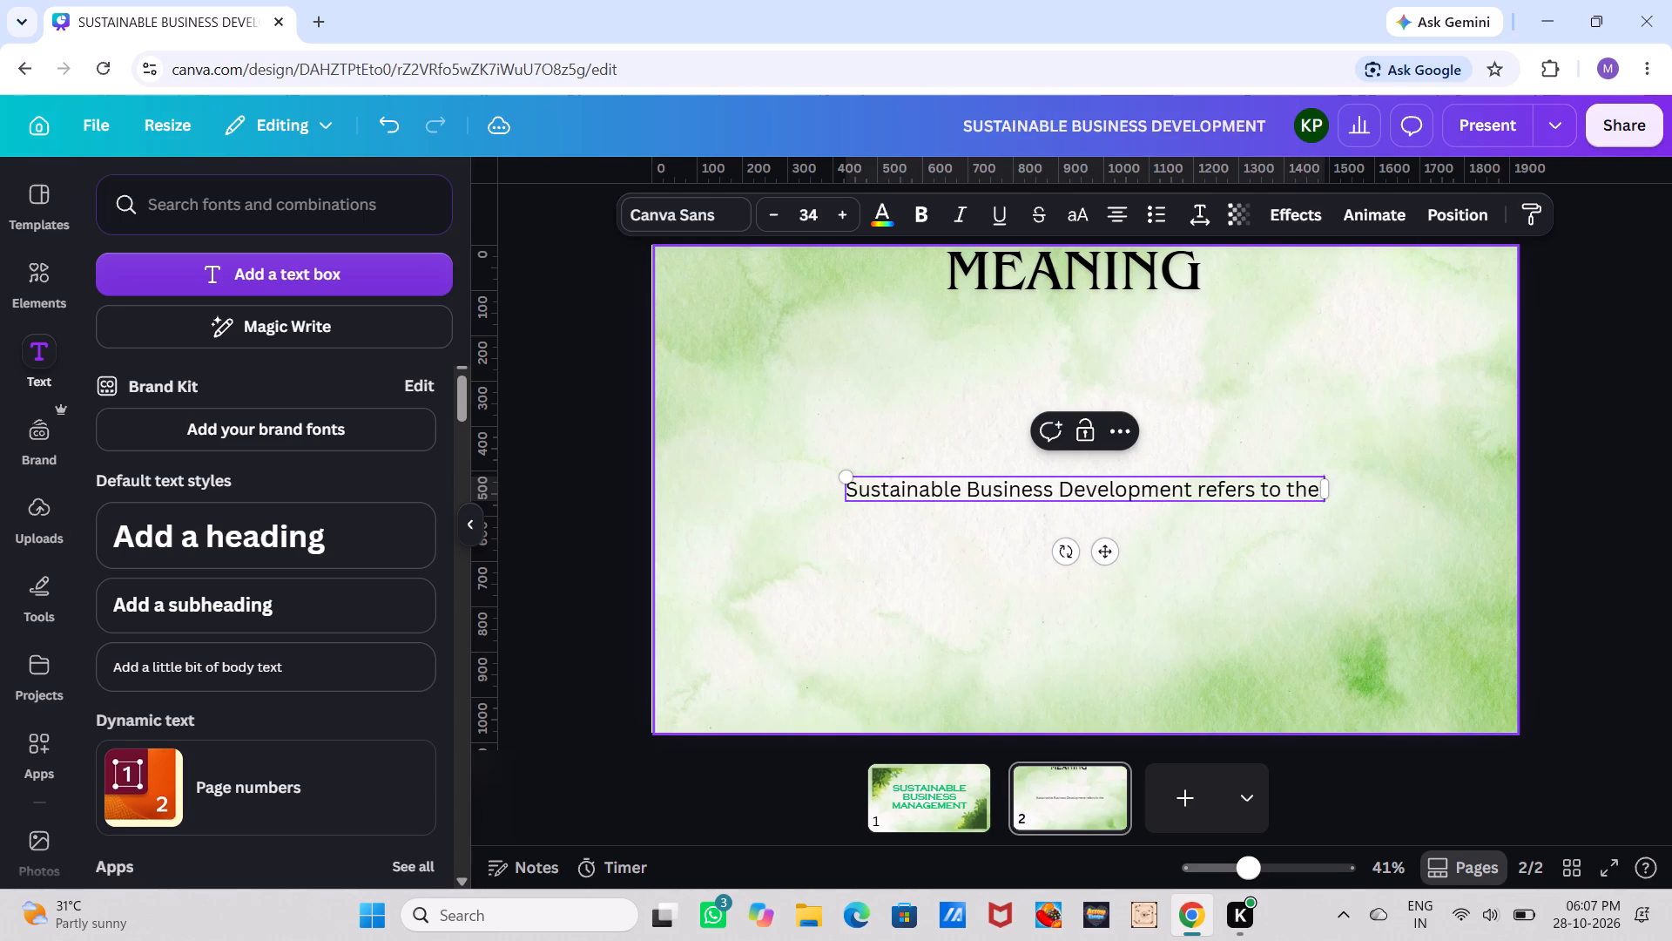
pyautogui.write('process of conducting business acr')
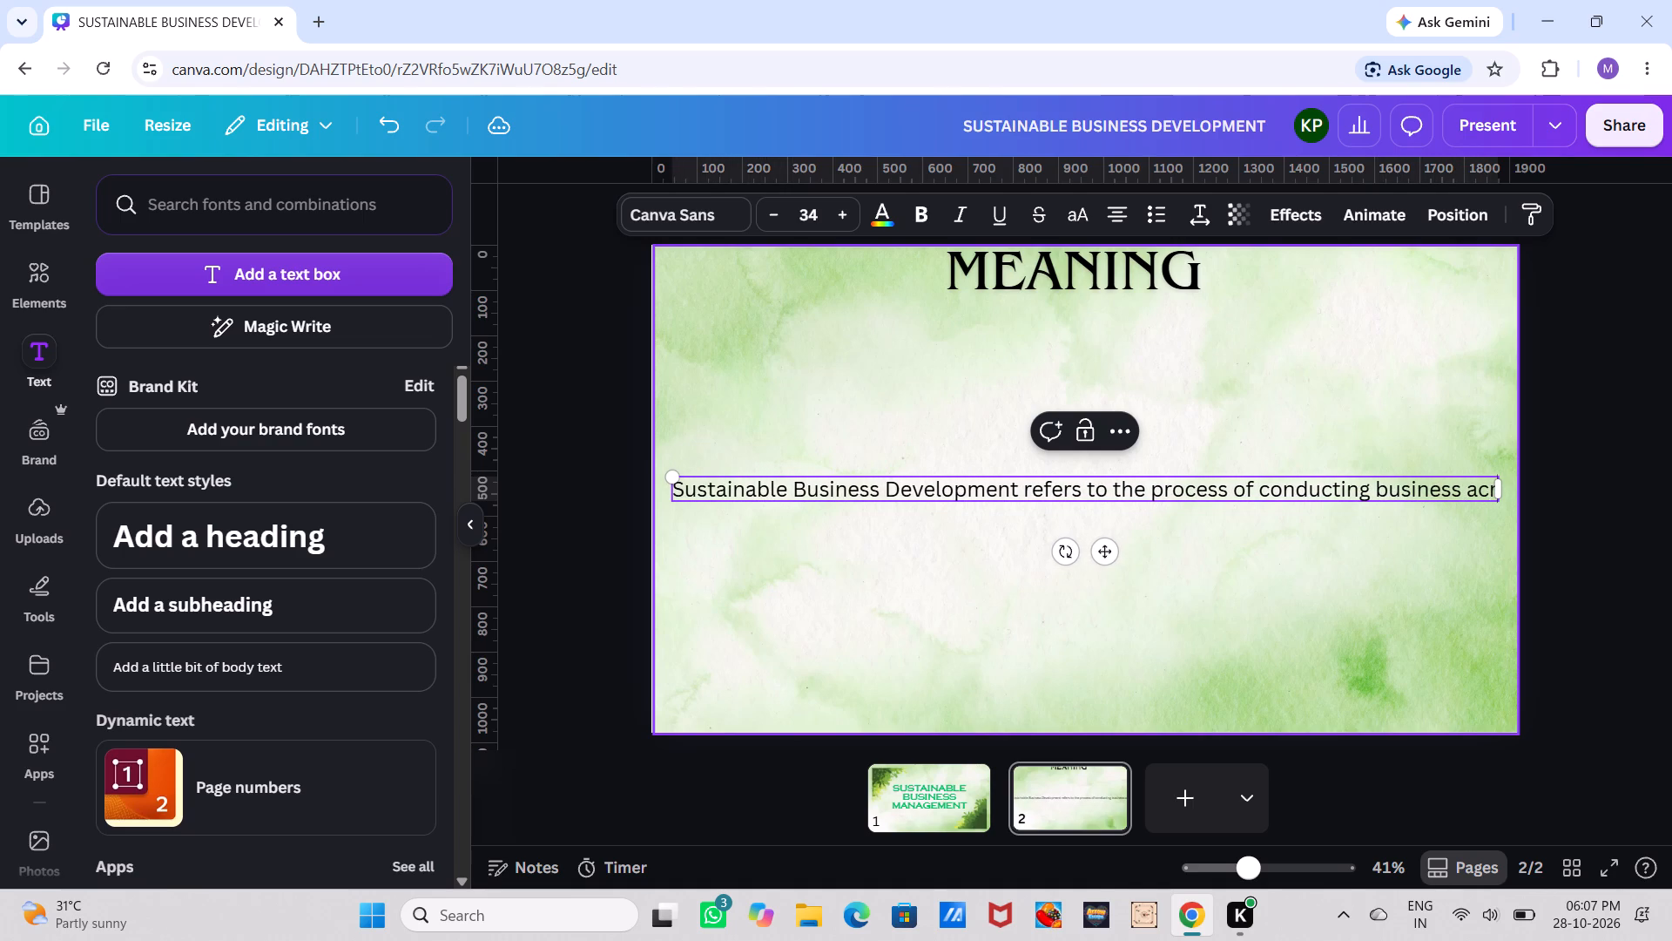
pyautogui.press('BackSpace')
pyautogui.write('tivities')
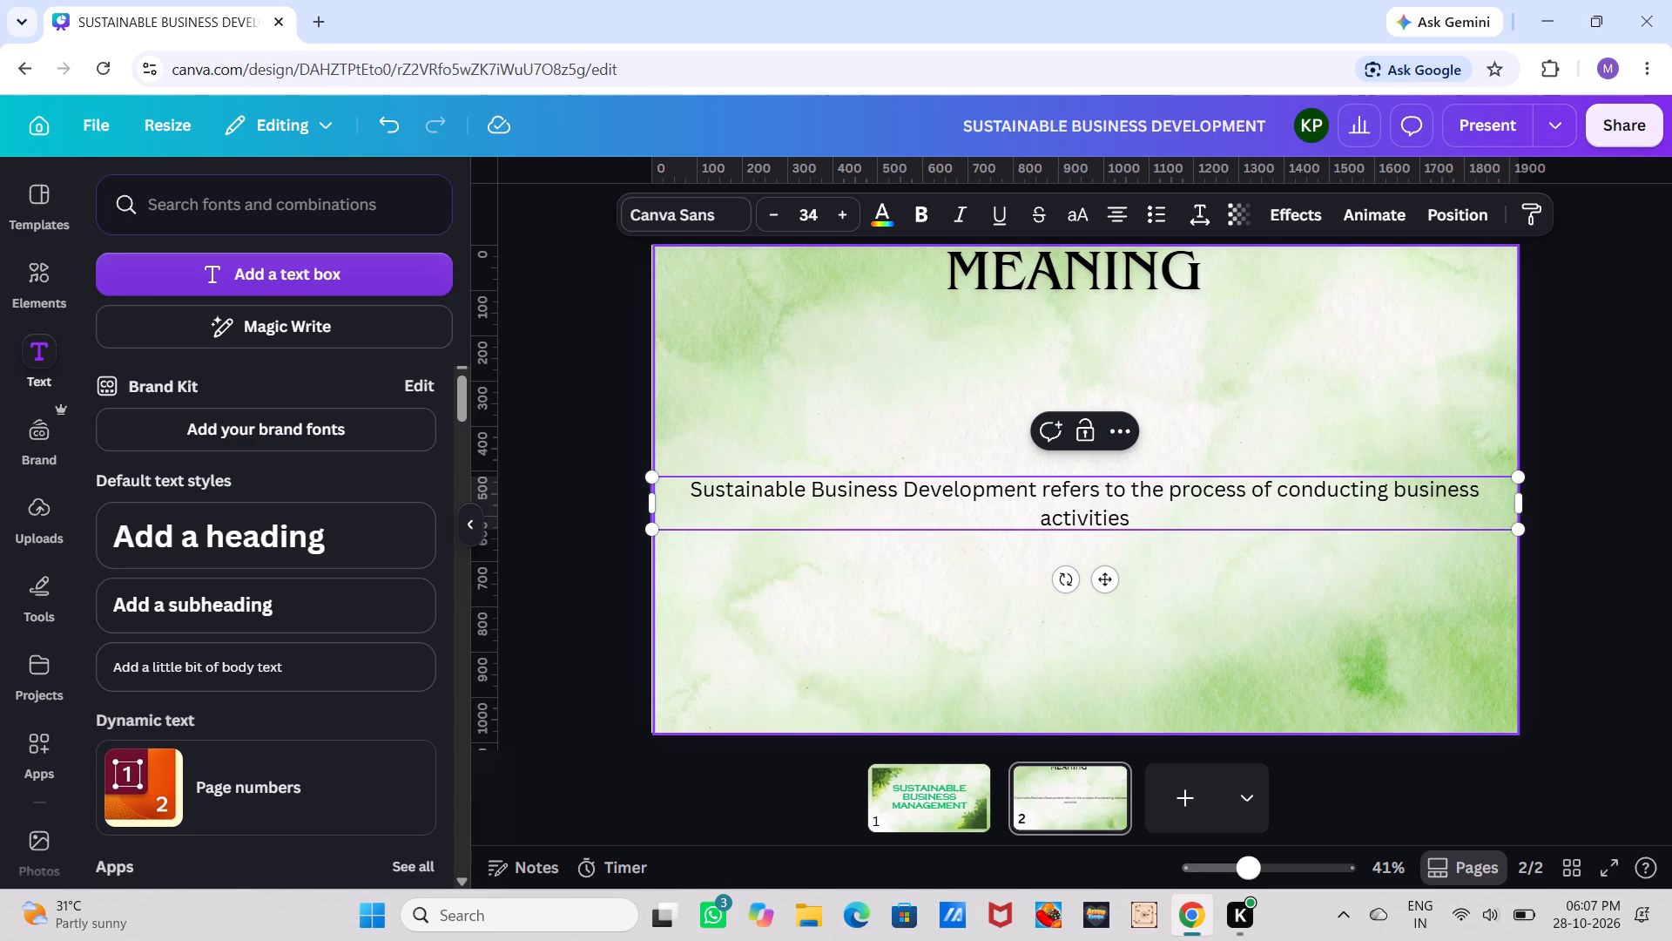
pyautogui.press('space')
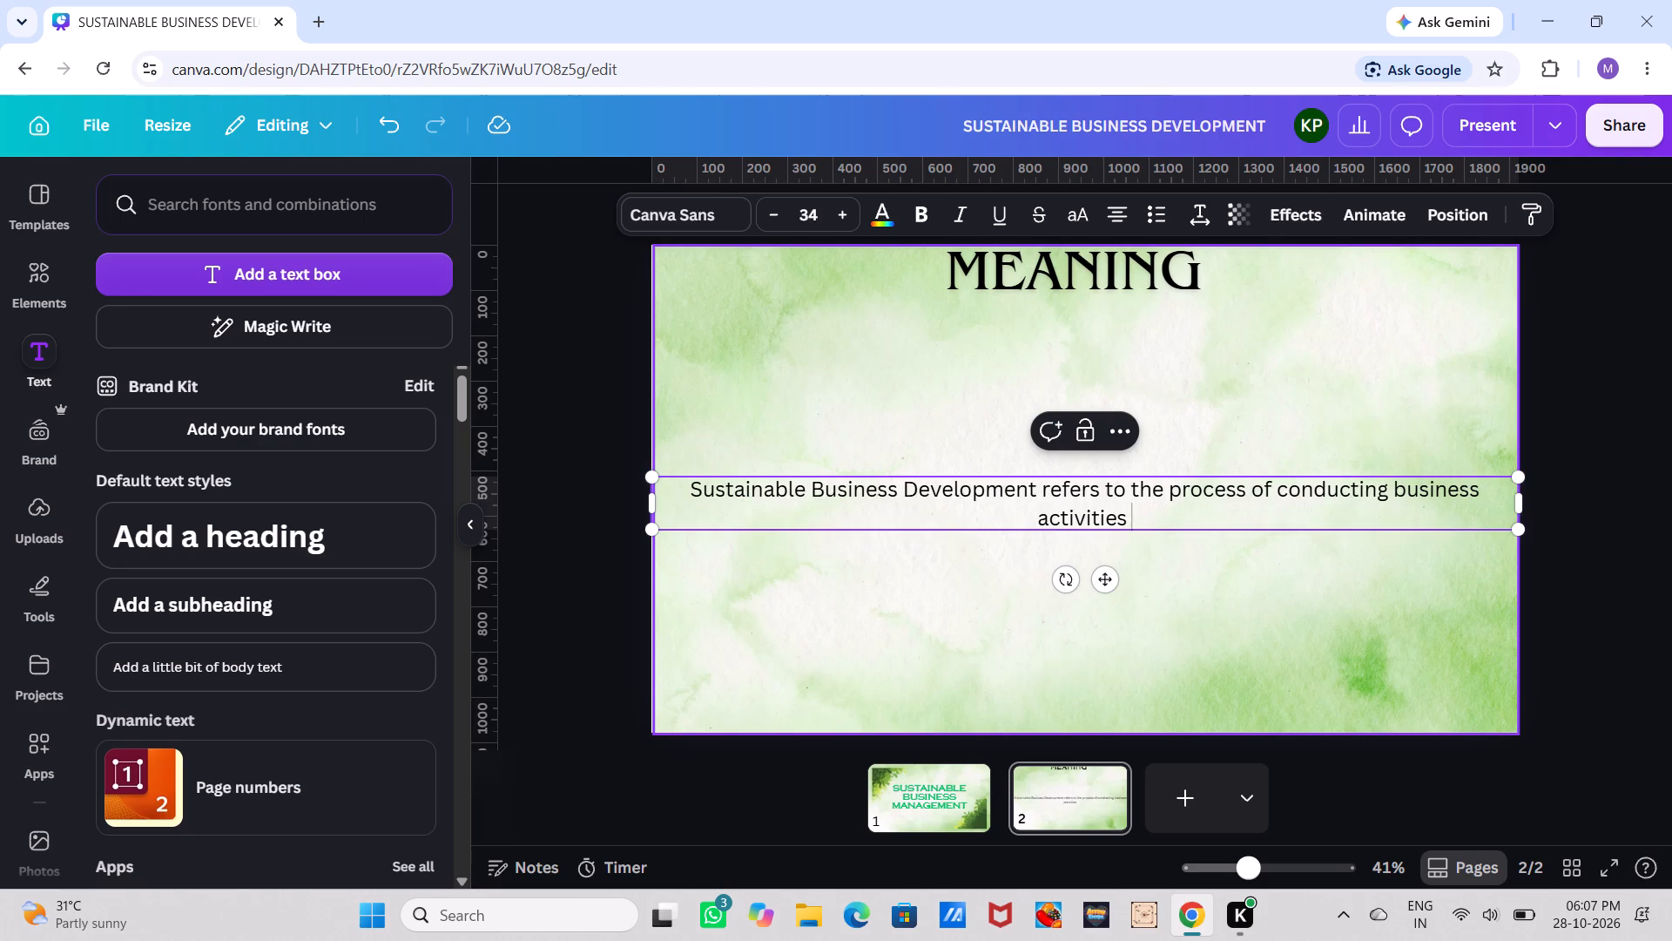
# Continue the sentence with "in a way that achieves economic growth while protecting".
pyautogui.write('in a')
pyautogui.press('space')
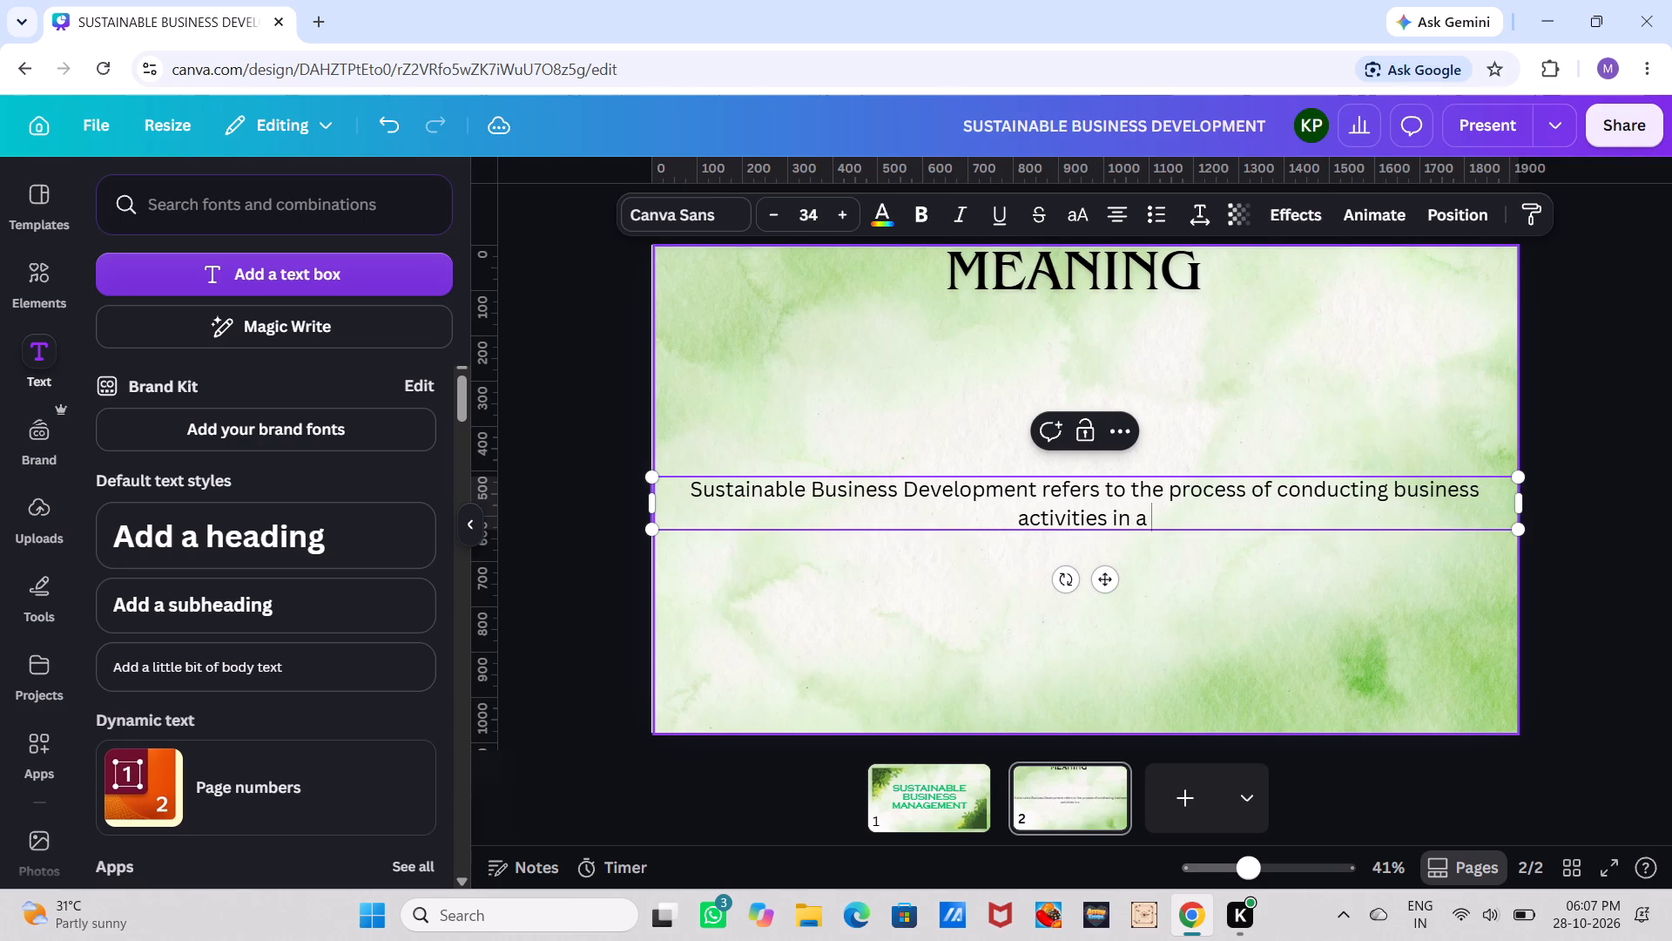
pyautogui.write('way that')
pyautogui.press('space')
pyautogui.write('achi')
pyautogui.write('eves')
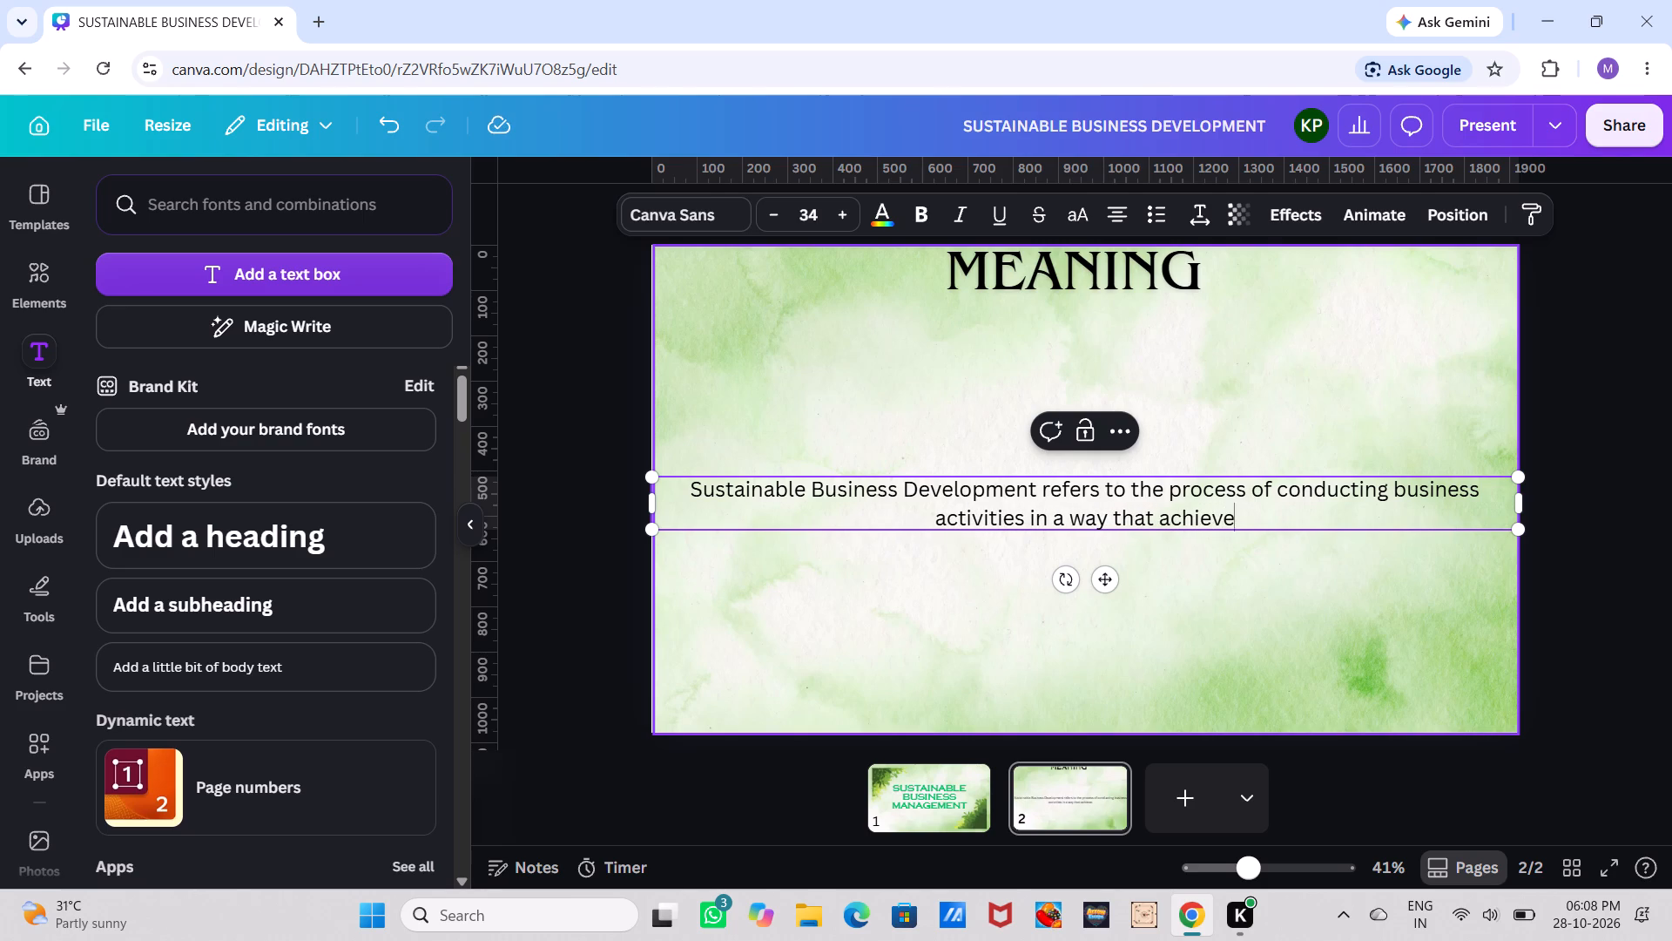
pyautogui.press('space')
pyautogui.write('economic growth while proyec')
pyautogui.press('BackSpace')
pyautogui.press('BackSpace')
pyautogui.press('BackSpace')
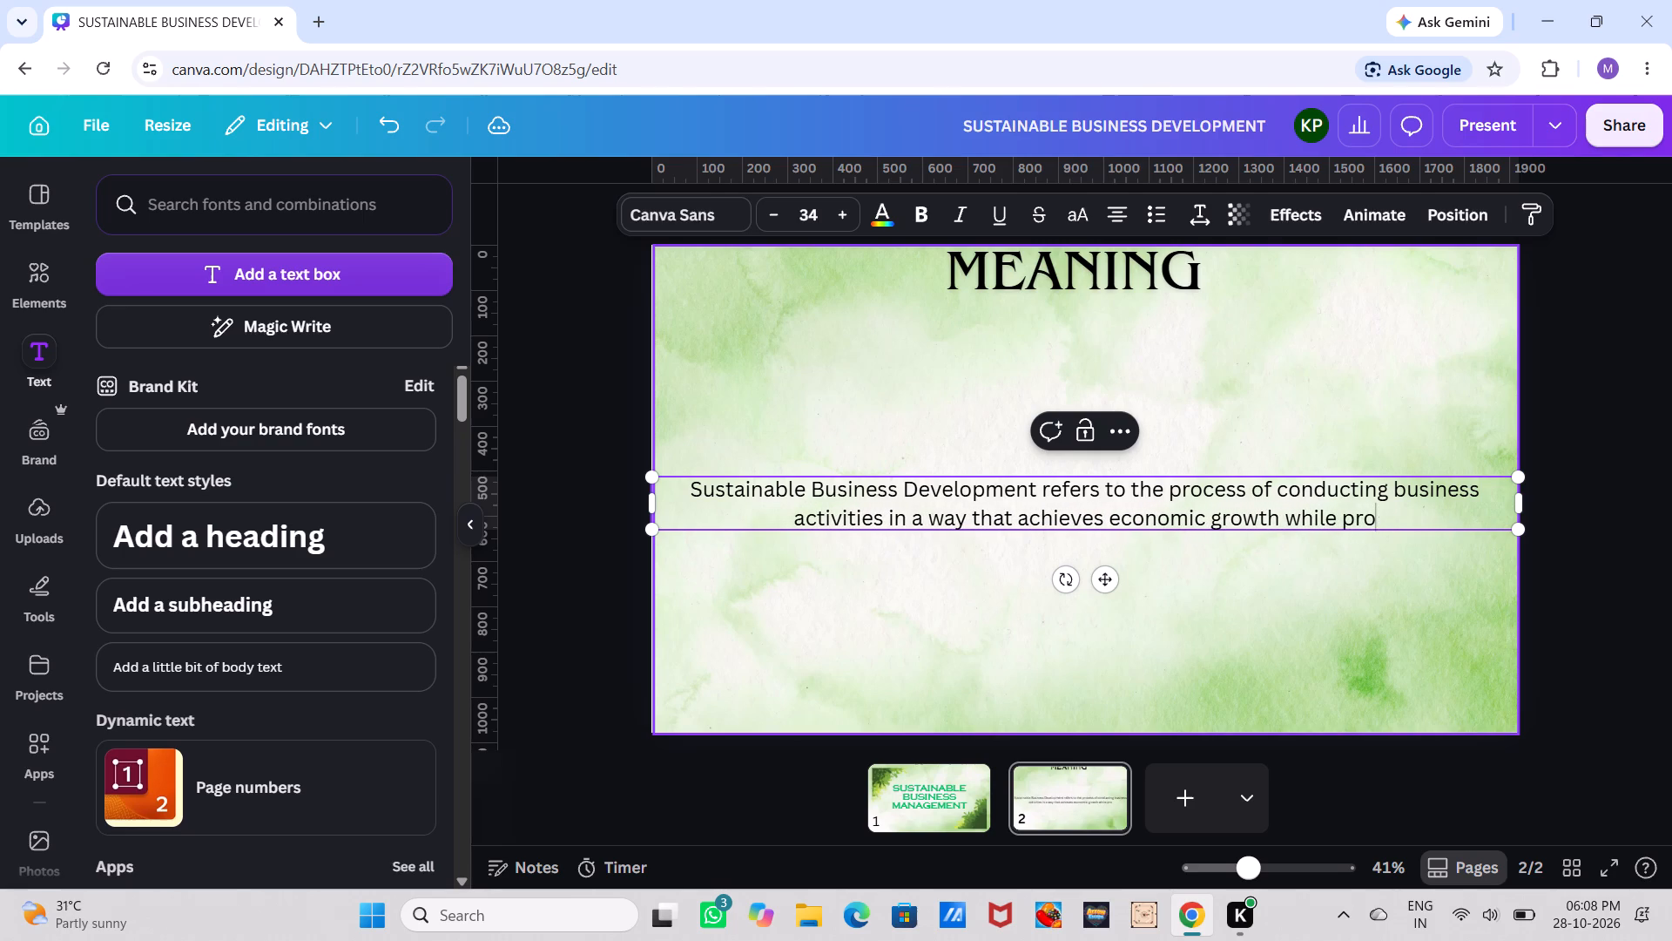
pyautogui.write('tecting')
pyautogui.press('space')
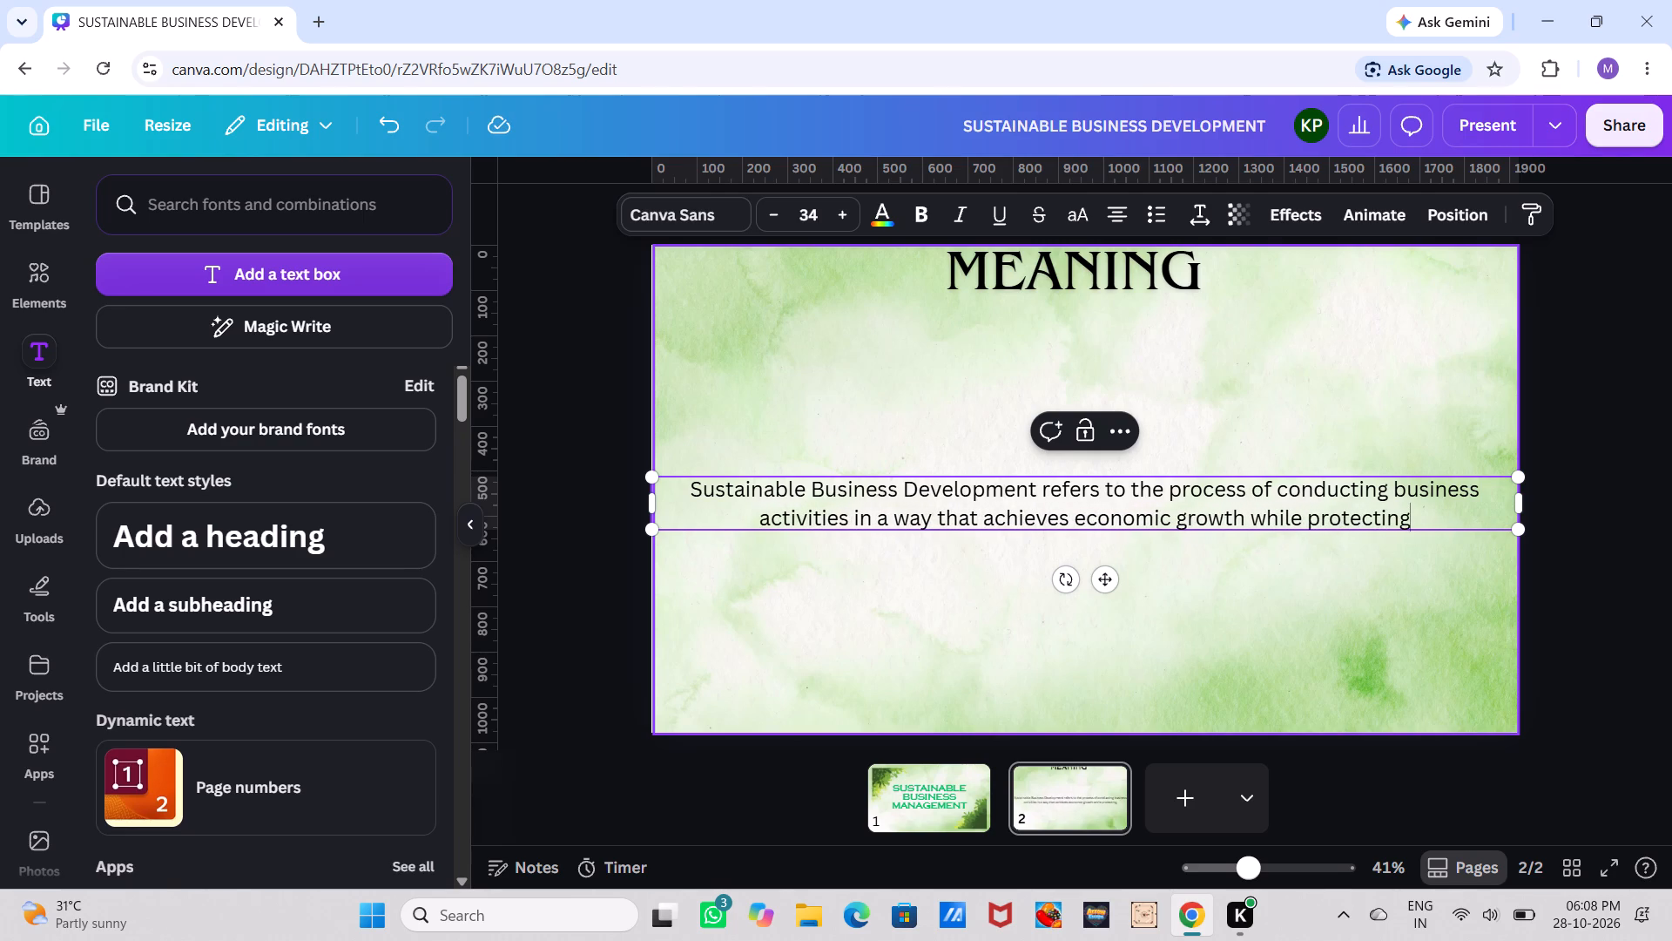
# Continue the sentence with "the environment and fulfilling social responsibilities".
pyautogui.write('the environmwnt')
pyautogui.press('BackSpace')
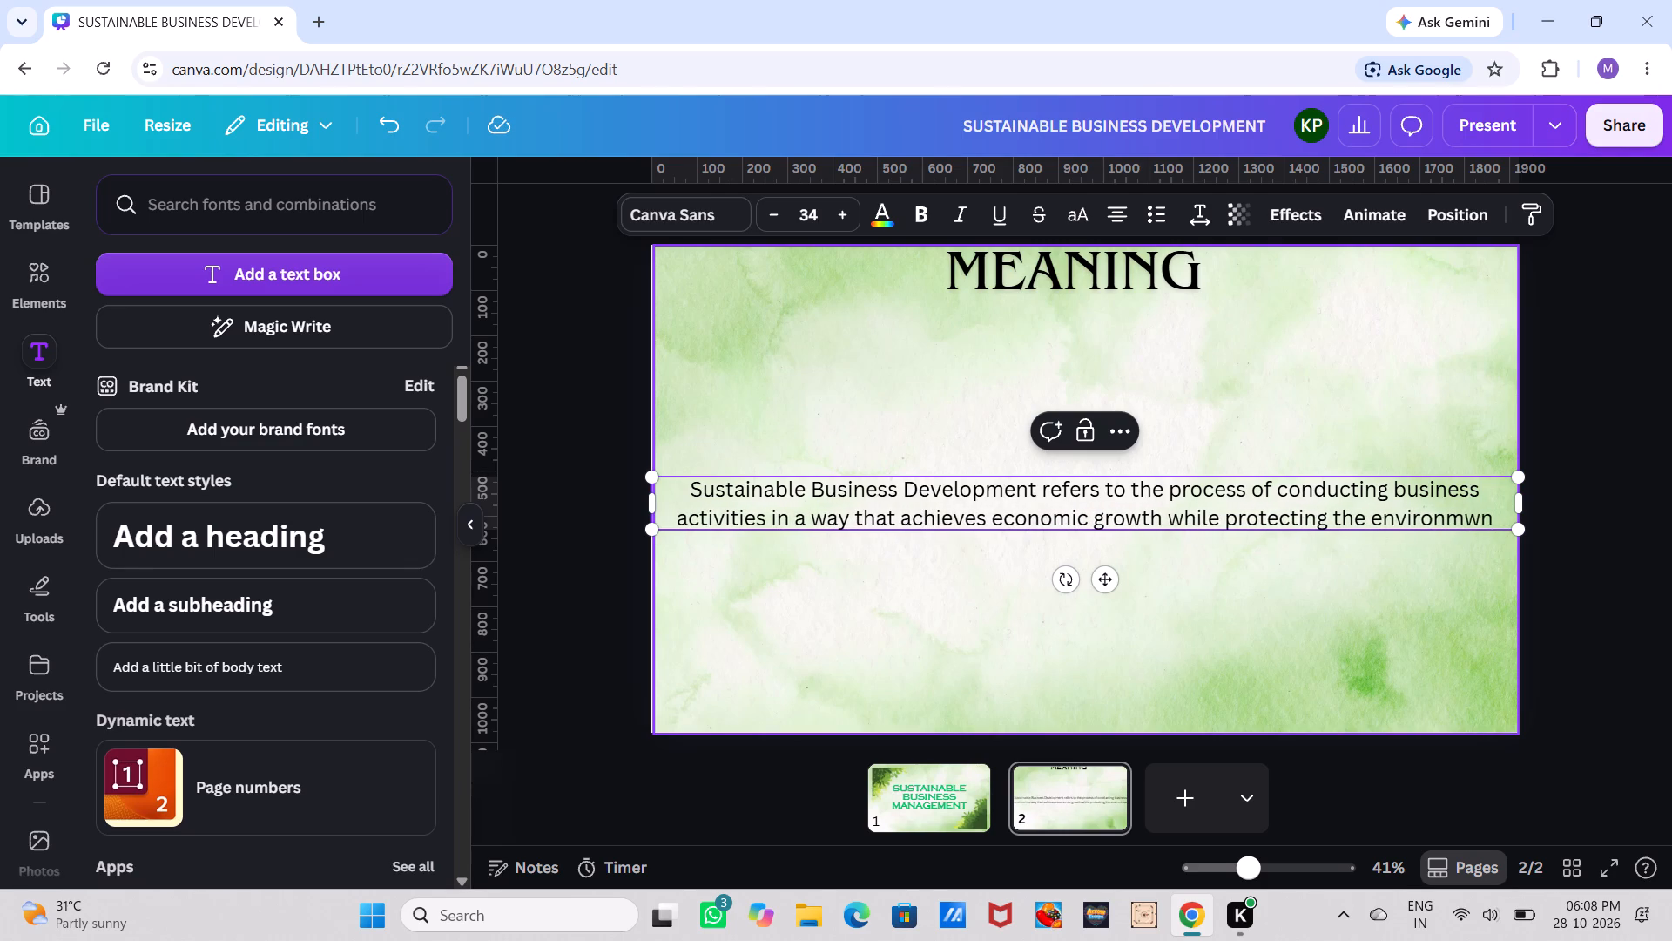
pyautogui.press('BackSpace')
pyautogui.press('BackSpace')
pyautogui.press('BackSpace')
pyautogui.write('ment')
pyautogui.press('space')
pyautogui.write('and ful')
pyautogui.write('filling')
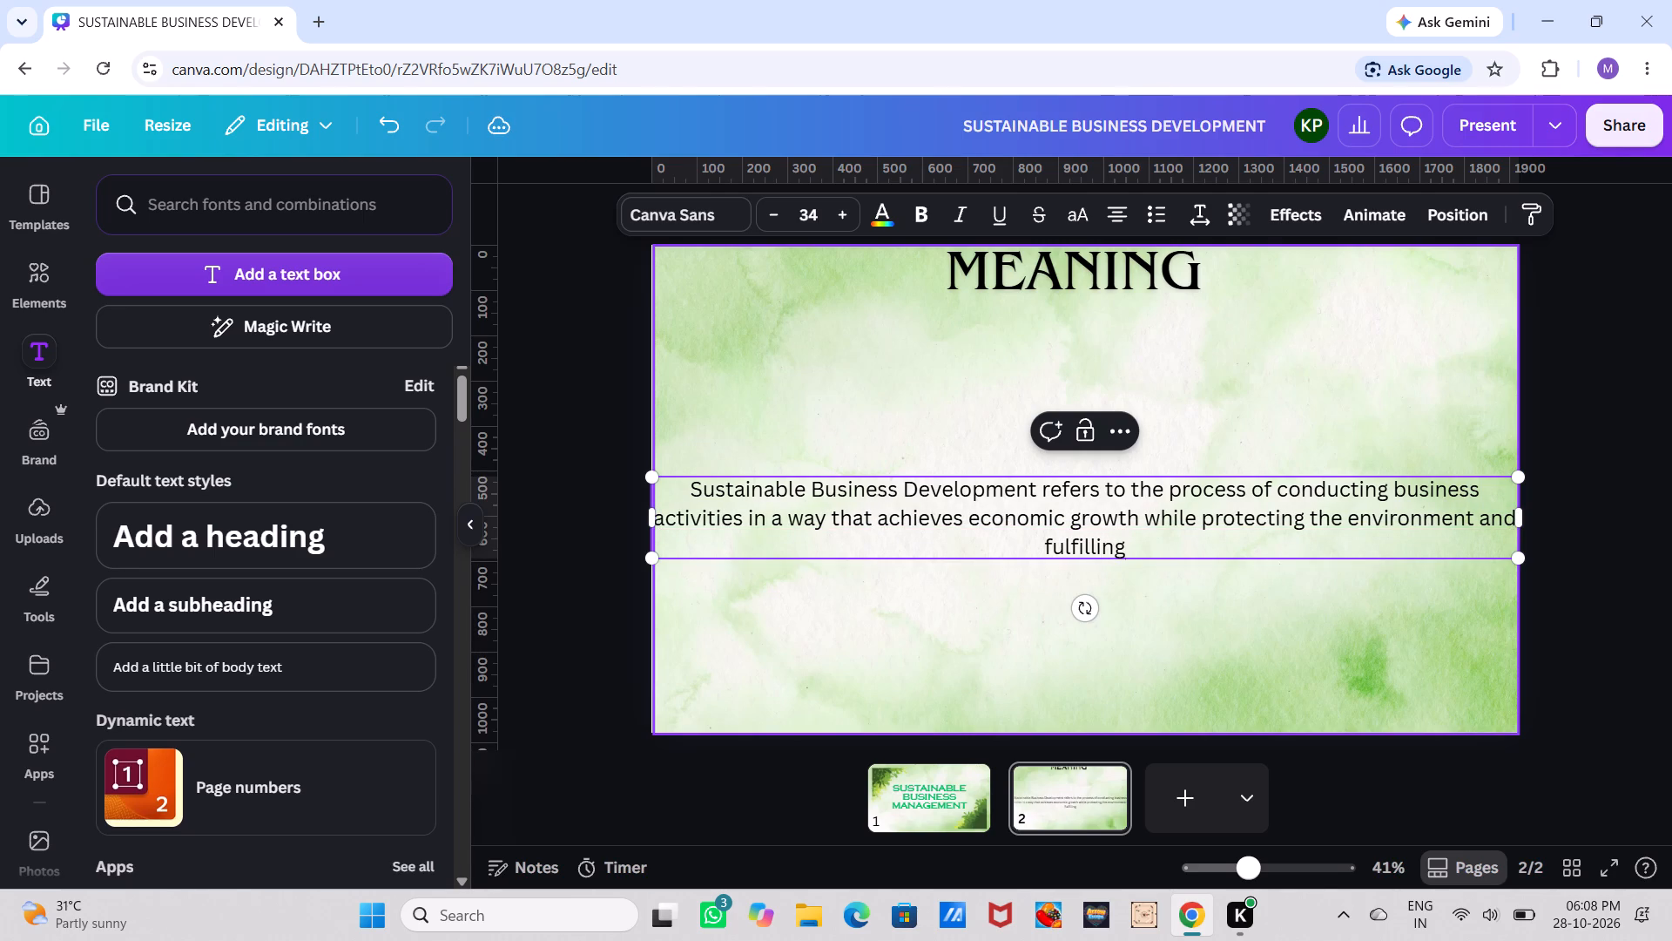
pyautogui.press('space')
pyautogui.write('social')
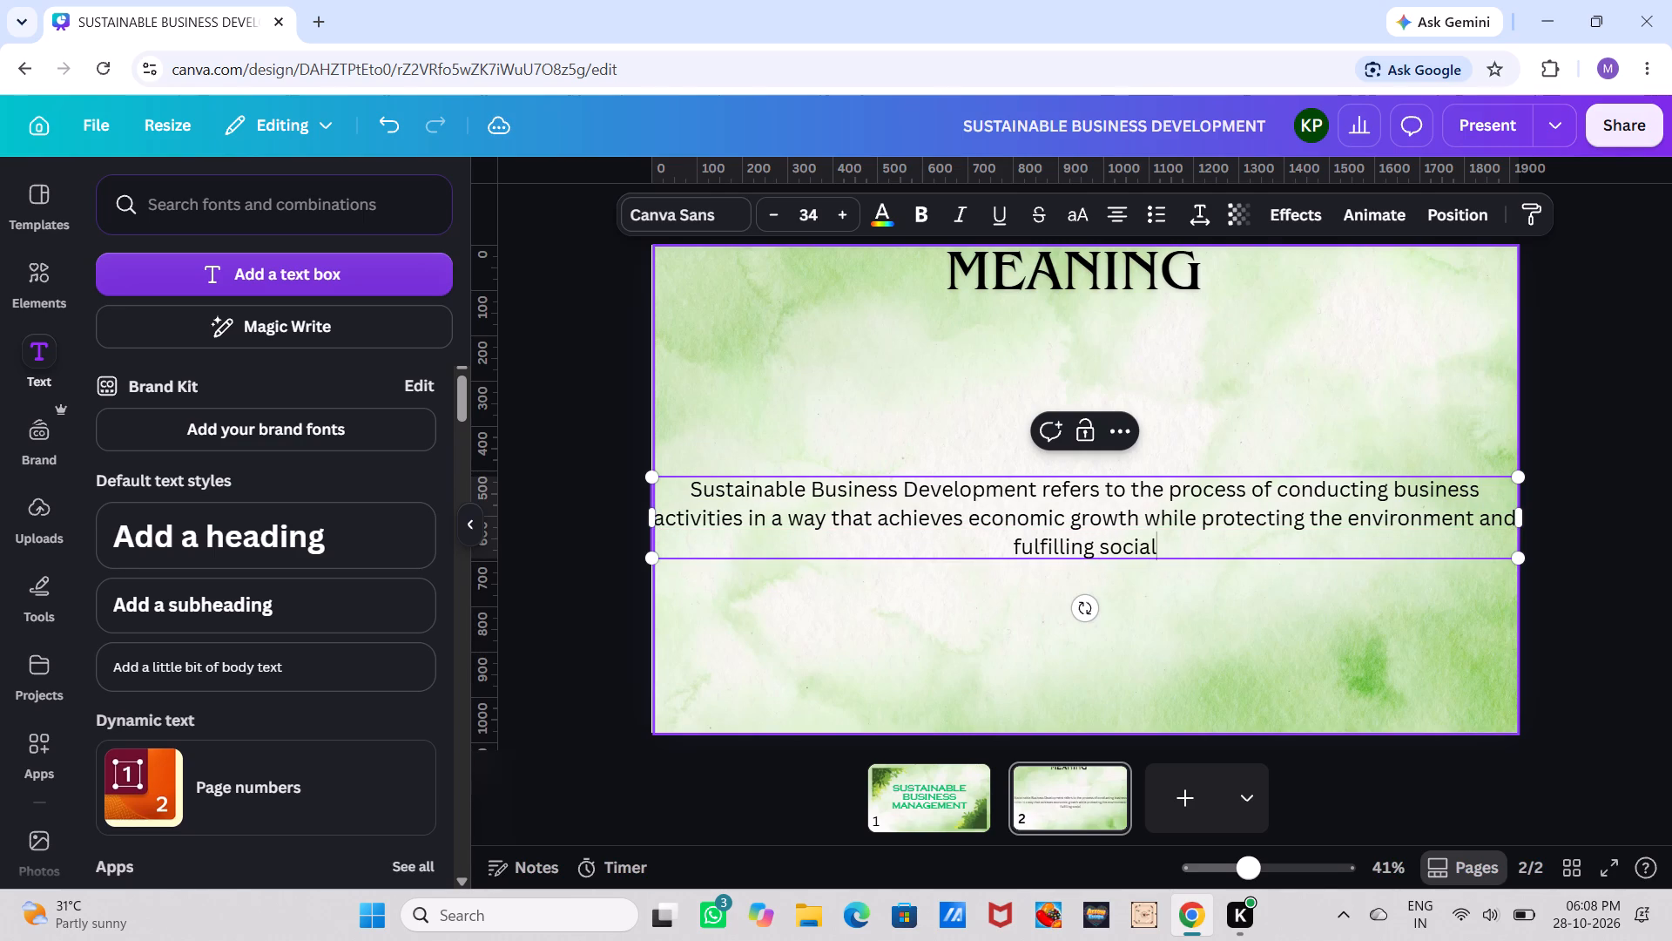
pyautogui.press('space')
pyautogui.write('responsibilities')
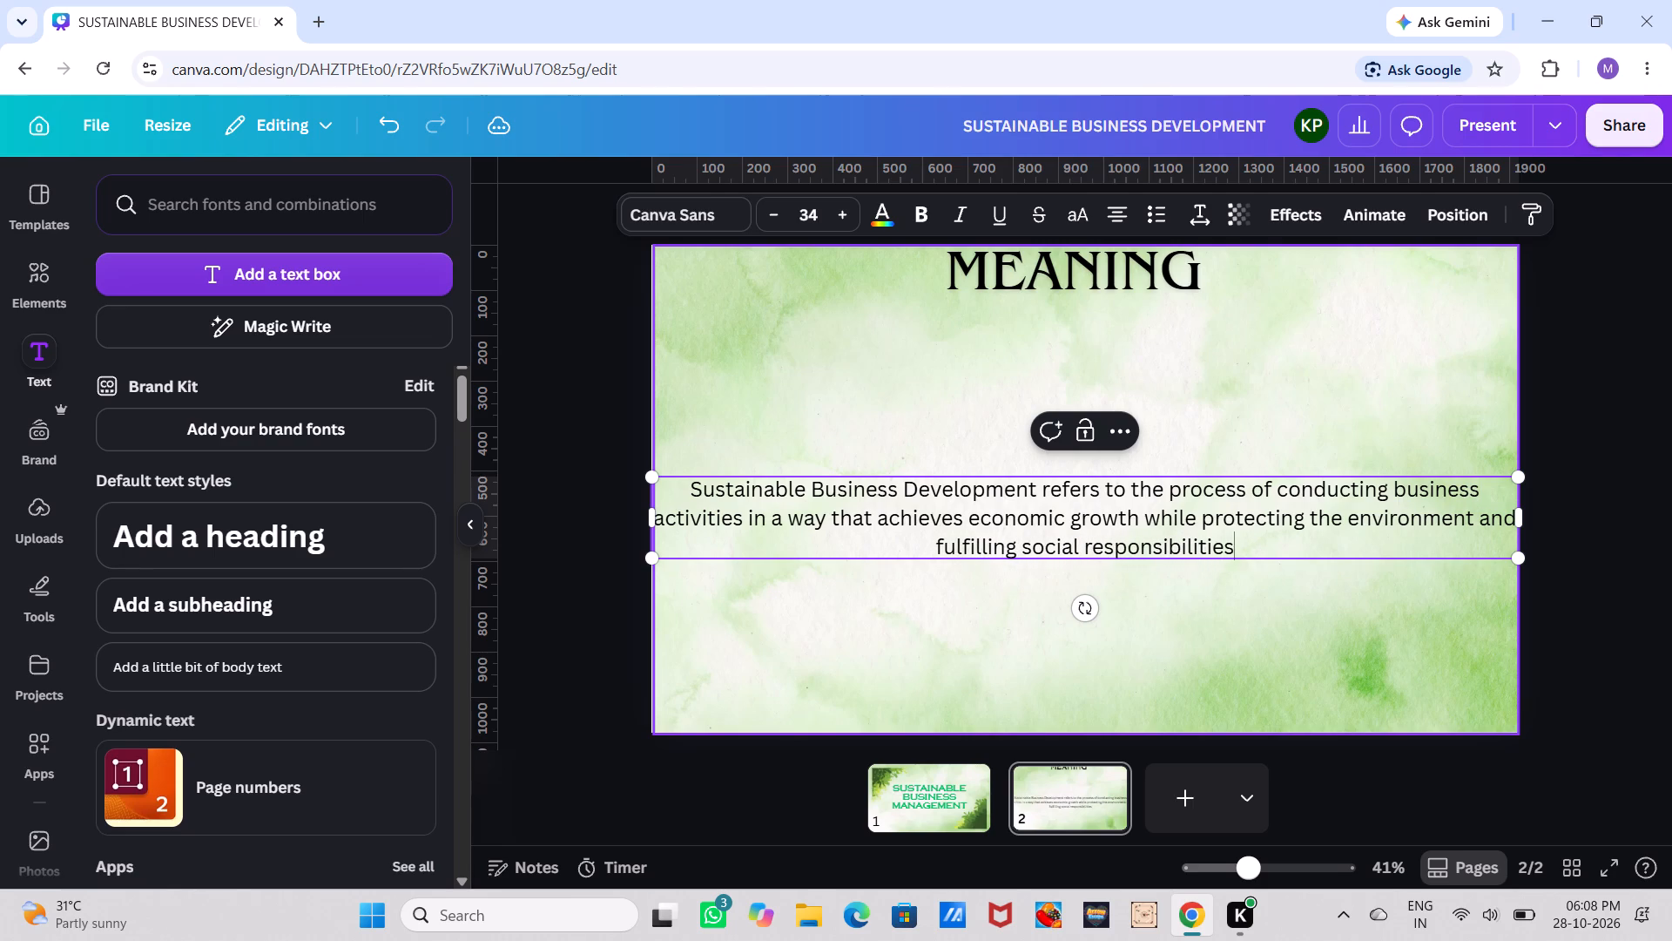
# End the first sentence of the body text with a period and begin the second with "It focuses on creating".
pyautogui.write('. IT')
pyautogui.press('space')
pyautogui.press('BackSpace')
pyautogui.press('BackSpace')
pyautogui.press('r')
pyautogui.press('BackSpace')
pyautogui.write('t focu')
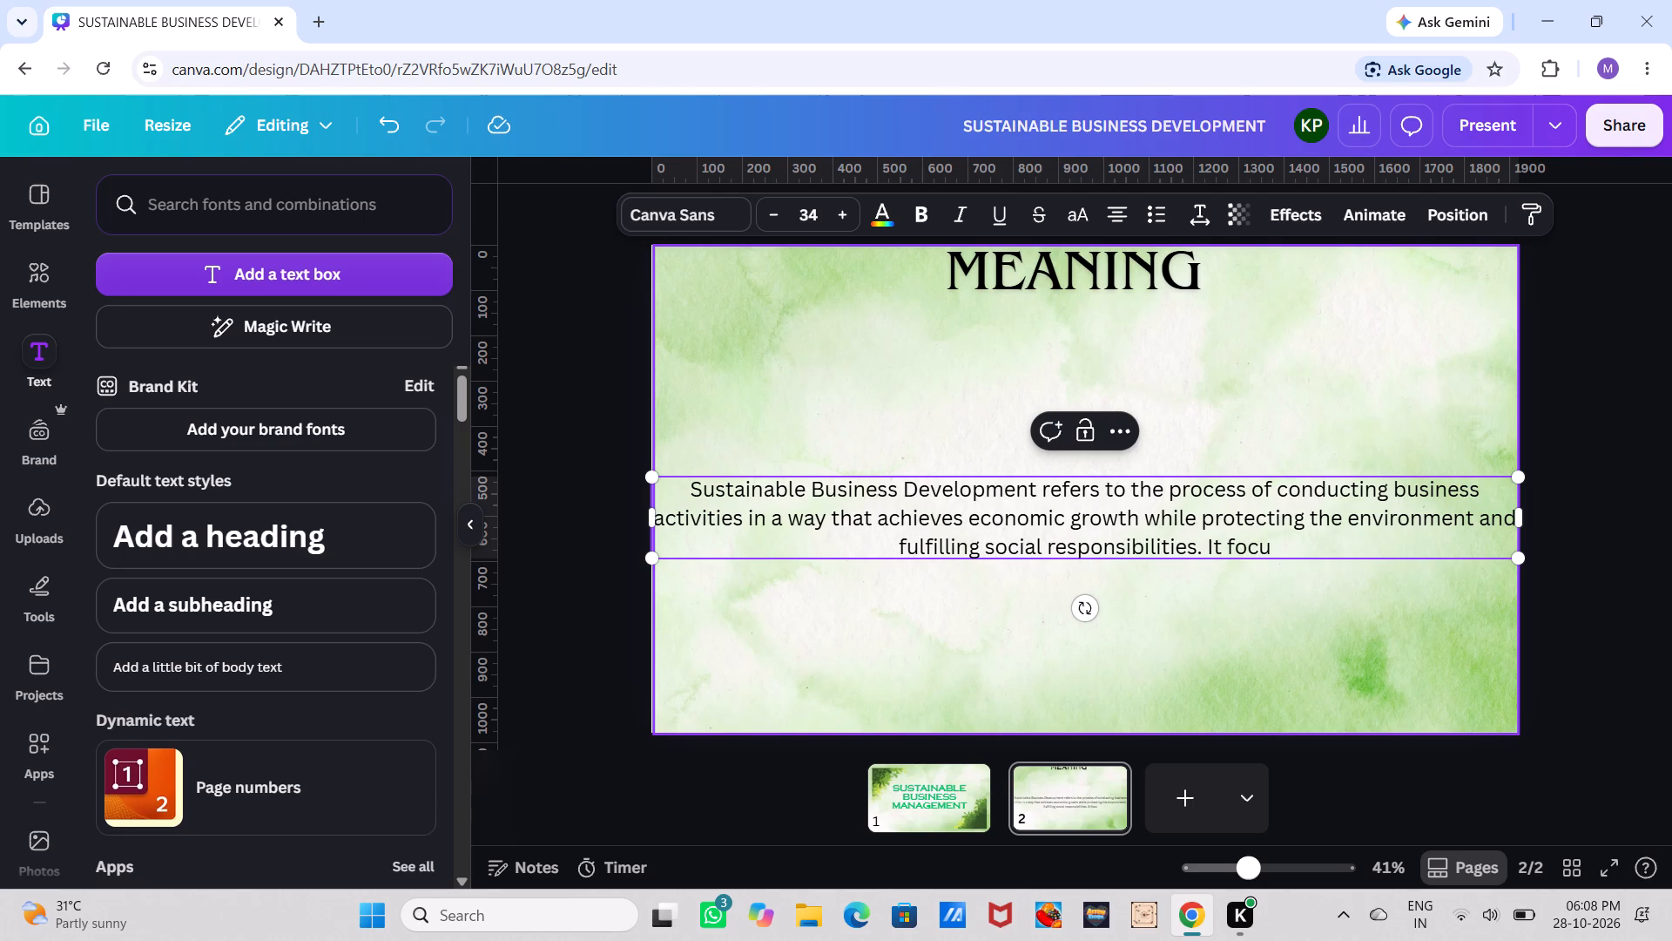
pyautogui.write('ses')
pyautogui.press('space')
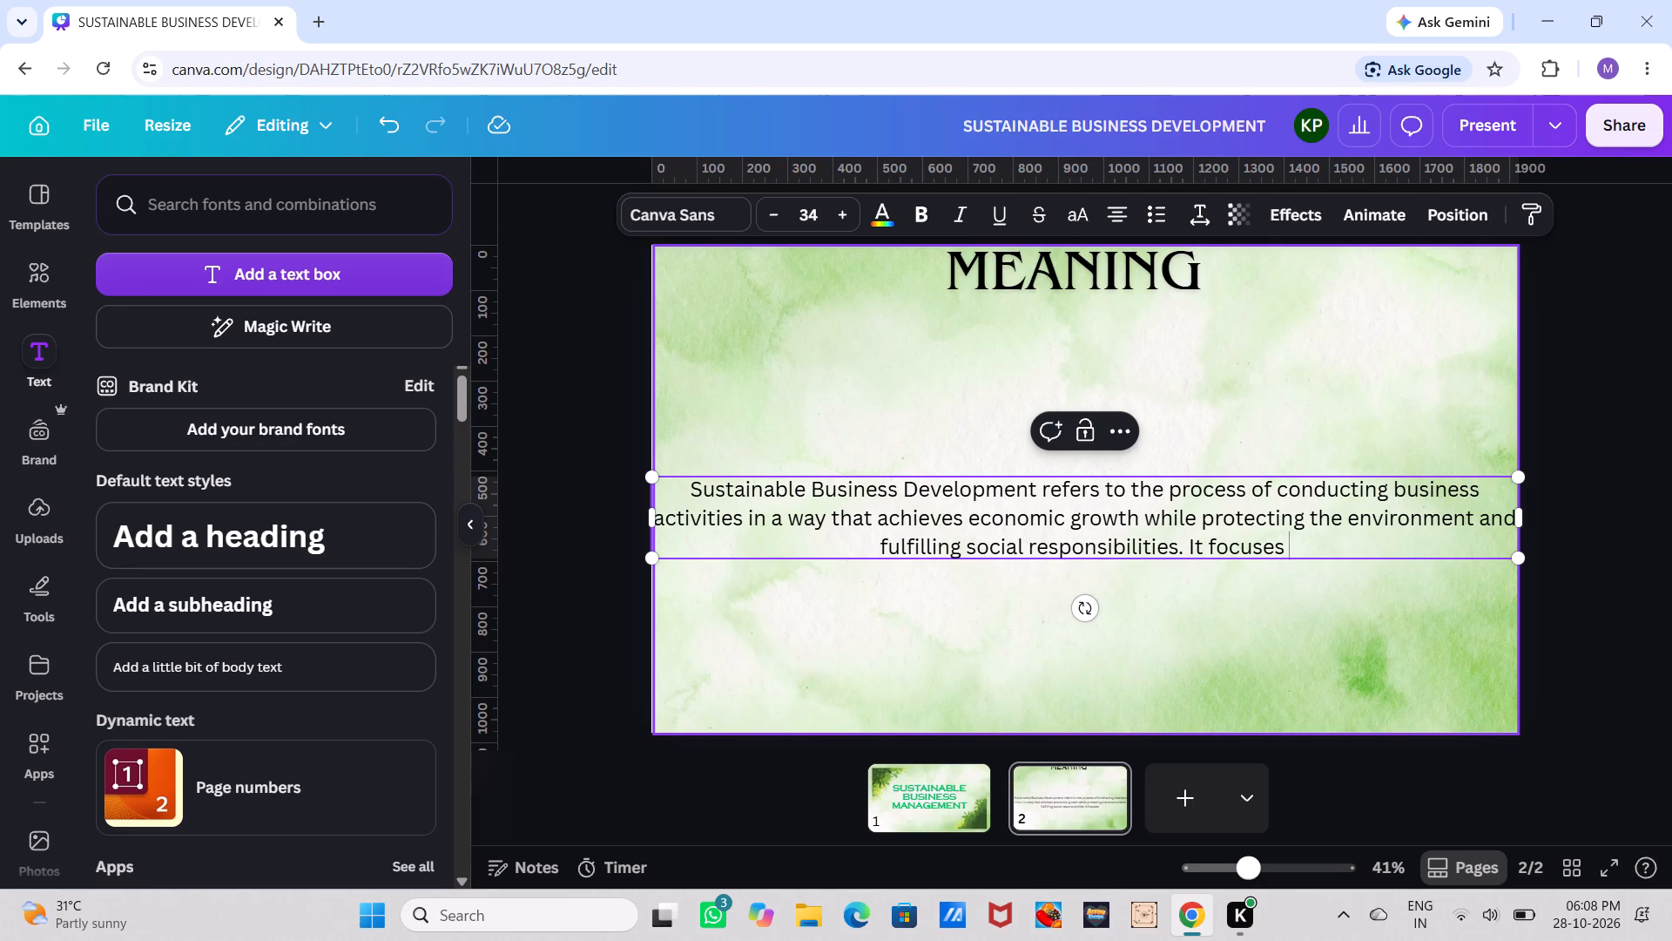
pyautogui.write('on')
pyautogui.press('space')
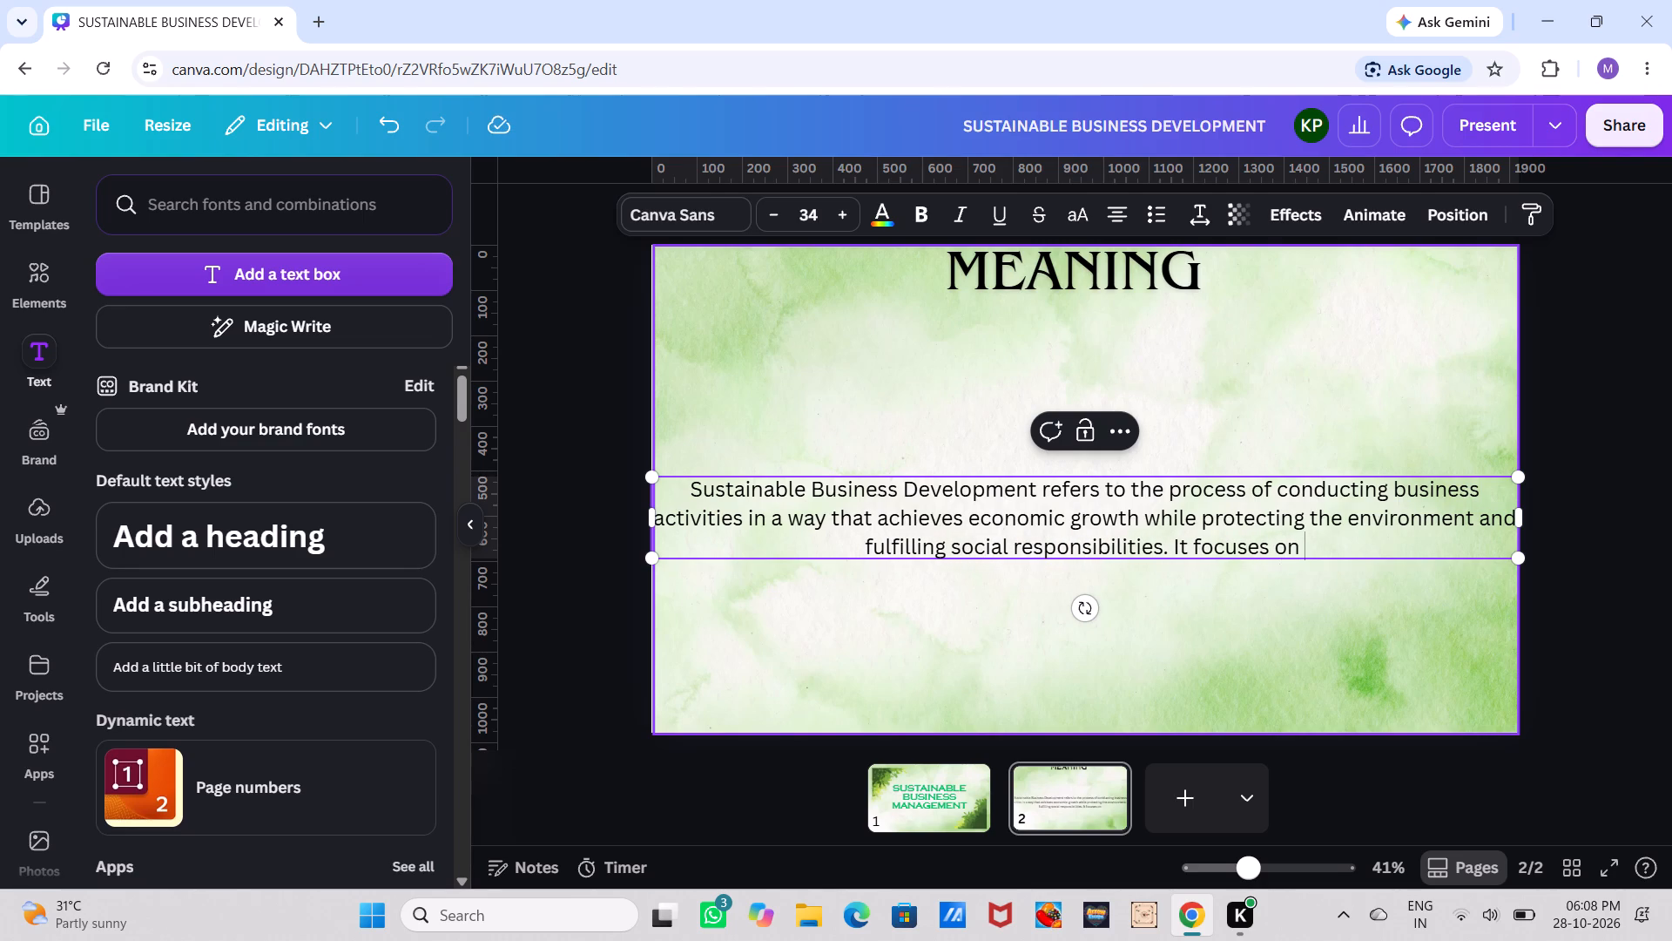
pyautogui.write('cres')
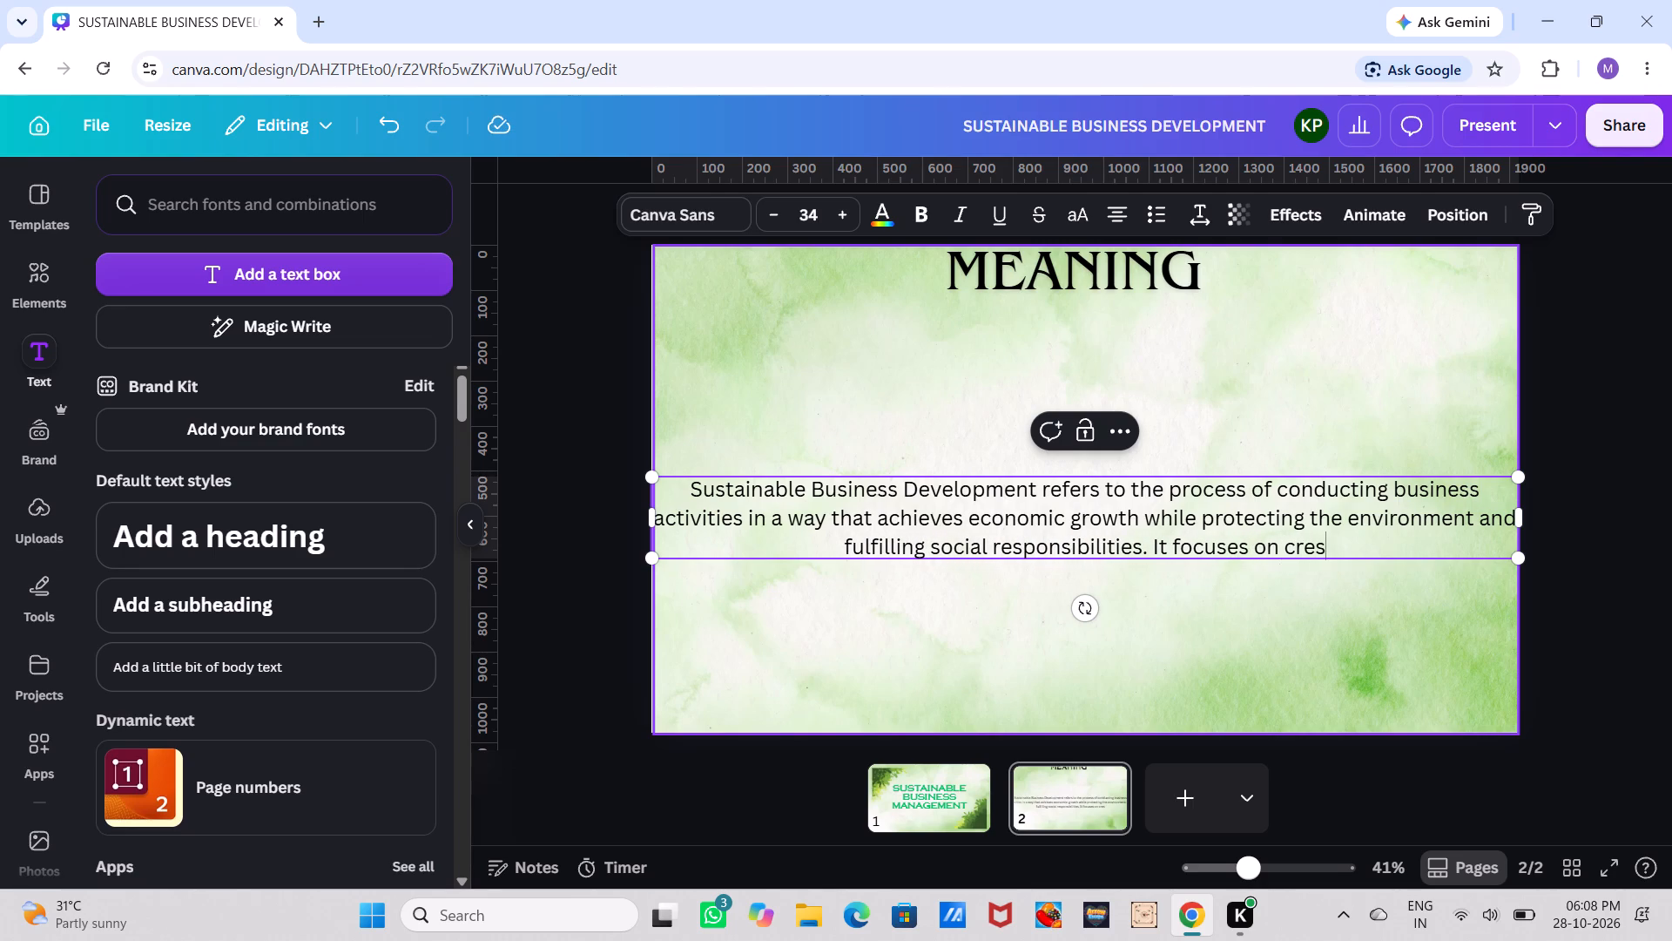
pyautogui.press('BackSpace')
pyautogui.write('ating')
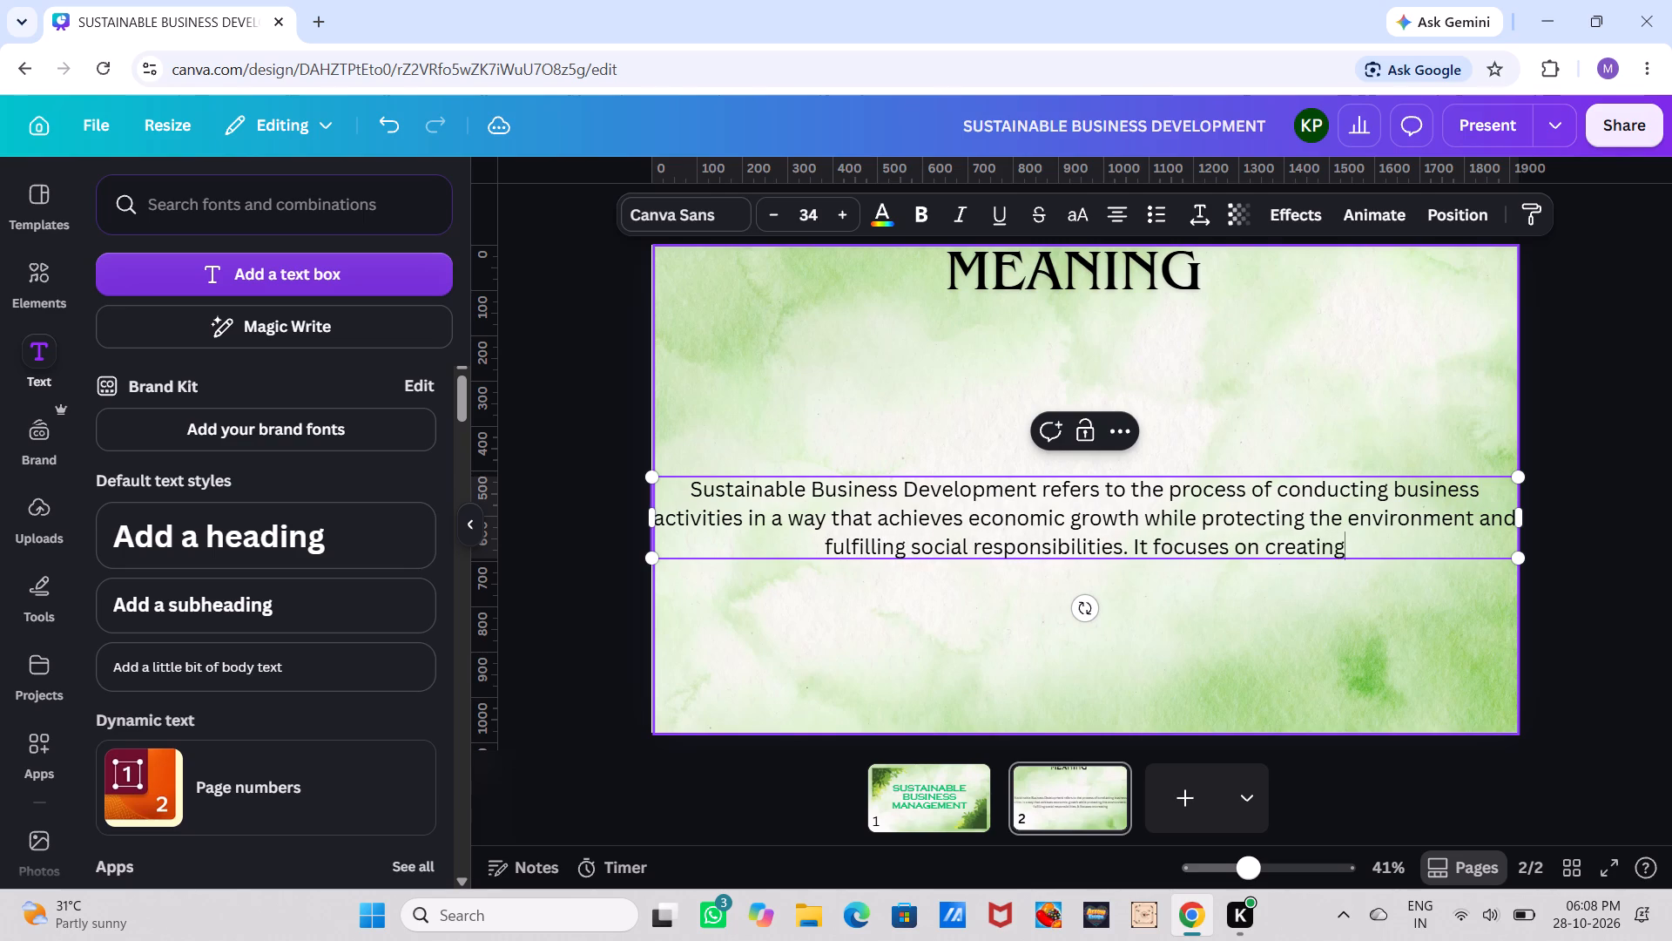
# Continue the second sentence with "long term value for businesses, society, and future generations".
pyautogui.press('space')
pyautogui.write('long term')
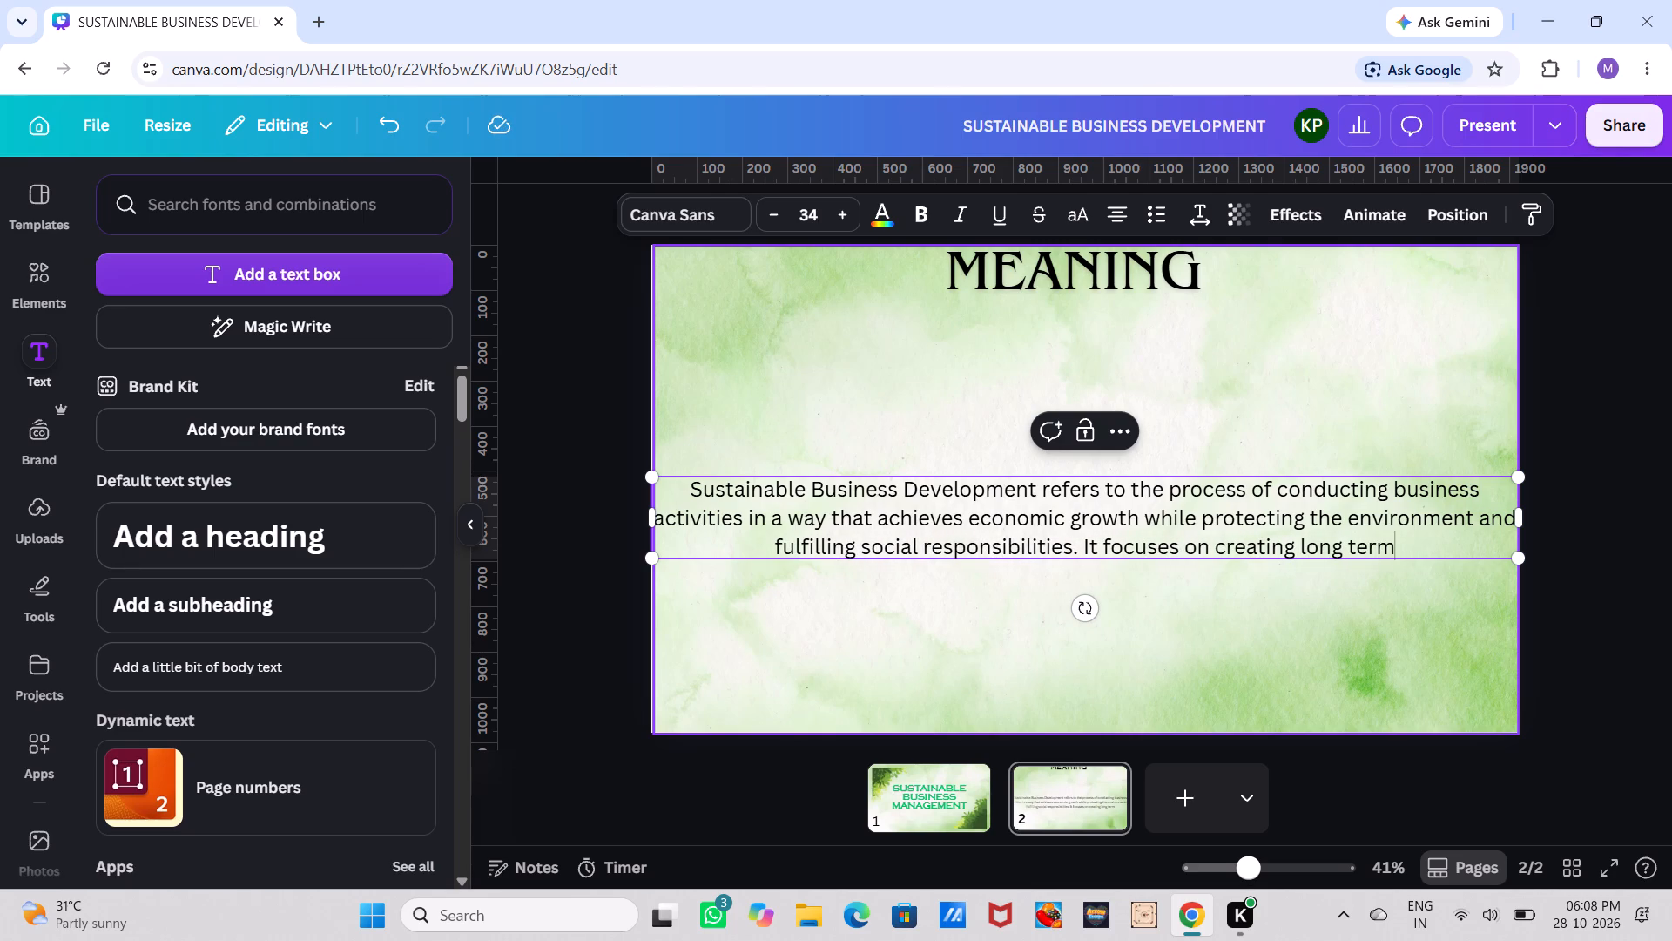
pyautogui.press('space')
pyautogui.write('value for')
pyautogui.press('space')
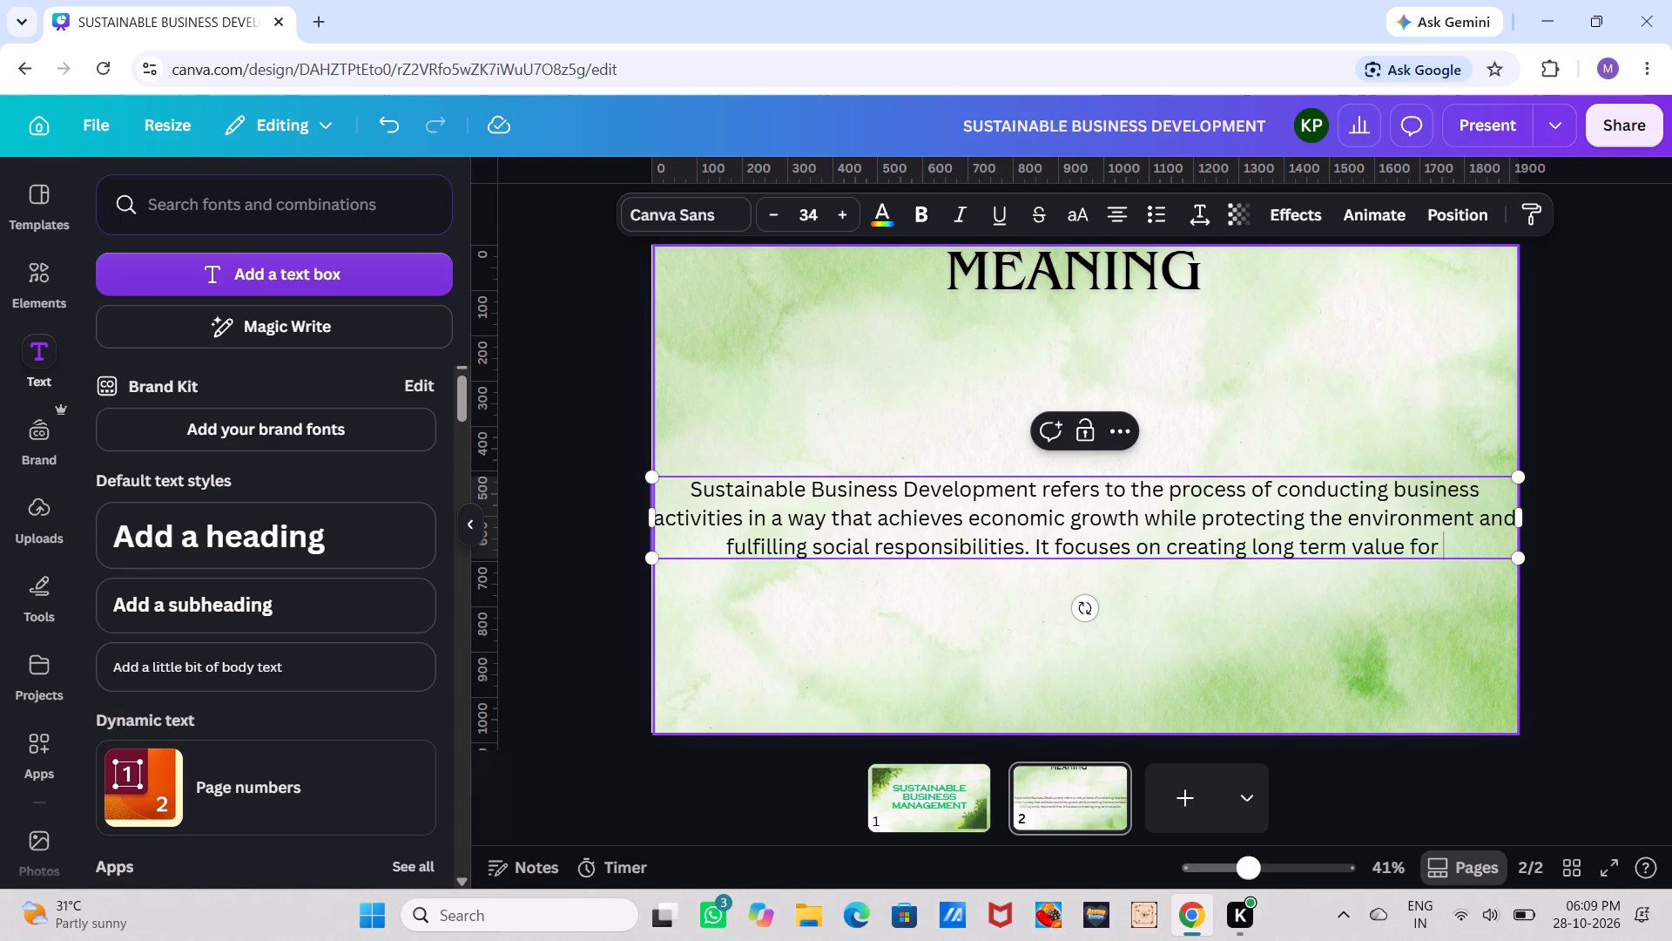
pyautogui.write('businesses, society')
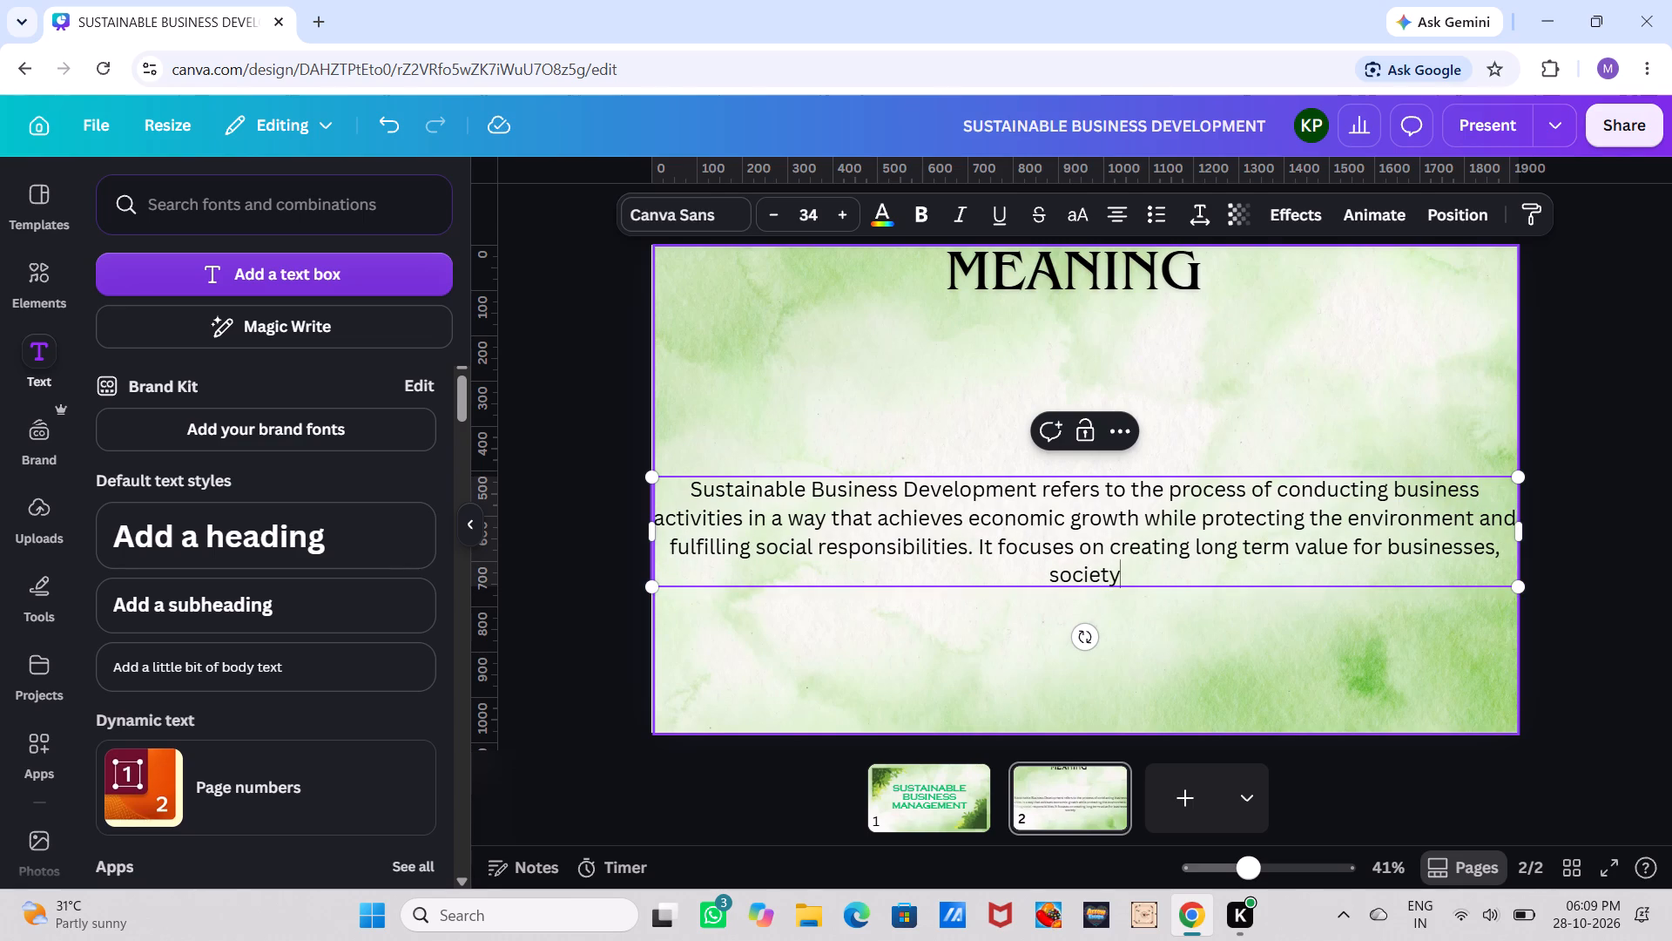
pyautogui.write(', and future')
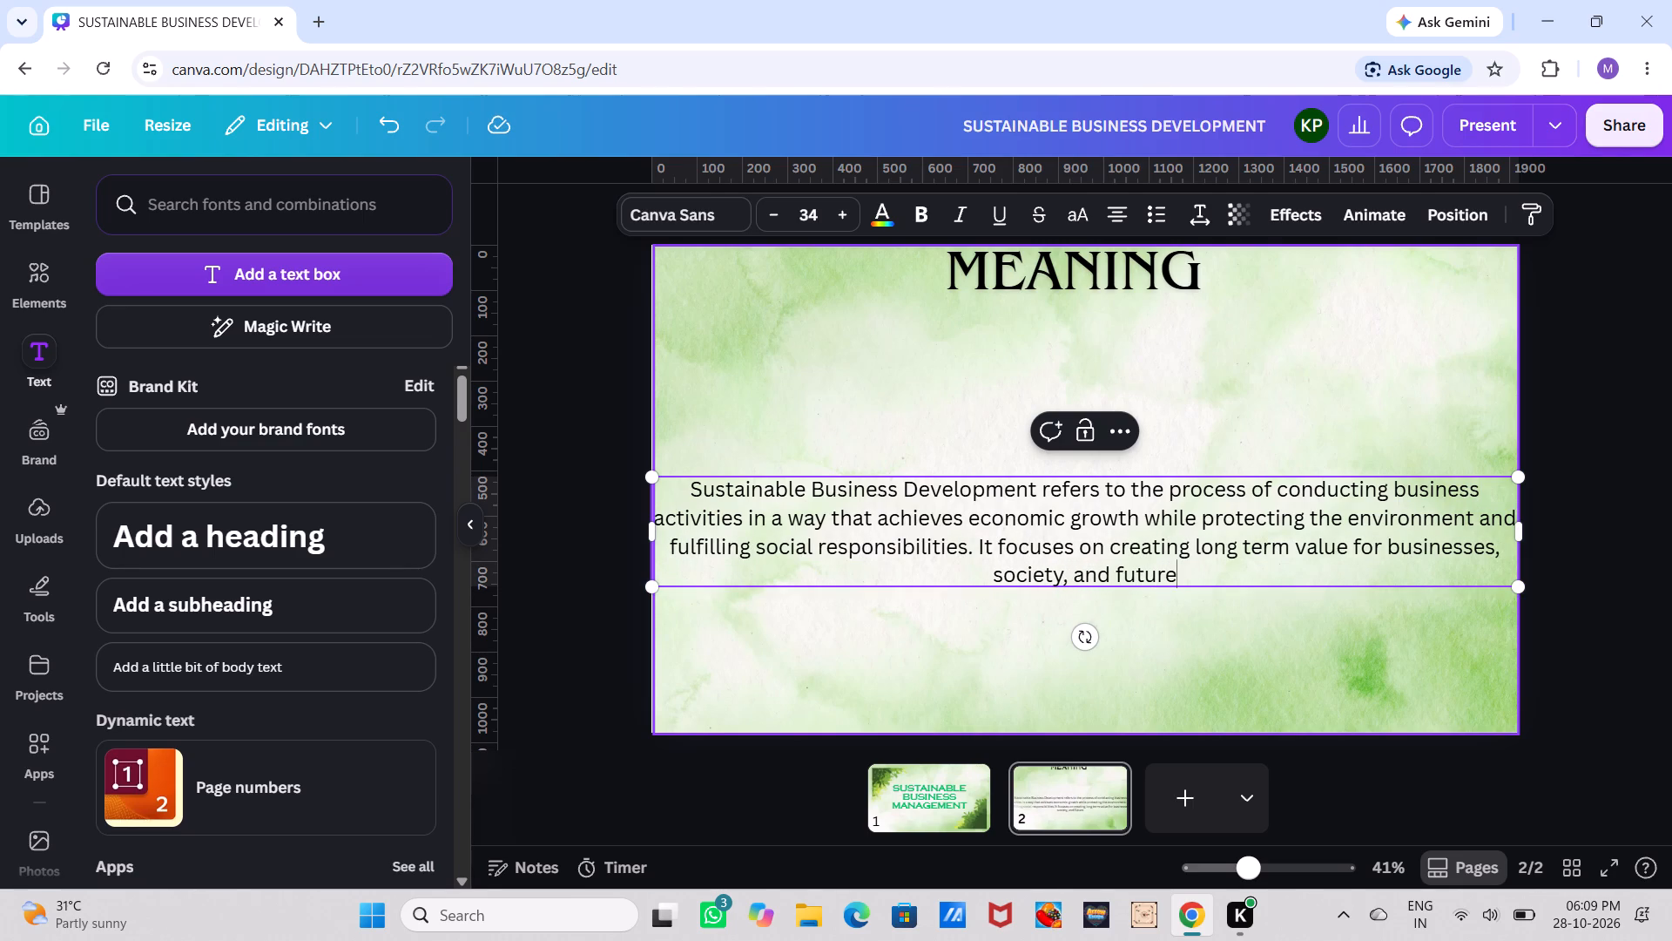
pyautogui.press('space')
pyautogui.write('generations')
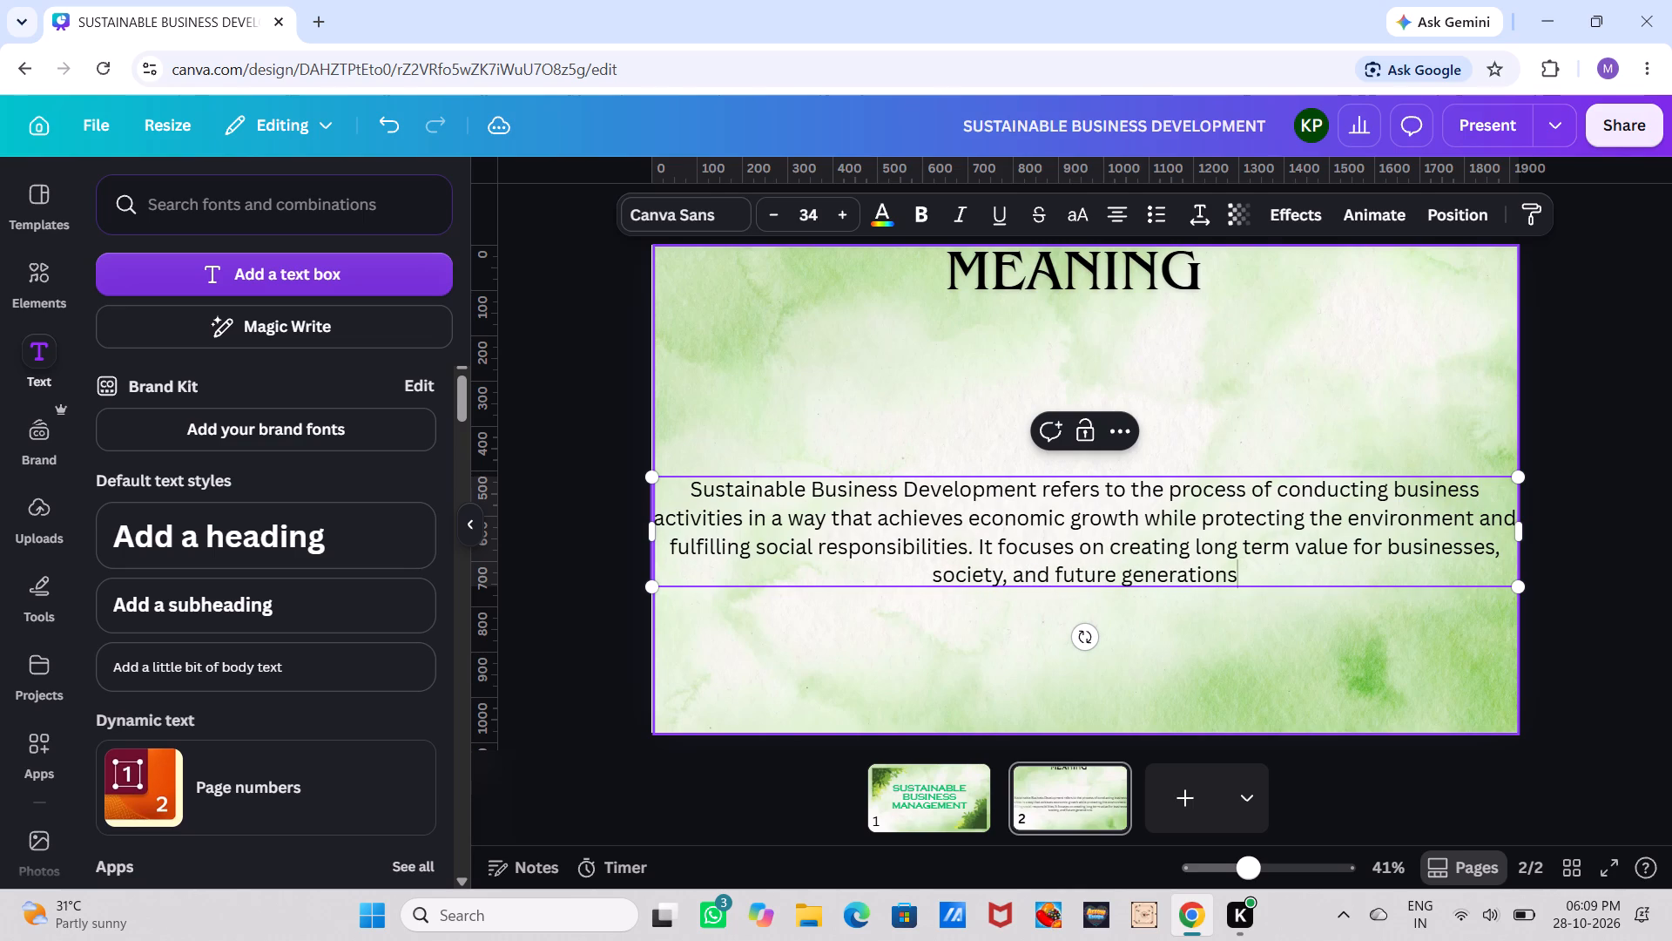
# Complete the second sentence with "rather than only maximizing short term profits.".
pyautogui.press('space')
pyautogui.write('rather')
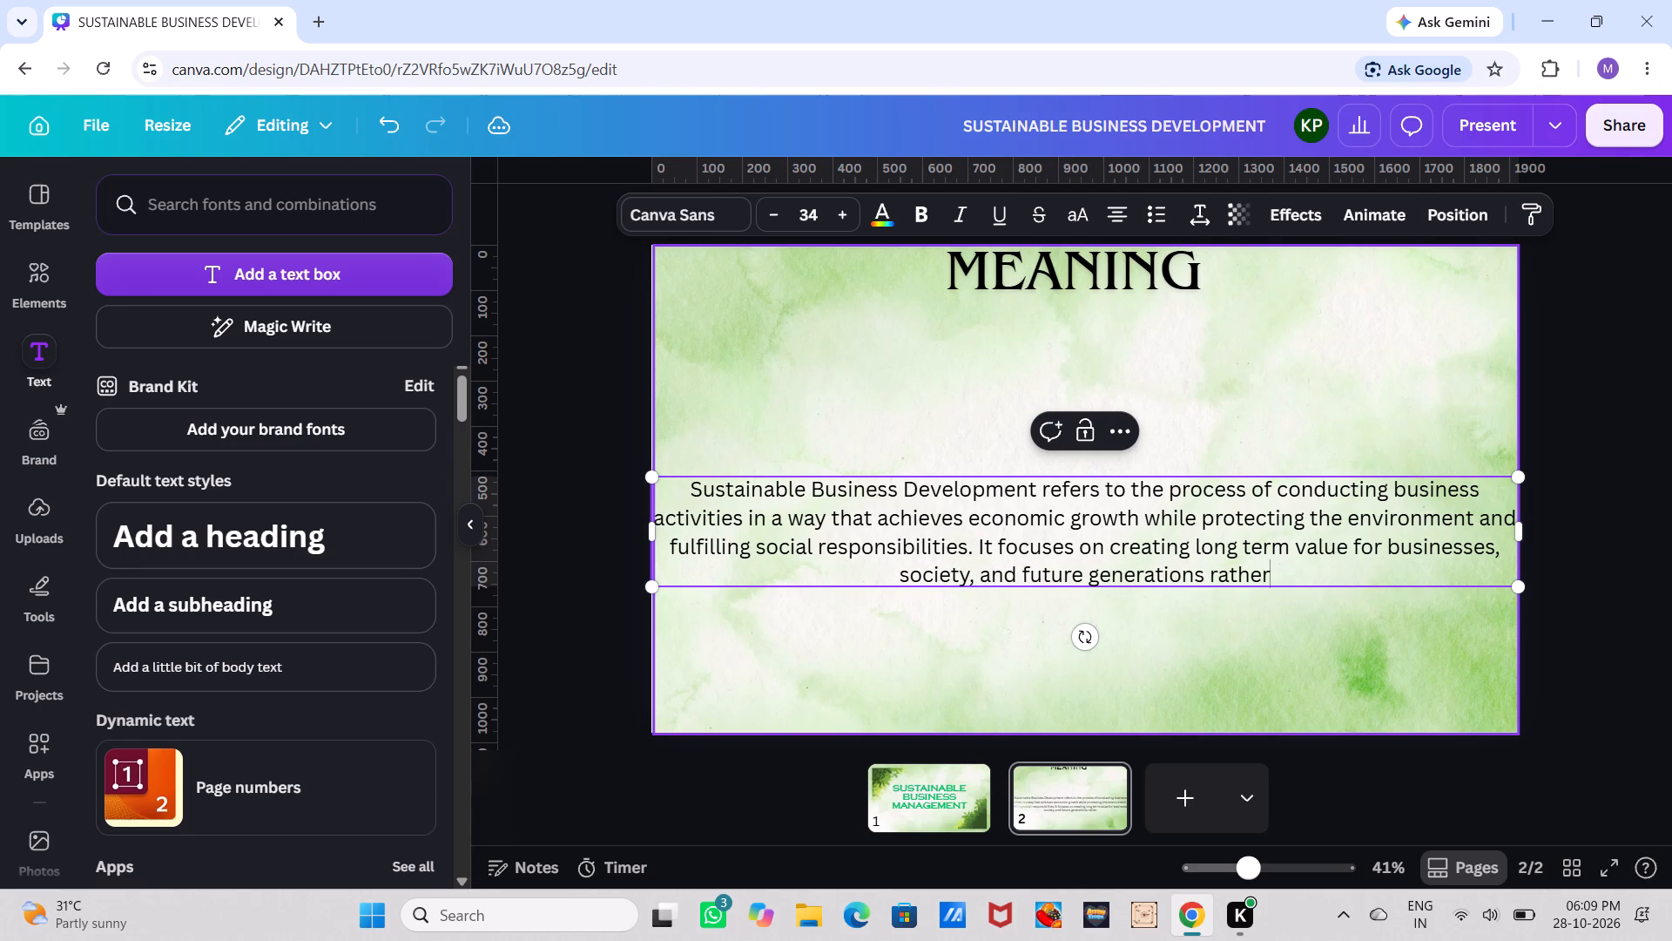
pyautogui.press('space')
pyautogui.write('than only')
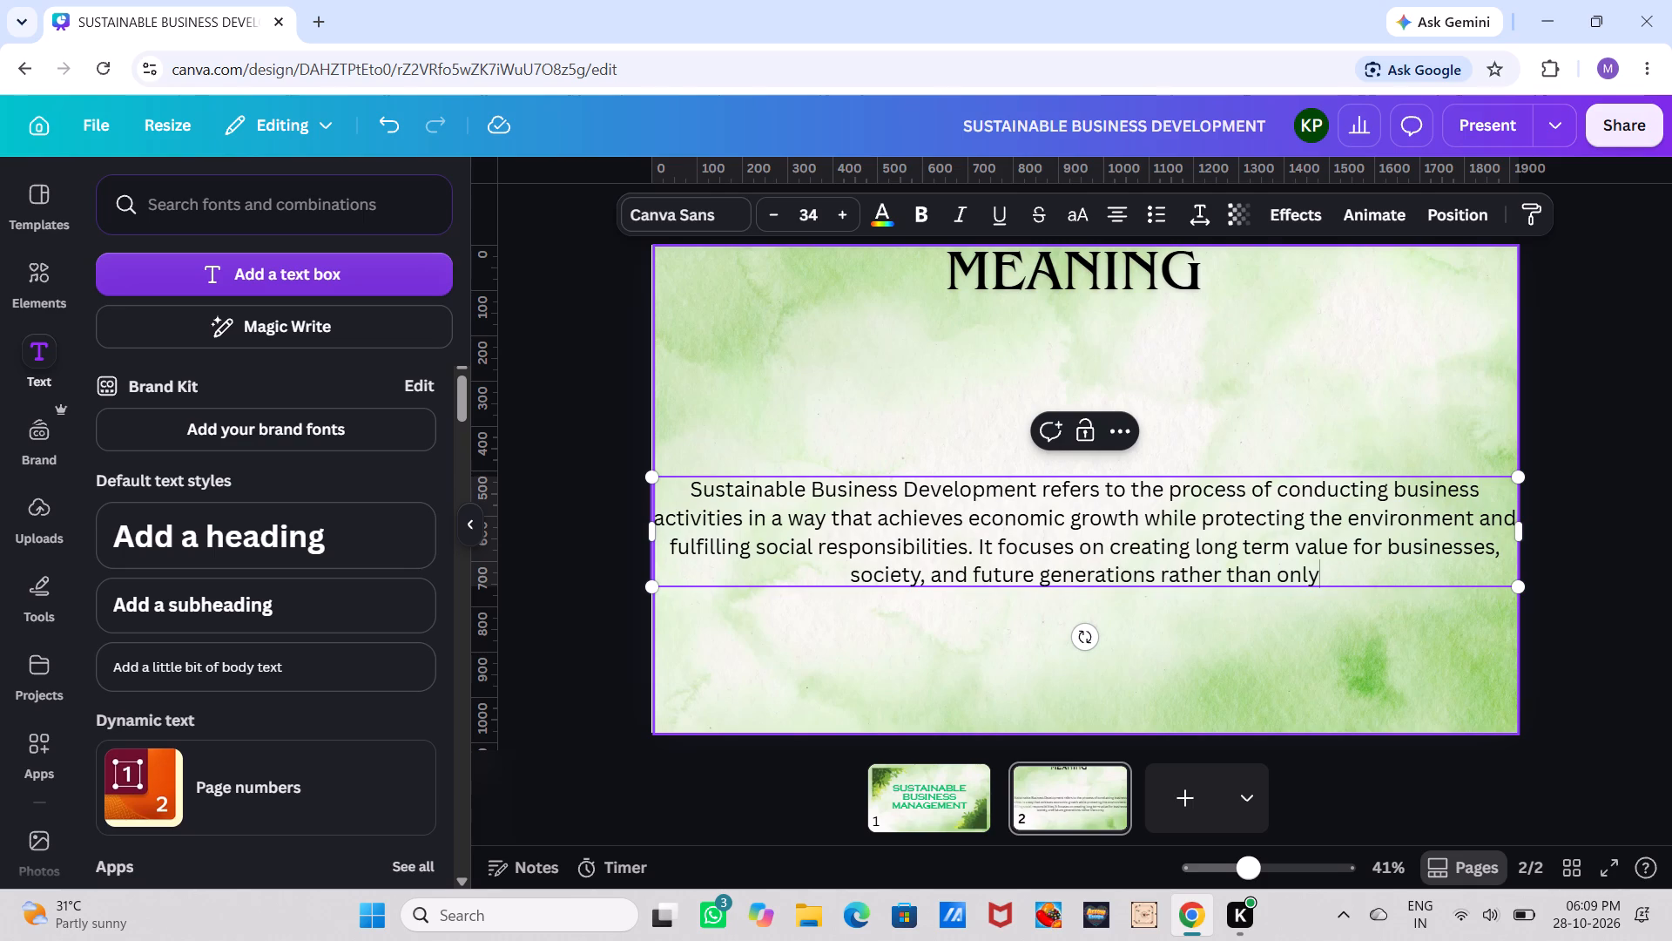
pyautogui.press('space')
pyautogui.write('maximizing')
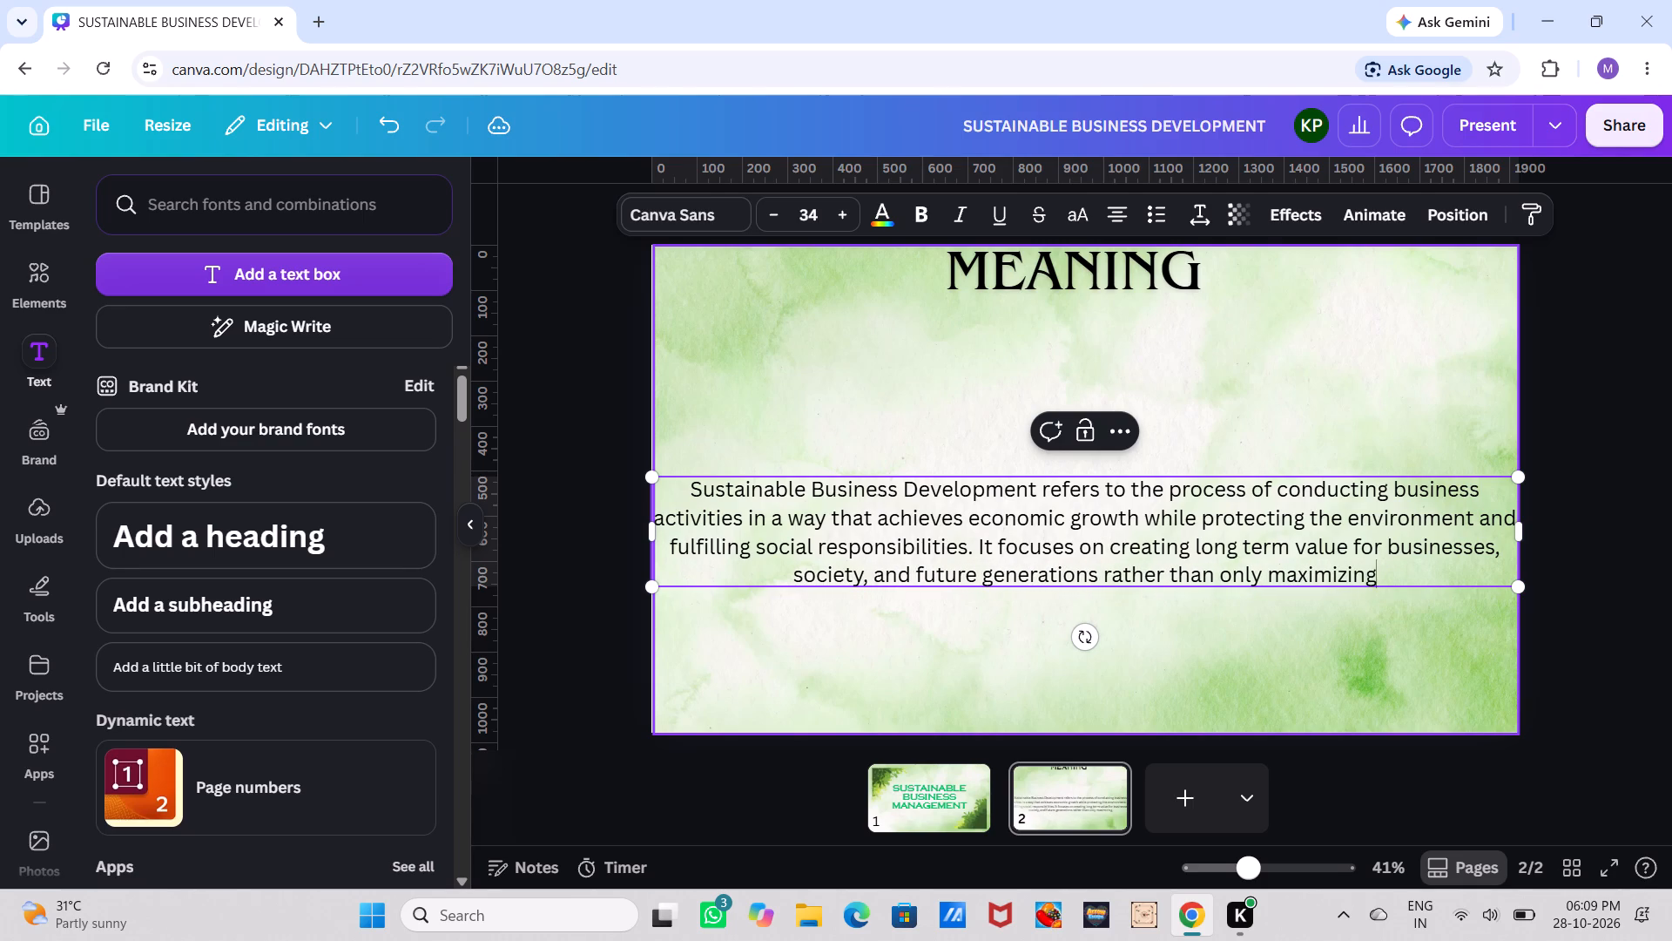
pyautogui.press('space')
pyautogui.write('short term')
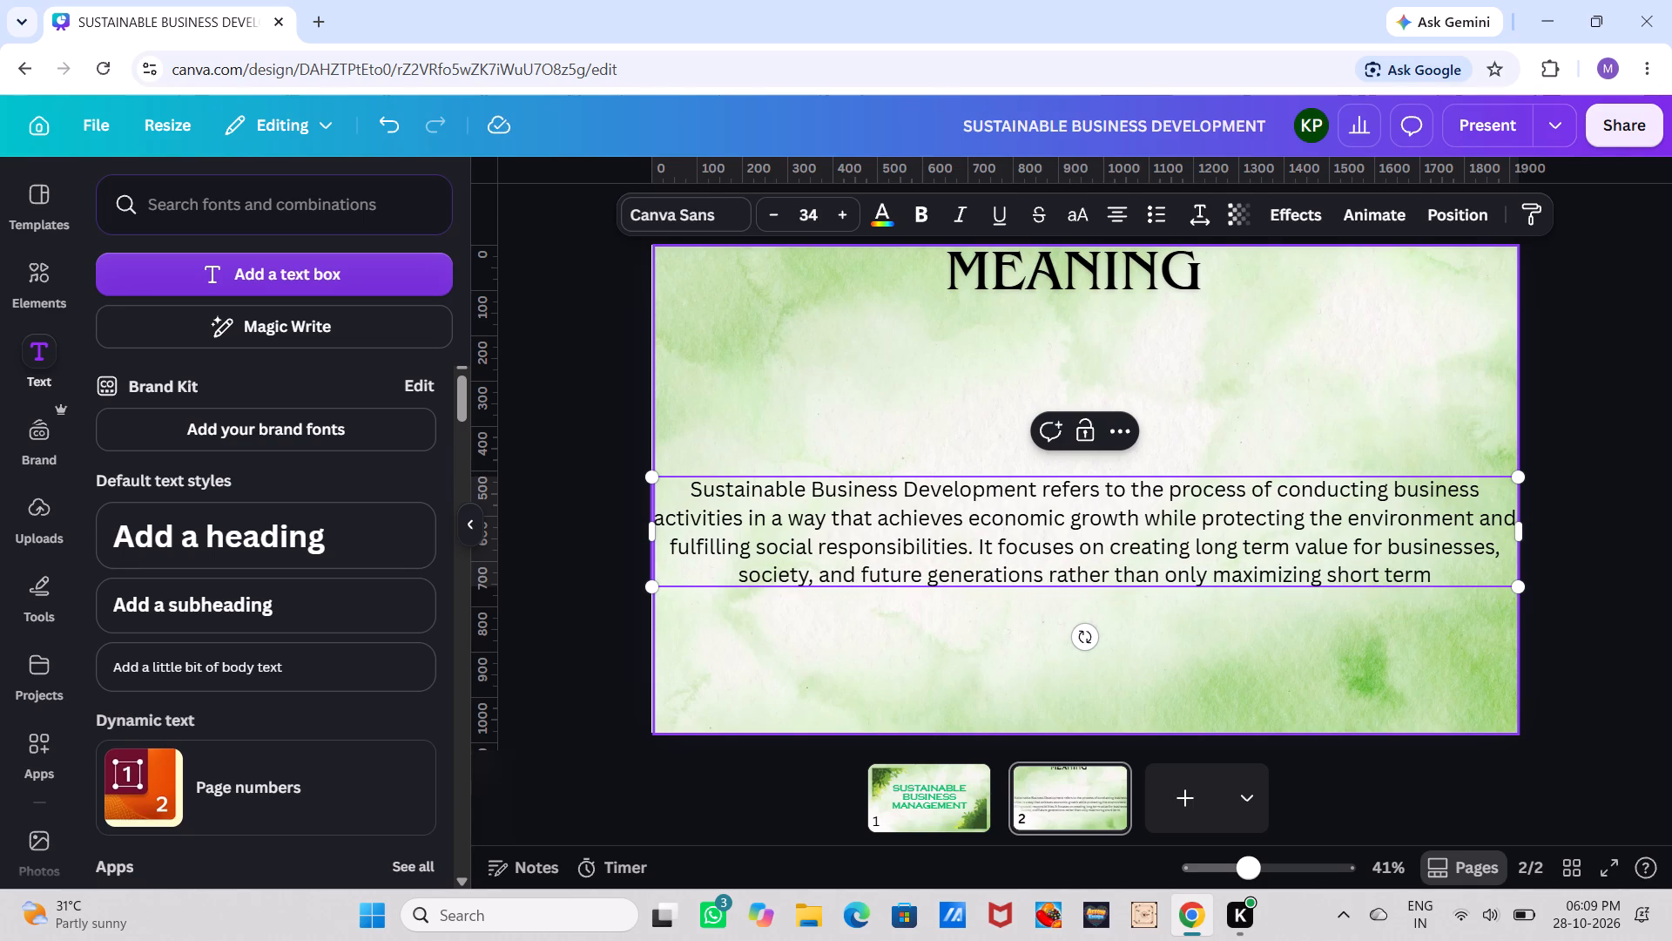
pyautogui.press('space')
pyautogui.write('profits')
pyautogui.write('.')
pyautogui.press('space')
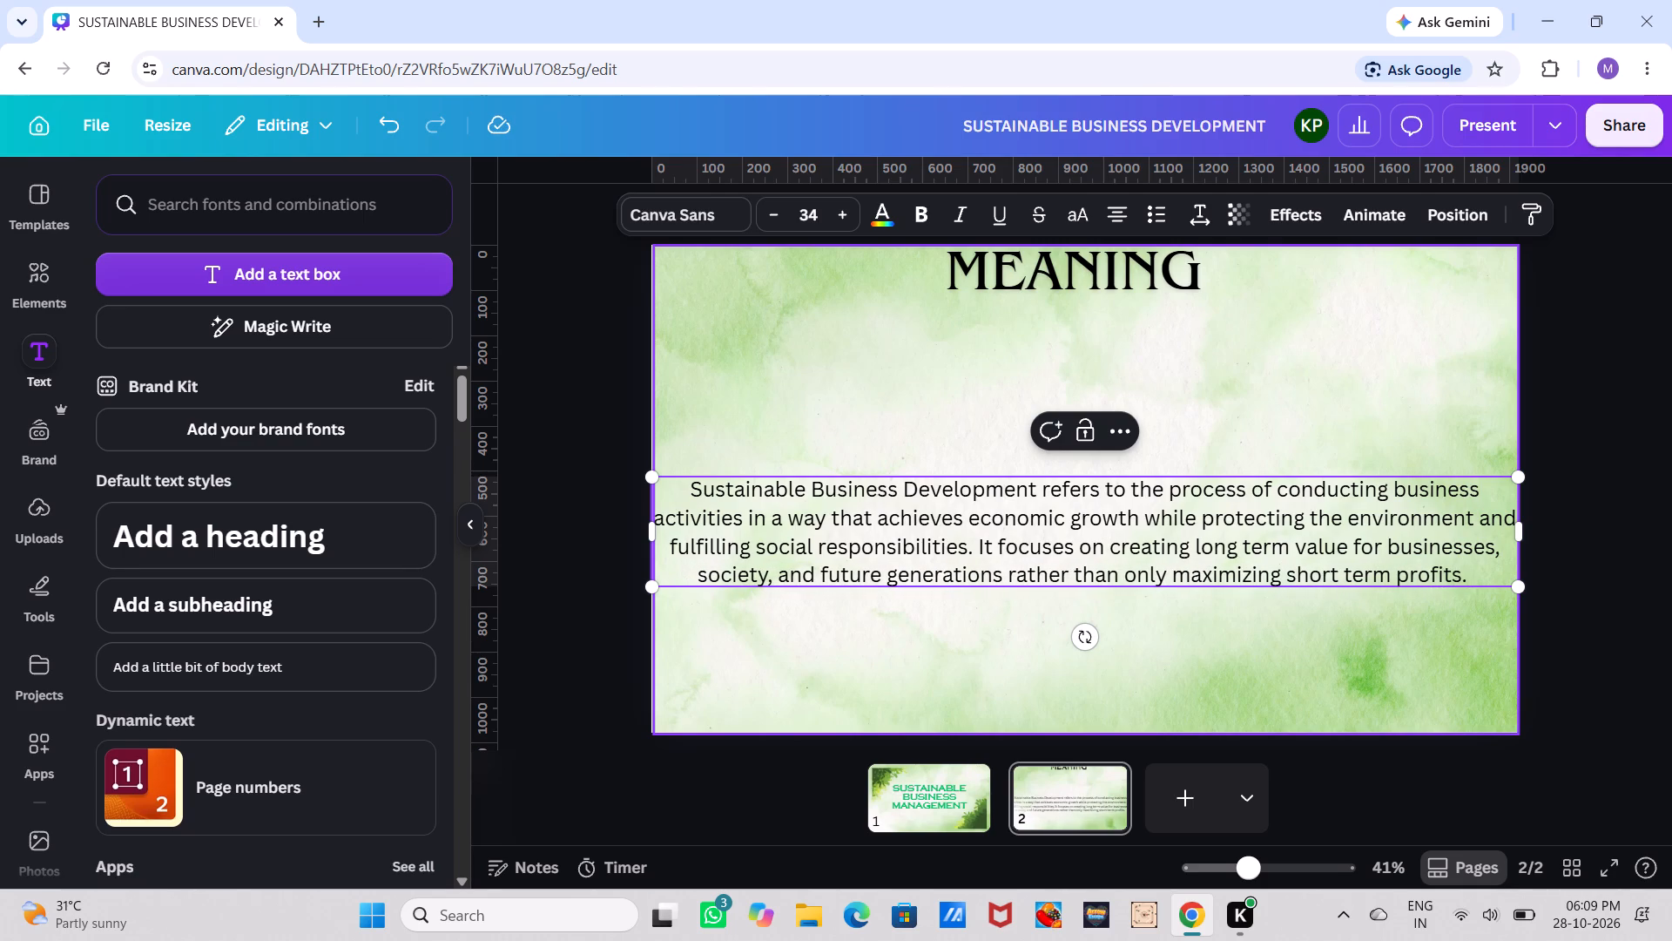
# Begin the third sentence of the body text with "Sustainable businesses use" followed by "resources".
pyautogui.write('sUS')
pyautogui.press('BackSpace')
pyautogui.press('BackSpace')
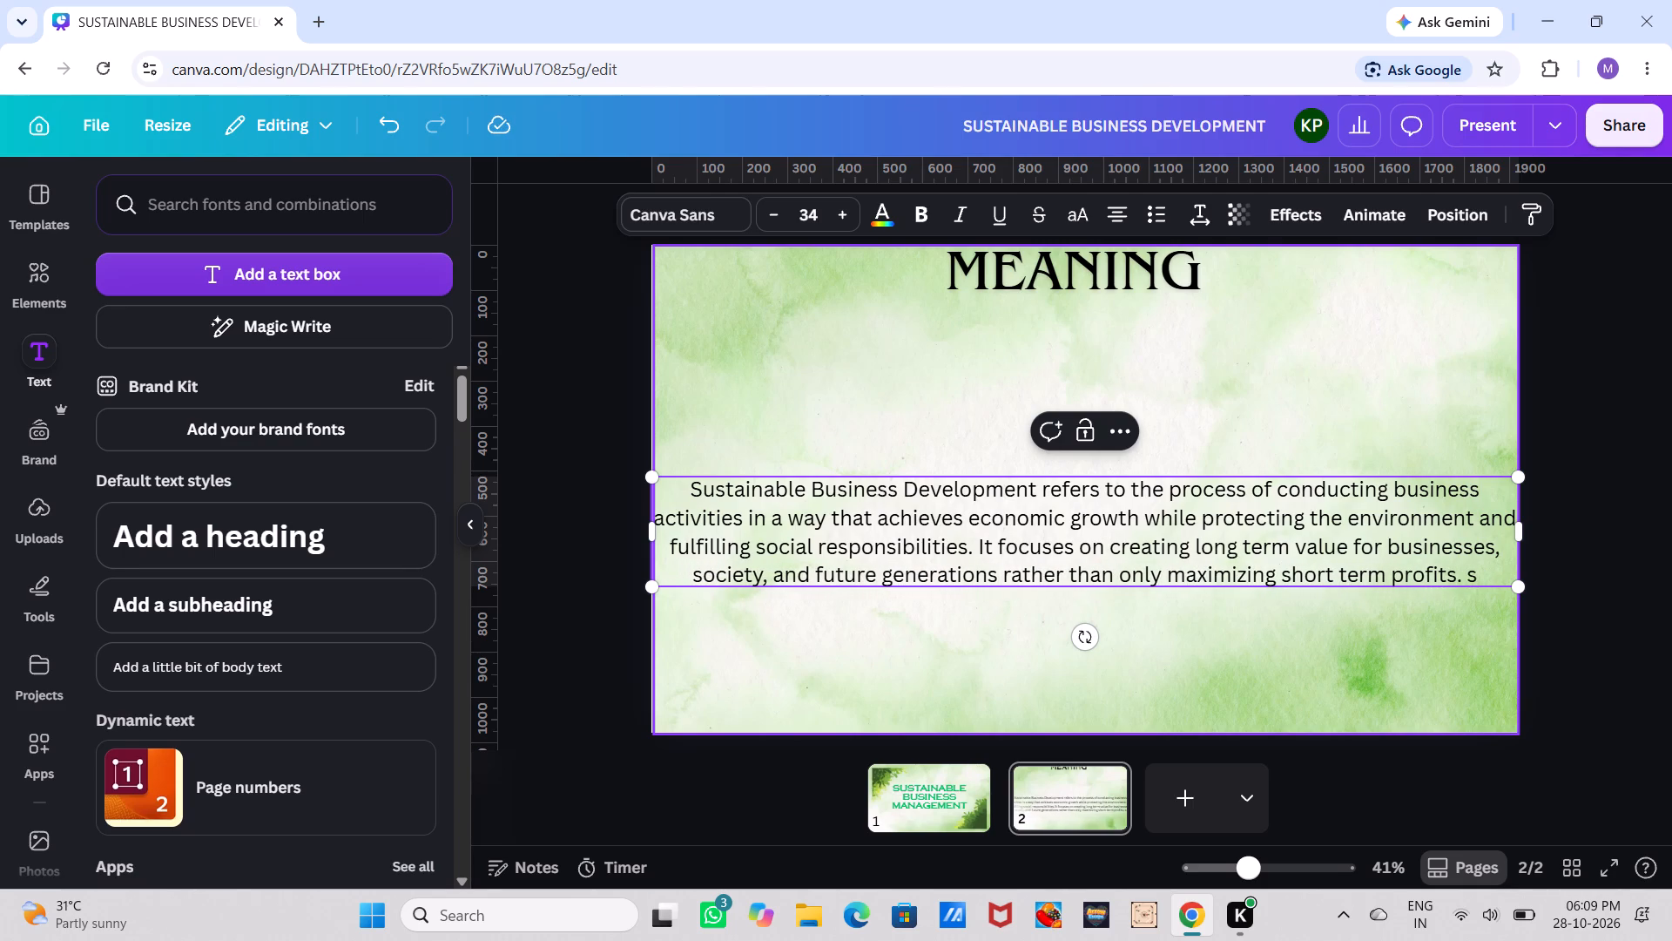
pyautogui.write('Sus')
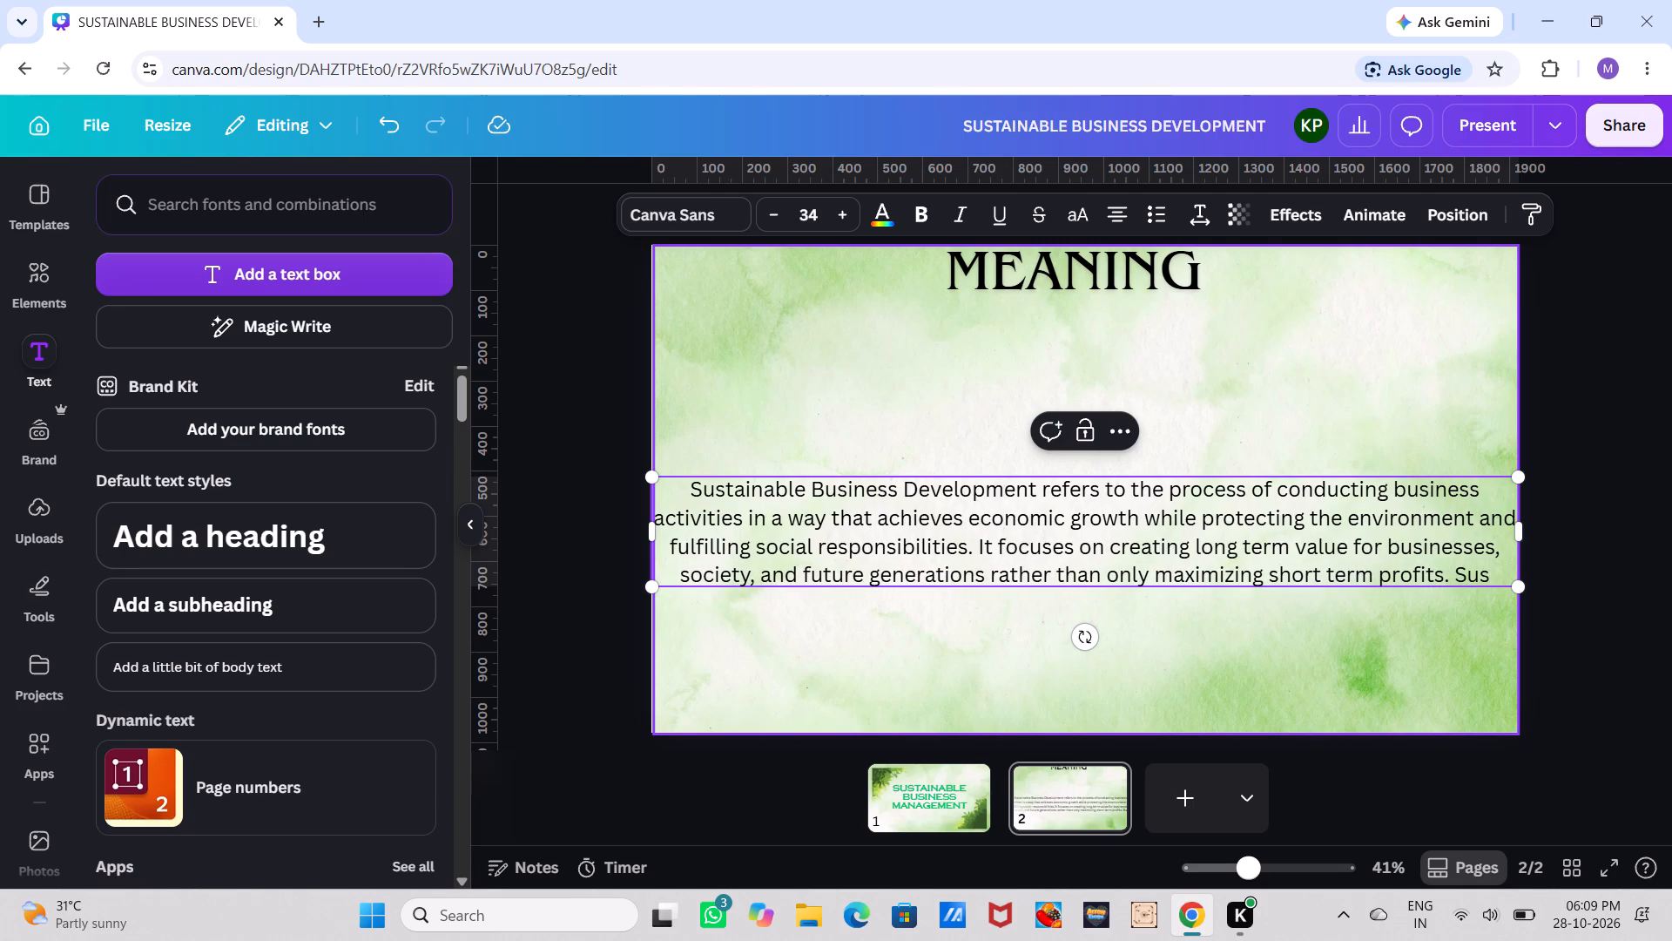
pyautogui.write('tainable')
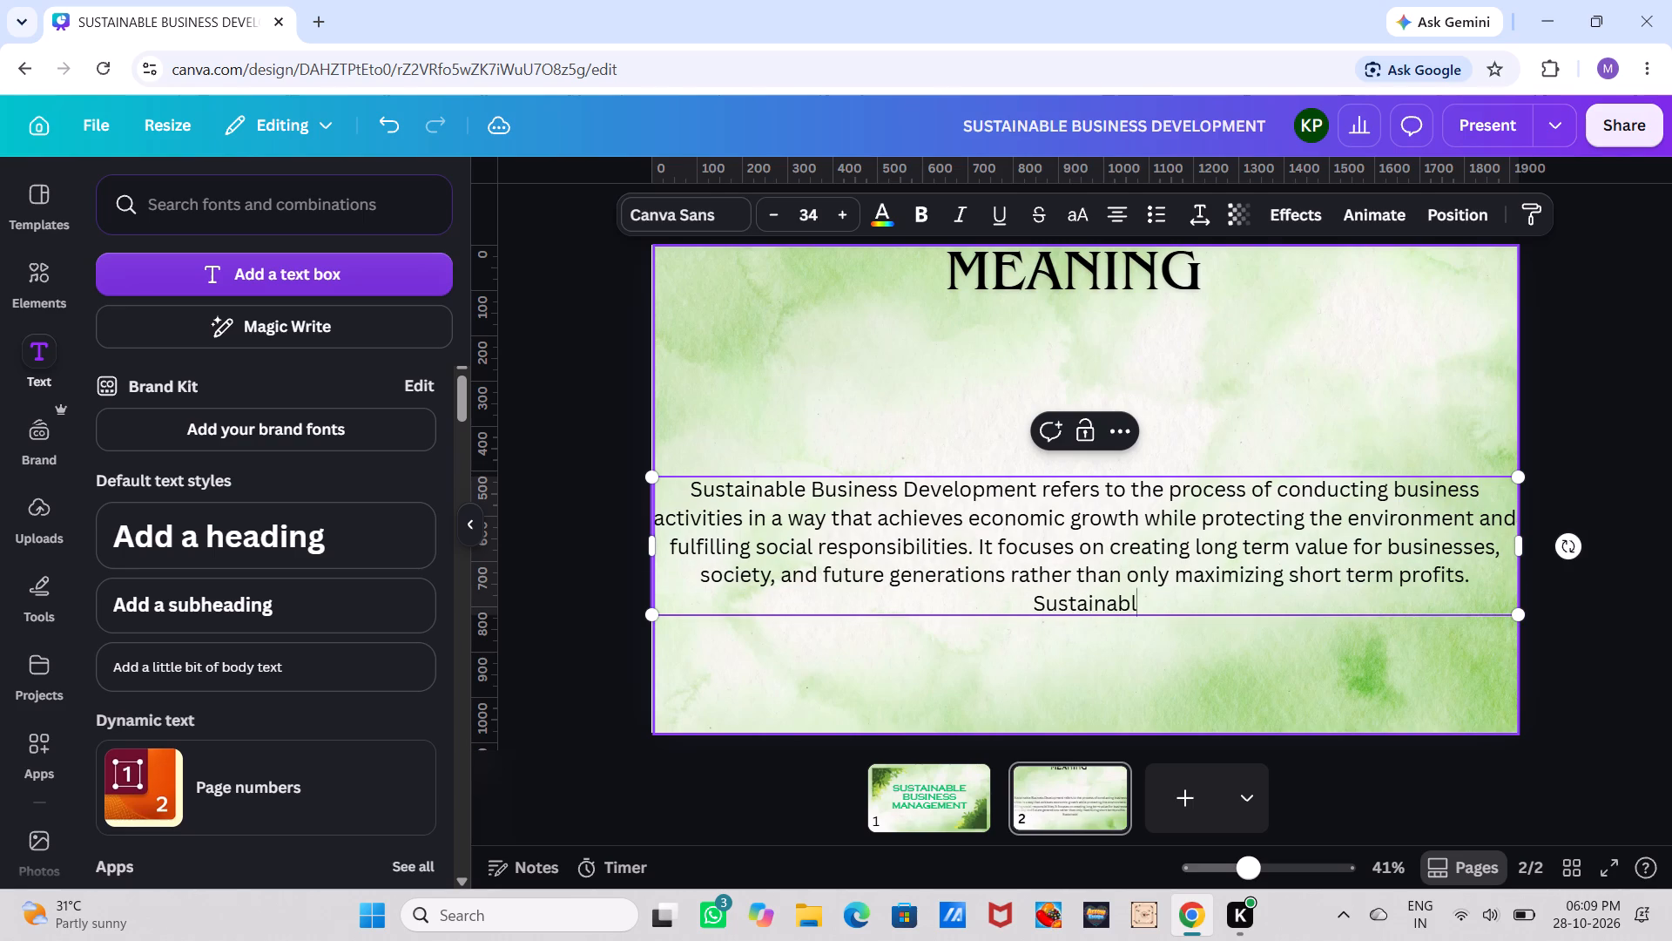
pyautogui.press('space')
pyautogui.write('busin')
pyautogui.write('esses')
pyautogui.press('space')
pyautogui.write('use')
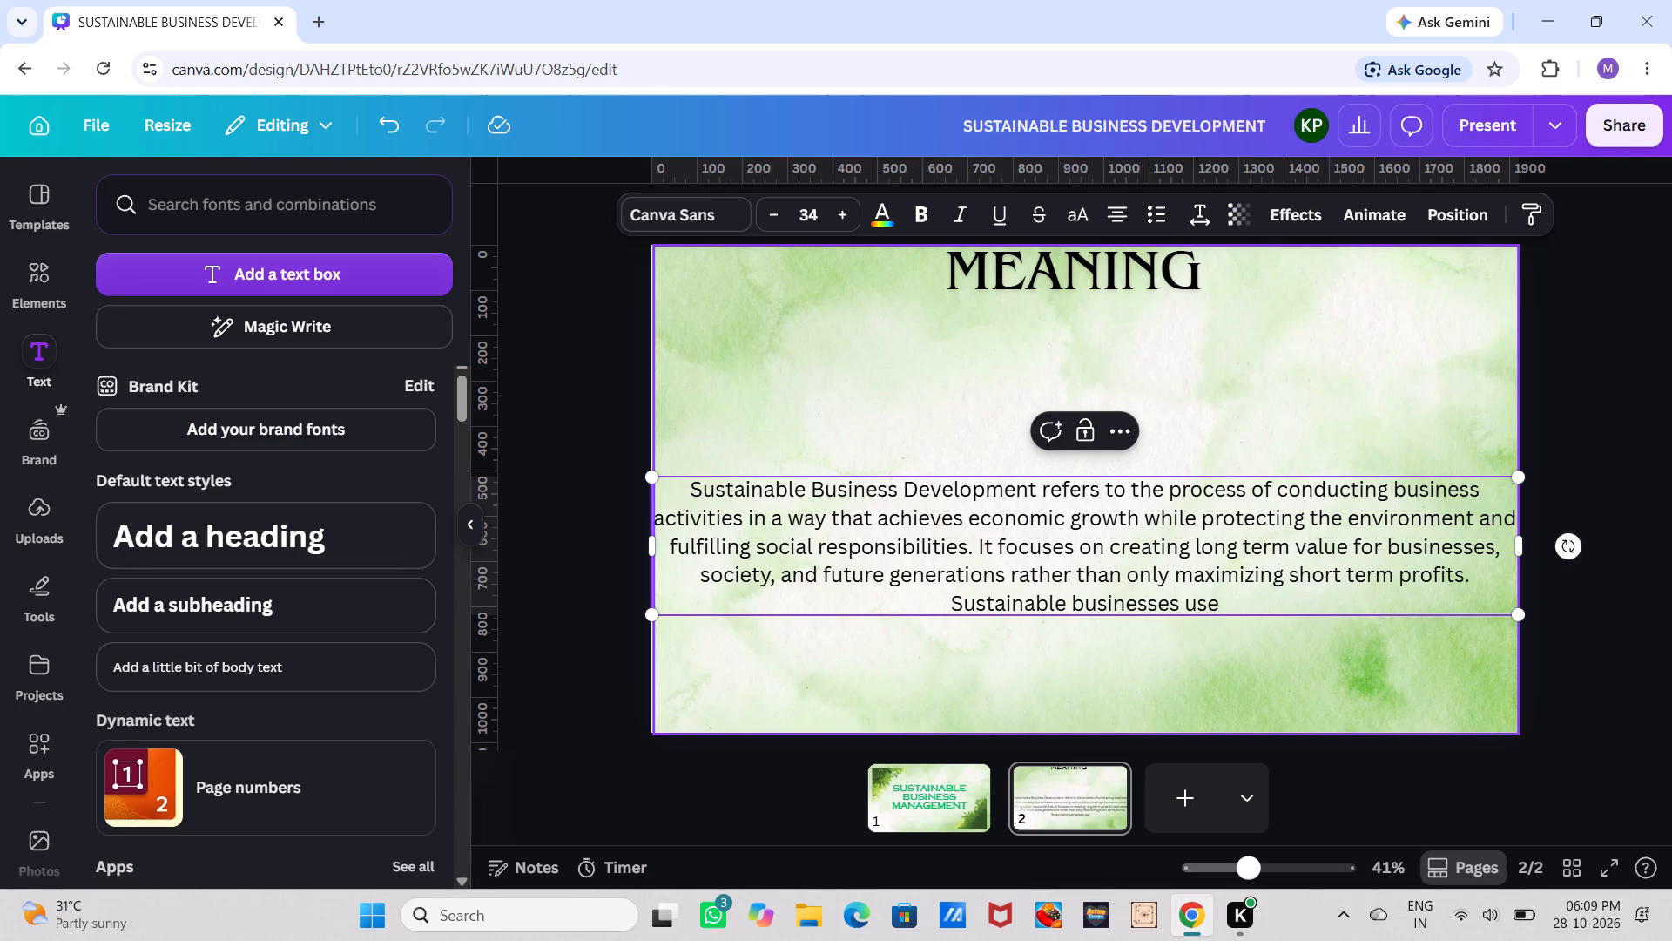
pyautogui.write('resources')
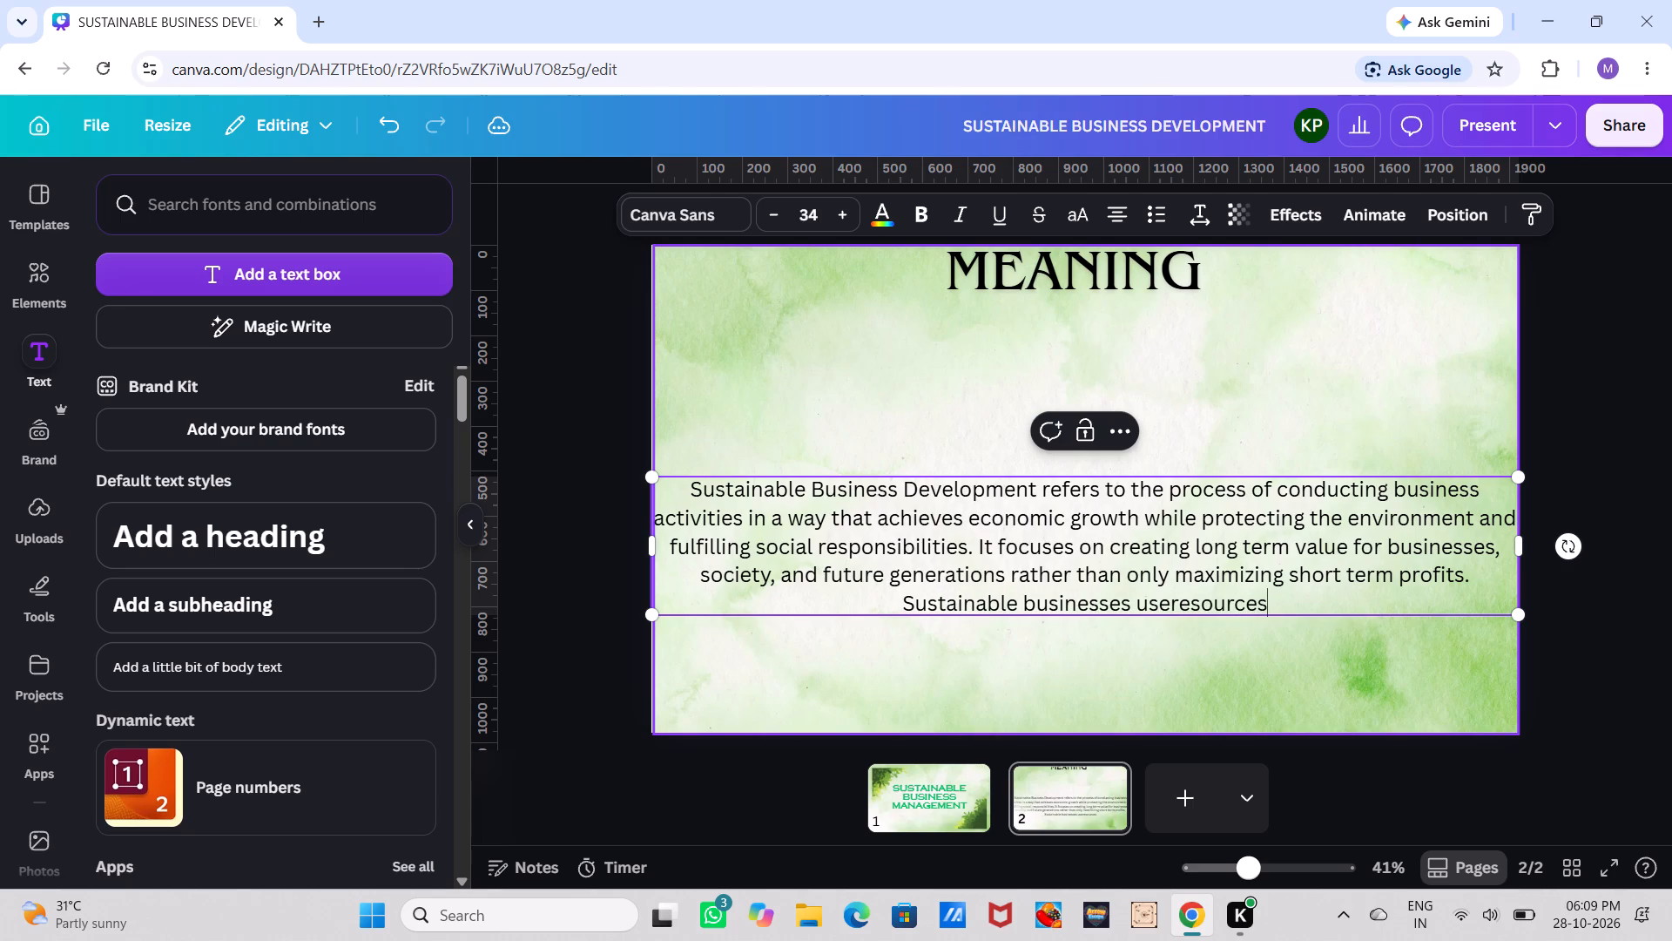
# Insert the missing space between "use" and "resources" in the third sentence.
pyautogui.press('Left')
pyautogui.press('Left')
pyautogui.press('Left')
pyautogui.press('Left')
pyautogui.press('Left')
pyautogui.press('Left')
pyautogui.press('Left')
pyautogui.press('Left')
pyautogui.press('Left')
pyautogui.press('space')
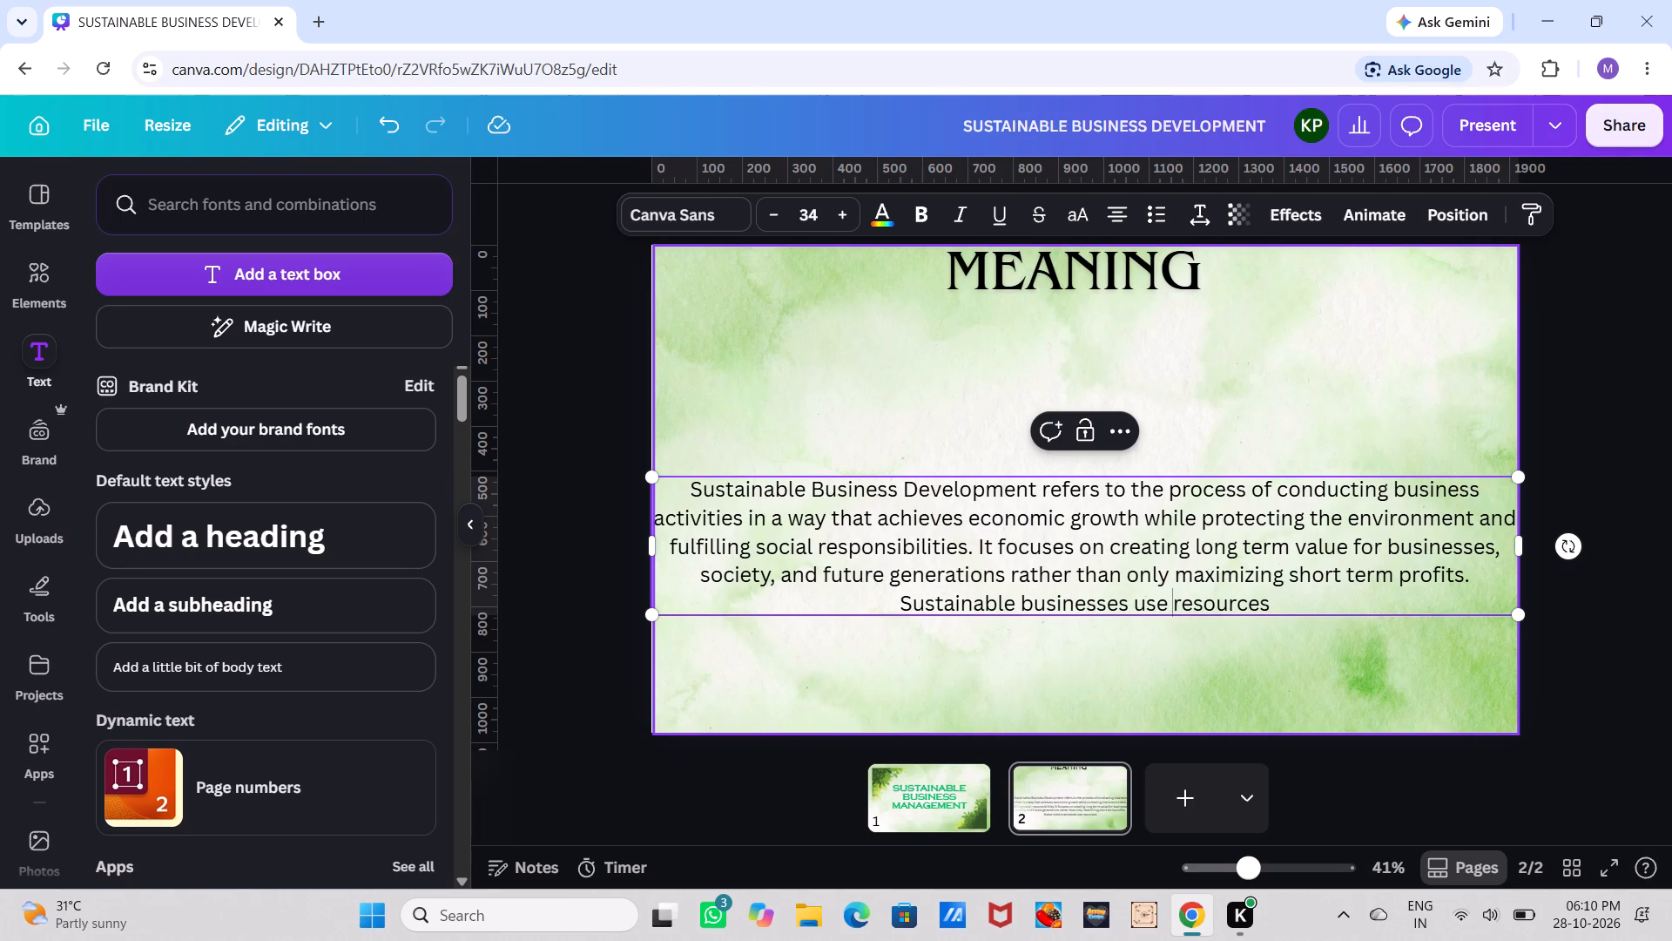
# Continue the third sentence after "resources" with "efficiently, reduce waste".
pyautogui.press('Right')
pyautogui.press('Right')
pyautogui.press('Right')
pyautogui.press('Right')
pyautogui.press('Right')
pyautogui.press('Right')
pyautogui.press('Right')
pyautogui.press('Right')
pyautogui.press('Right')
pyautogui.press('space')
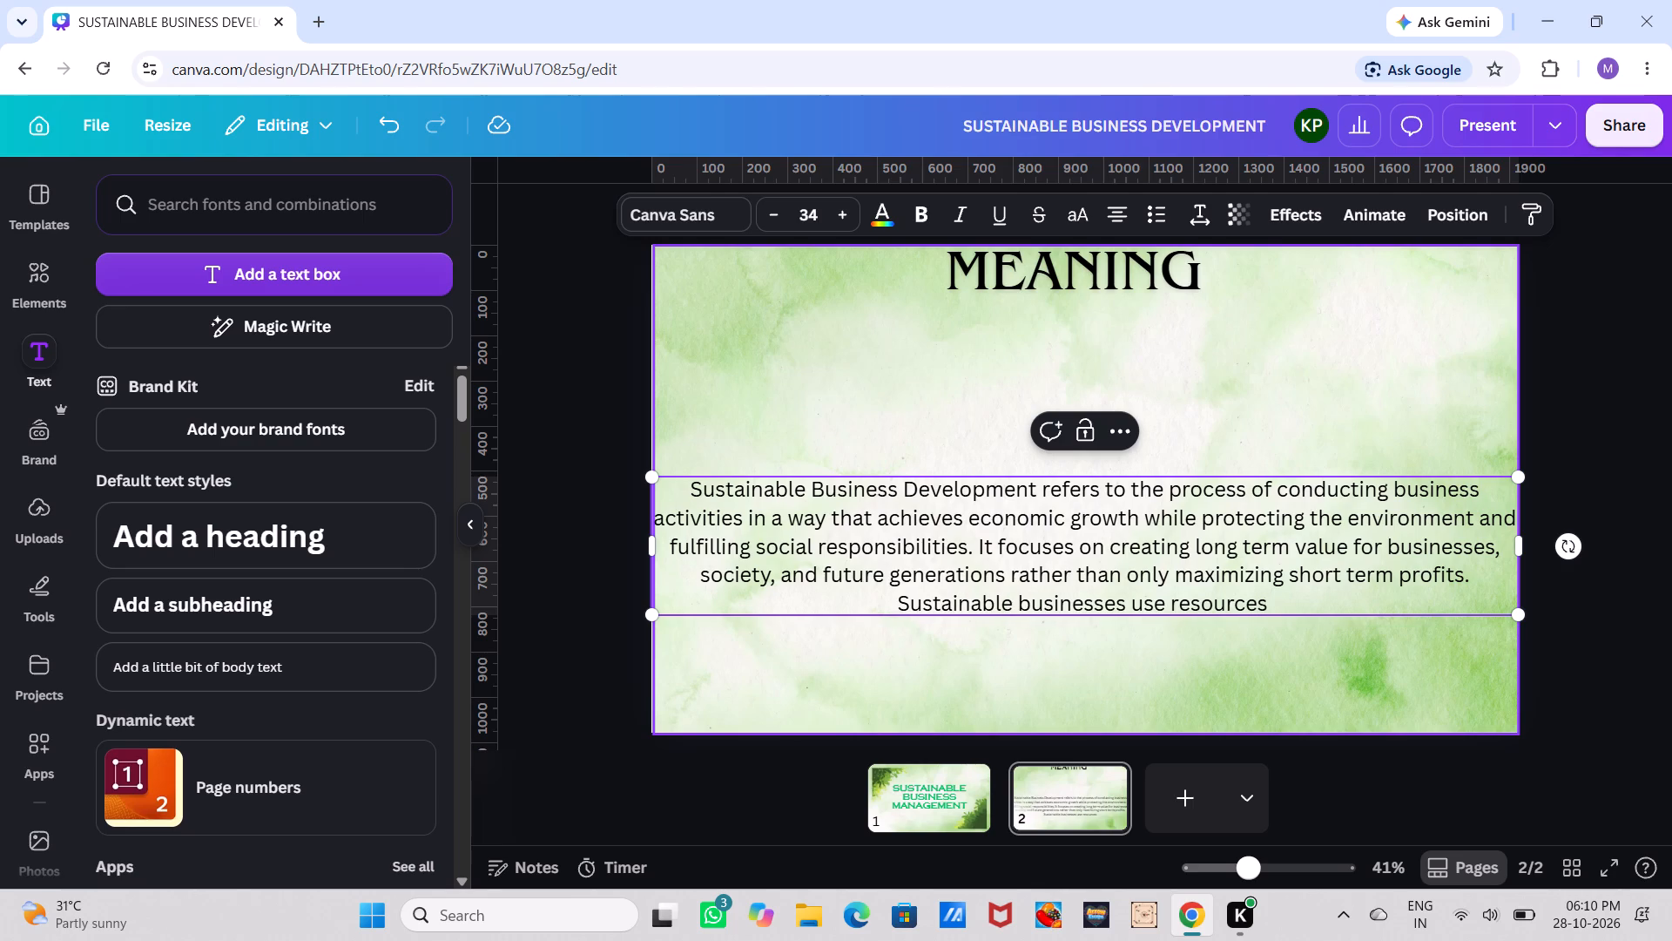
pyautogui.write('eff')
pyautogui.write('iciently')
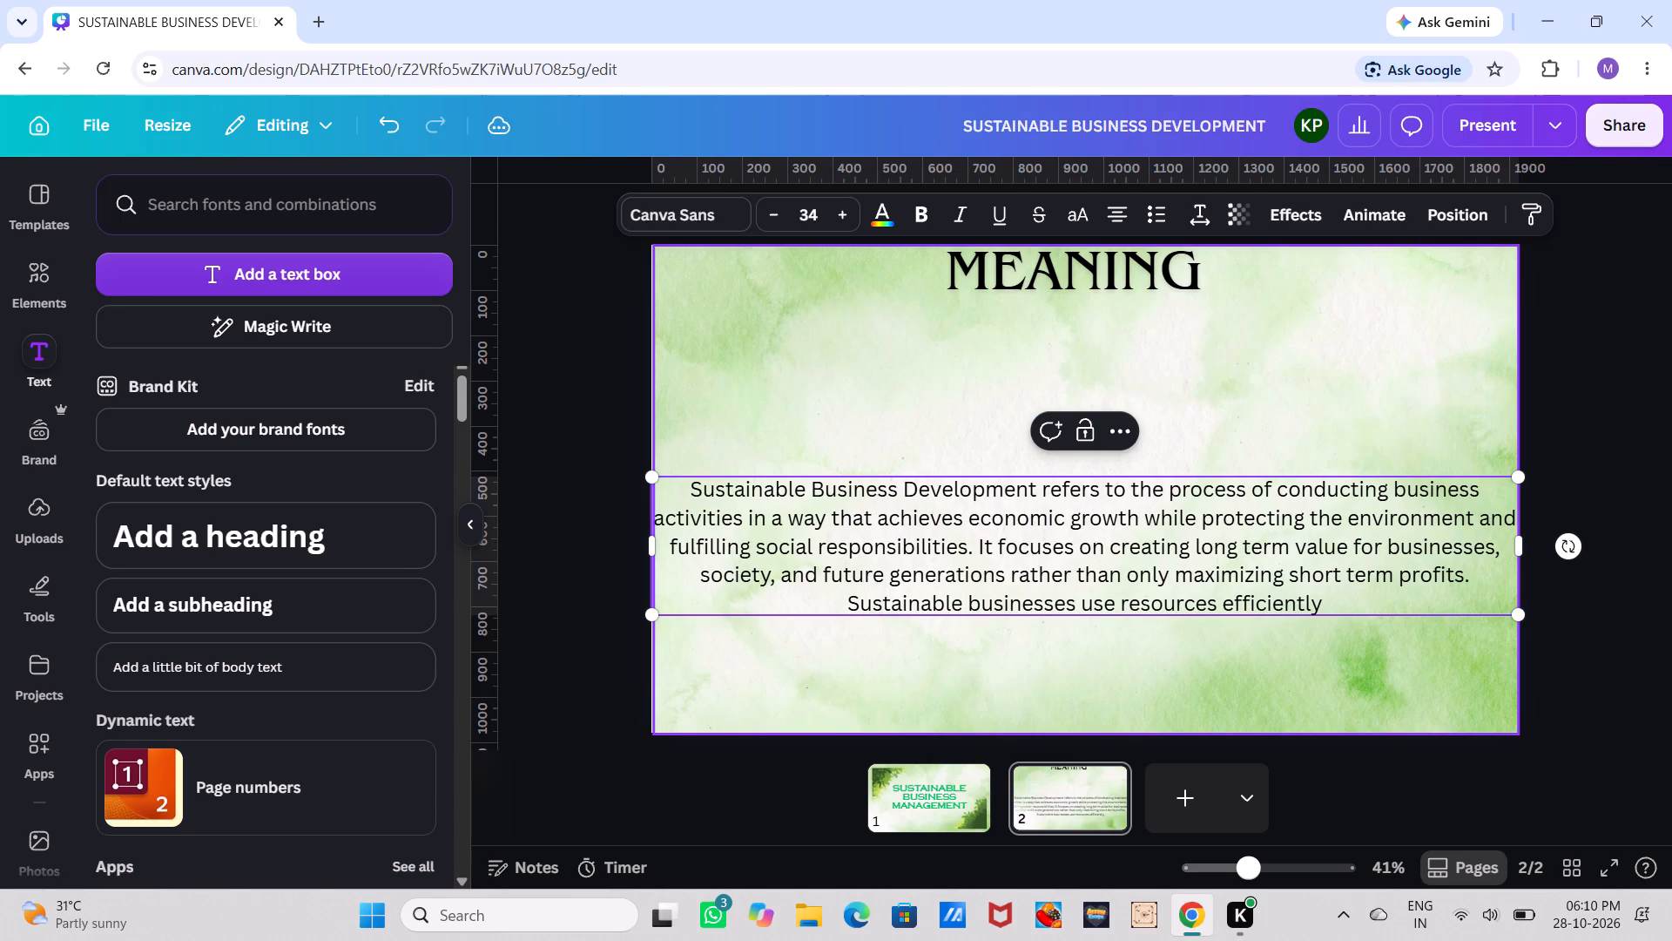
pyautogui.write(', reduce waste')
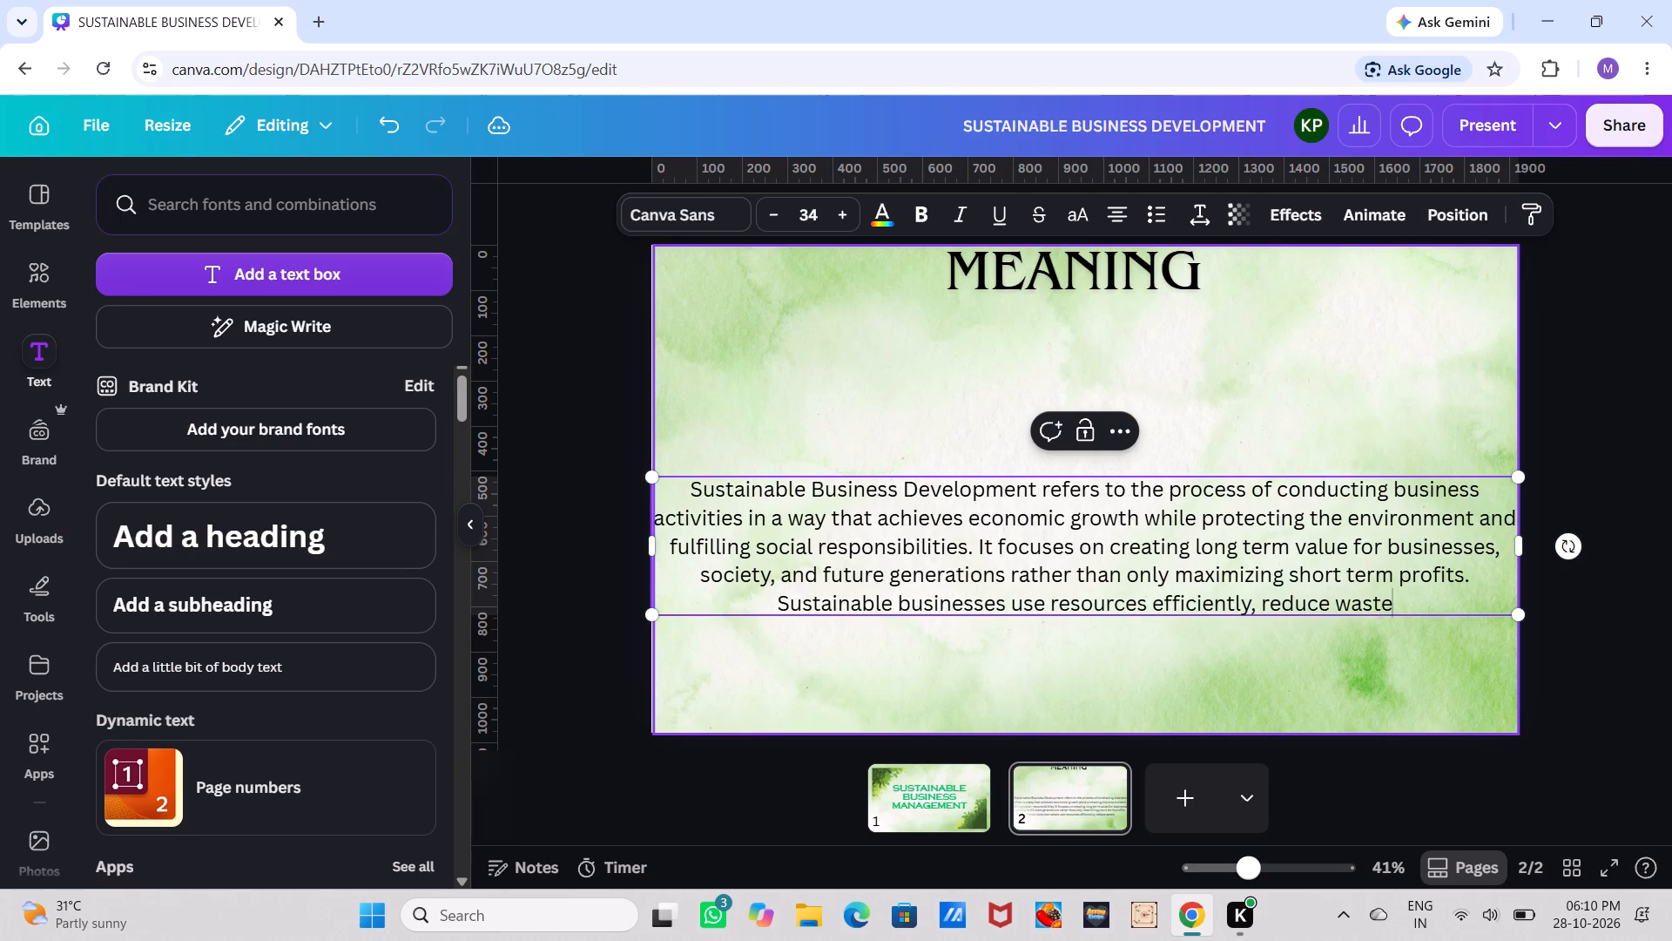
# Continue the third sentence with ", adopt environmentally friendly practices".
pyautogui.write(', adopt')
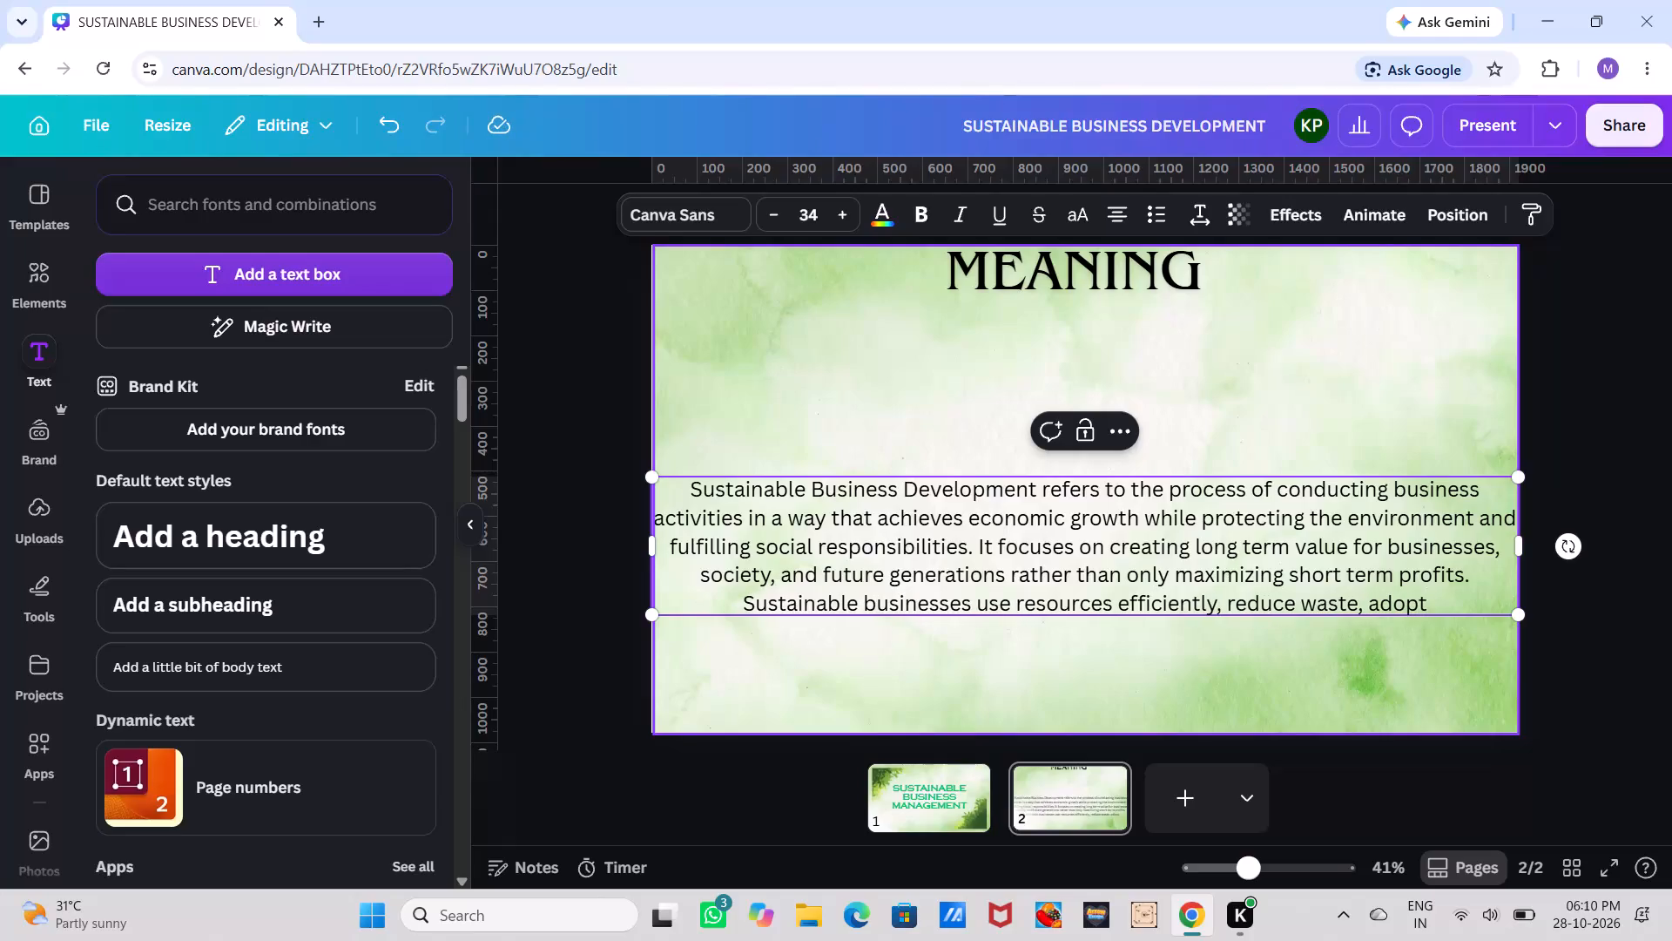
pyautogui.press('space')
pyautogui.write('environm')
pyautogui.write('entally')
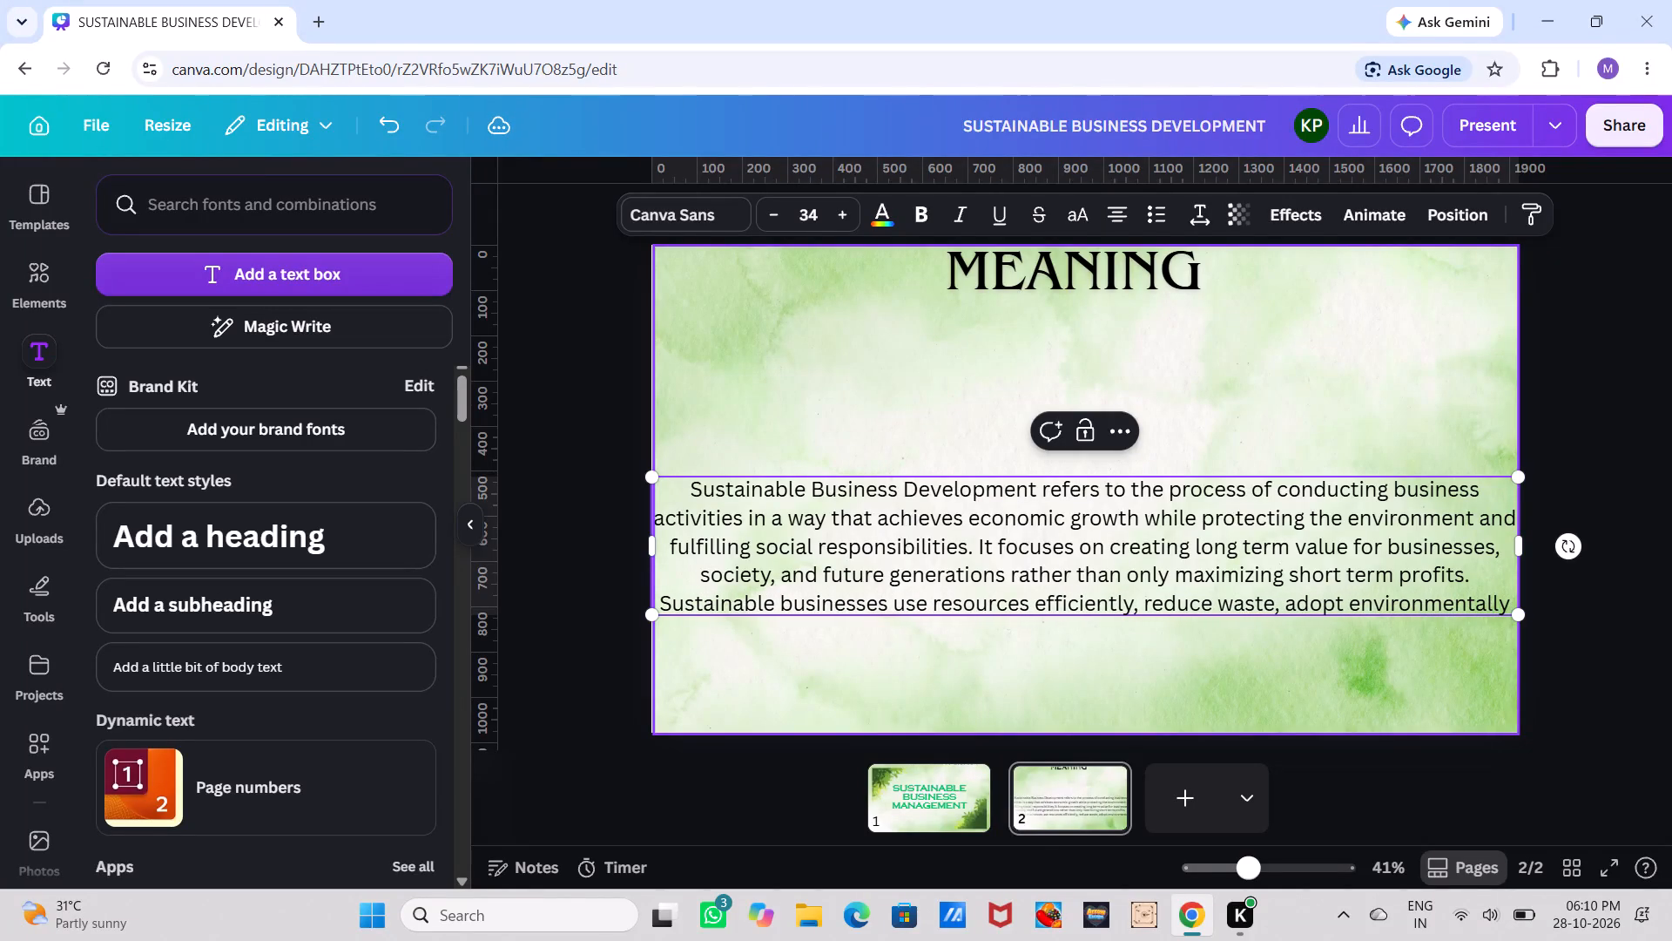
pyautogui.press('f')
pyautogui.press('BackSpace')
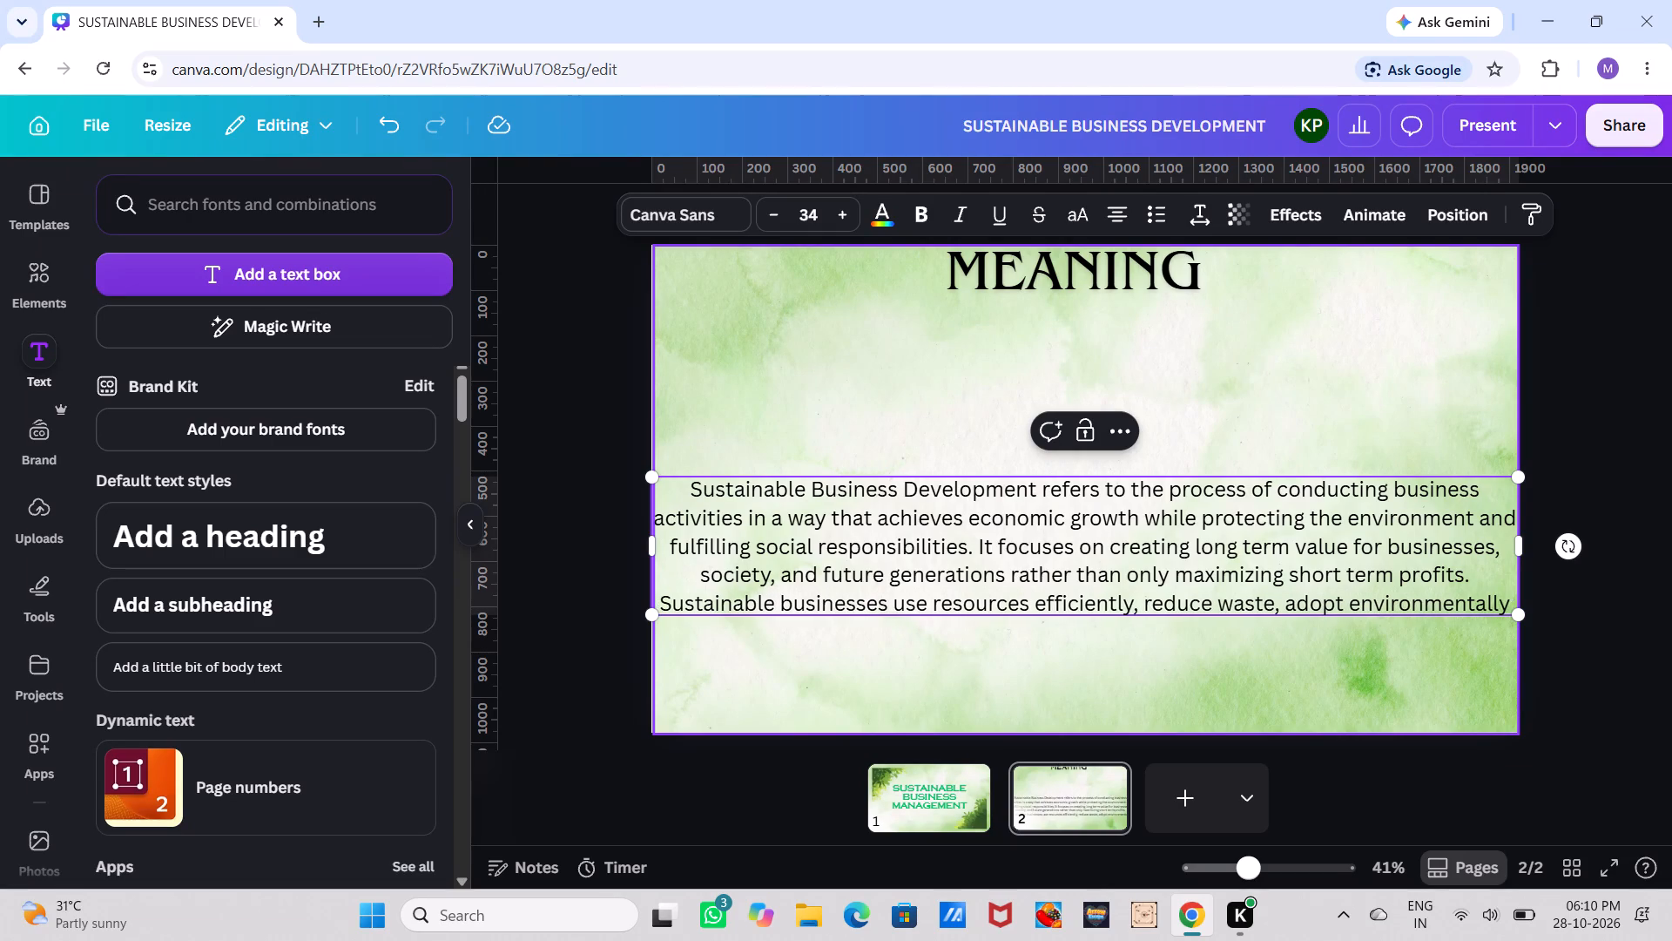
pyautogui.press('space')
pyautogui.write('frie')
pyautogui.write('ndly')
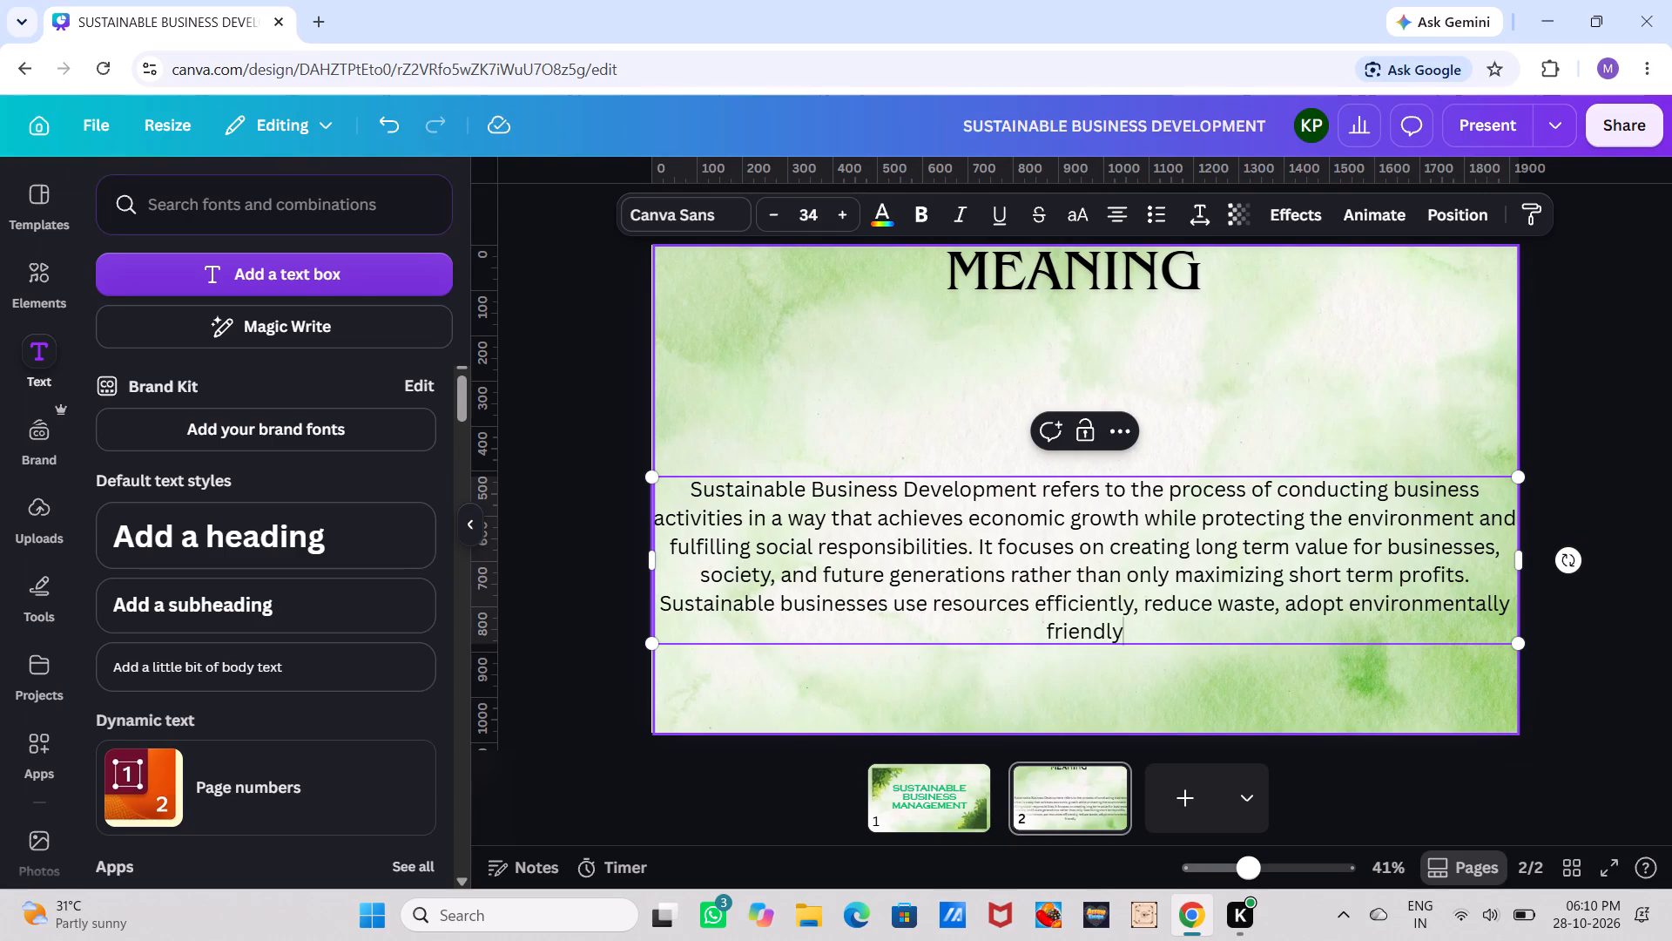
pyautogui.press('space')
pyautogui.write('practices')
# Continue the third sentence of the body text with ", and consider the interests of customers, employees,".
pyautogui.write(', and consider the')
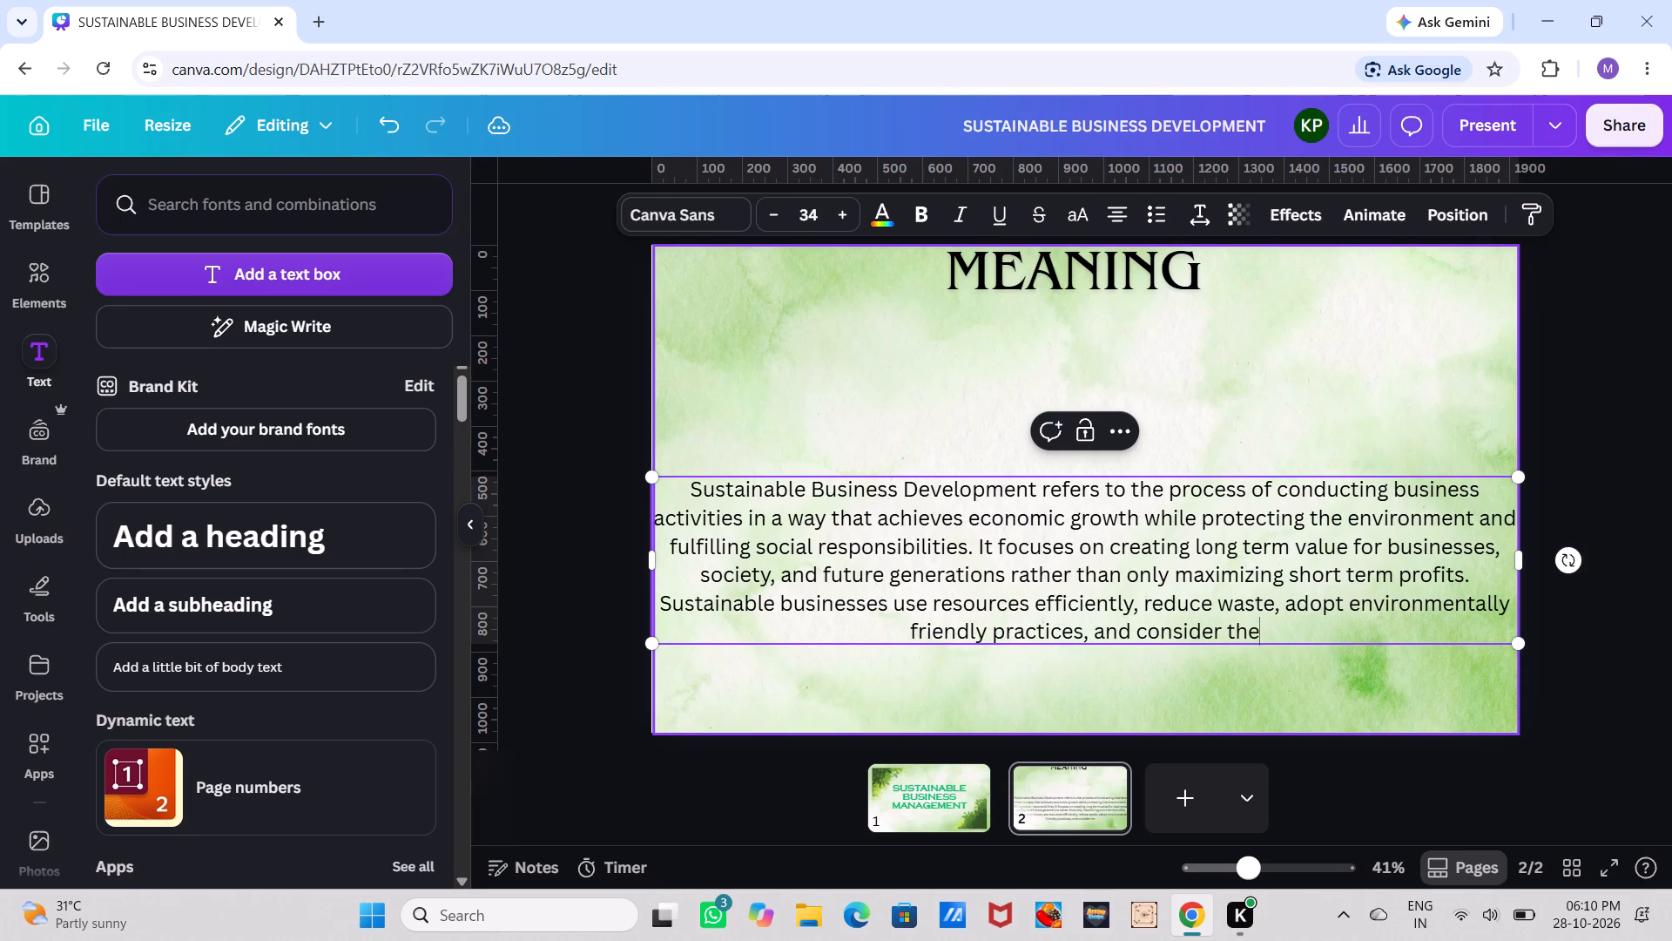
pyautogui.press('space')
pyautogui.write('in')
pyautogui.write('terests')
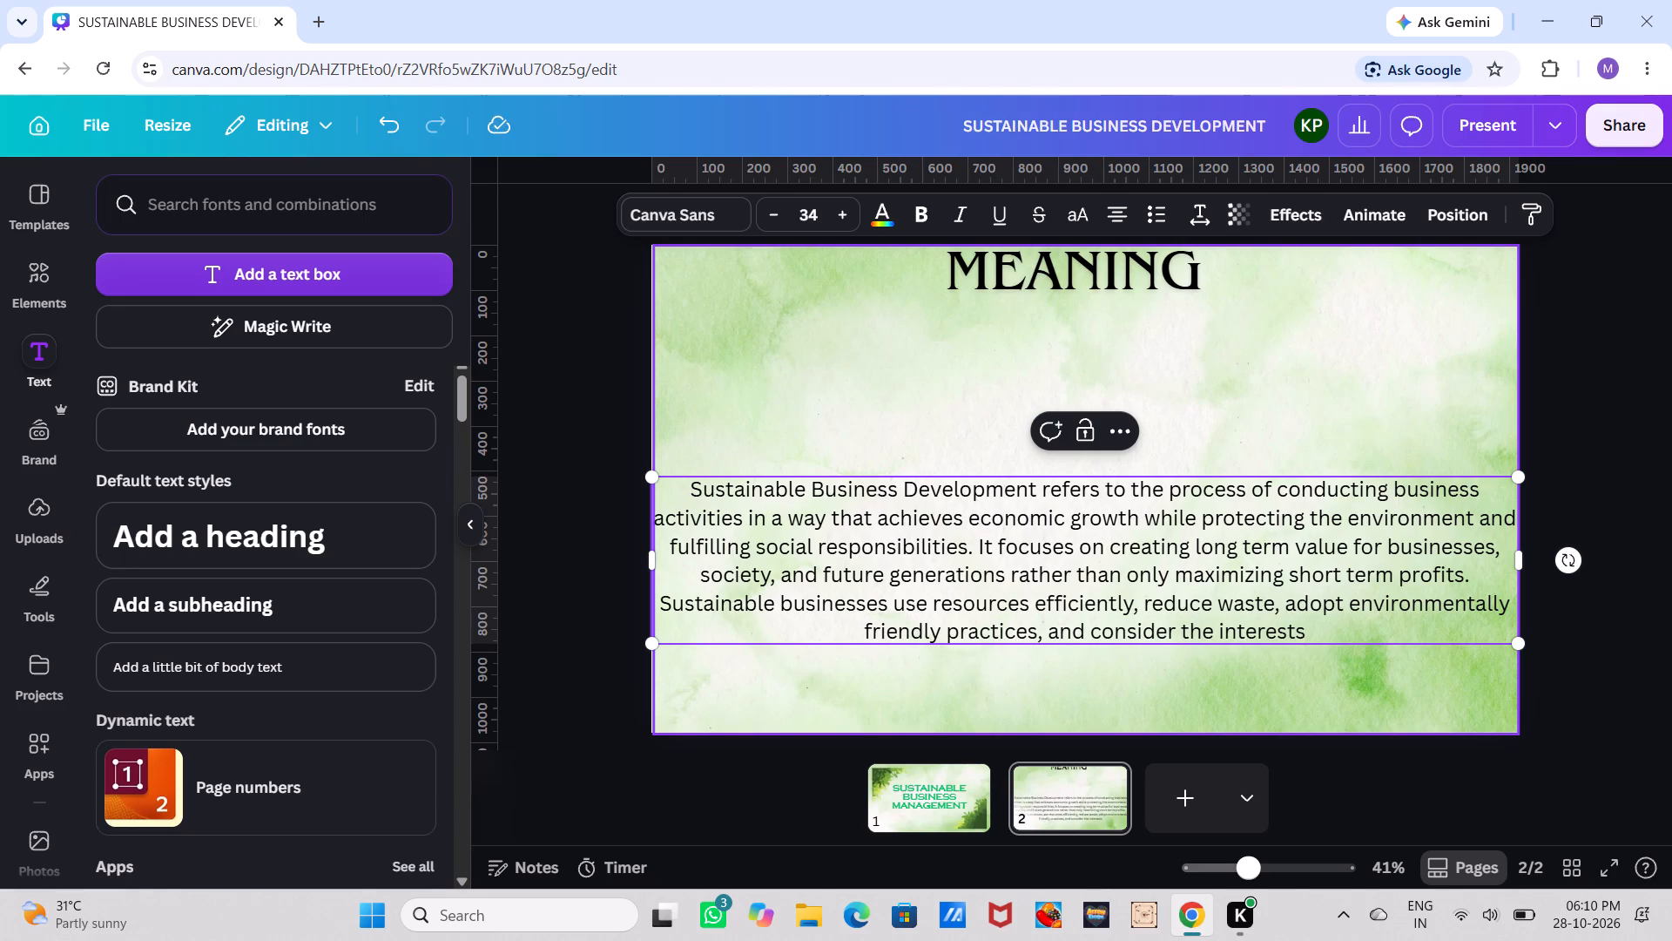
pyautogui.press('space')
pyautogui.write('of custo')
pyautogui.write('mers, emplopyees')
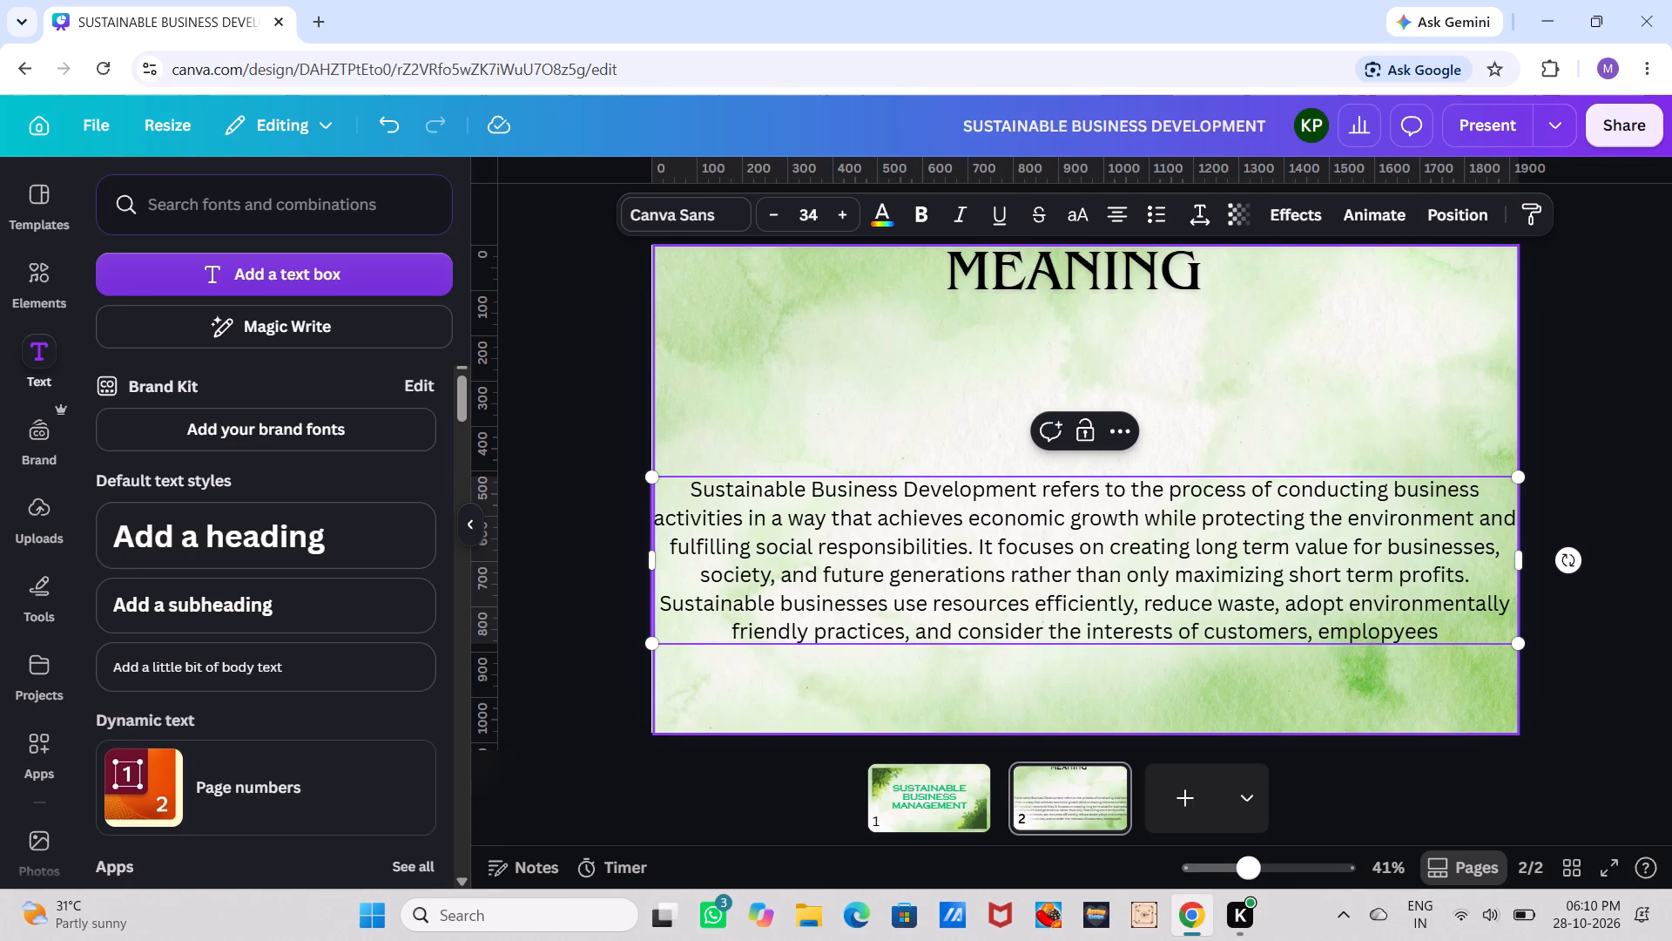
pyautogui.press('BackSpace')
pyautogui.press('BackSpace')
pyautogui.press('BackSpace')
pyautogui.press('BackSpace')
pyautogui.press('BackSpace')
pyautogui.write('yees')
pyautogui.press(',')
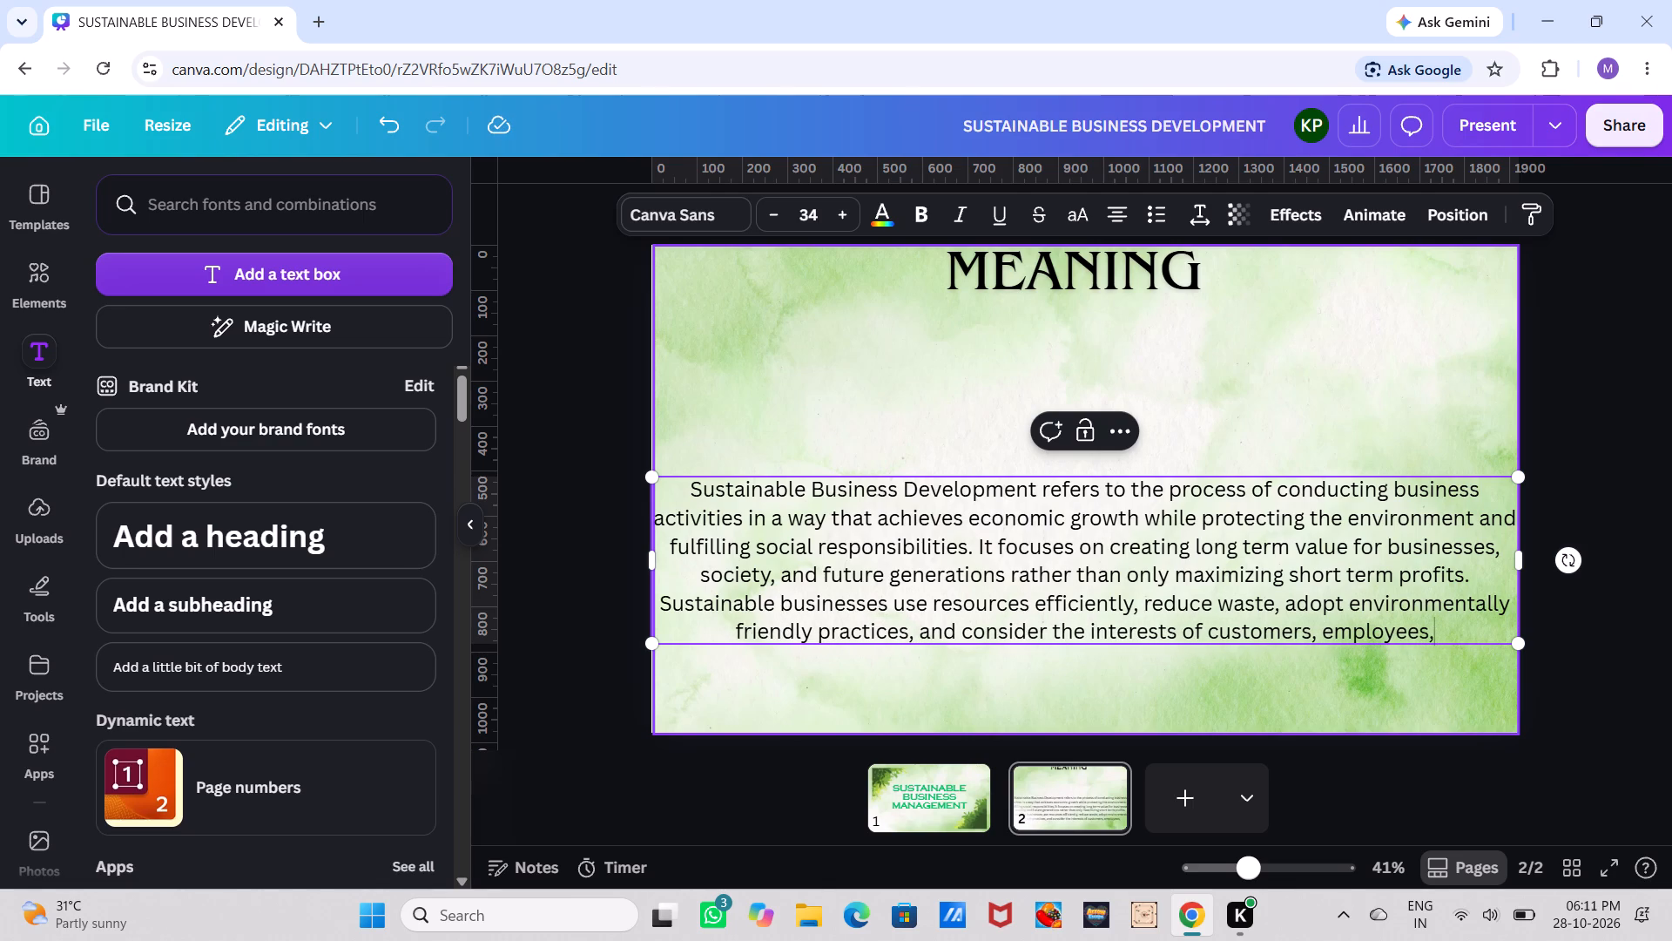
# Extend the third sentence's list after "employees," with "communitiess, and other stakeholders".
pyautogui.press('space')
pyautogui.write('communitiess, and other')
pyautogui.press('space')
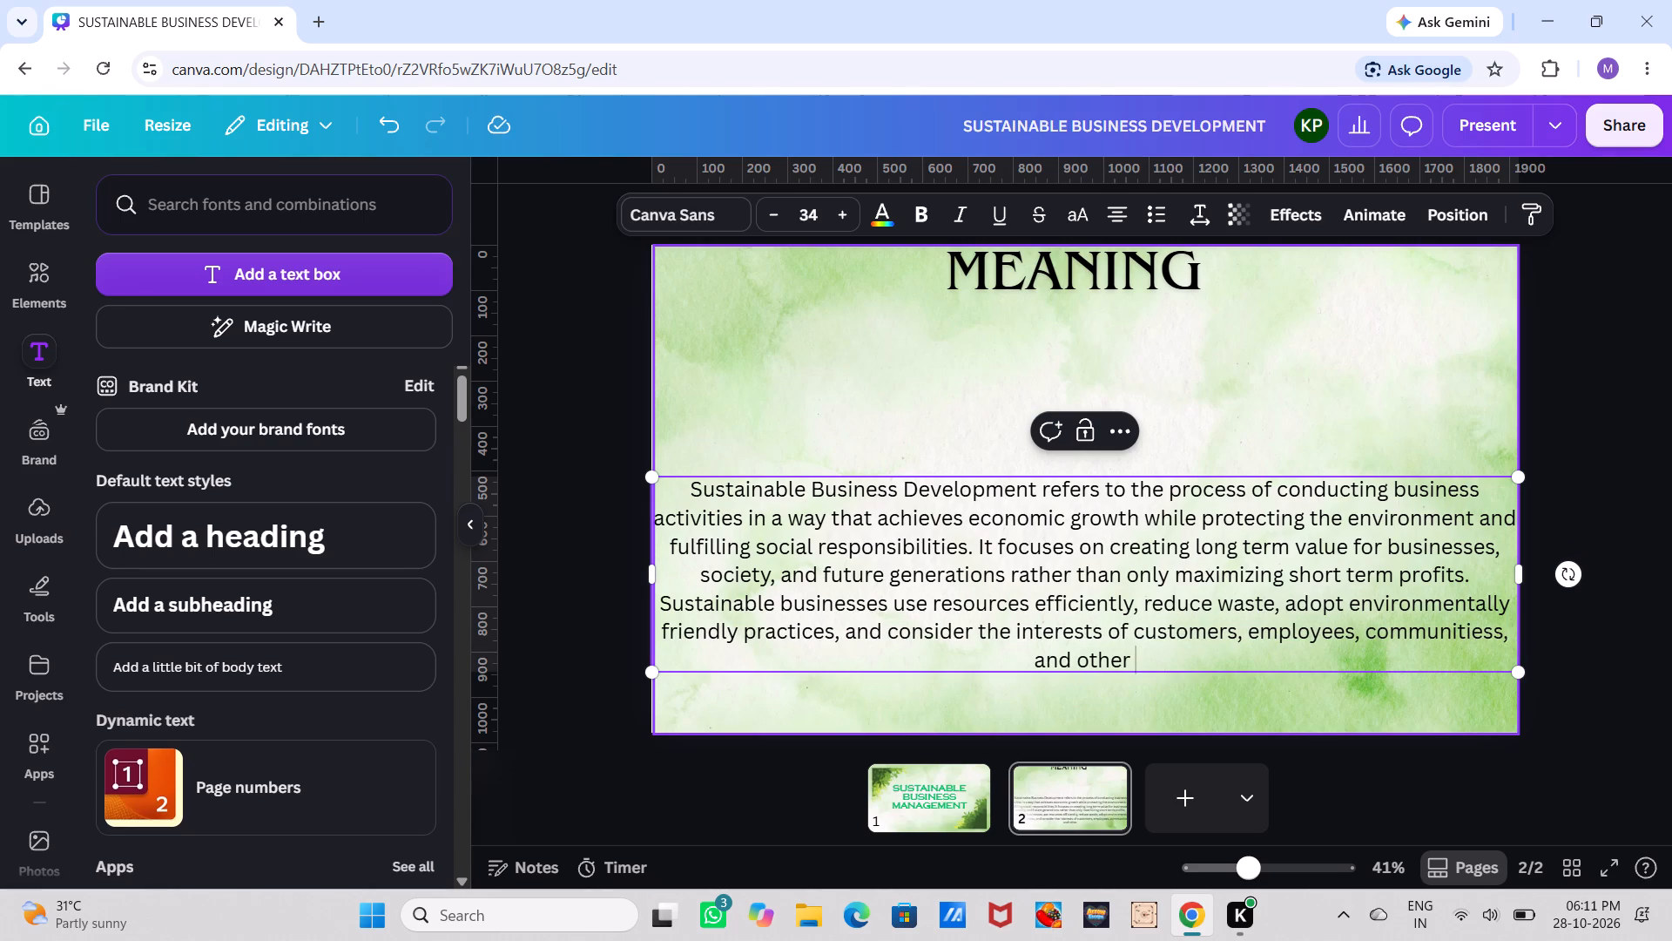
pyautogui.write('stakeholder')
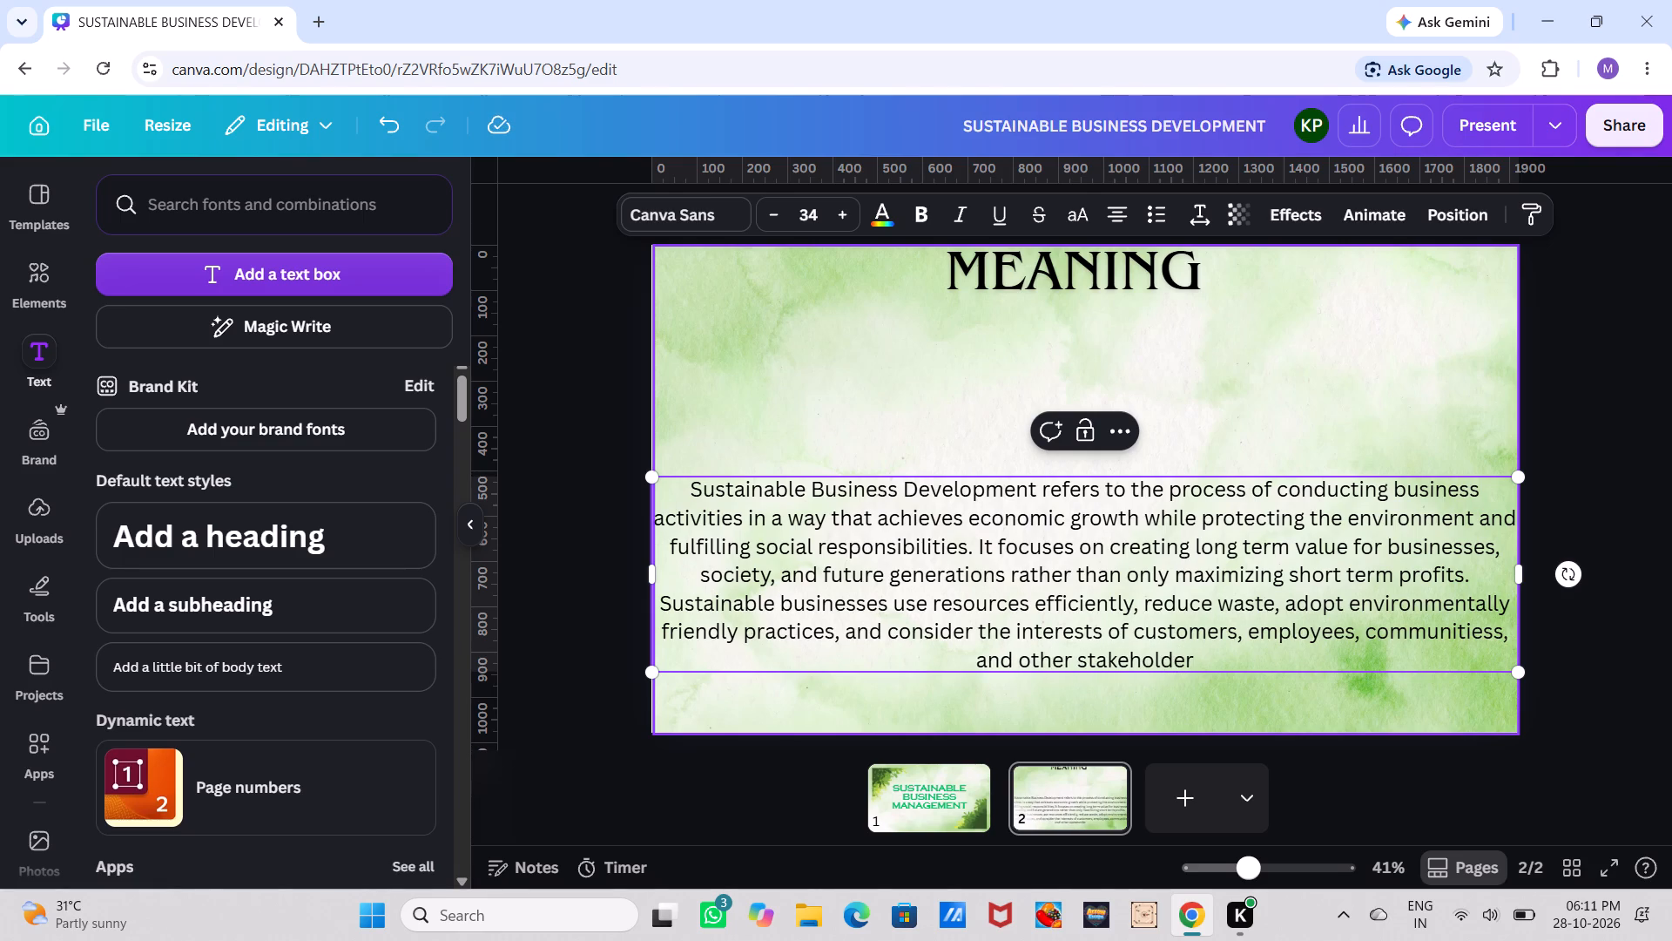
pyautogui.write('s,')
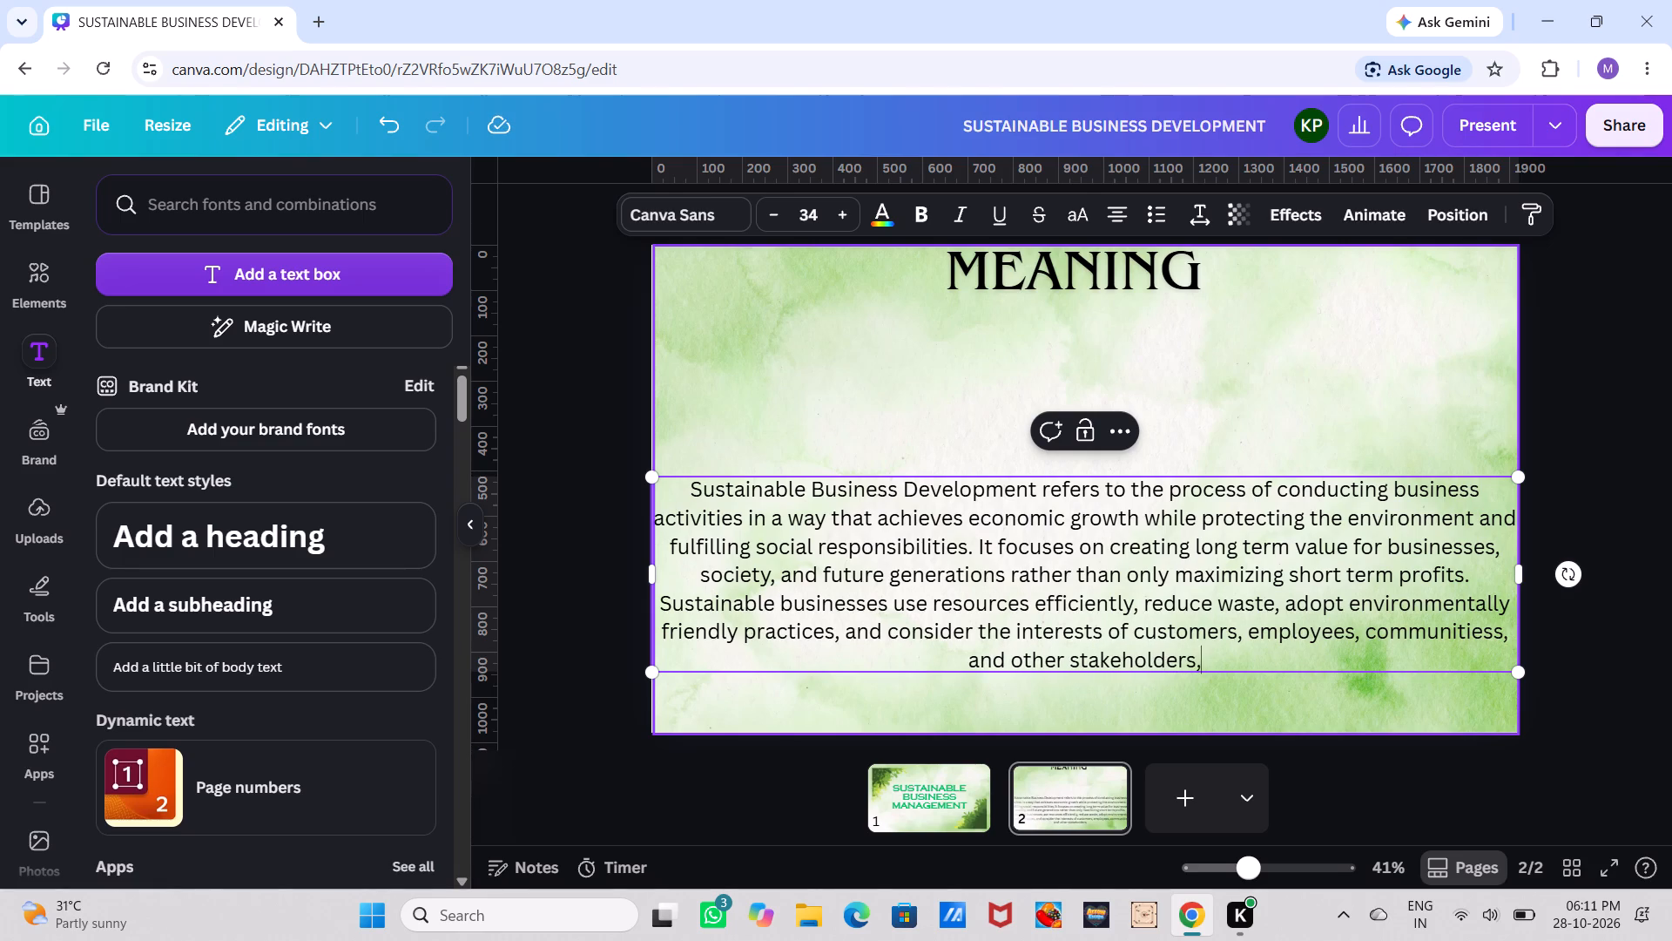
pyautogui.press('BackSpace')
# End the third sentence with a period and begin the fourth with "It encourages organizations to balance".
pyautogui.write('. It en')
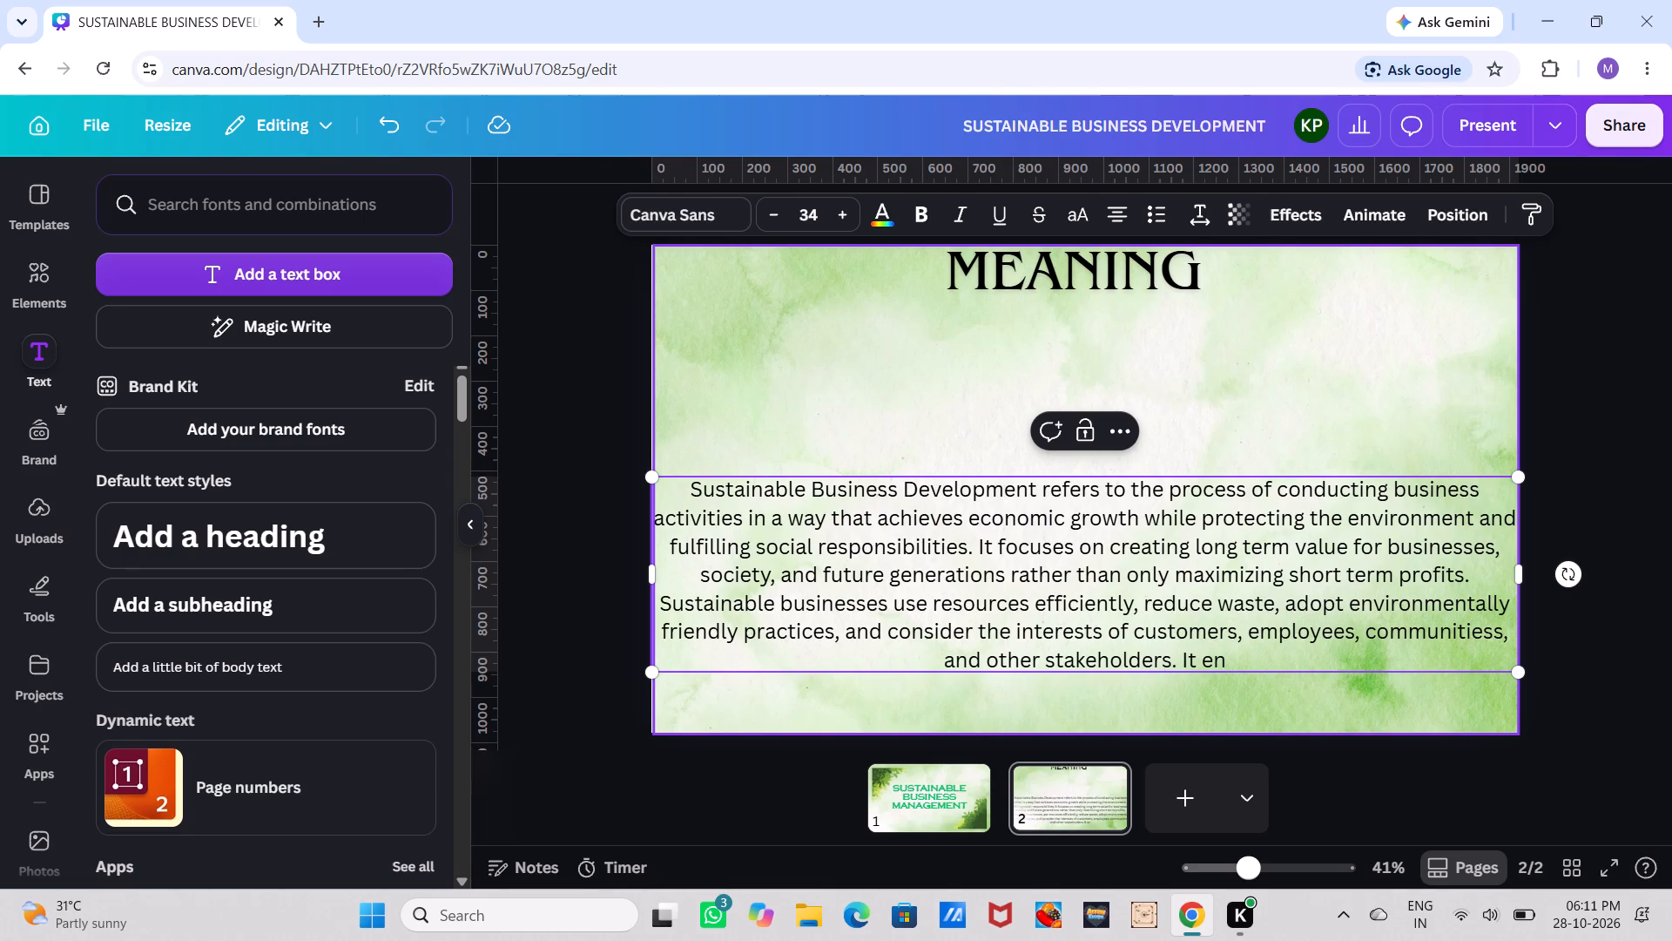
pyautogui.write('courages')
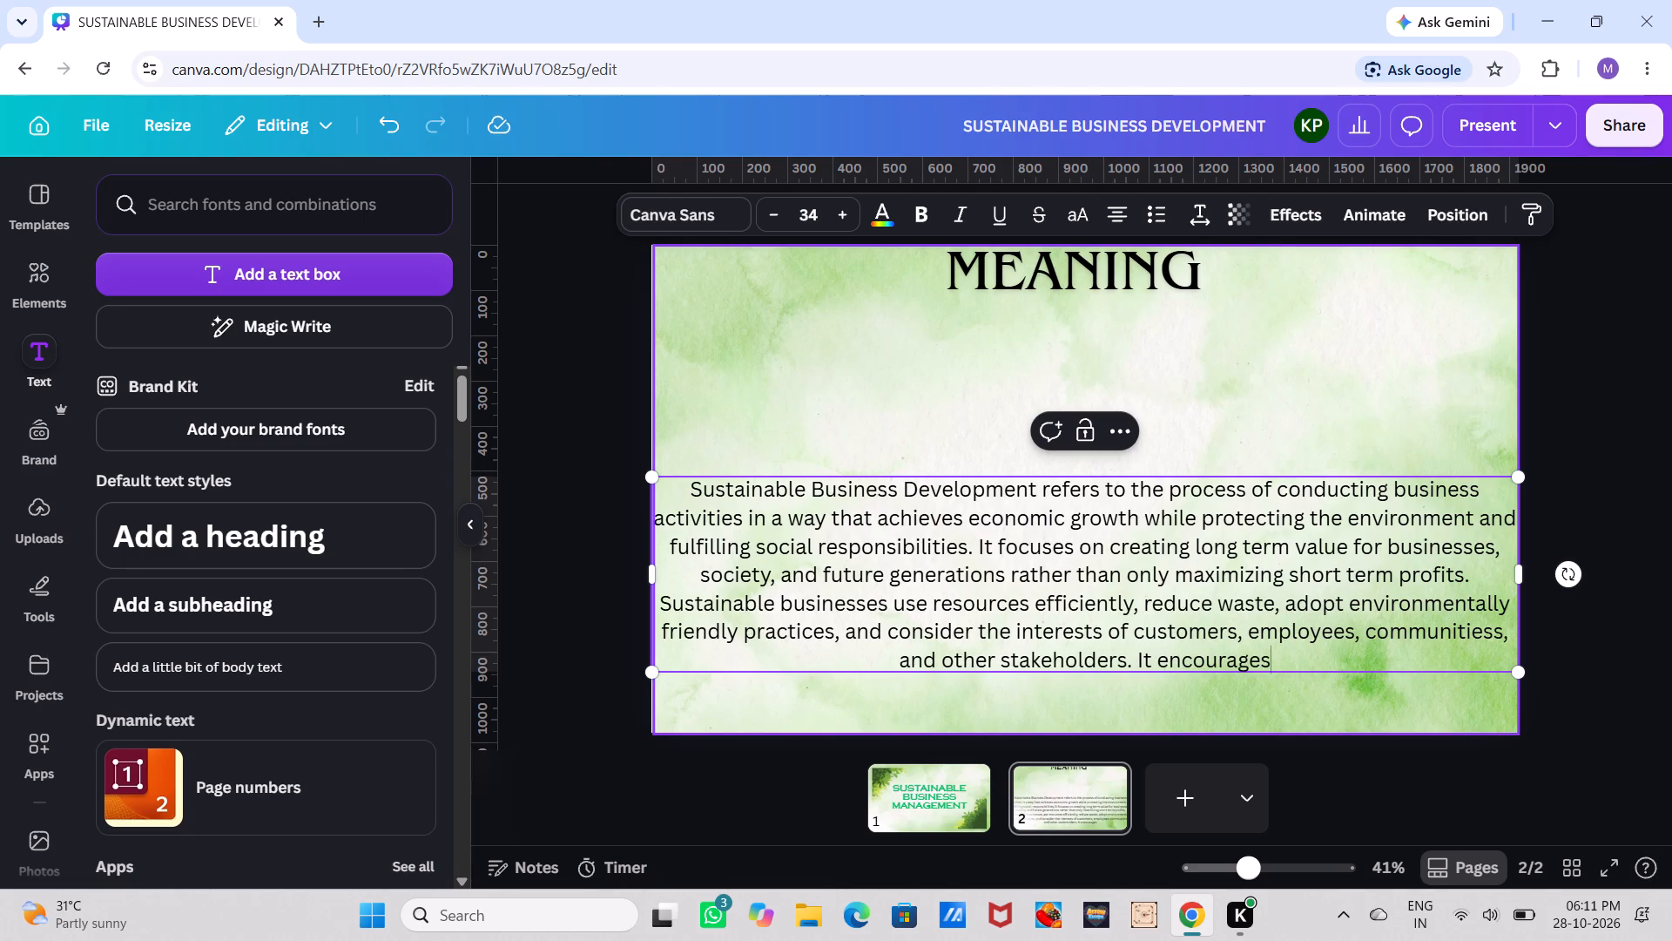
pyautogui.press('space')
pyautogui.write('organization')
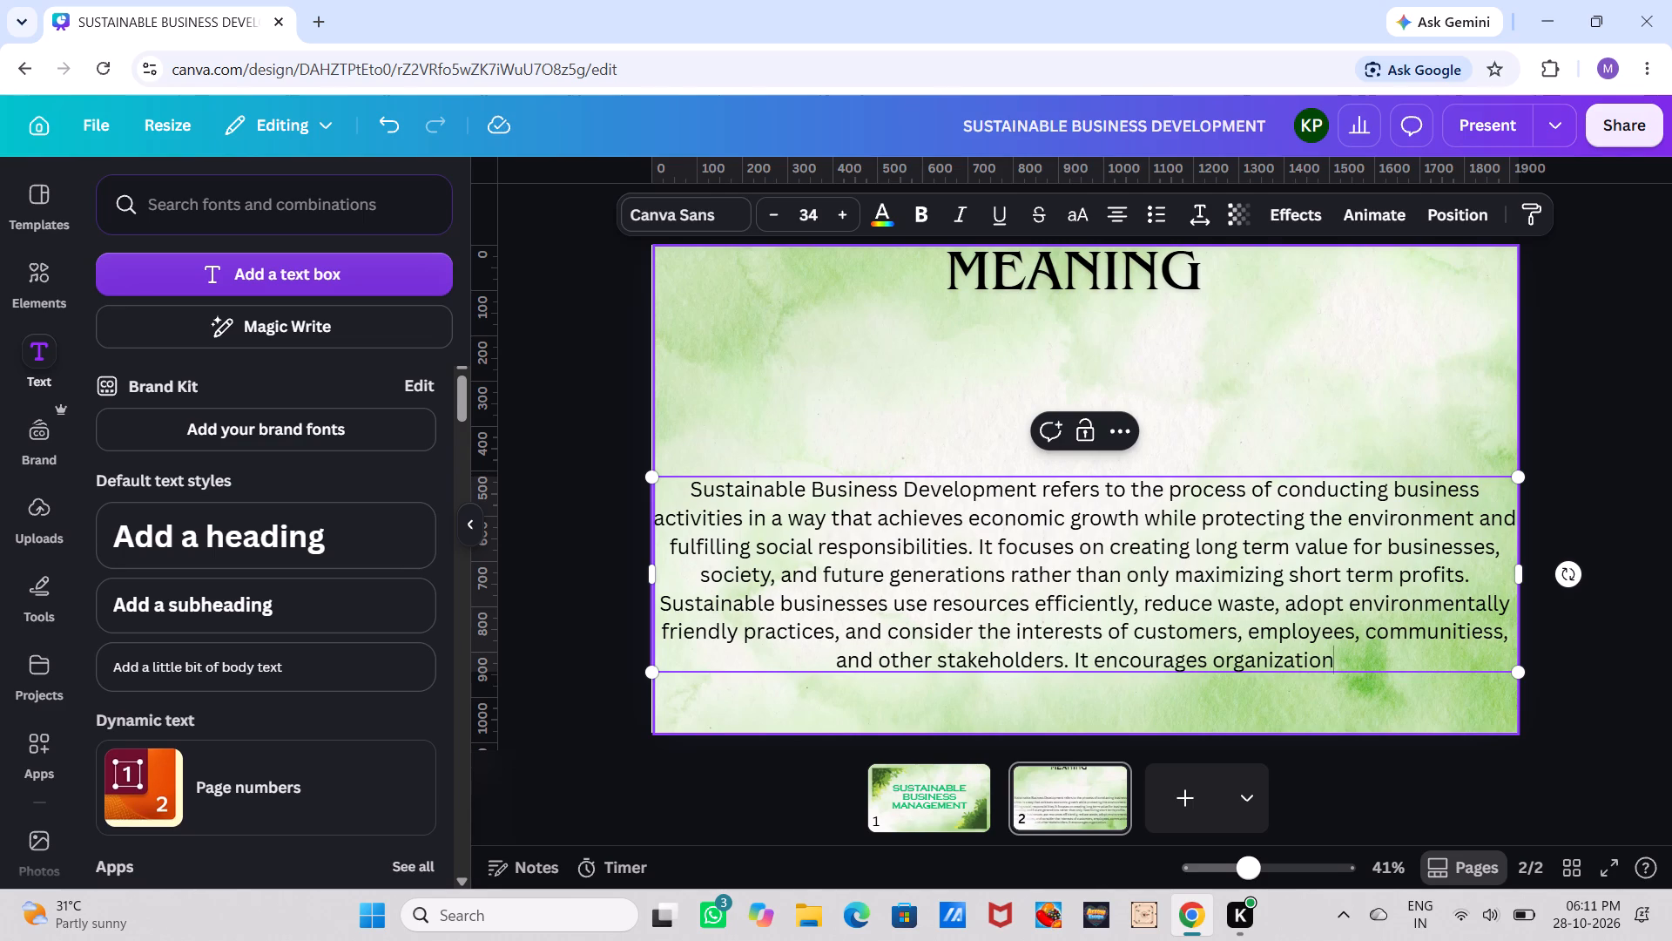
pyautogui.write('s to baalnce')
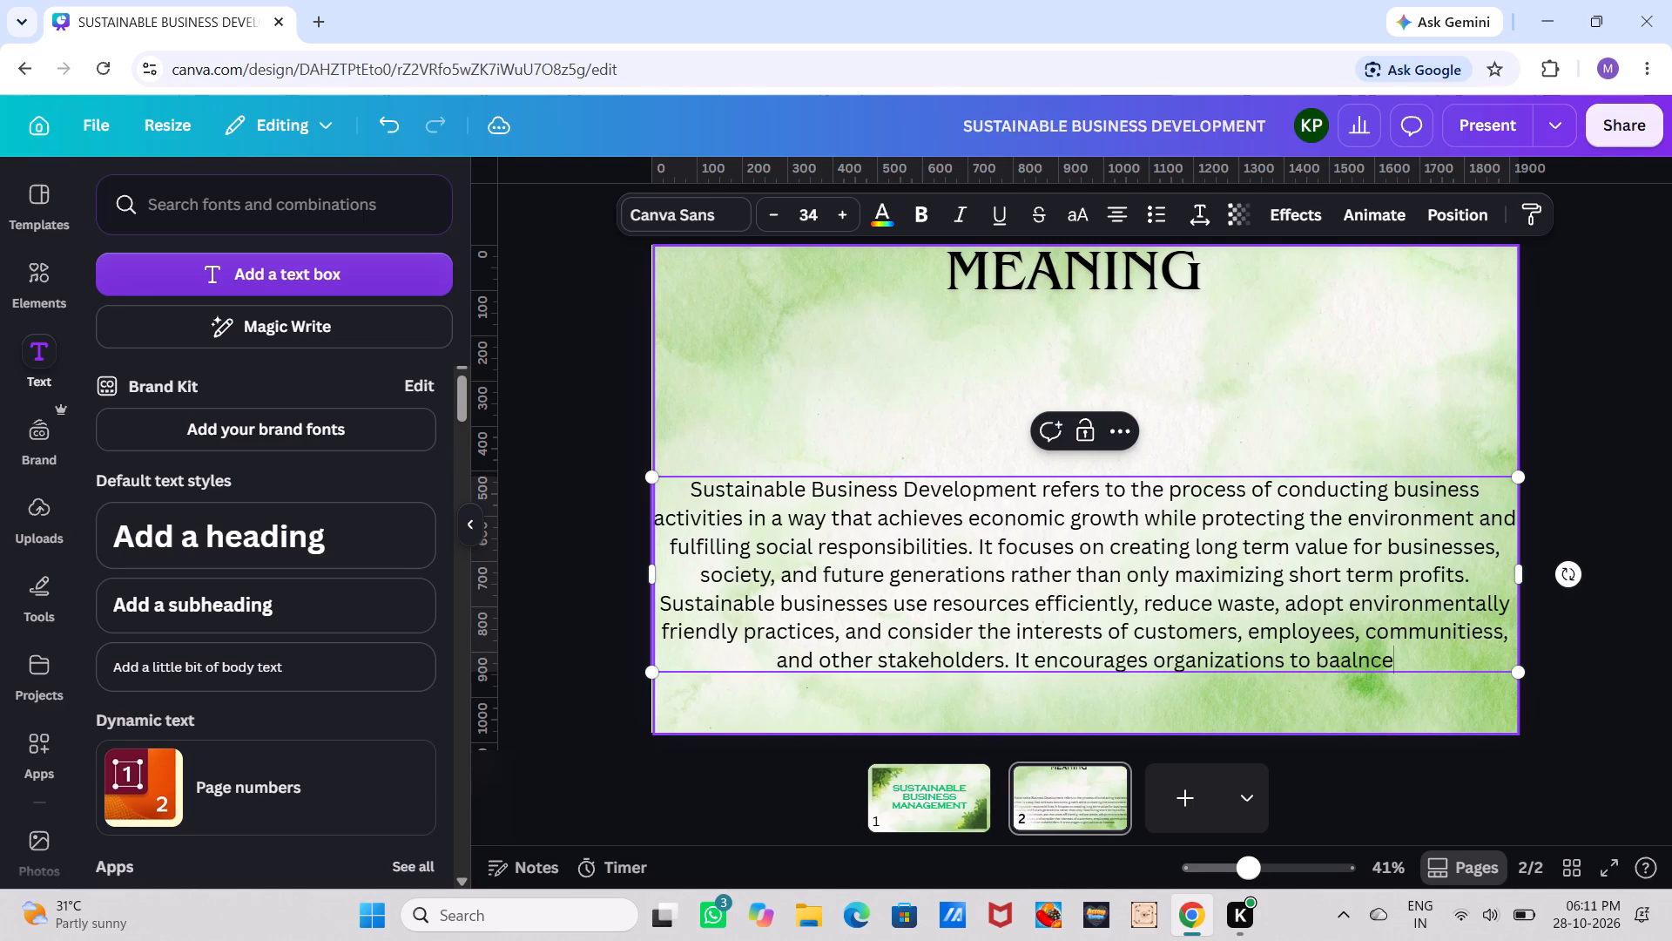
pyautogui.press('BackSpace')
pyautogui.press('BackSpace')
pyautogui.press('BackSpace')
pyautogui.press('BackSpace')
pyautogui.press('BackSpace')
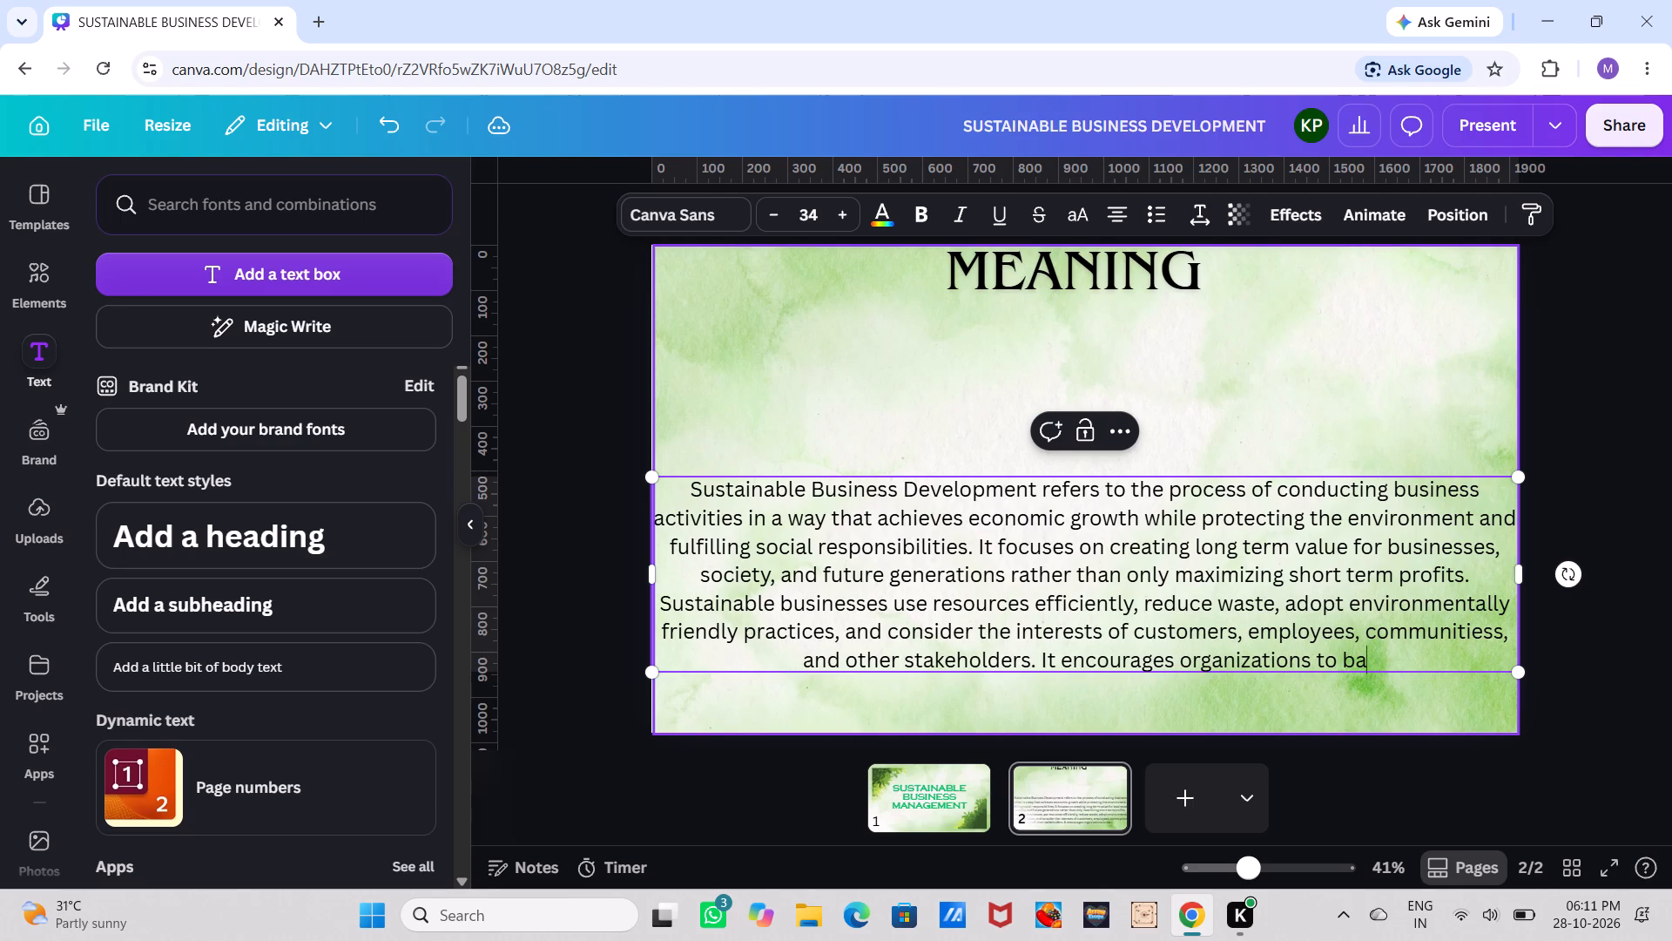
pyautogui.write('lance')
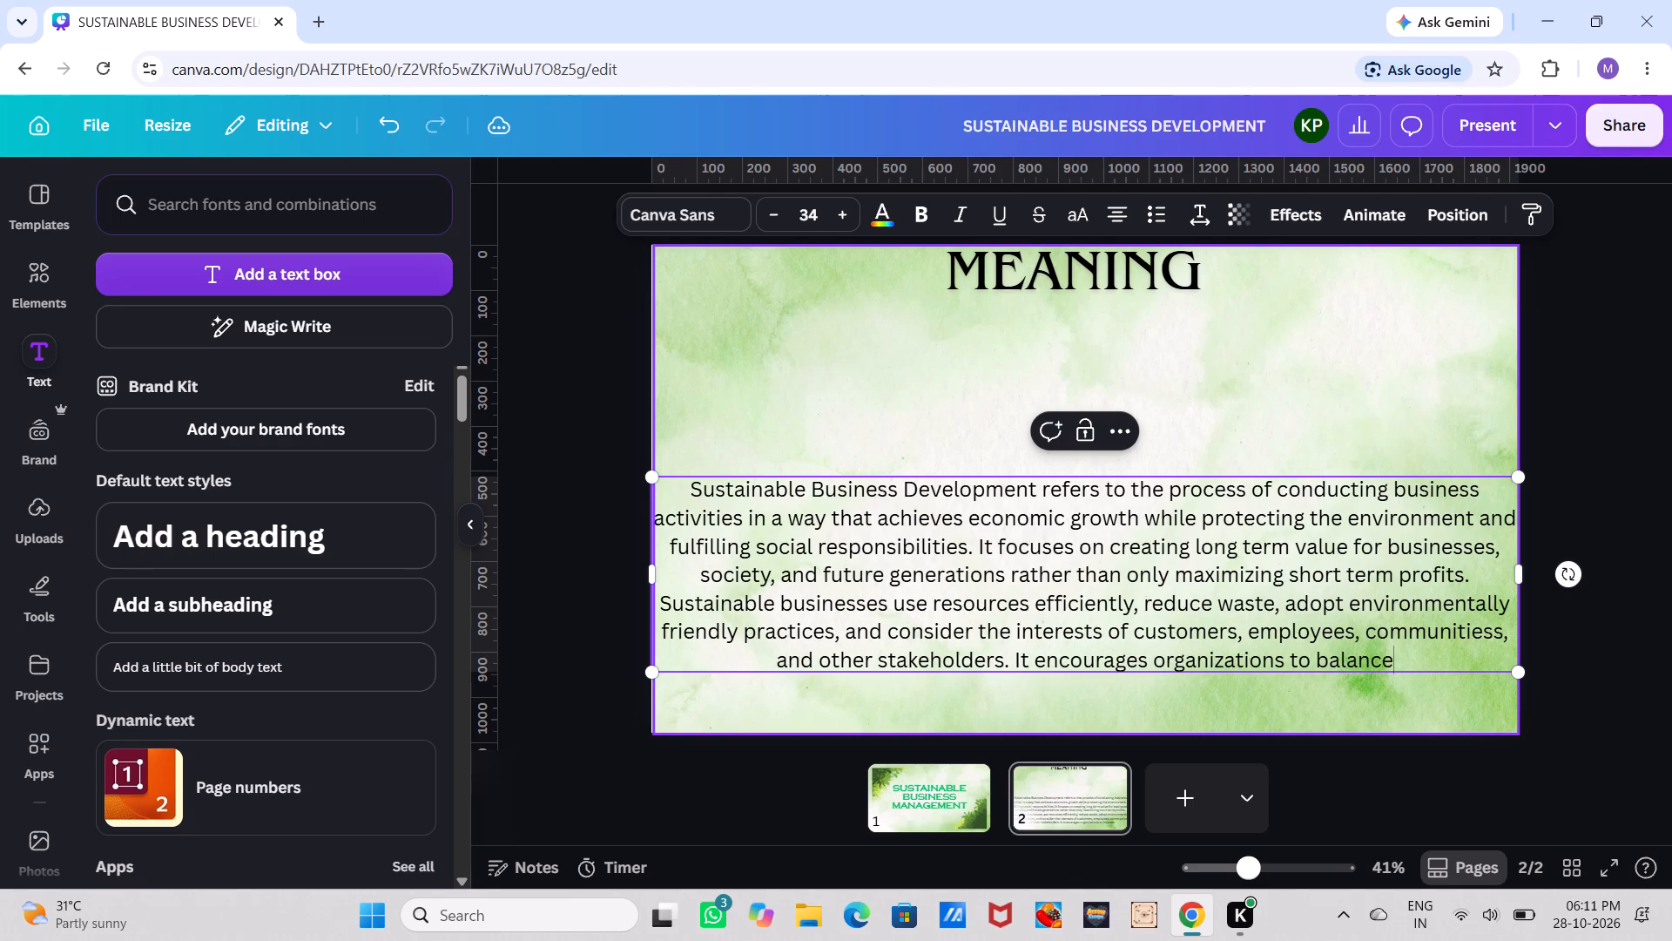
# Continue the fourth sentence after "balance" with "three important aspects:".
pyautogui.press('space')
pyautogui.write('three important')
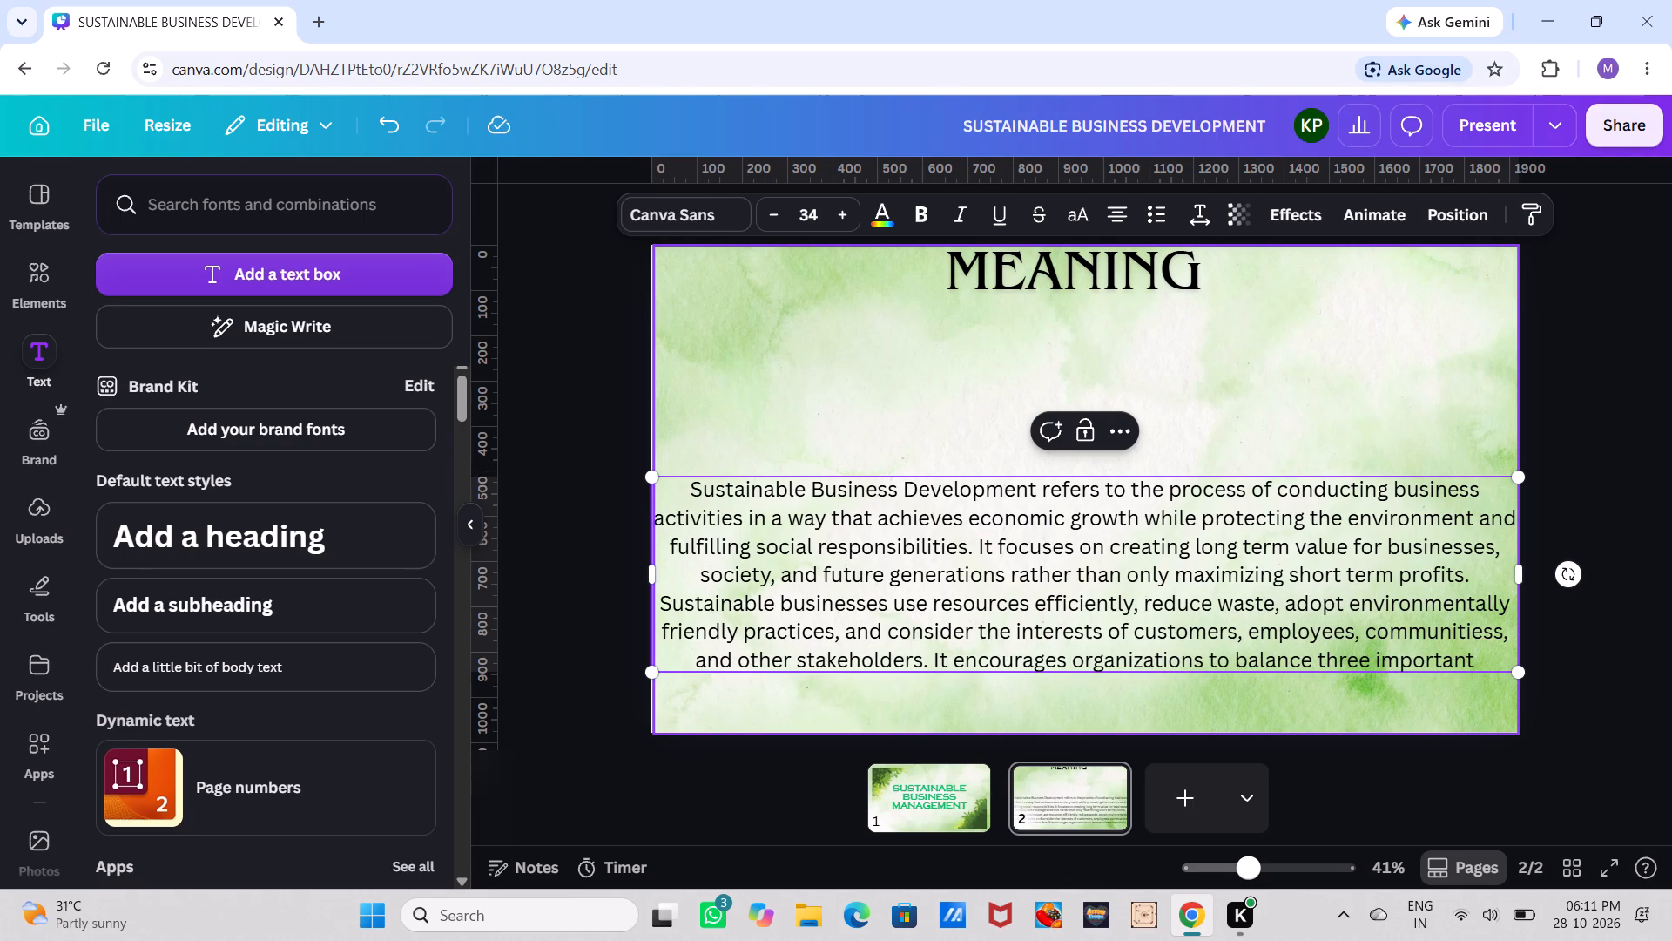
pyautogui.press('space')
pyautogui.write('s')
pyautogui.press('BackSpace')
pyautogui.write('aspects')
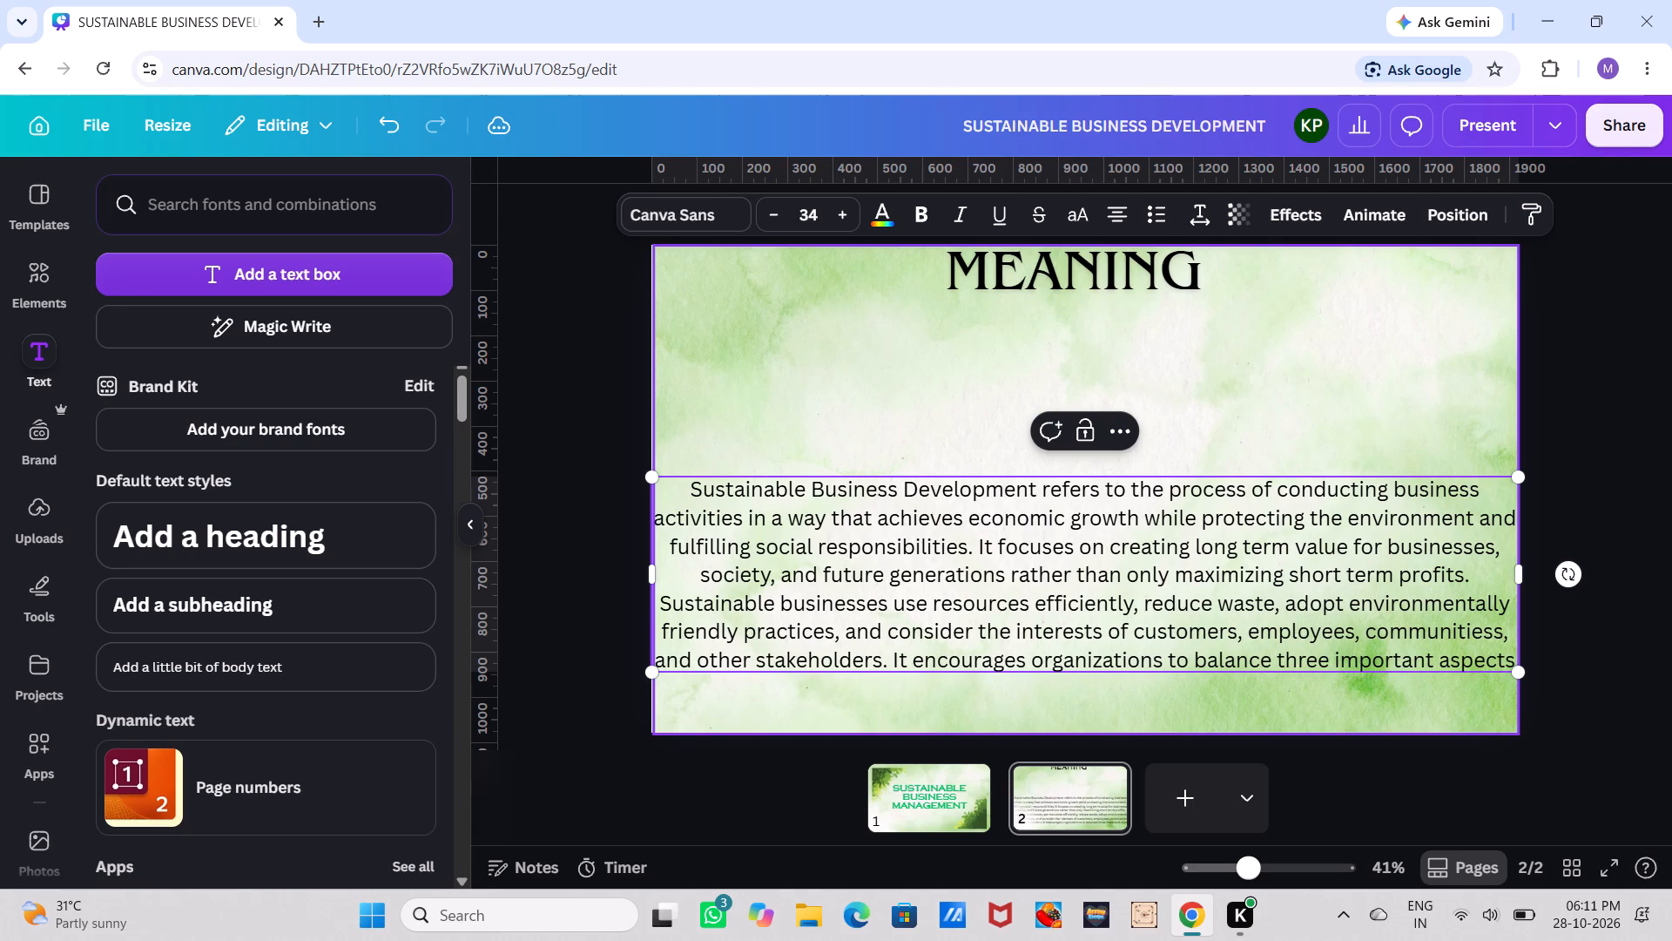
pyautogui.write(':')
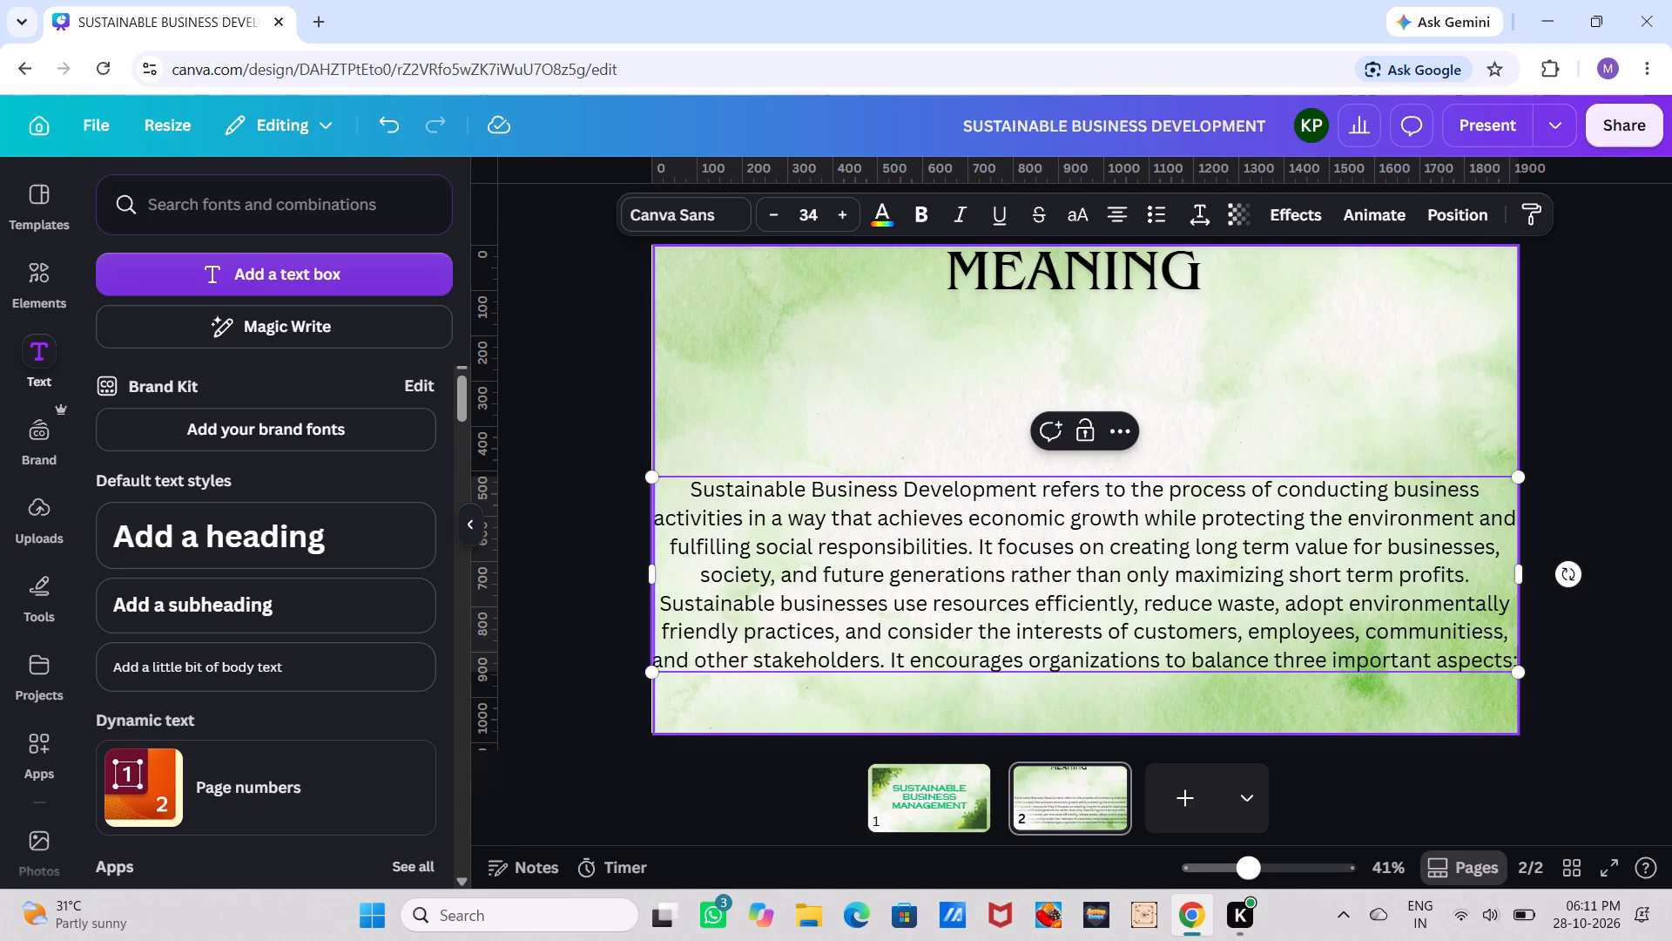
# List the three aspects after the colon as "economic success, environment protection, and social well-being".
pyautogui.press('space')
pyautogui.write('ecoc')
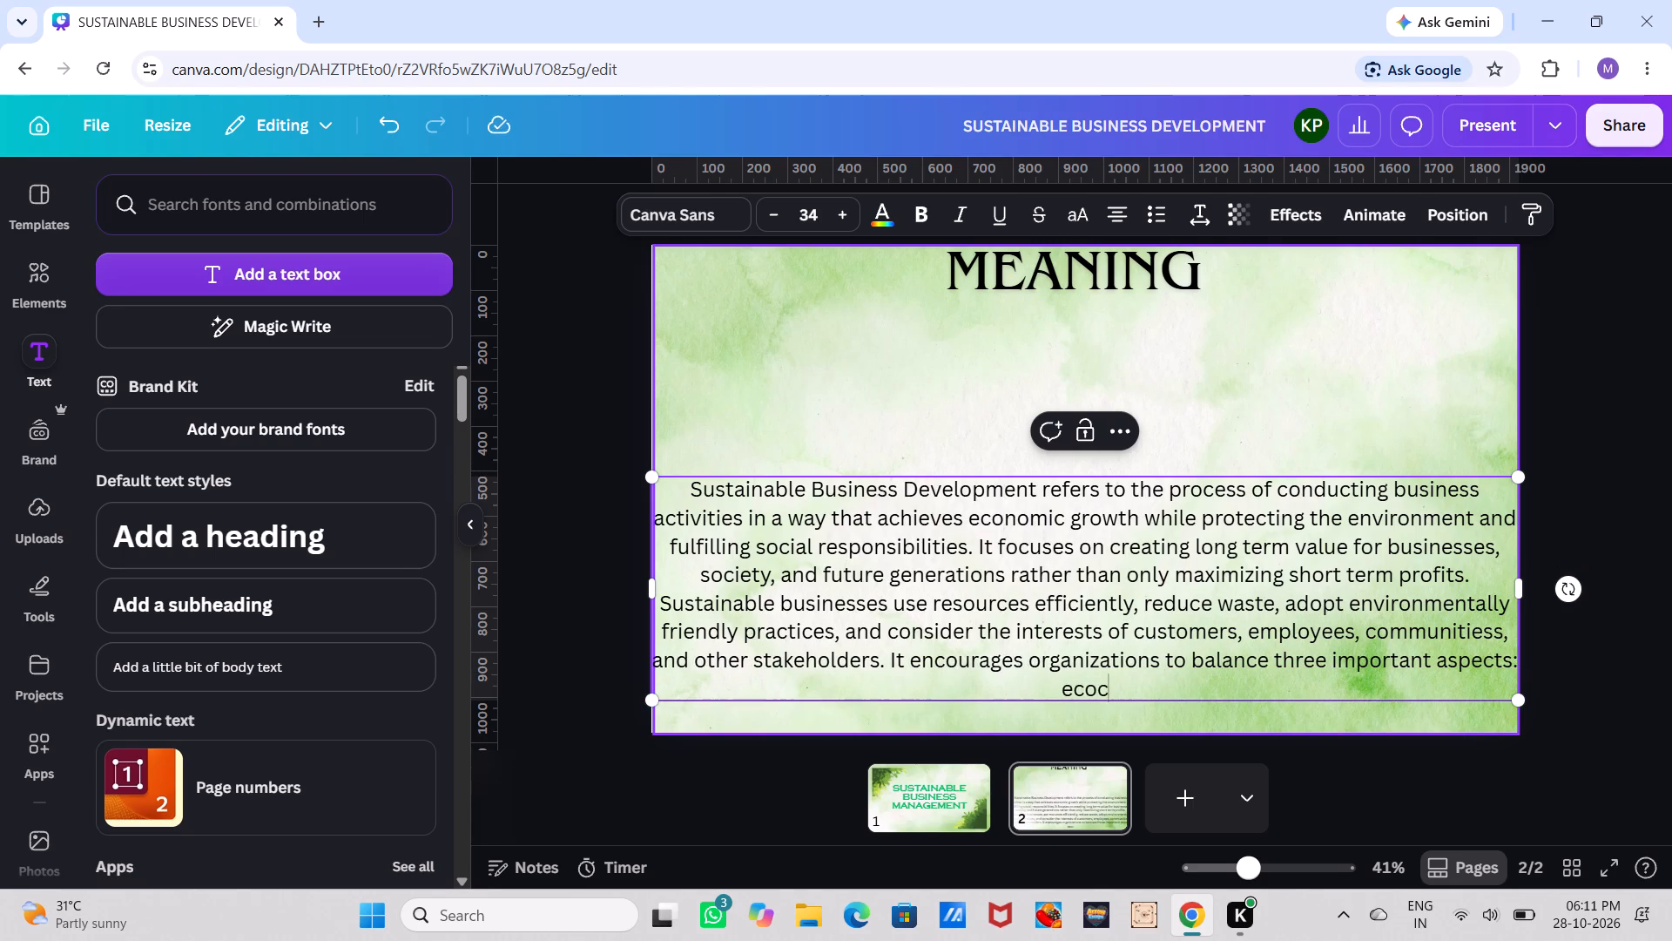
pyautogui.press('BackSpace')
pyautogui.write('nomic')
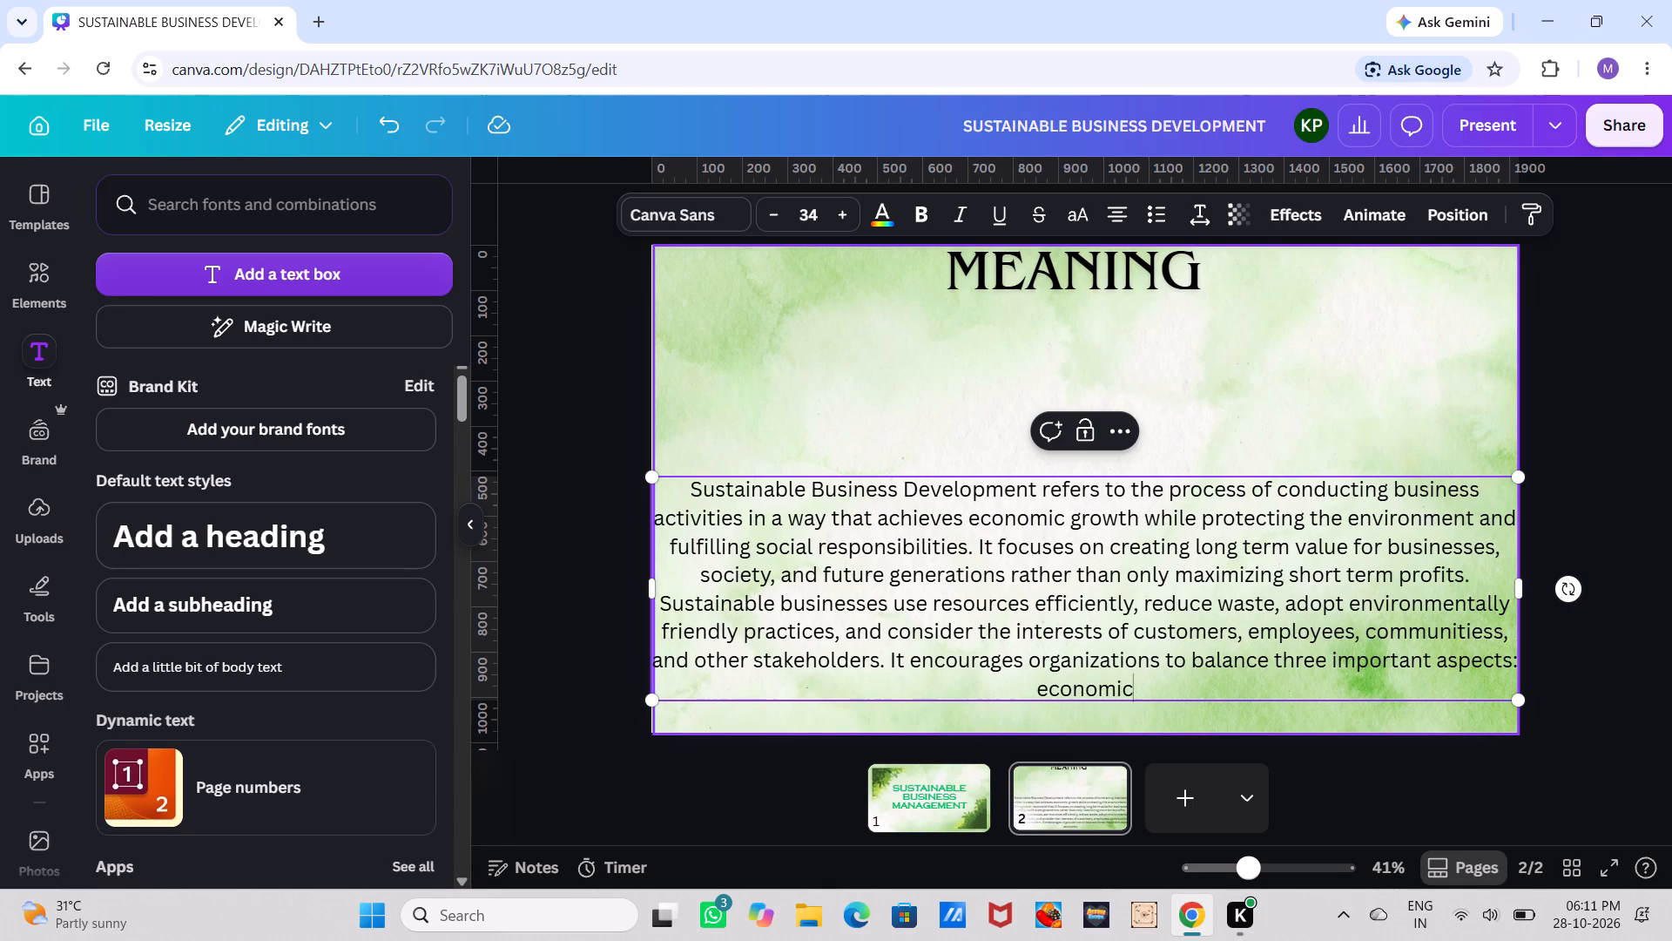
pyautogui.press('space')
pyautogui.write('success, environment')
pyautogui.press('space')
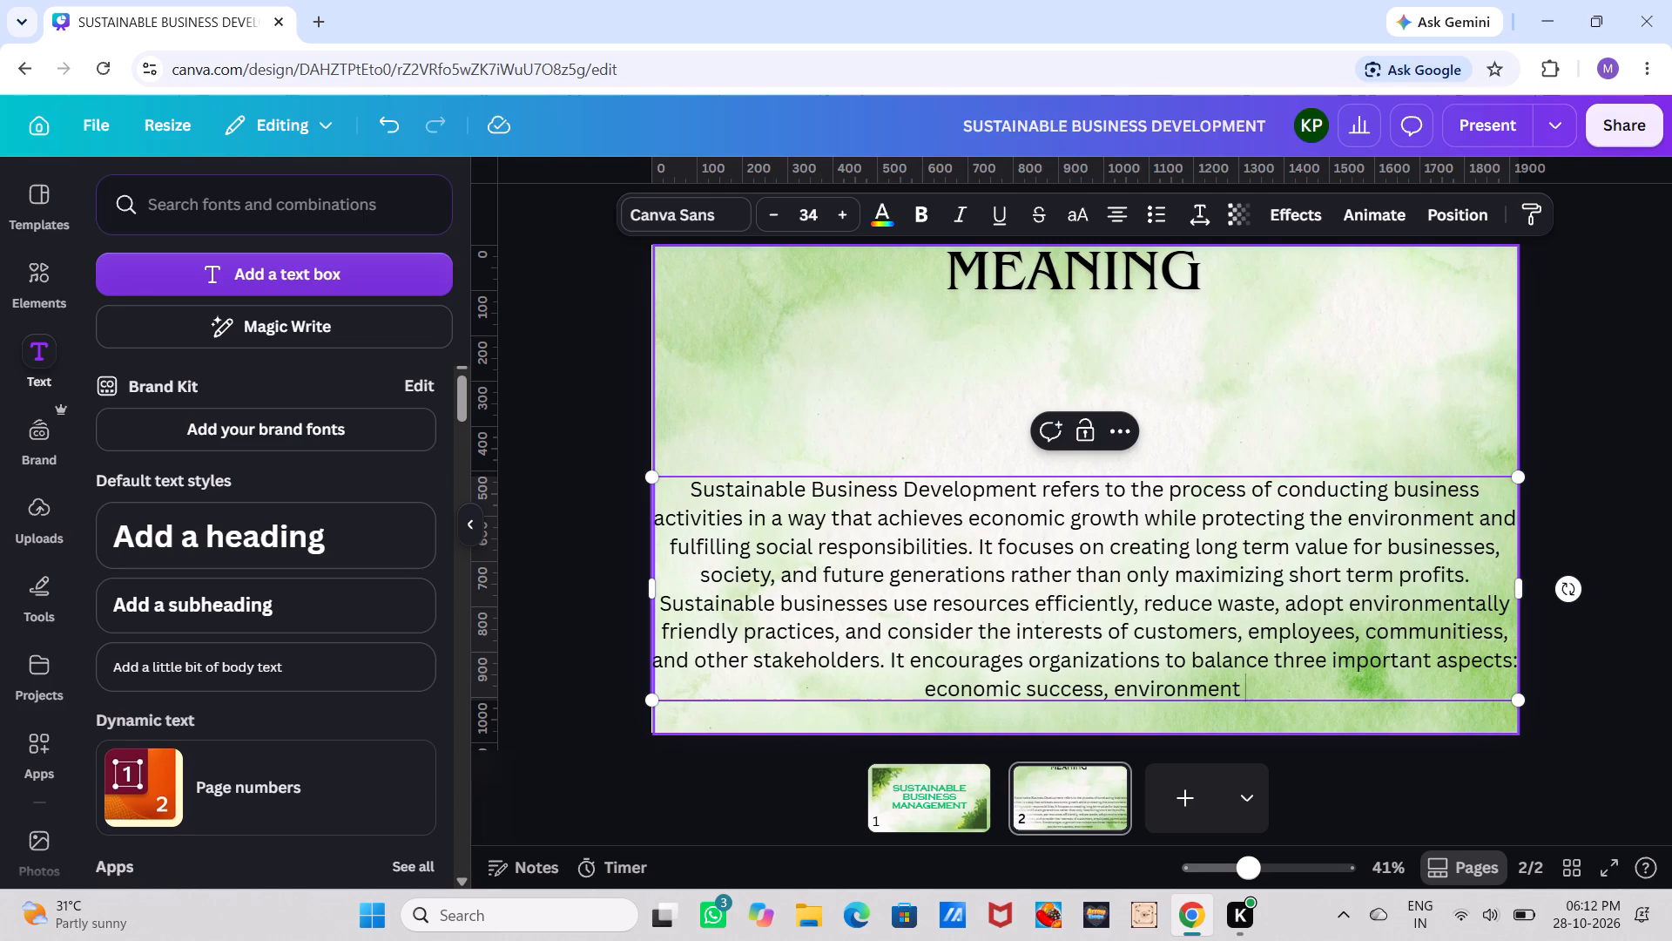
pyautogui.write('protection')
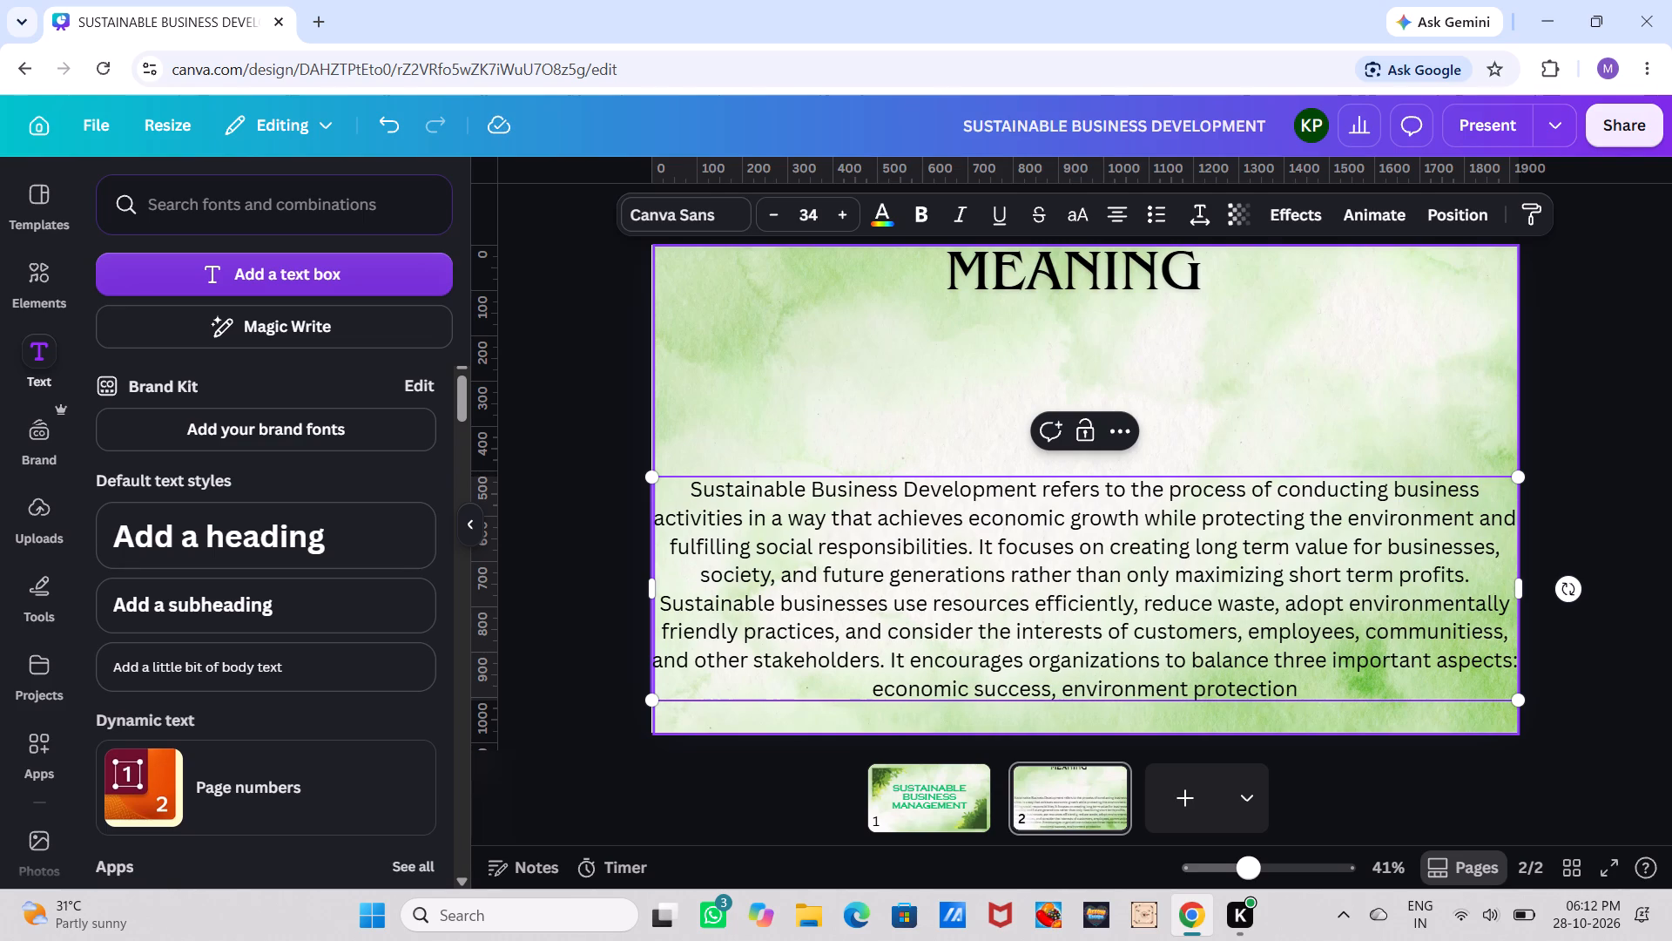
pyautogui.press(',')
pyautogui.press('space')
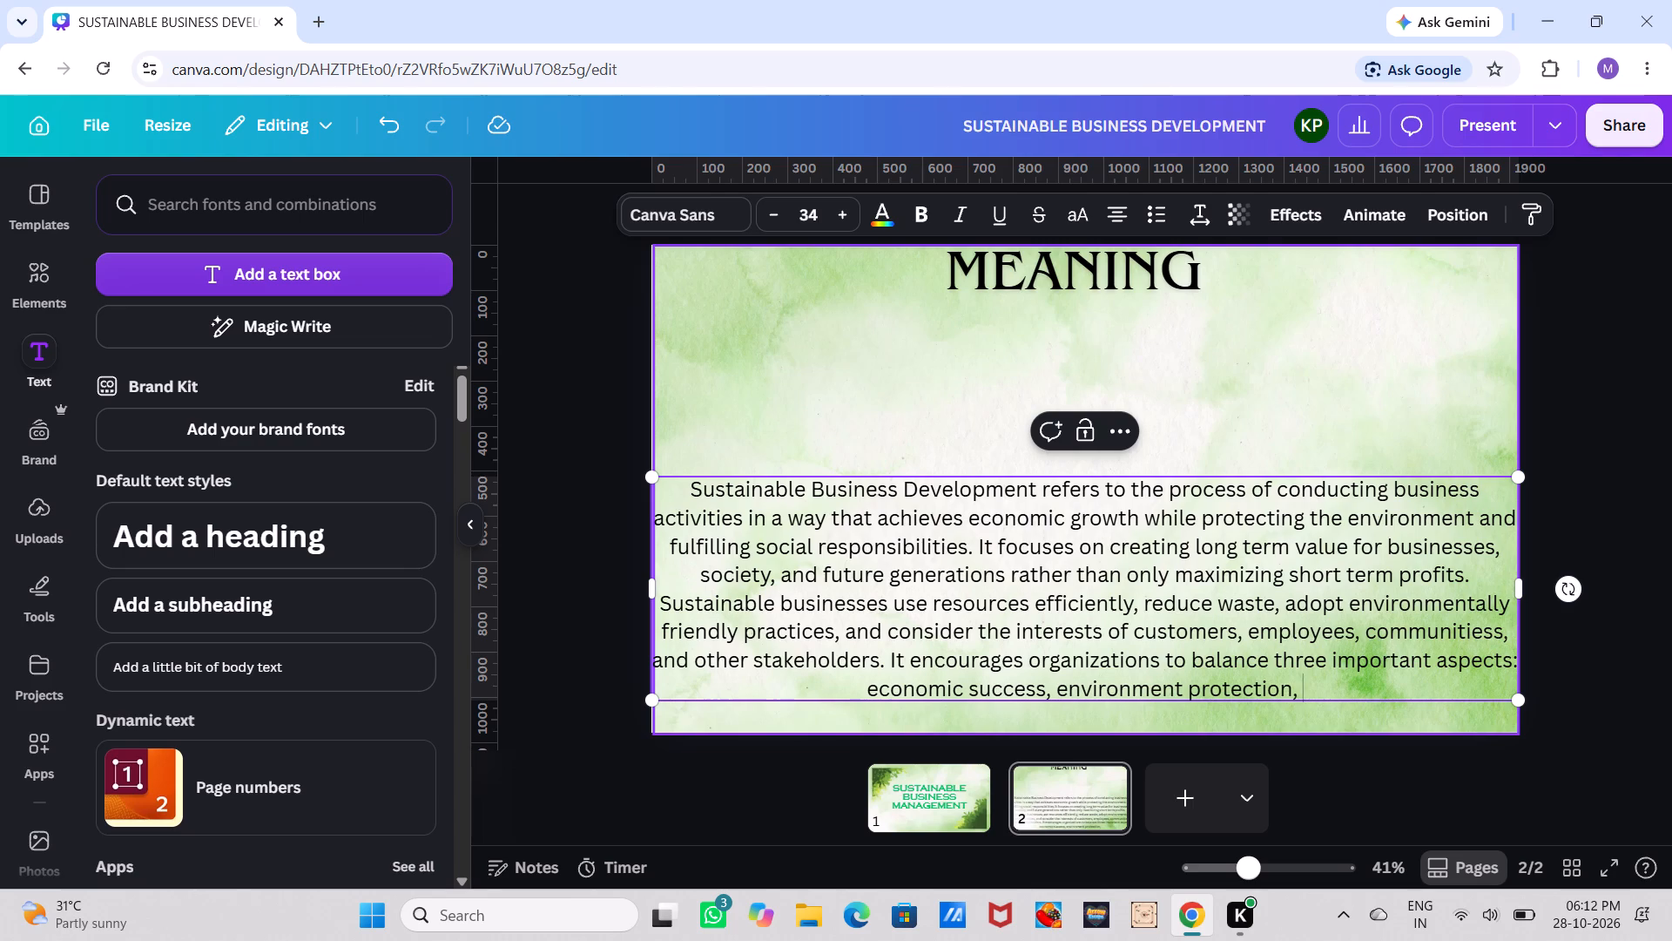
pyautogui.write('and social')
pyautogui.press('space')
pyautogui.write('well')
pyautogui.write('-being')
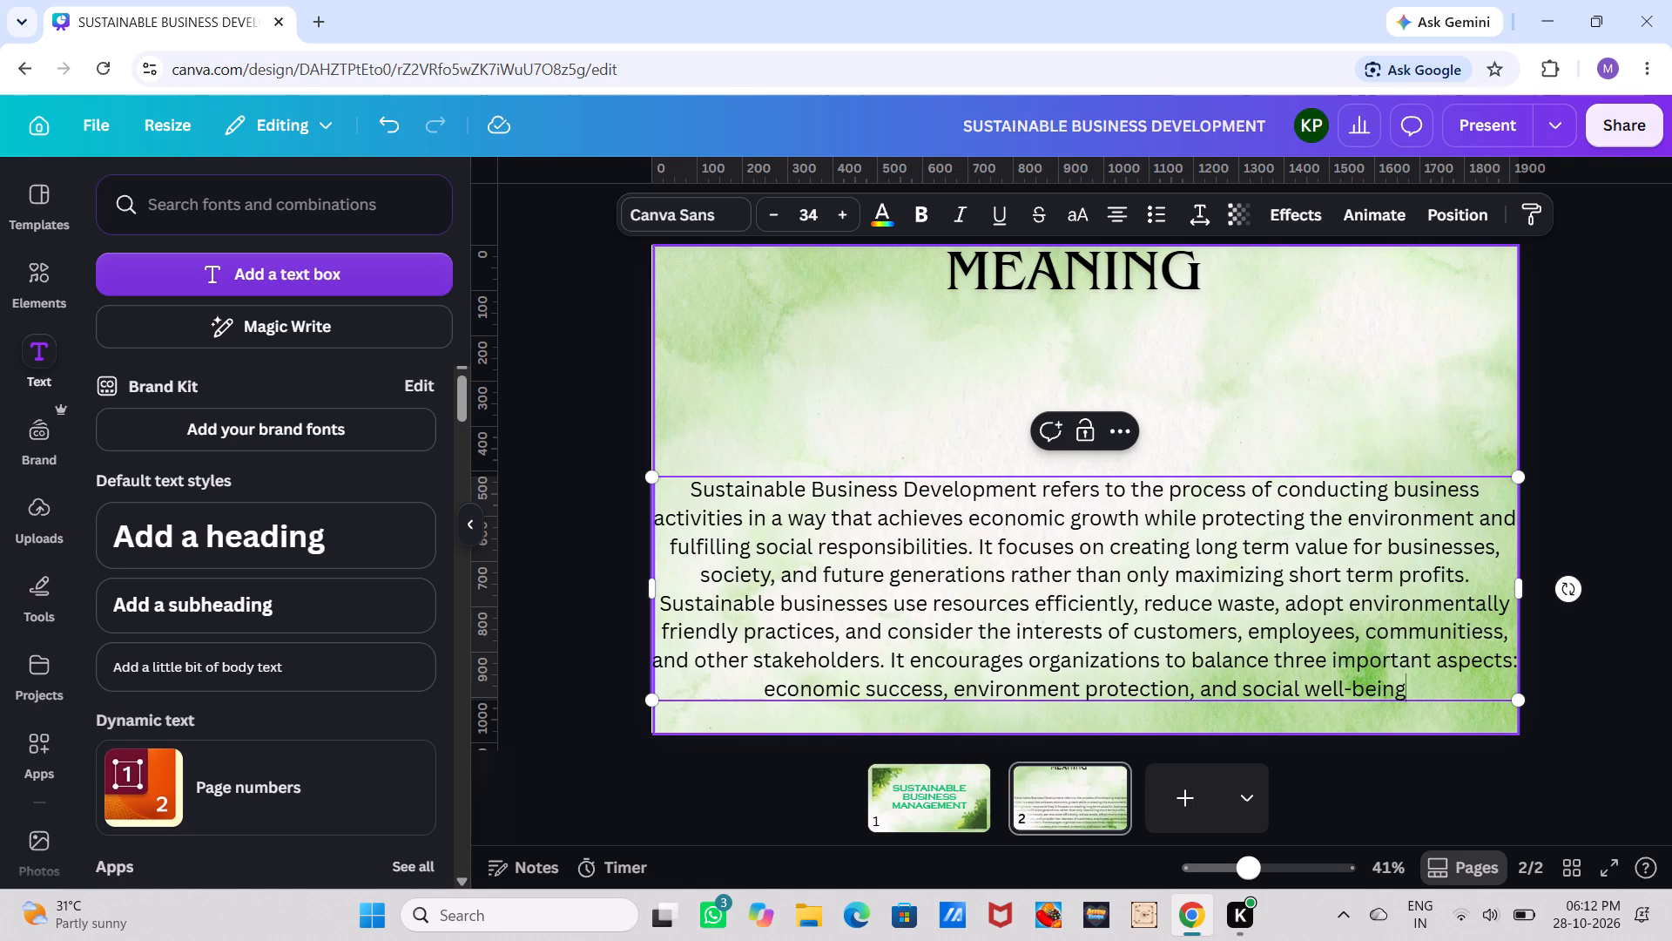
# End the fourth sentence and add "In the modern business environment, sustainable development has become essential for building responsible org".
pyautogui.write('. In the modern business envr')
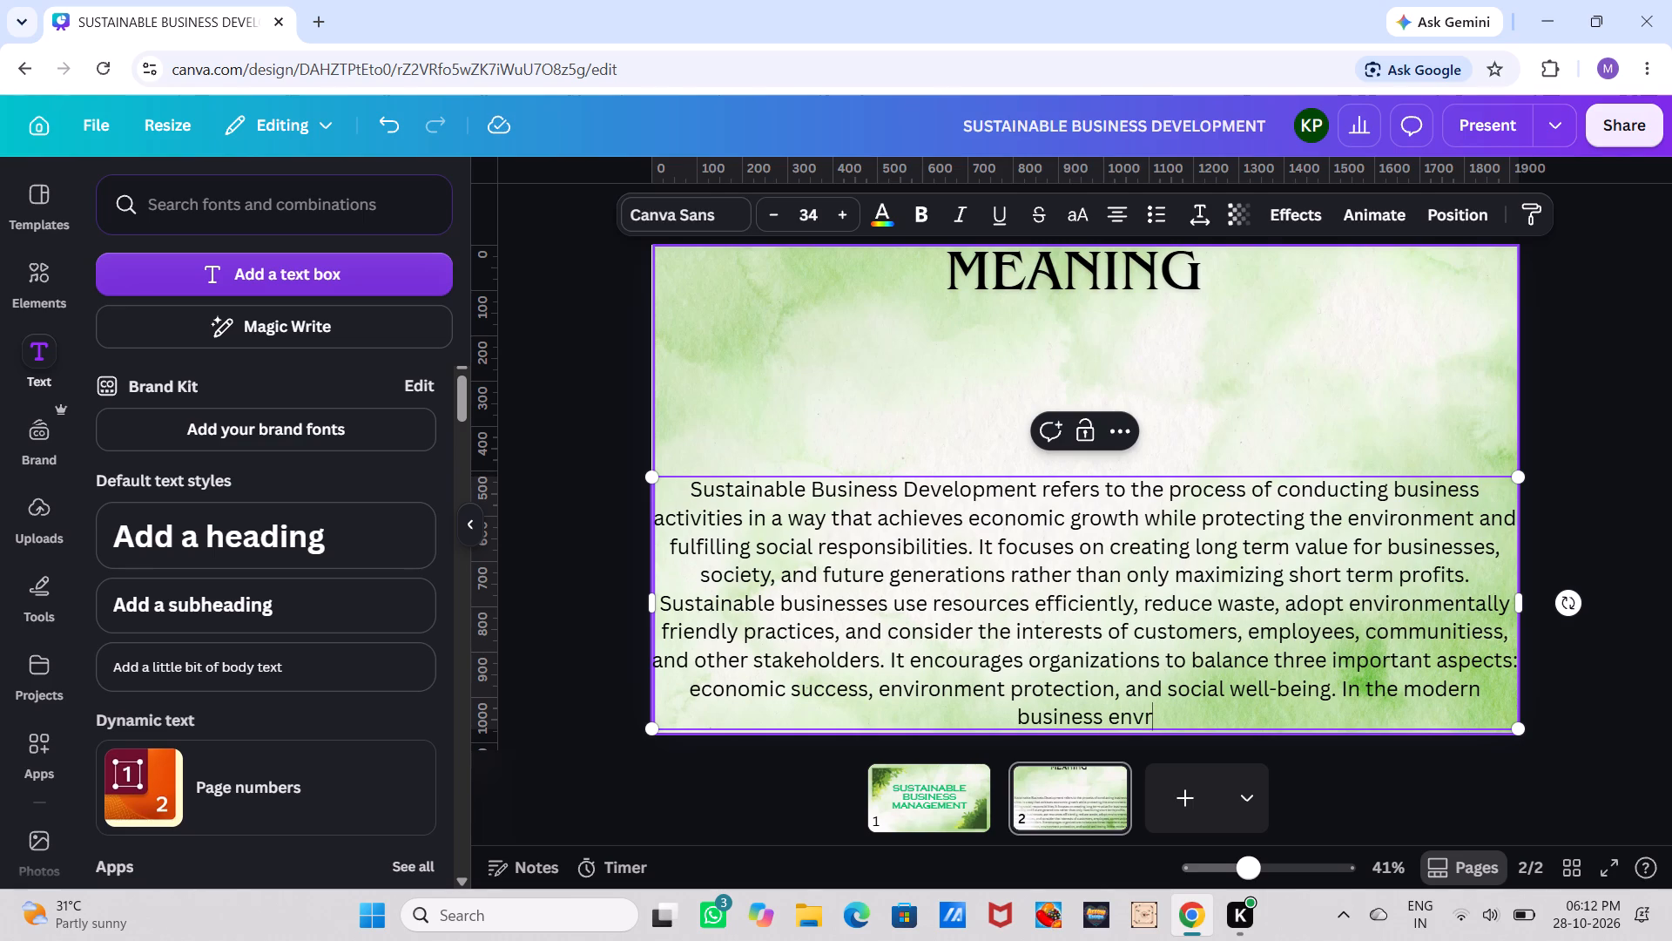
pyautogui.press('BackSpace')
pyautogui.write('ironment')
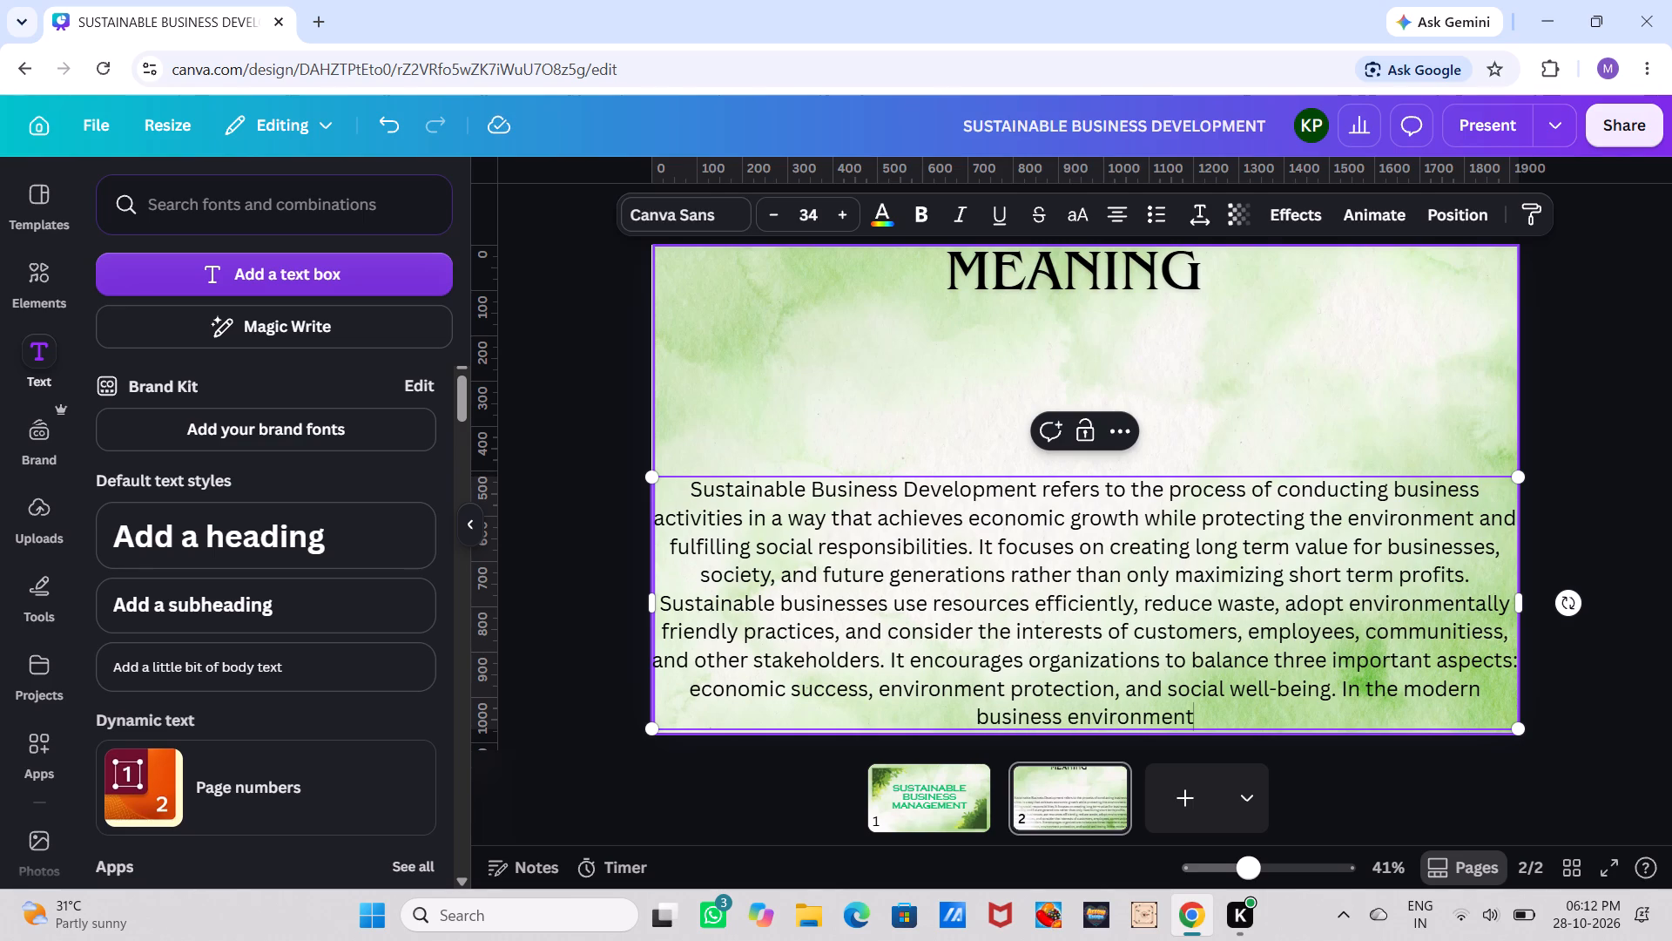
pyautogui.write(', sustainable deve')
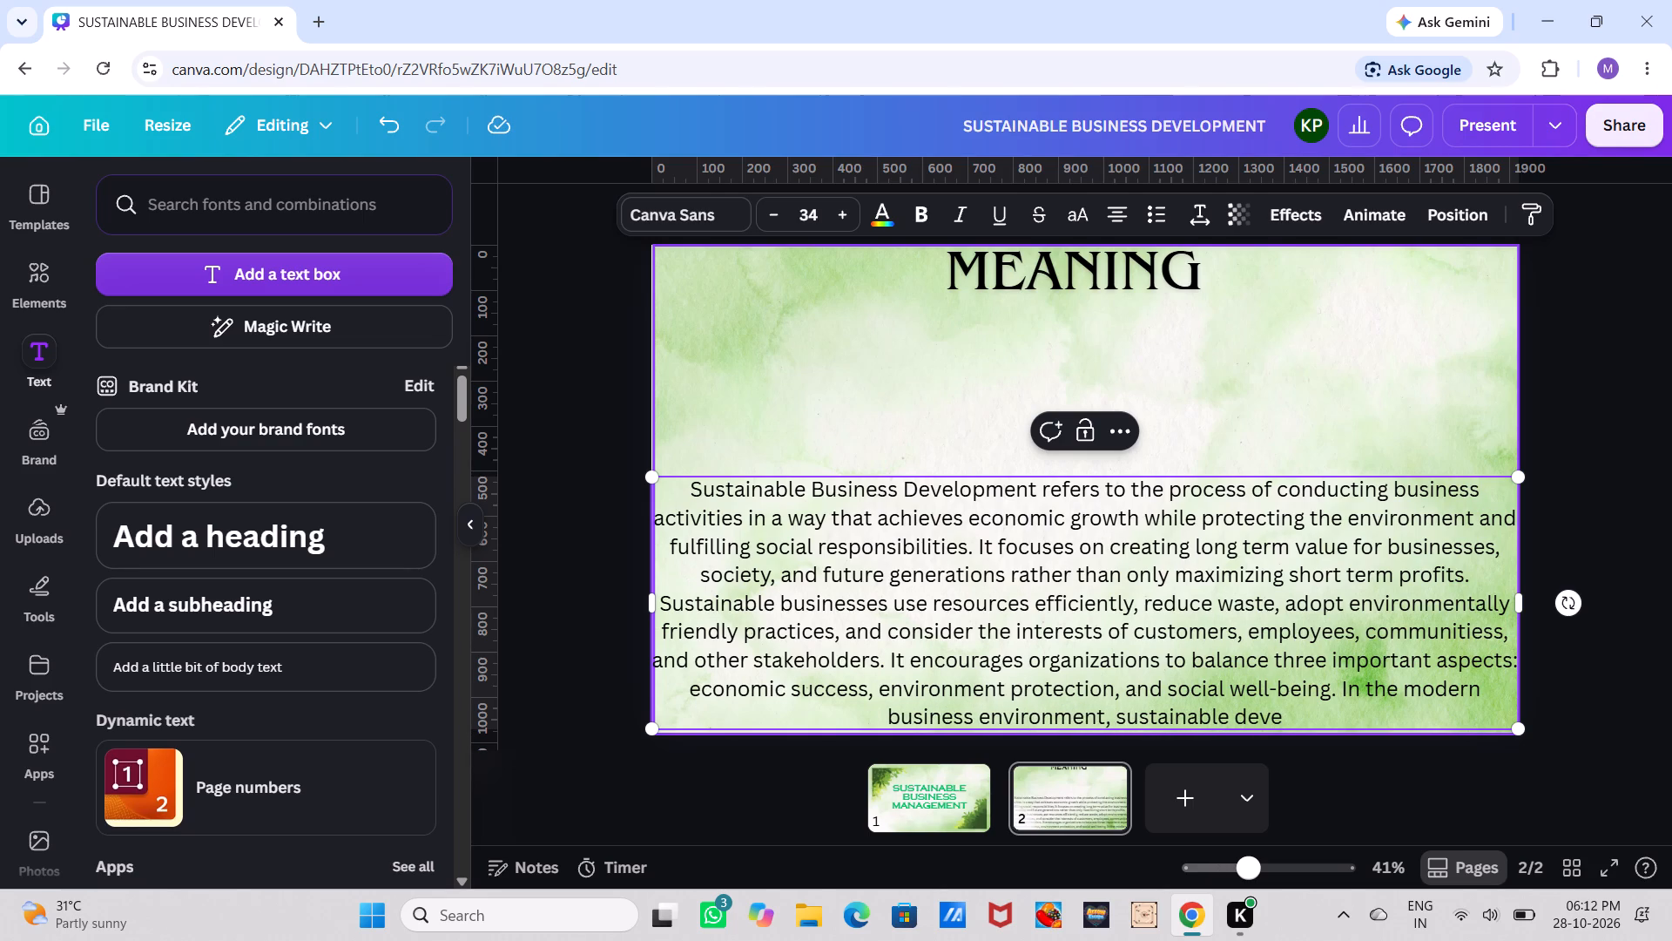
pyautogui.write('lopment has')
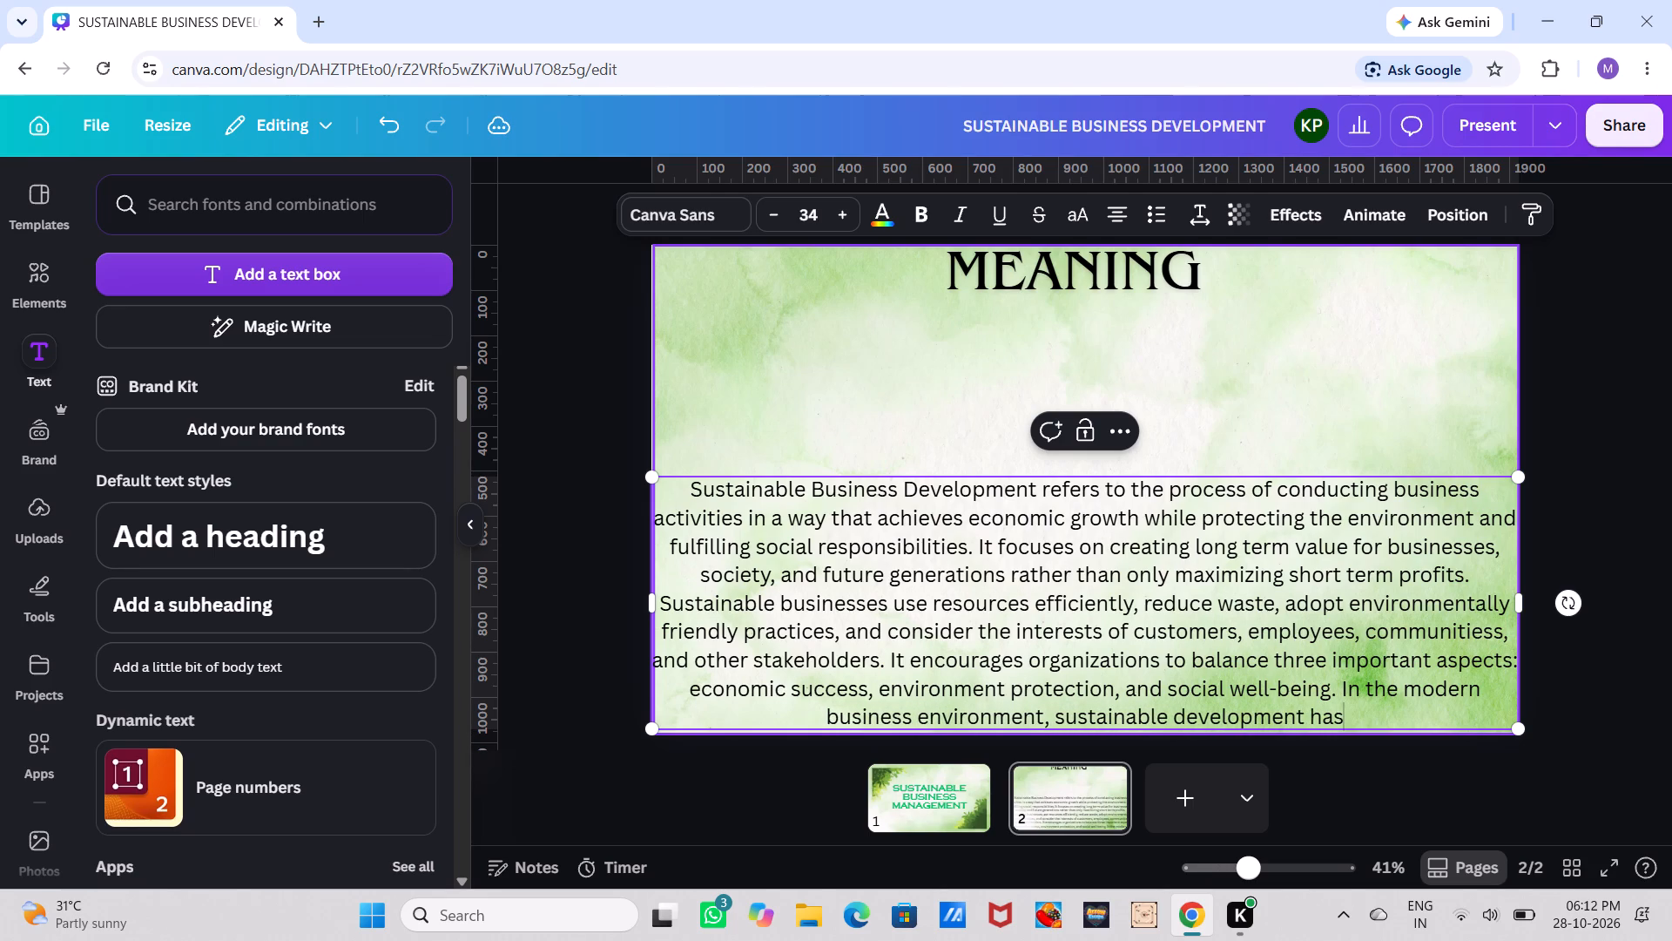
pyautogui.press('space')
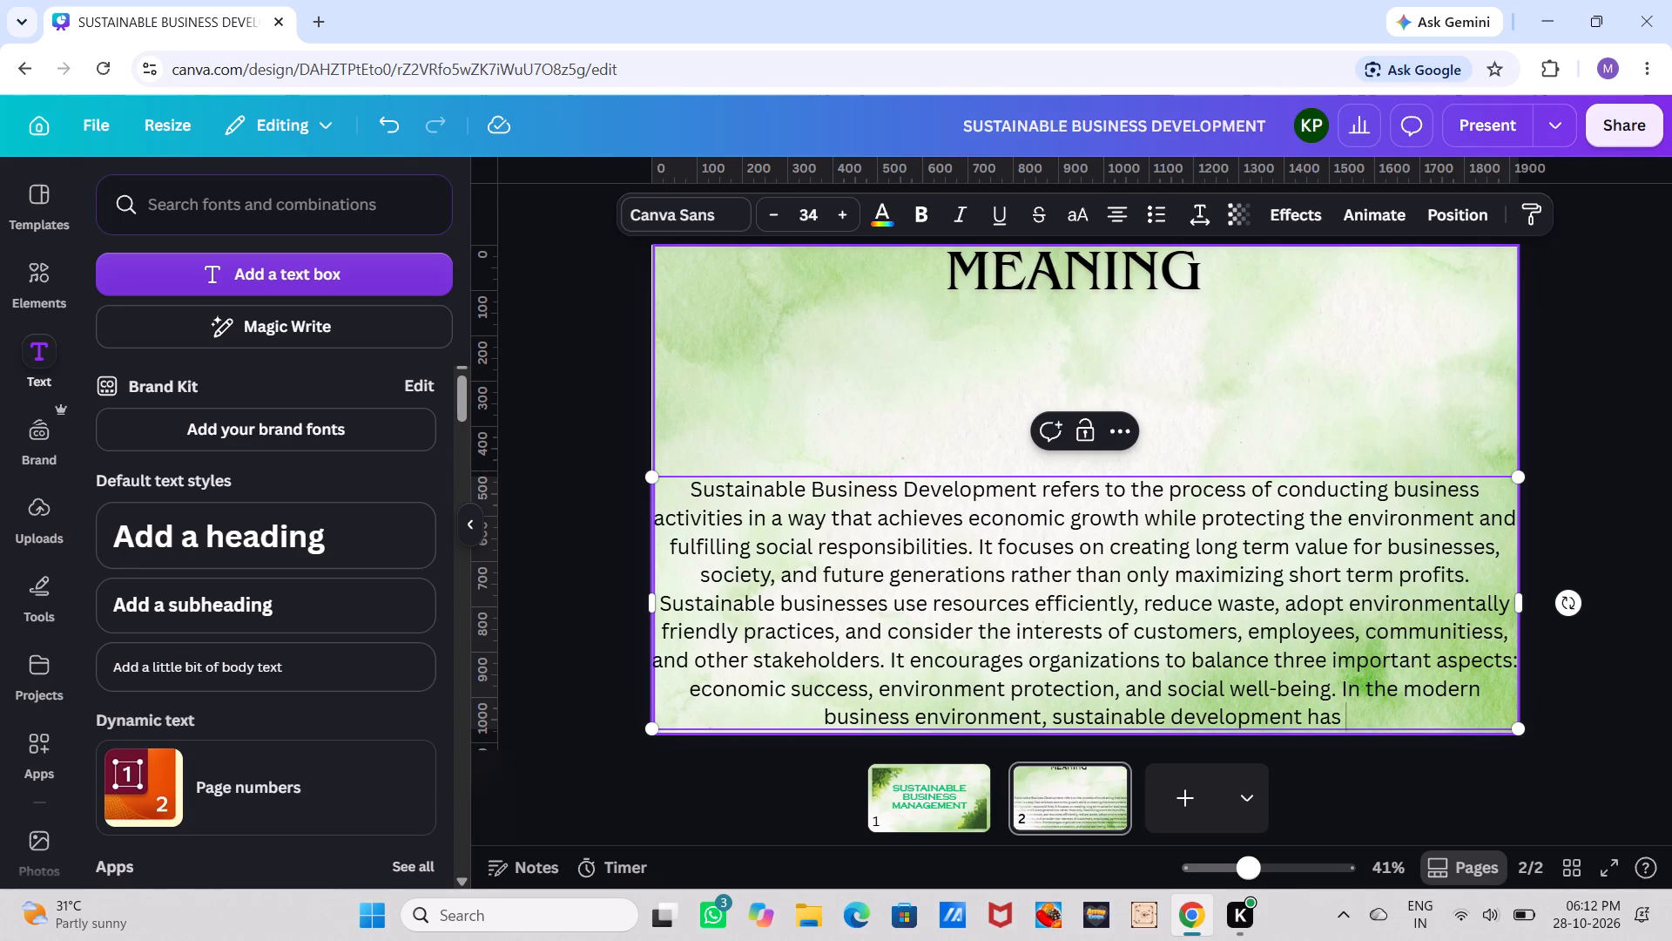
pyautogui.write('be')
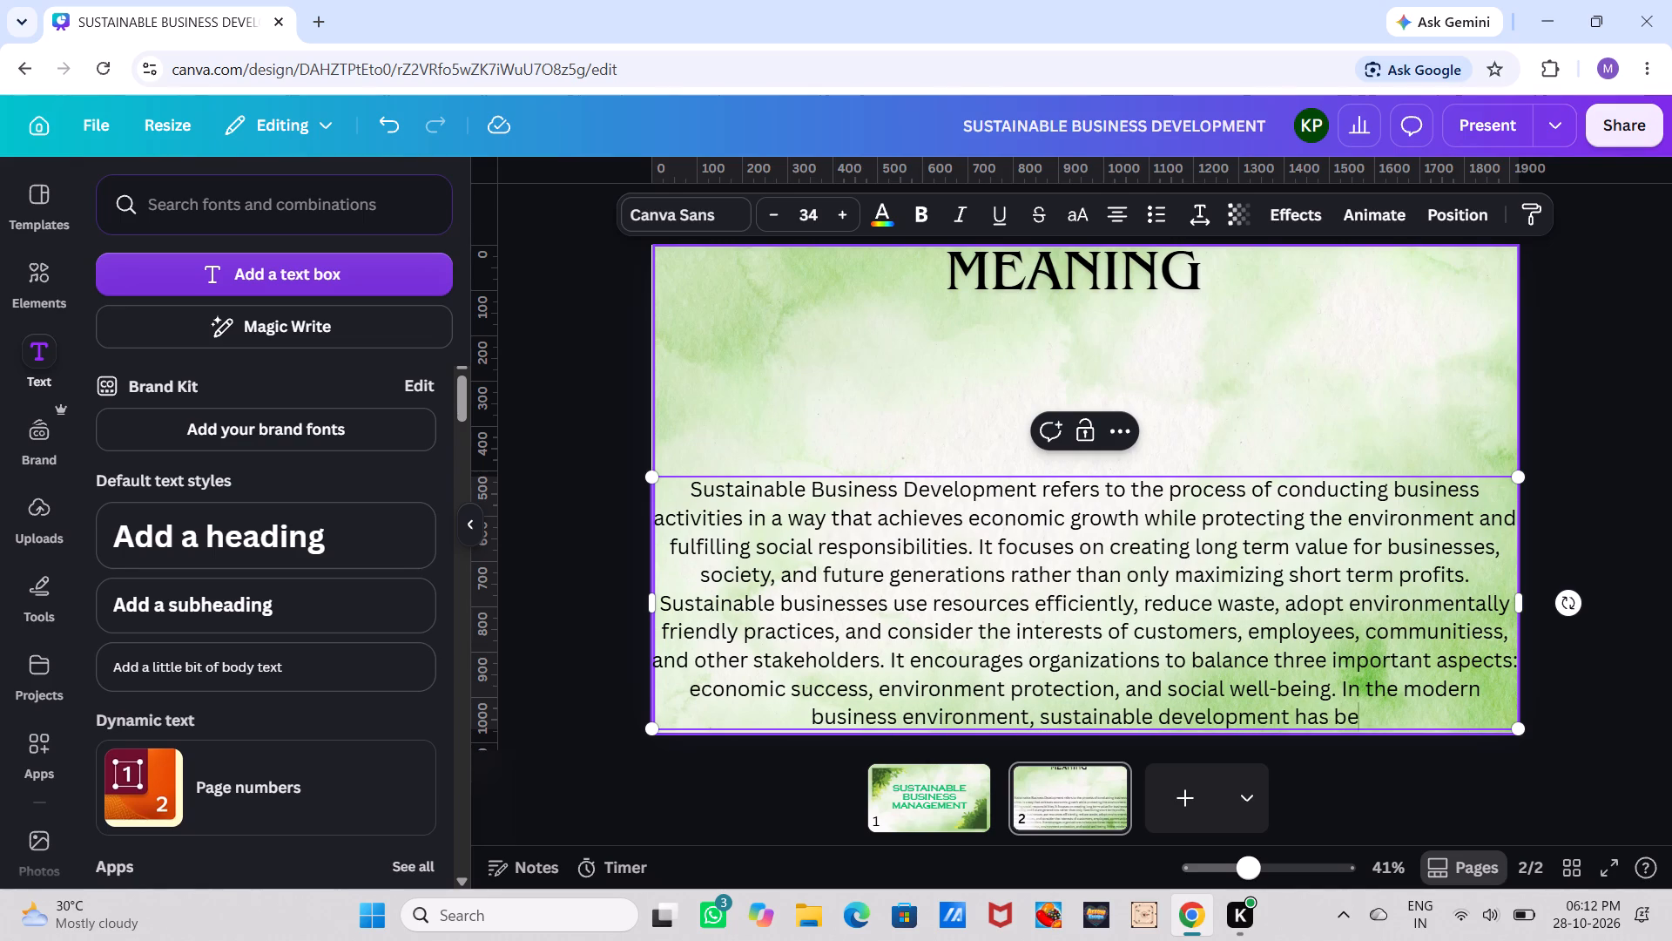
pyautogui.write('come')
pyautogui.press('space')
pyautogui.write('essential for building')
pyautogui.press('space')
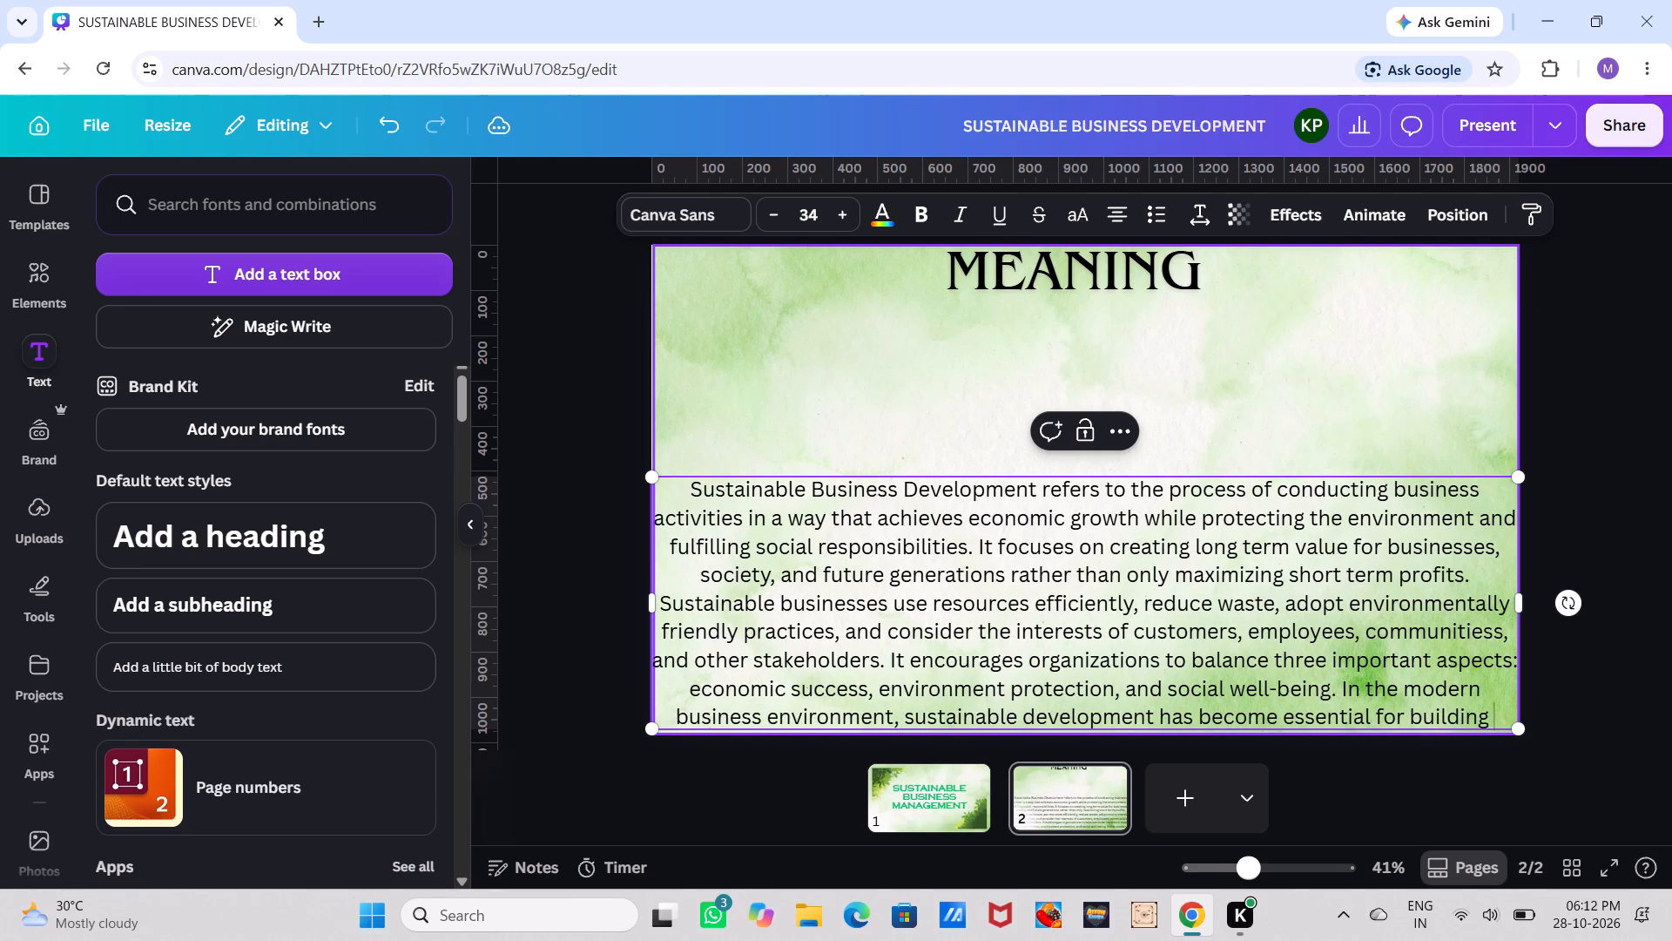
pyautogui.write('responsible')
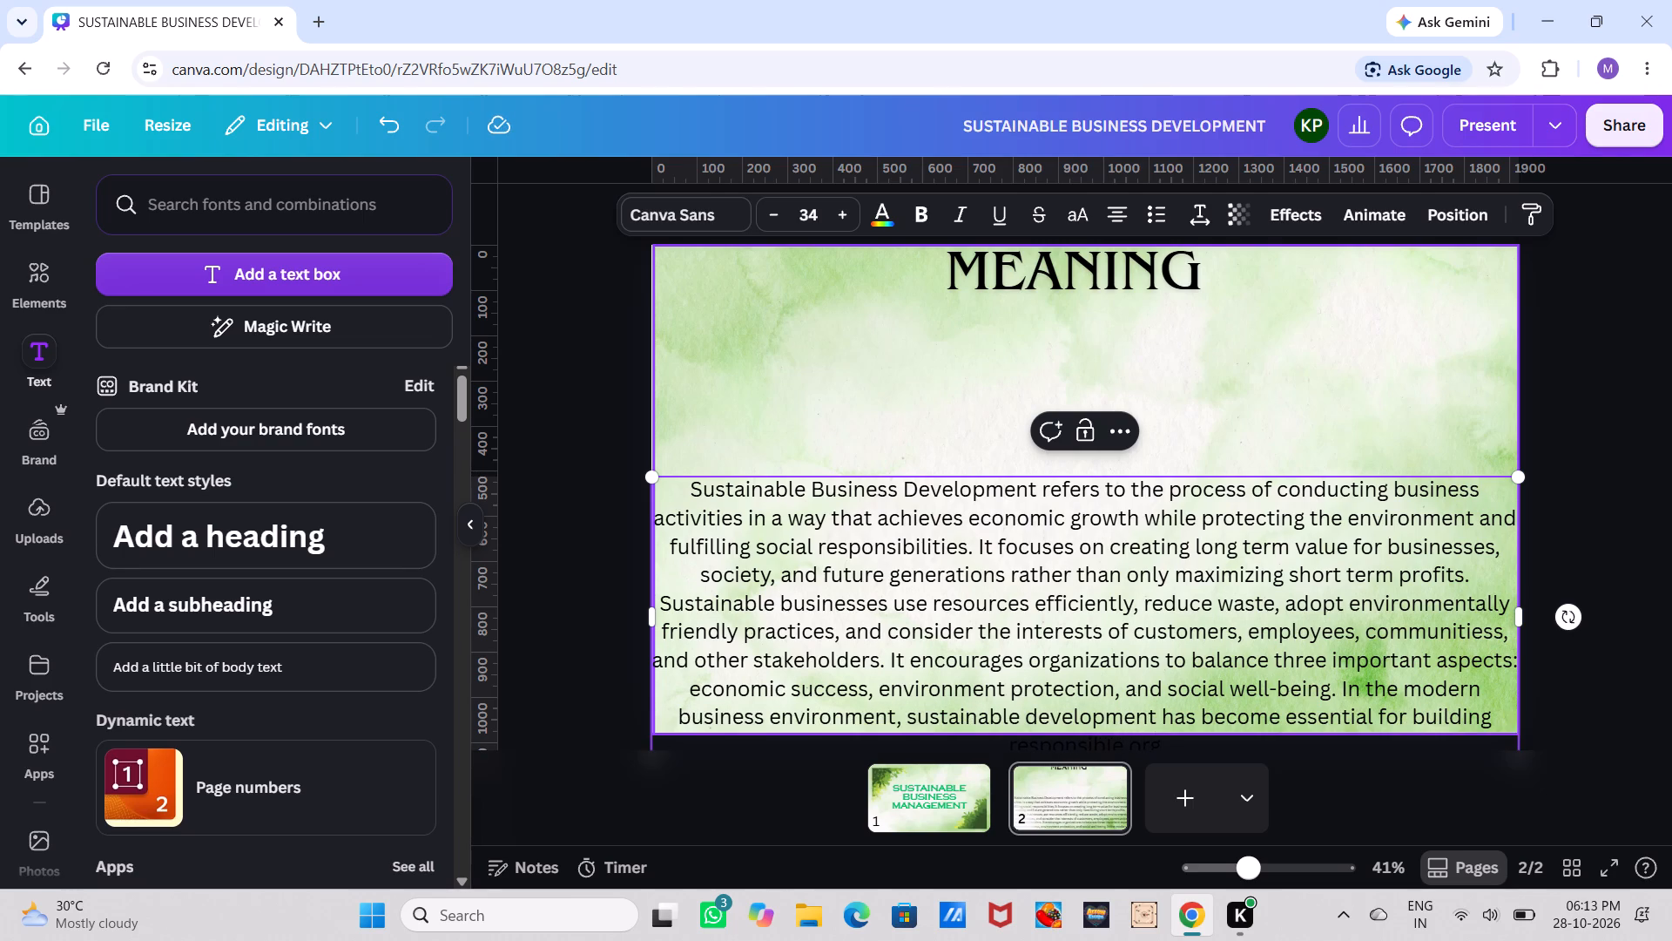
# Move the body text block up to just below the MEANING heading so that it fits on the slide.
pyautogui.click(1104, 479)
pyautogui.click(1104, 479)
pyautogui.moveTo(1104, 479); pyautogui.dragTo(1104, 464)
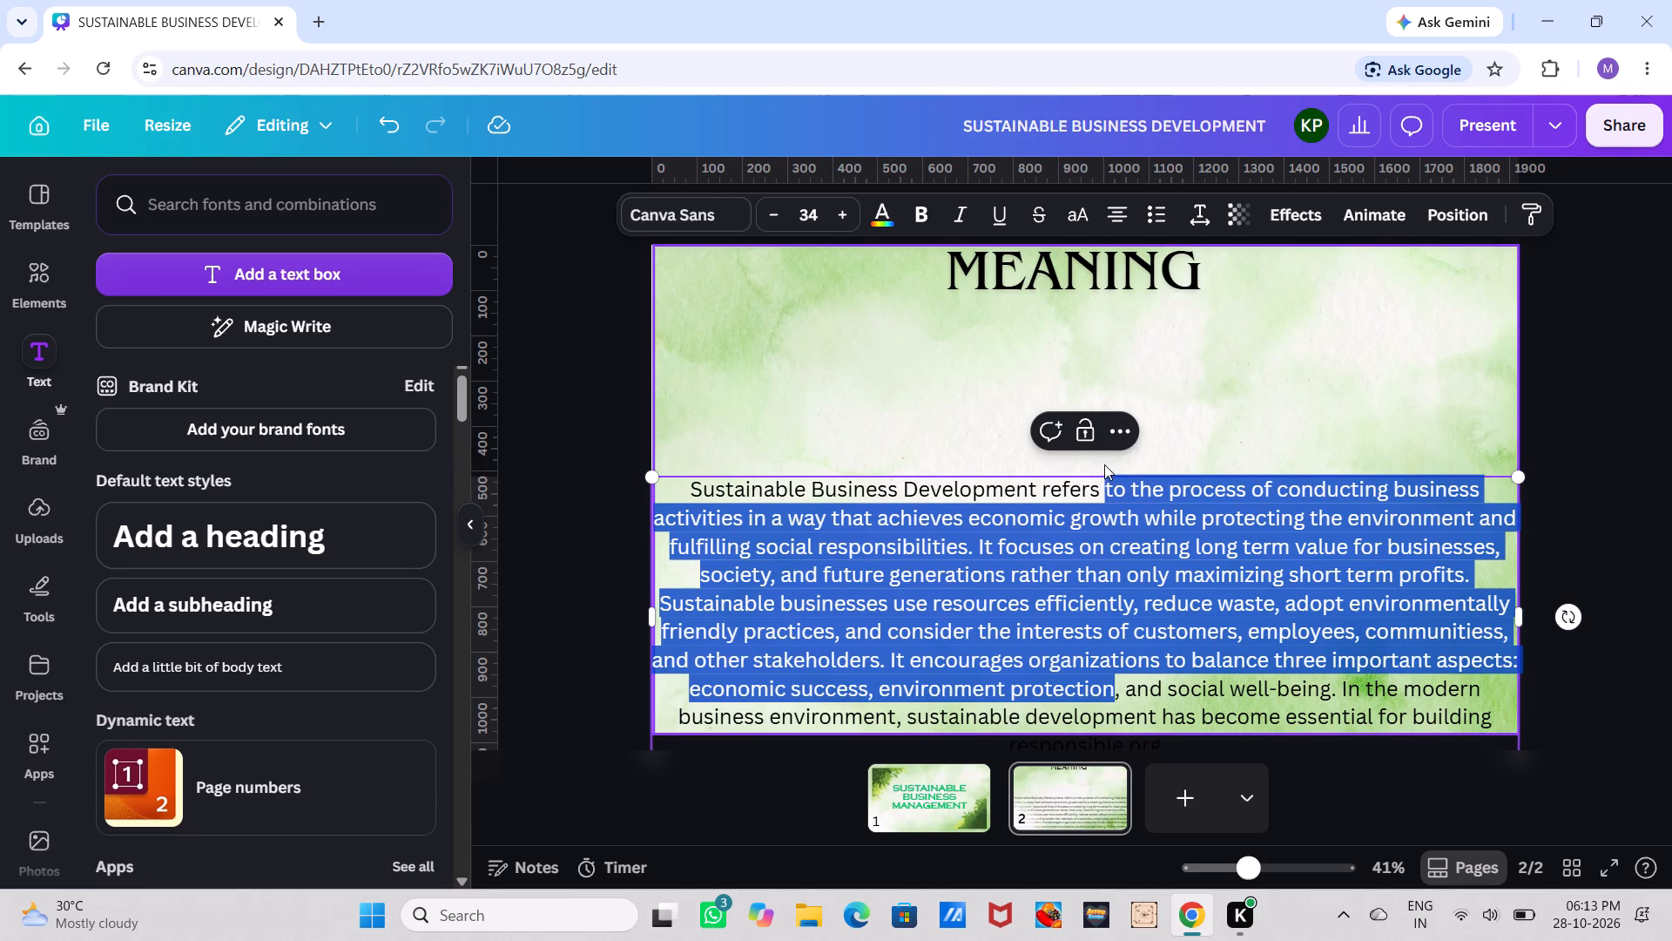
pyautogui.moveTo(1104, 464); pyautogui.dragTo(1103, 463)
pyautogui.click(1103, 463)
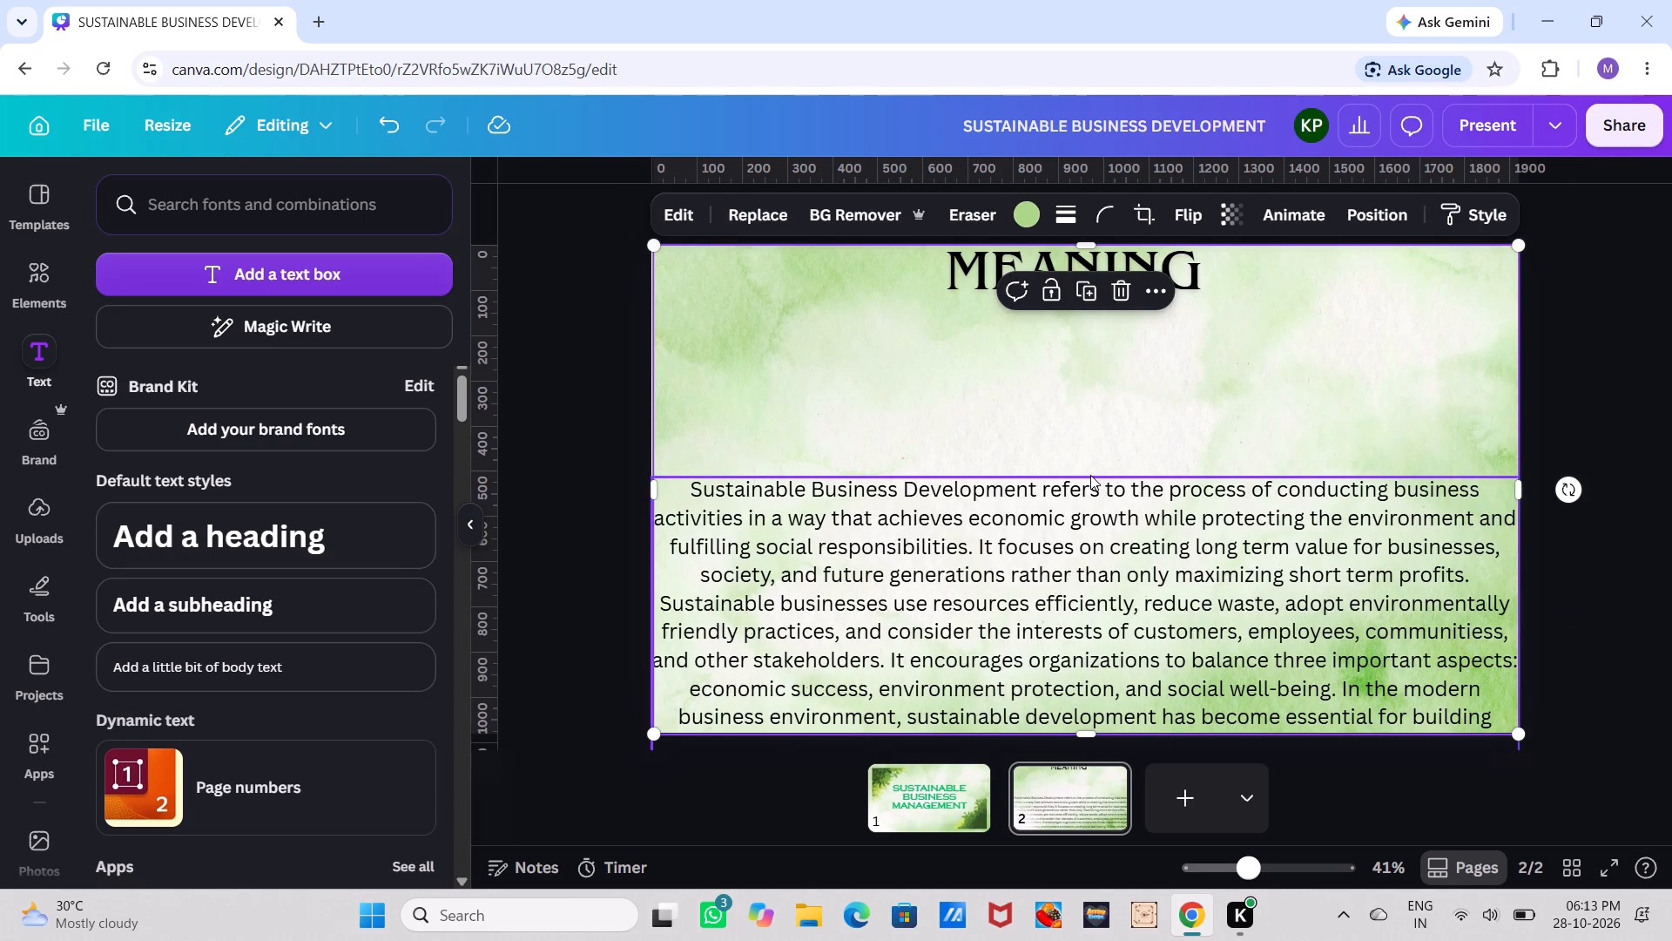
pyautogui.click(1070, 506)
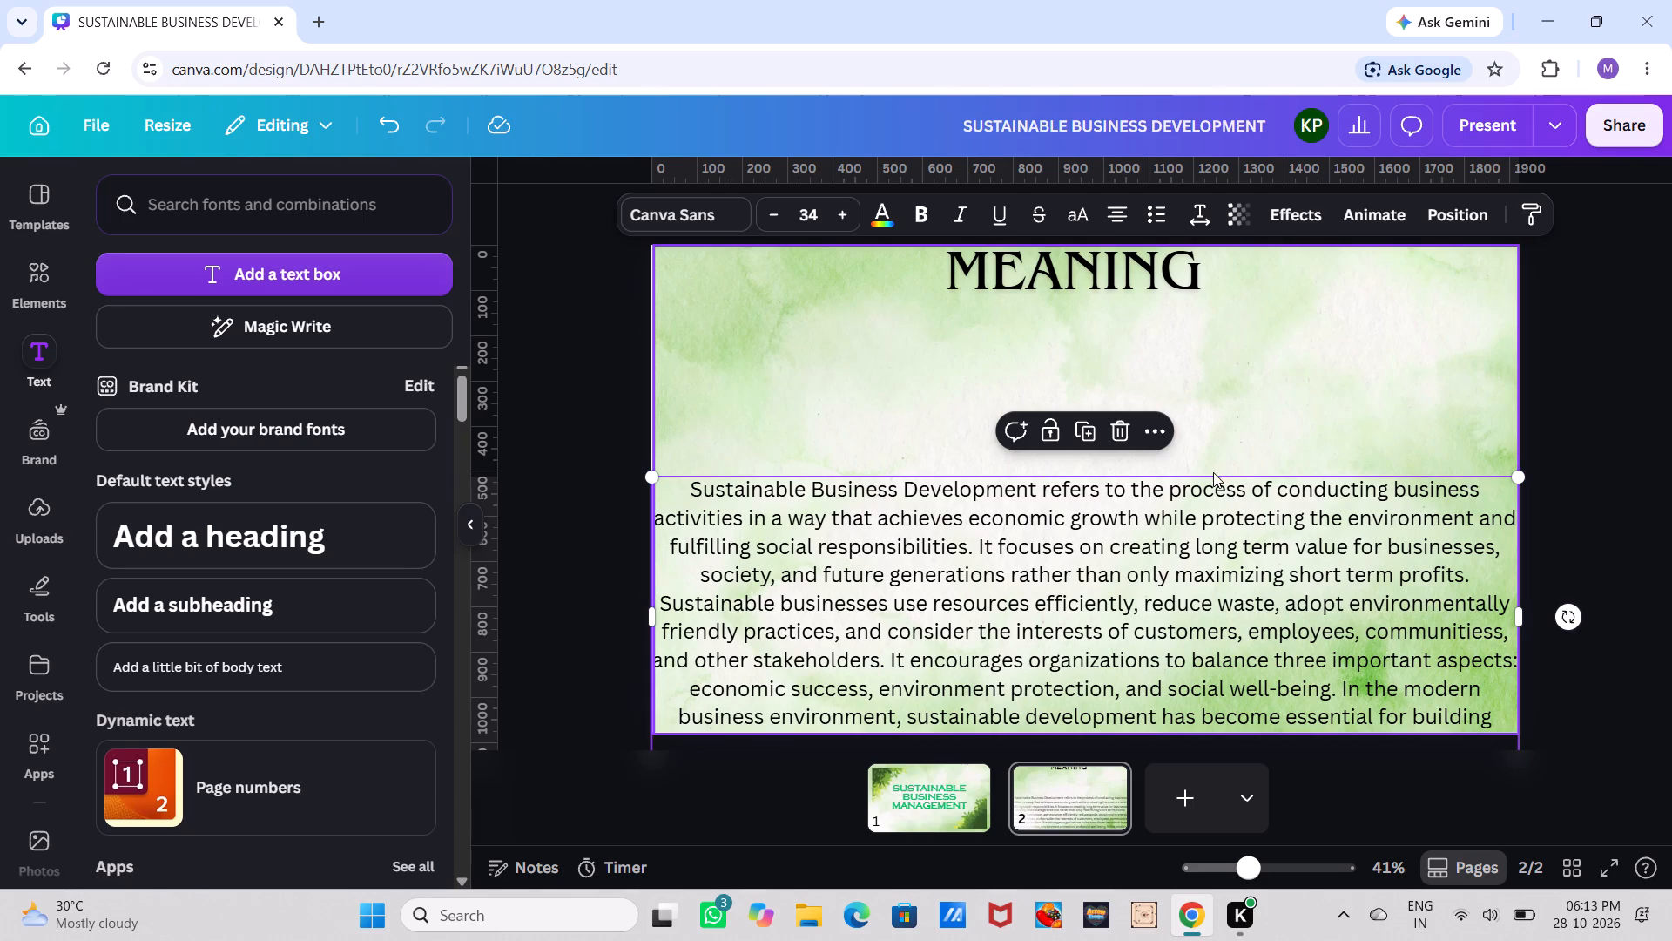
pyautogui.moveTo(1196, 484); pyautogui.dragTo(1190, 372)
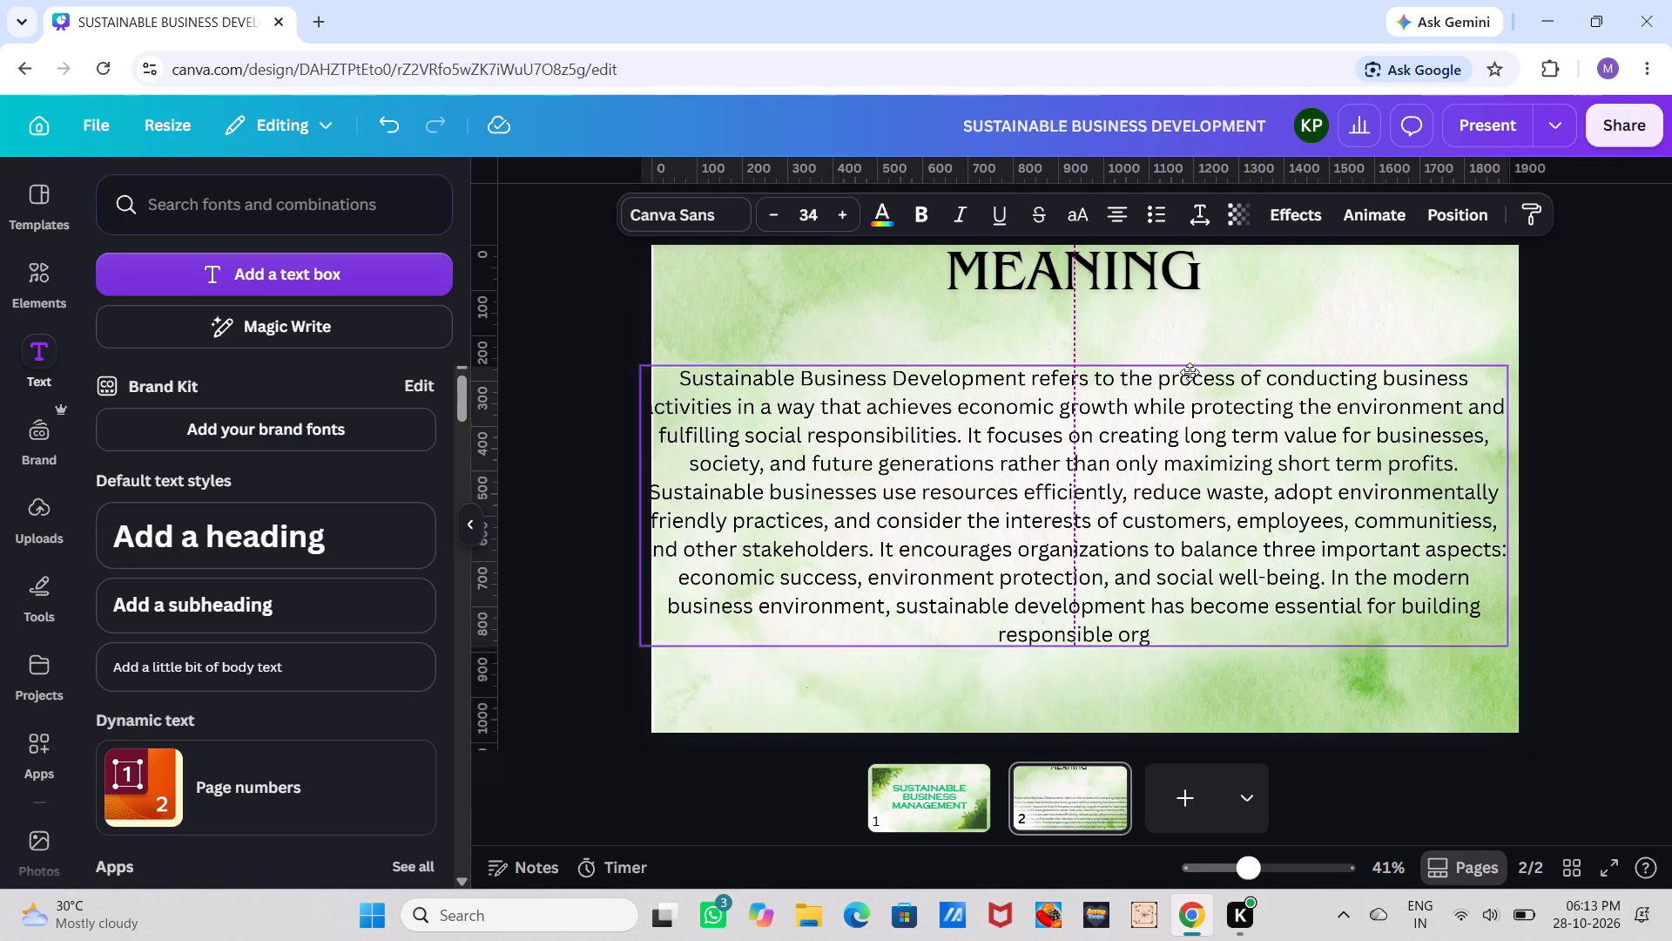
pyautogui.moveTo(1190, 372); pyautogui.dragTo(1197, 349)
# Complete the word "org" as "organizations" in the MEANING body text and continue with ", improving brand reputation".
pyautogui.click(1175, 602)
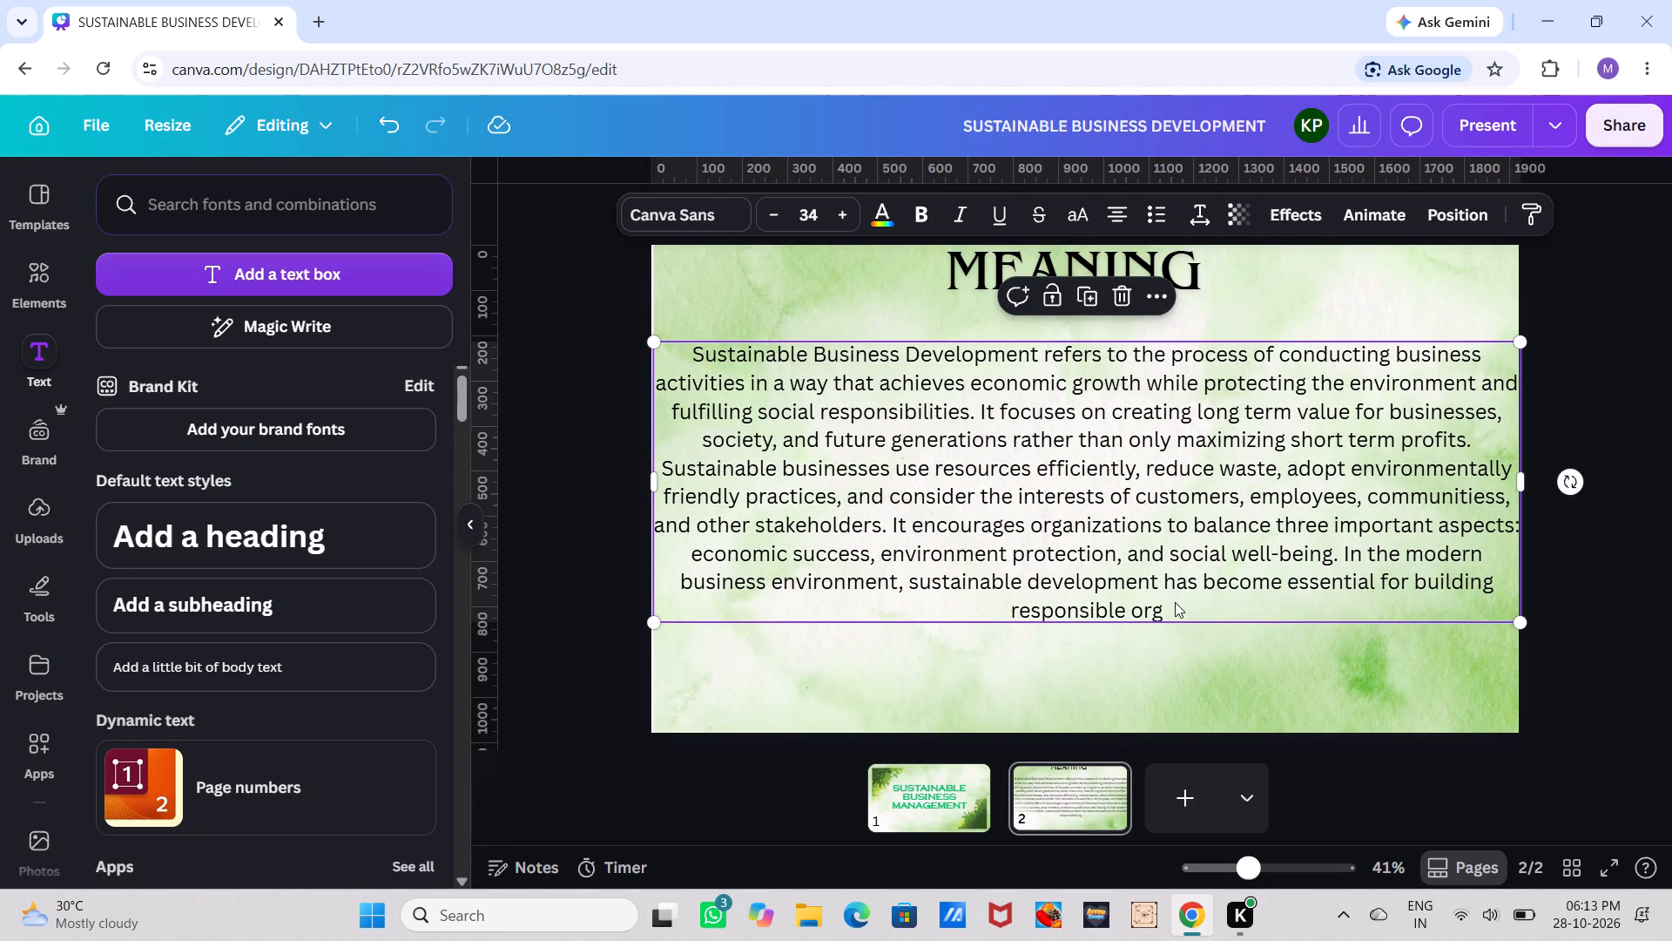
pyautogui.write('ANI')
pyautogui.press('BackSpace')
pyautogui.press('BackSpace')
pyautogui.press('BackSpace')
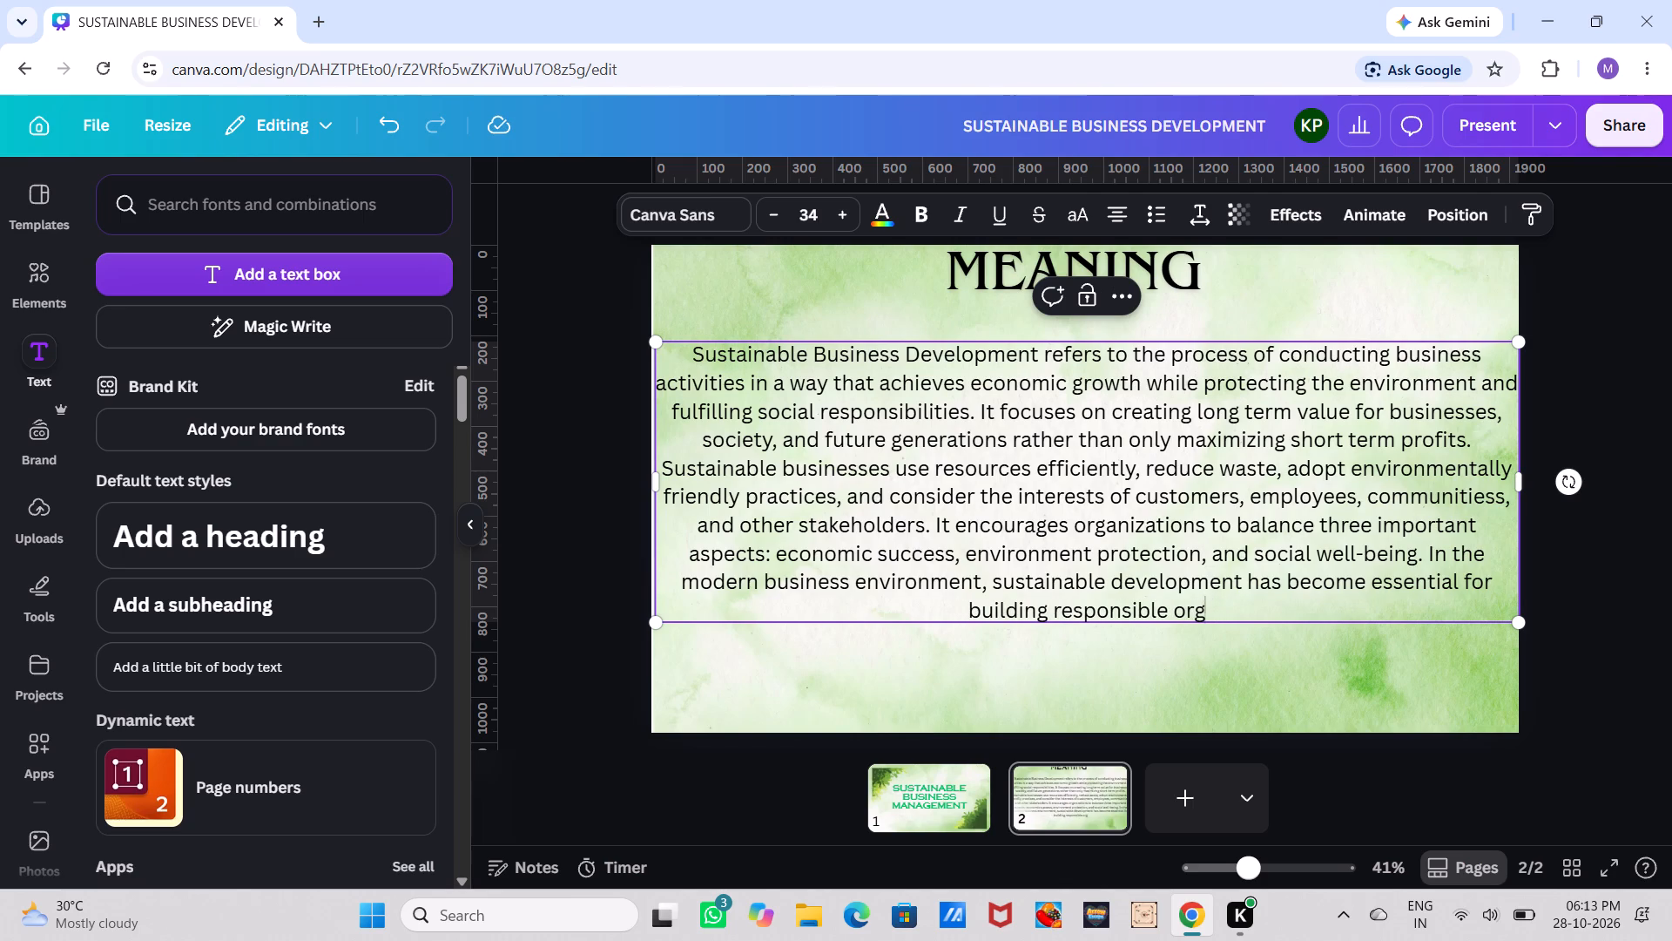
pyautogui.write('anizations, improving brand e')
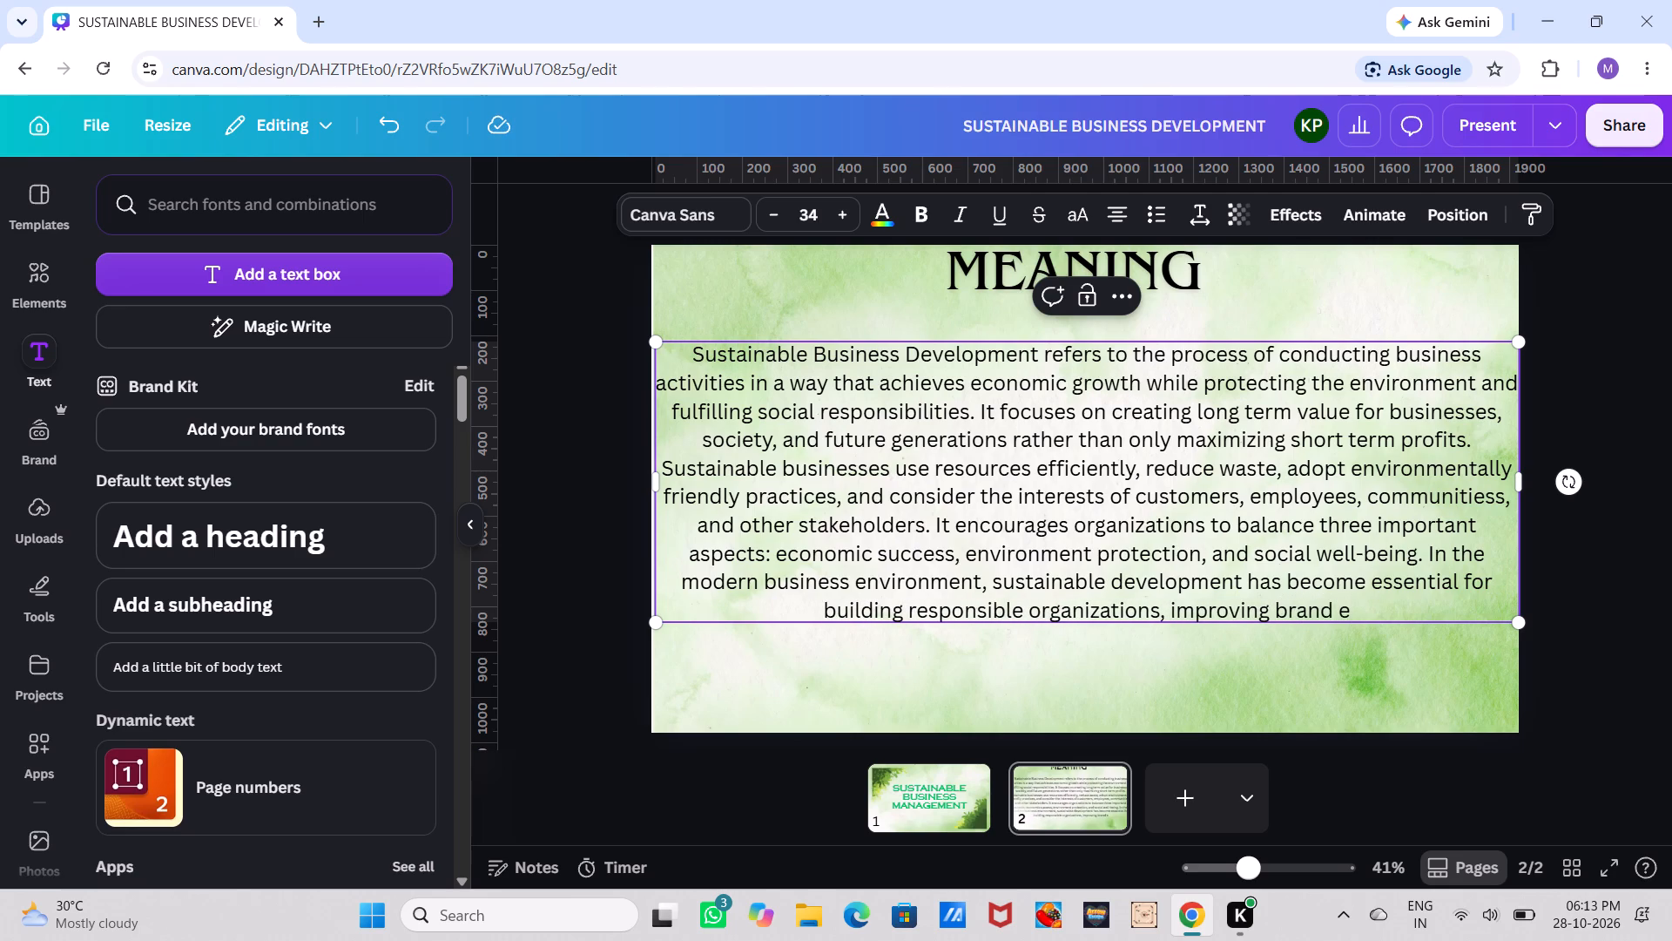
pyautogui.press('BackSpace')
pyautogui.write('re')
pyautogui.write('putation')
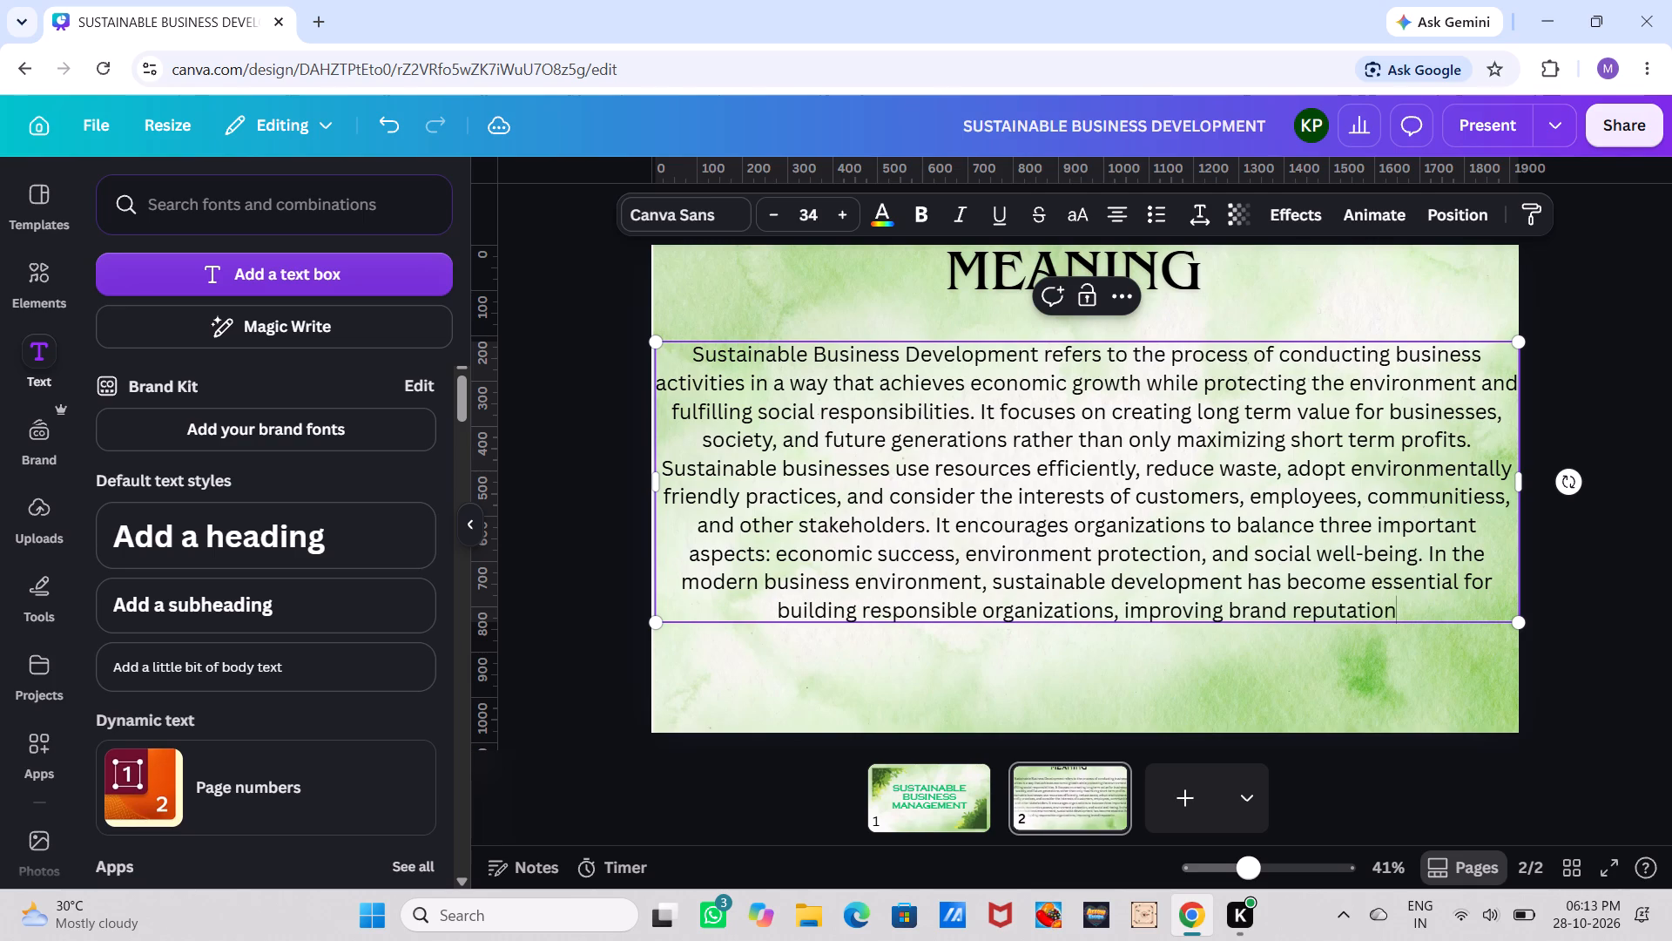
# Finish the last body text sentence with ", and ensuring long-term business survival.".
pyautogui.write(', and ensuring')
pyautogui.press('space')
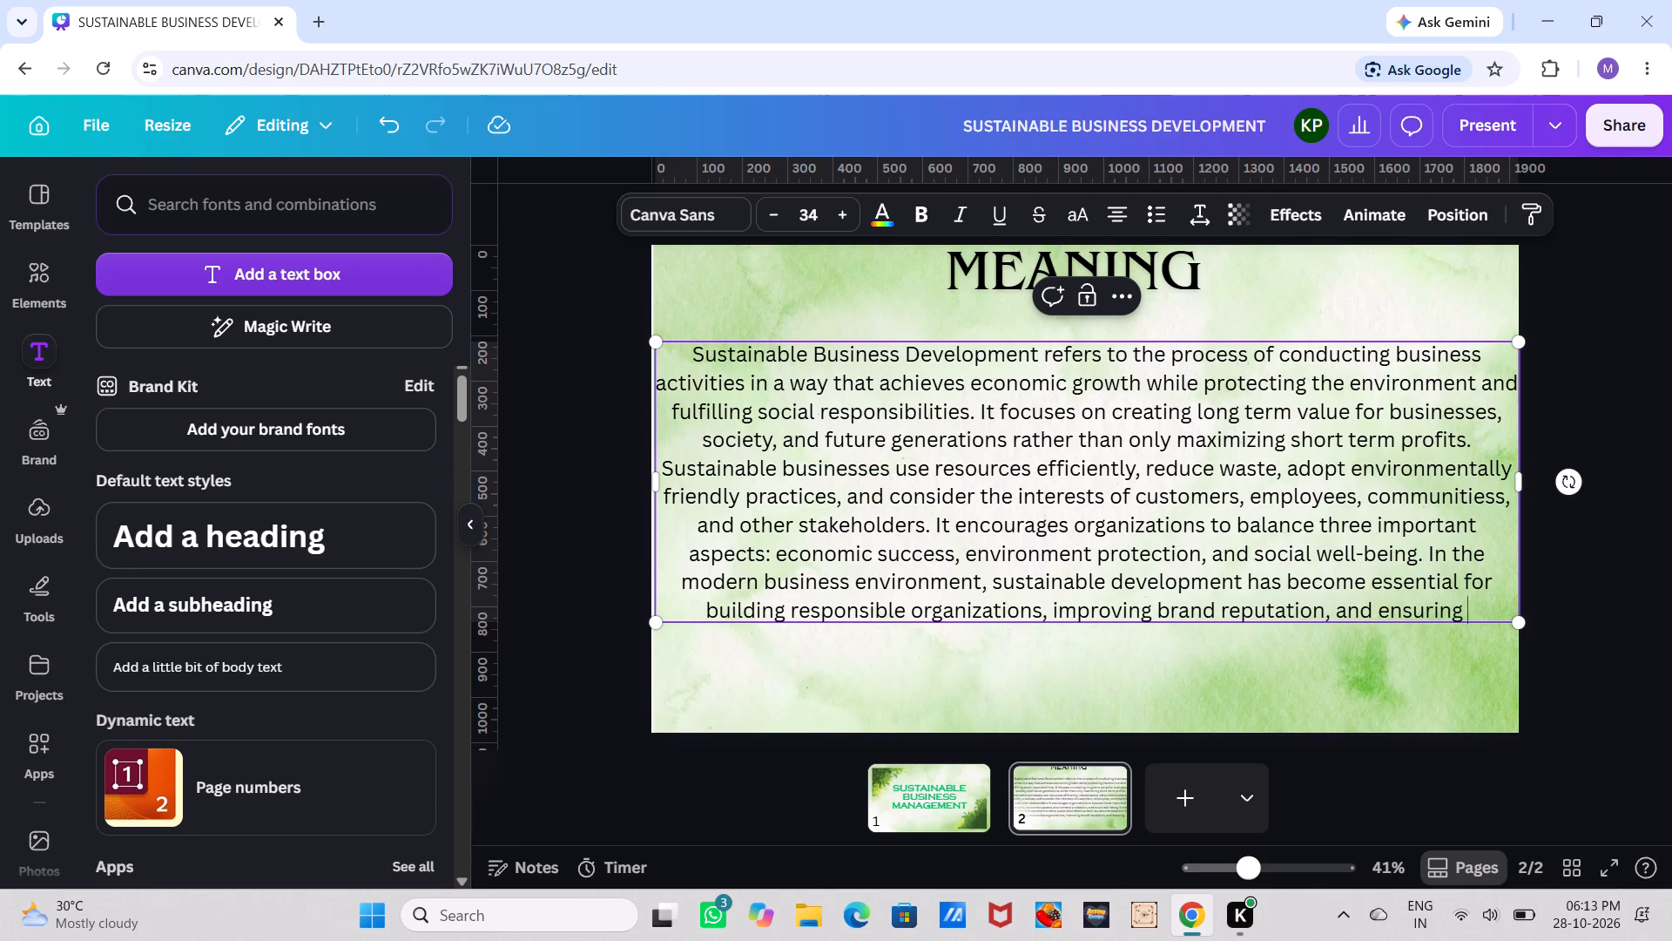
pyautogui.write('long-term')
pyautogui.press('space')
pyautogui.write('business survival')
pyautogui.press('.')
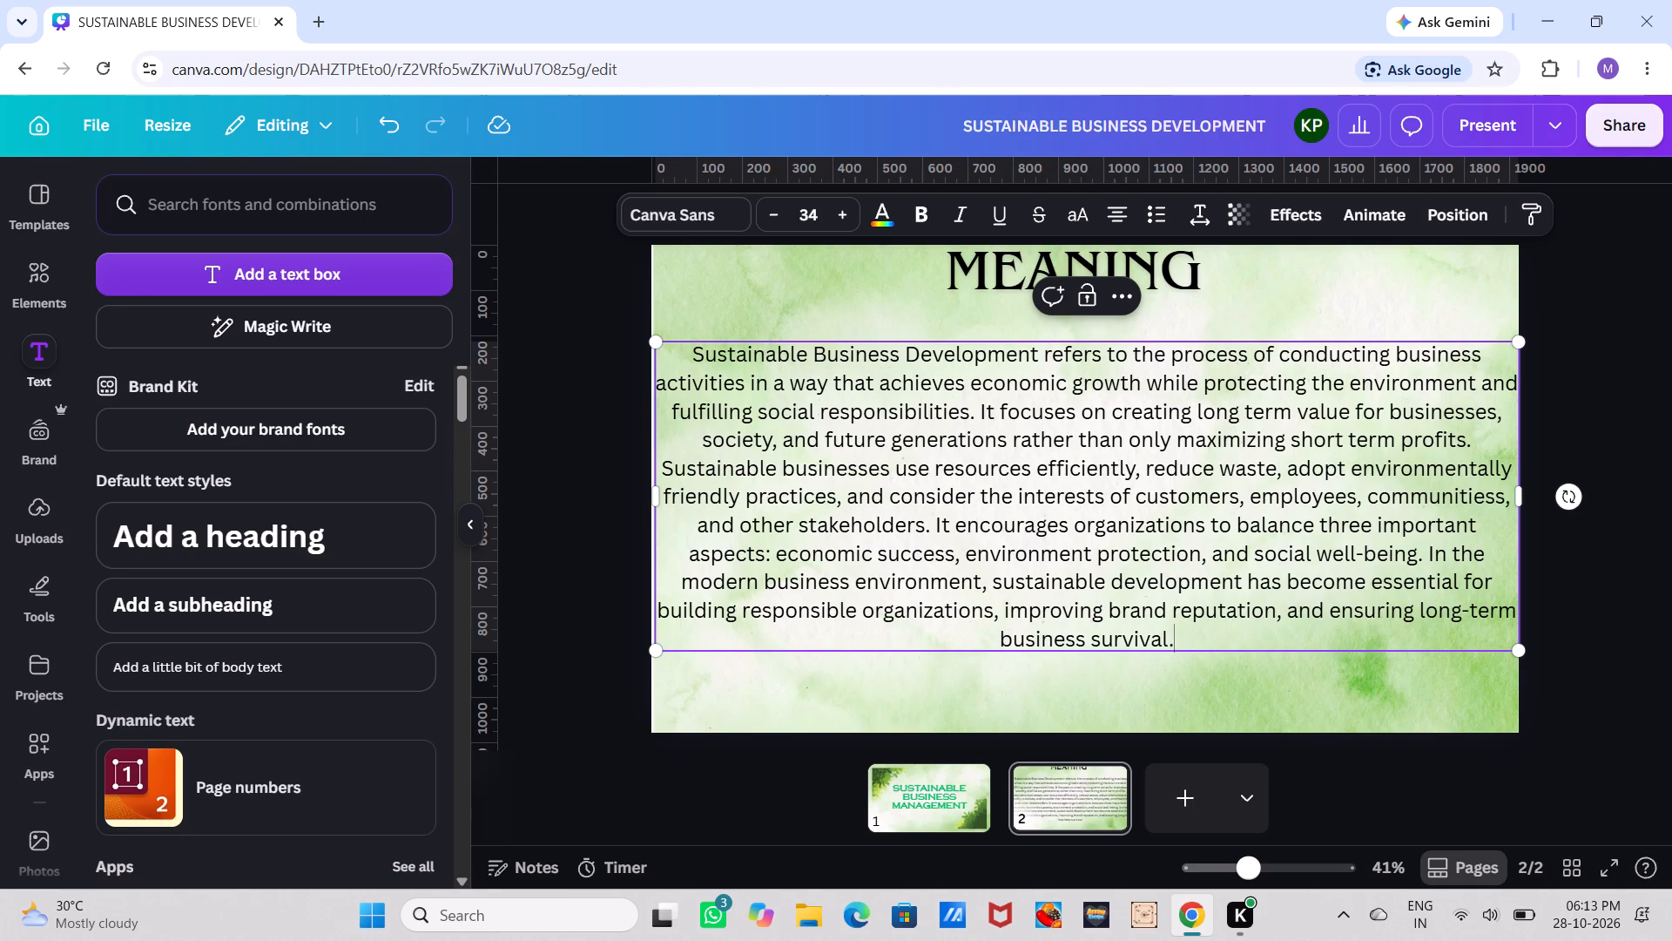
pyautogui.click(1549, 706)
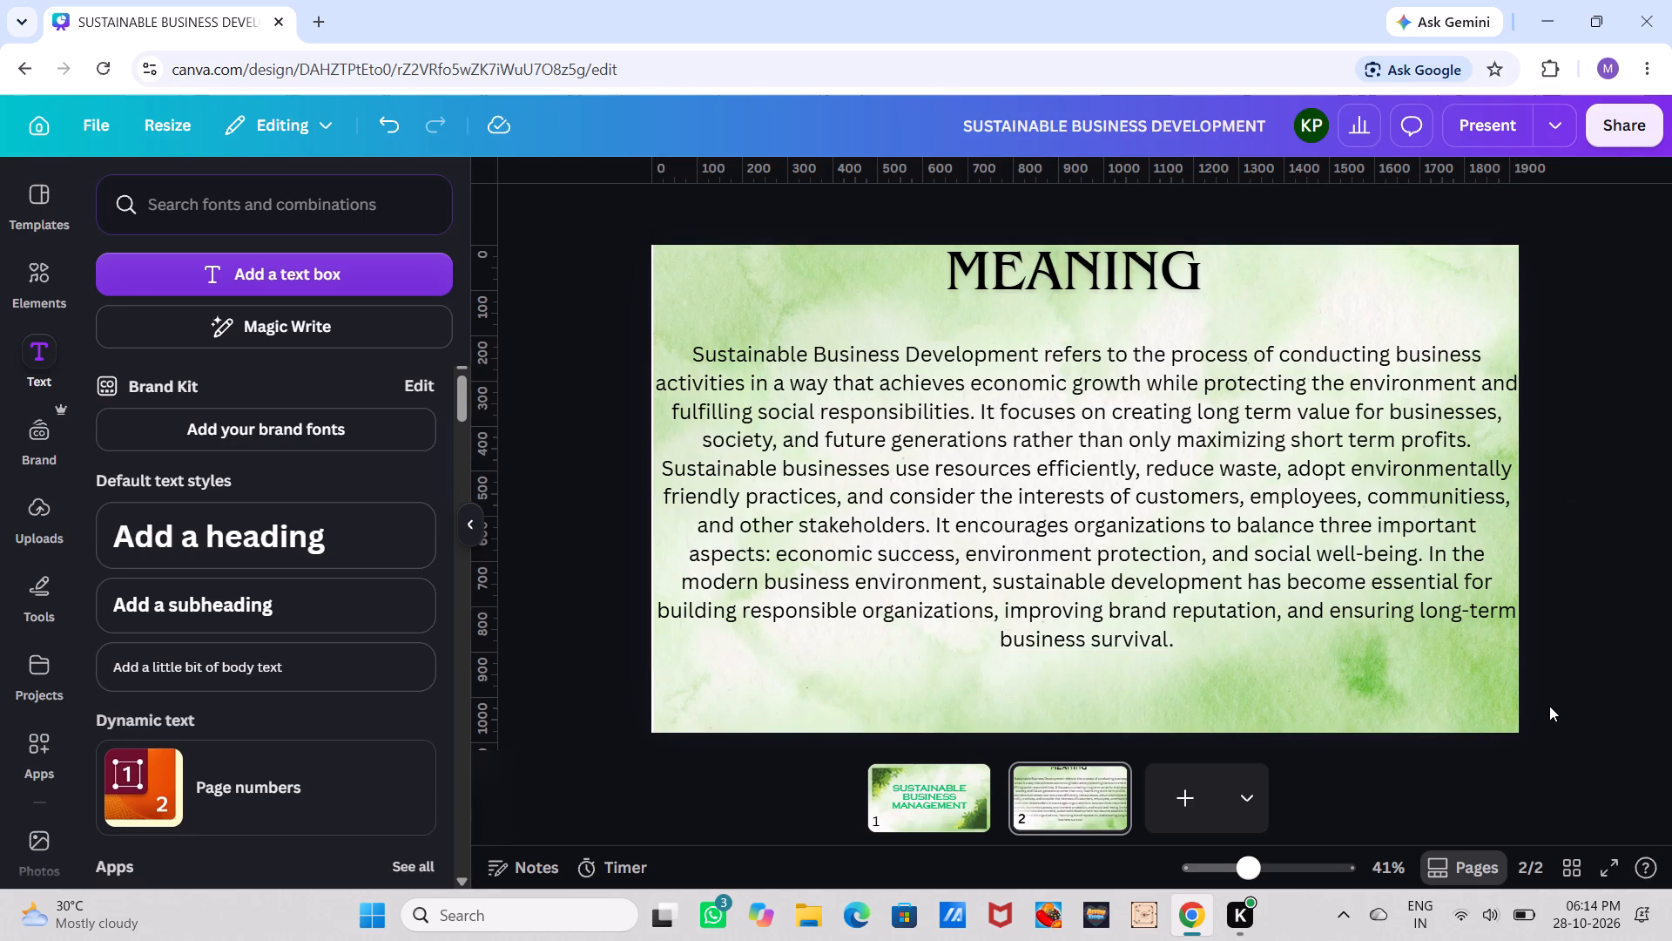
# Add the green-and-white diagonal stripe graphic from the existing "green" element search to the MEANING slide.
pyautogui.click(37, 281)
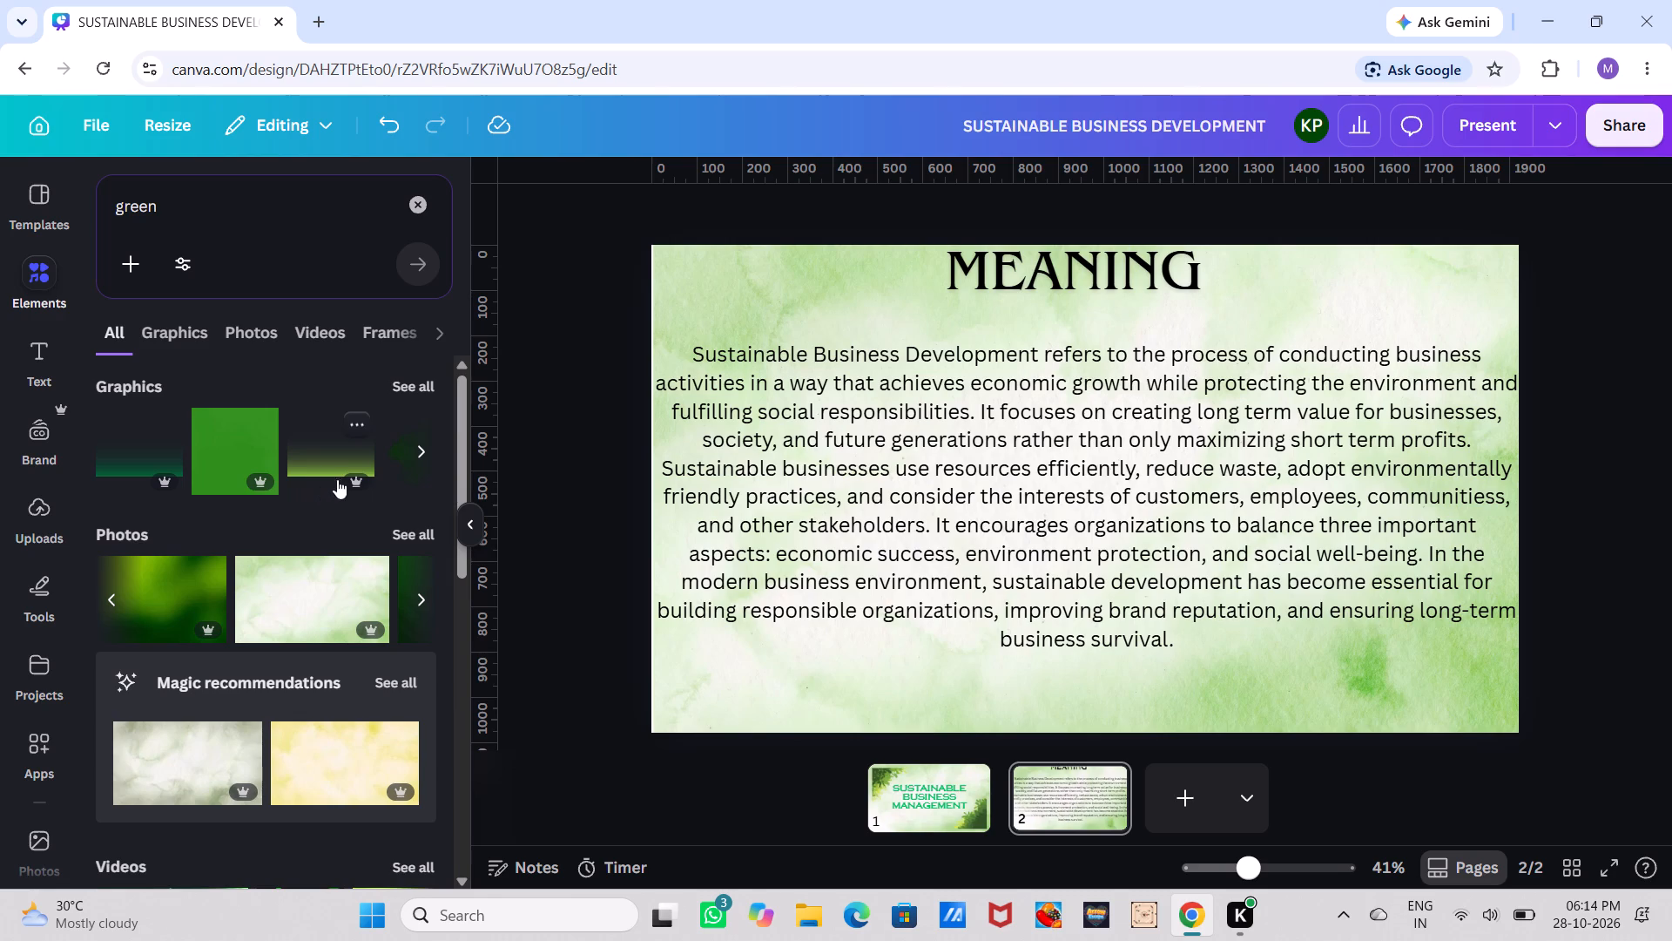
pyautogui.click(152, 341)
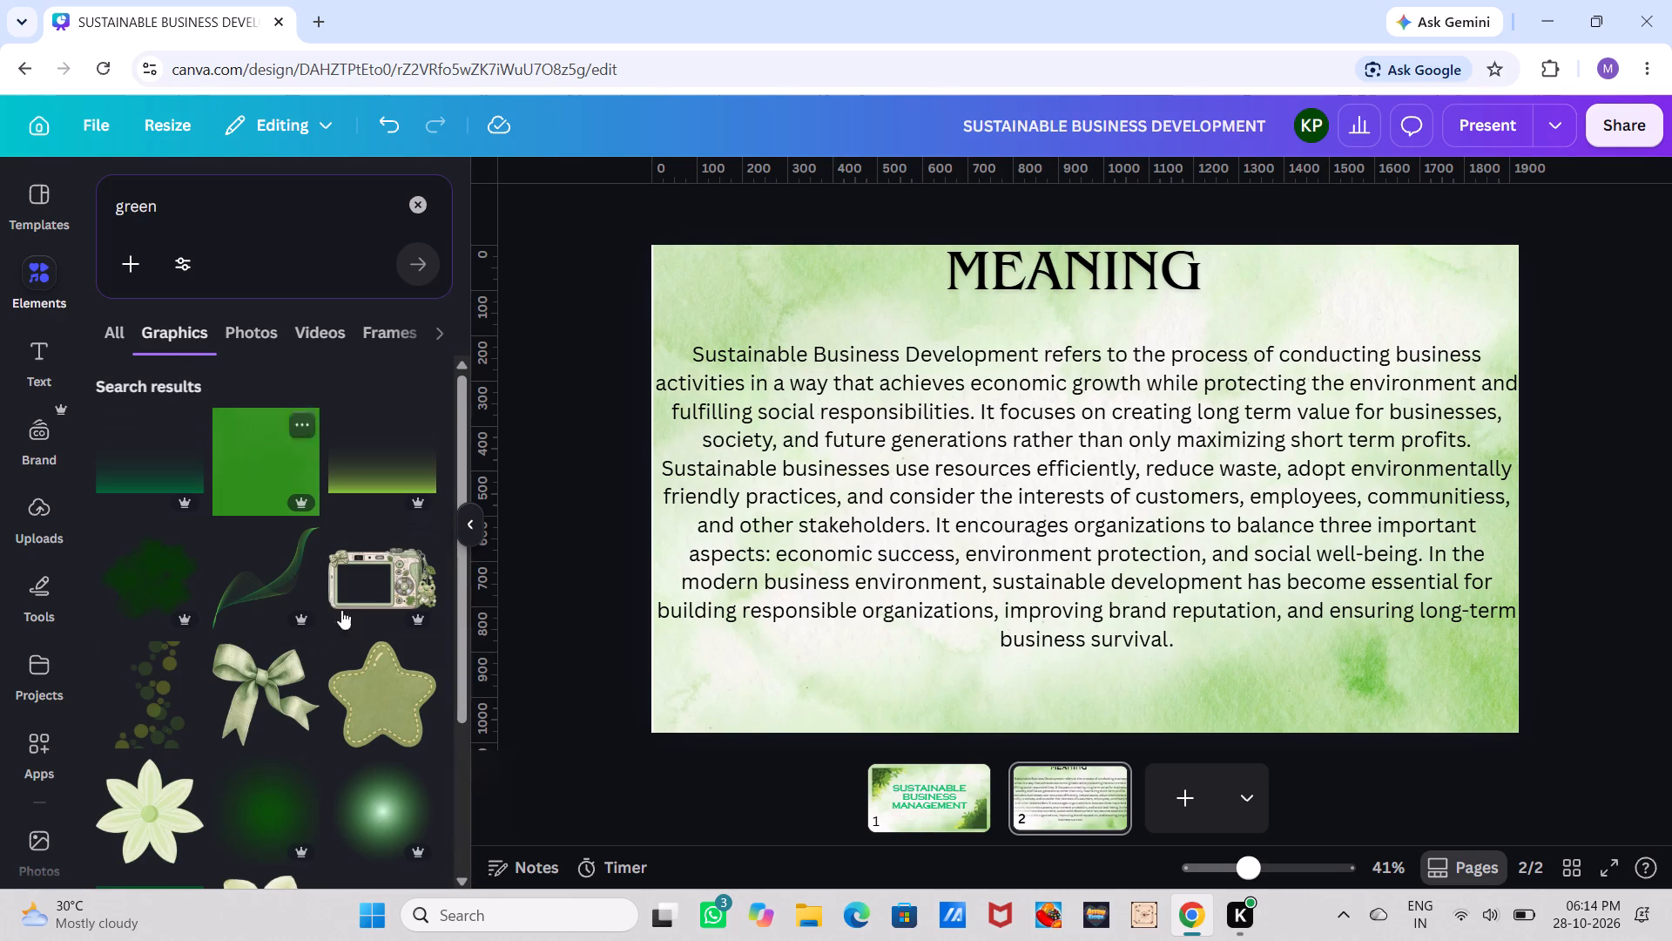
pyautogui.tripleClick(461, 877)
pyautogui.doubleClick(461, 877)
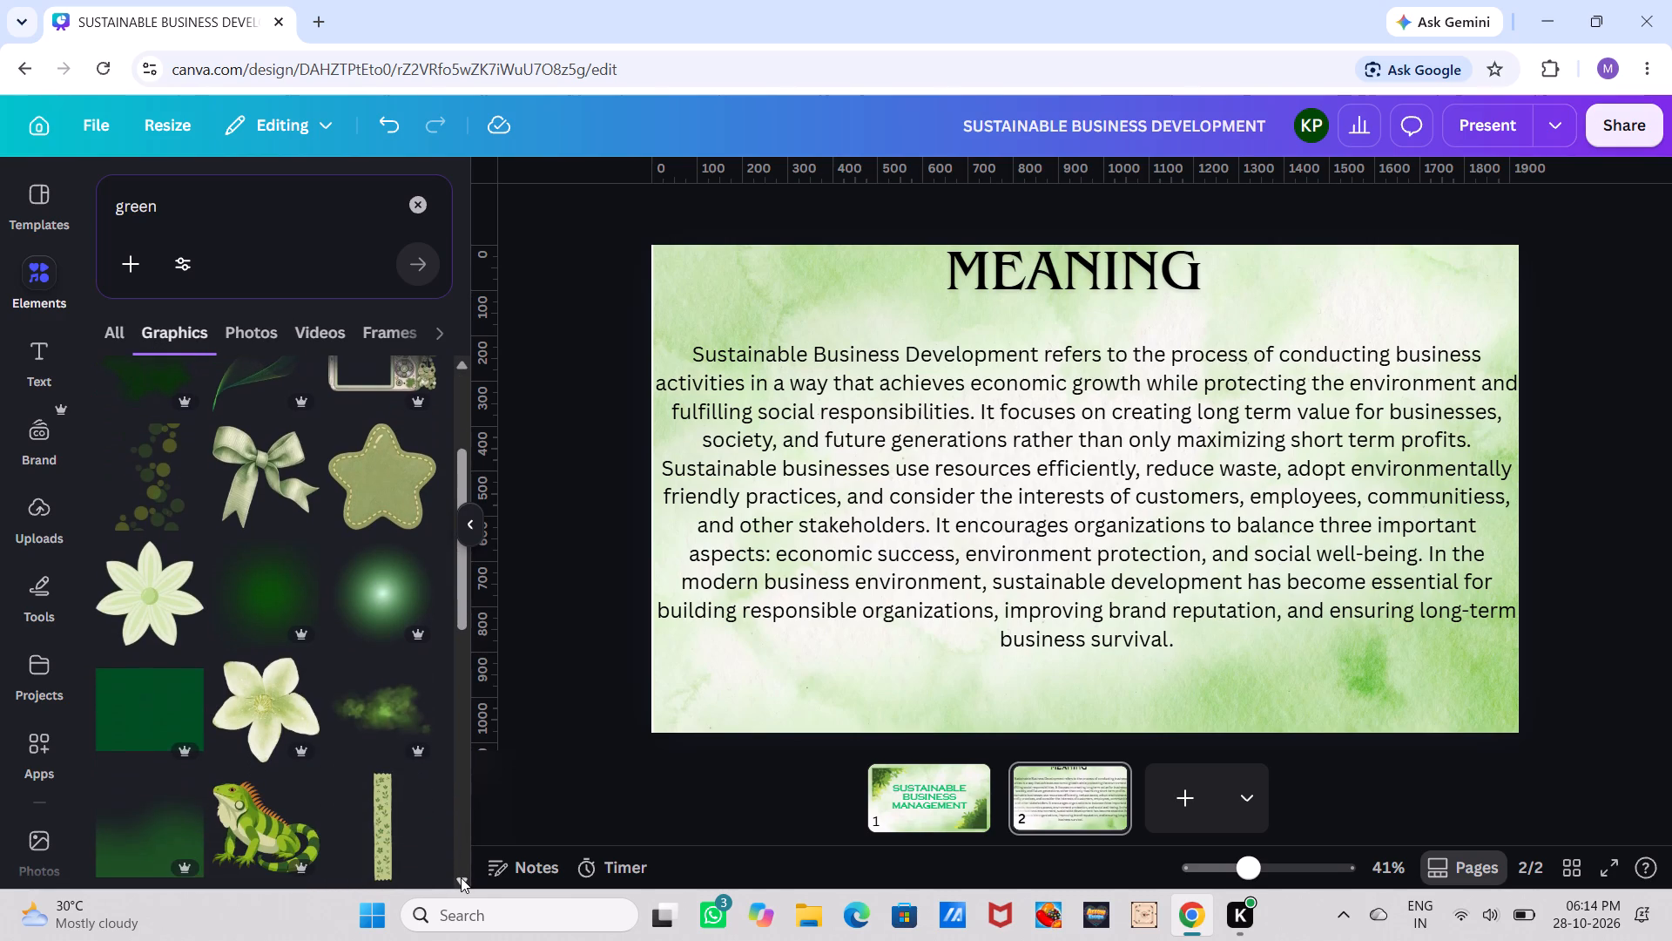
pyautogui.tripleClick(461, 877)
pyautogui.tripleClick(461, 877)
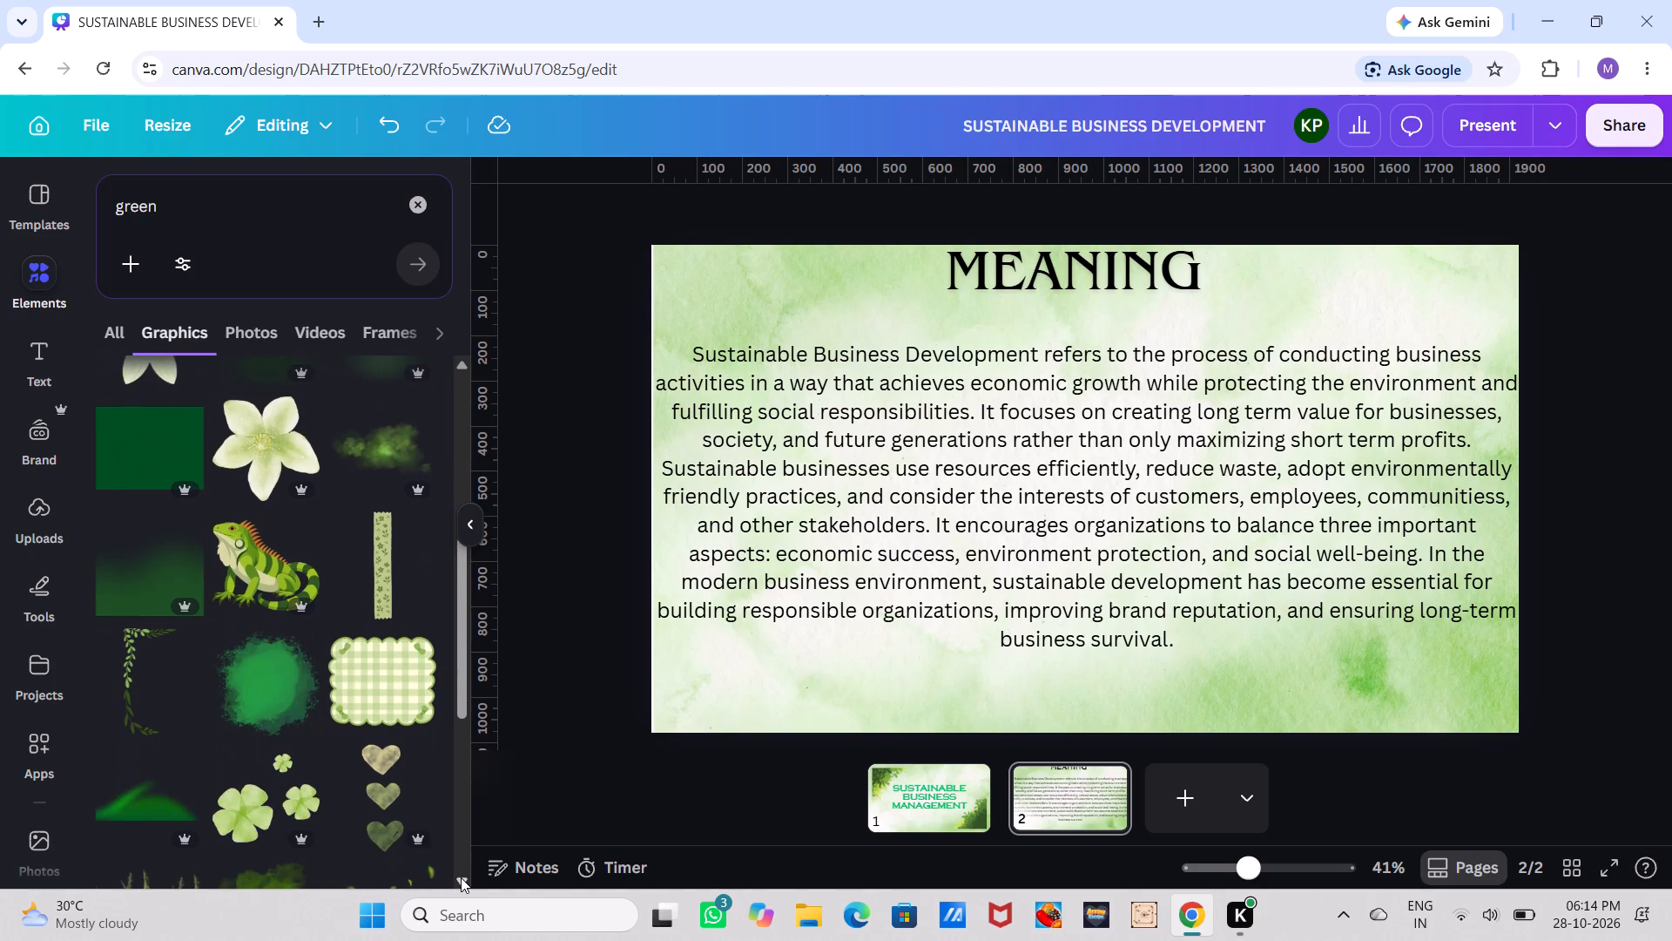
pyautogui.tripleClick(461, 877)
pyautogui.tripleClick(461, 877)
pyautogui.tripleClick(461, 877)
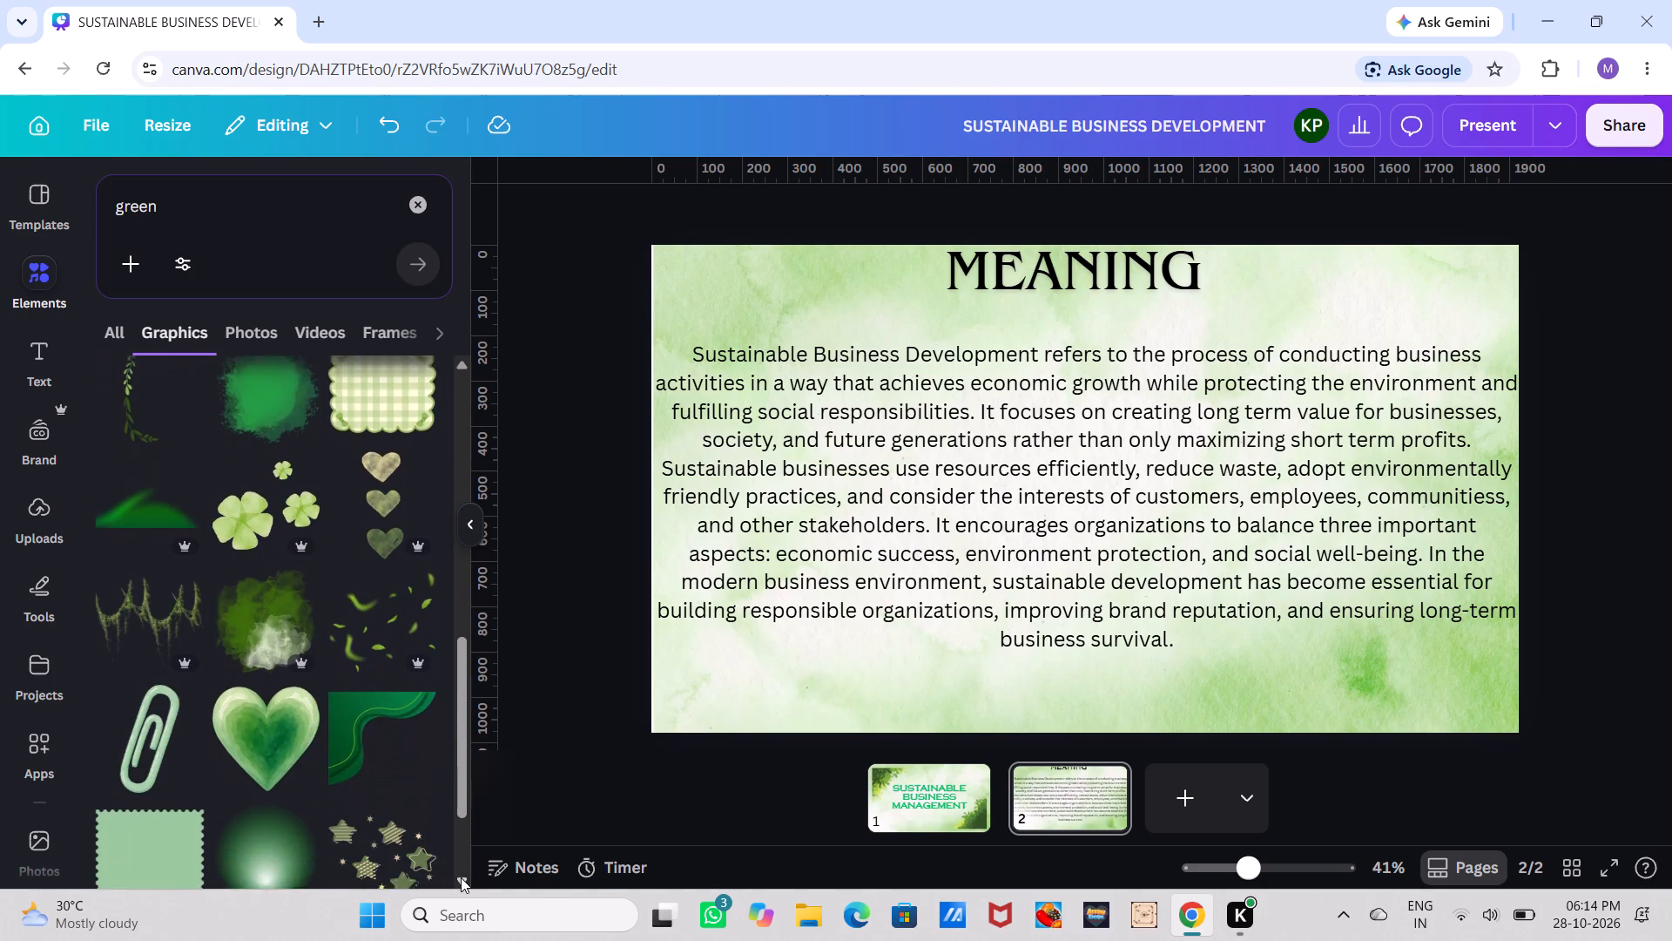
pyautogui.doubleClick(461, 877)
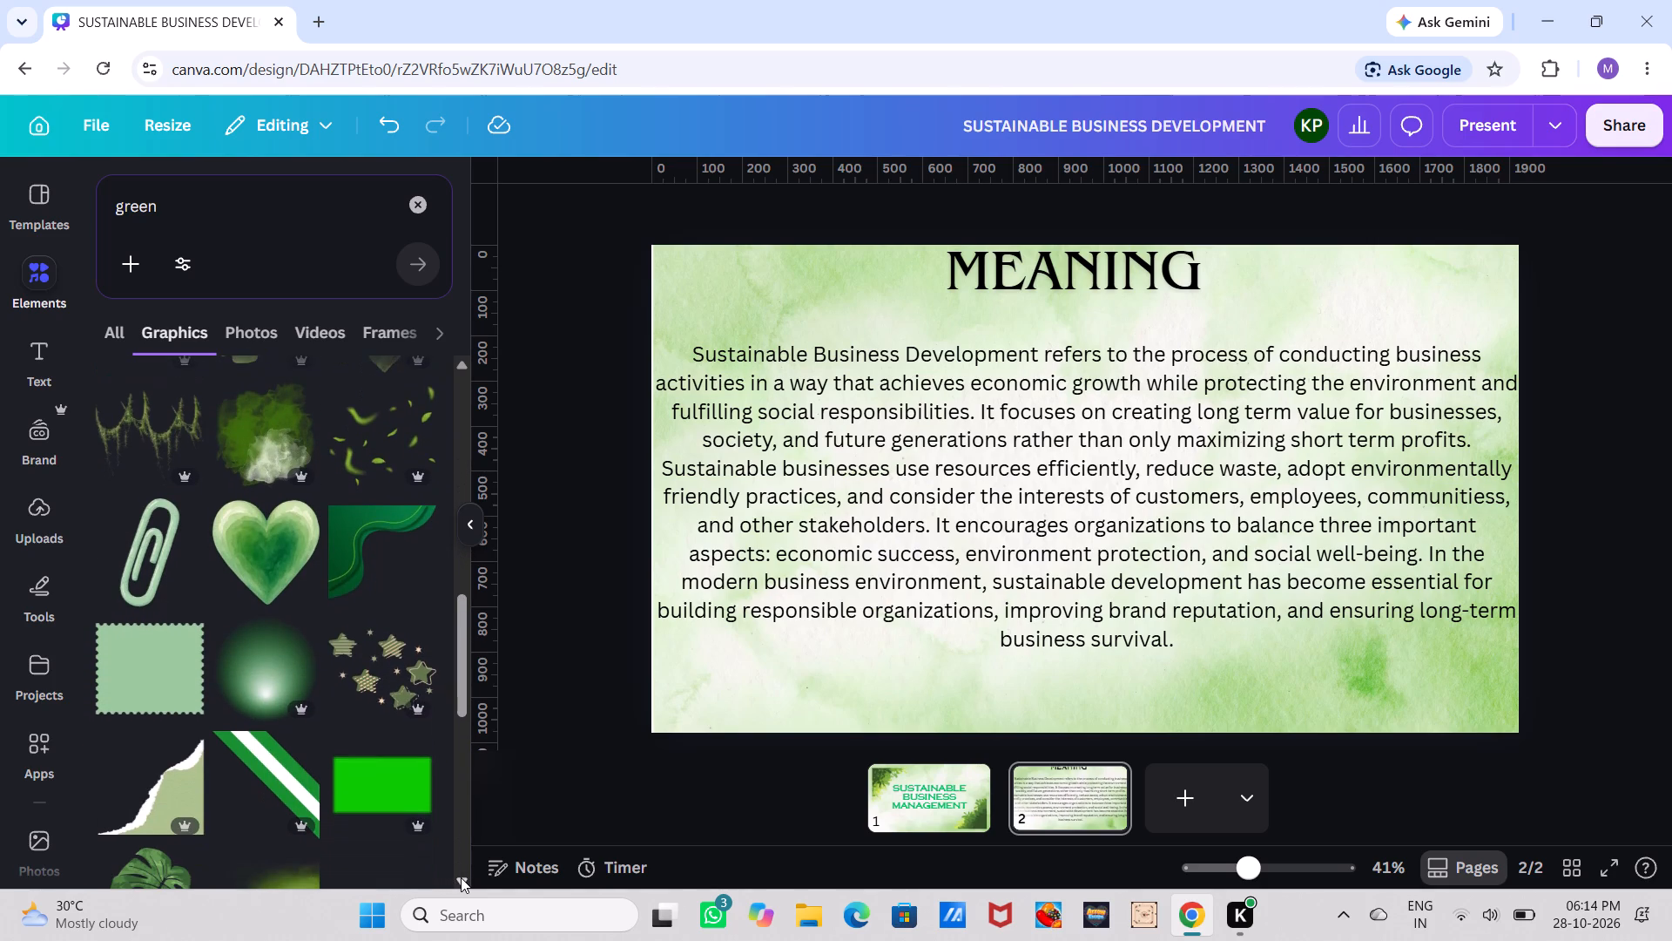
pyautogui.doubleClick(461, 877)
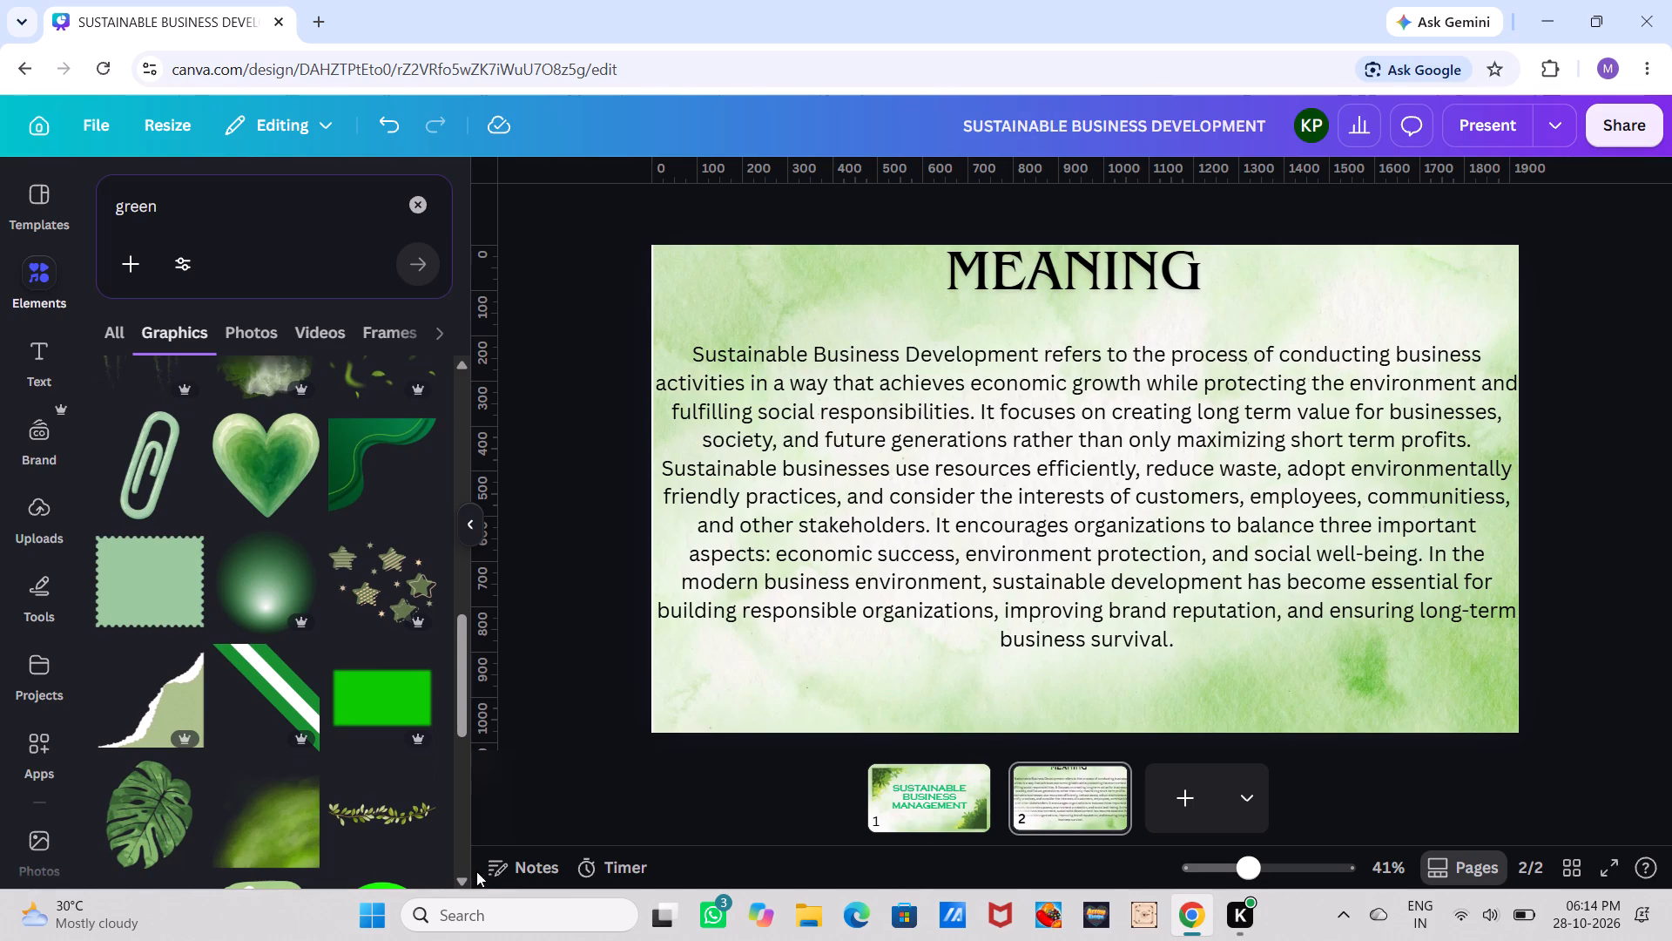
pyautogui.click(296, 695)
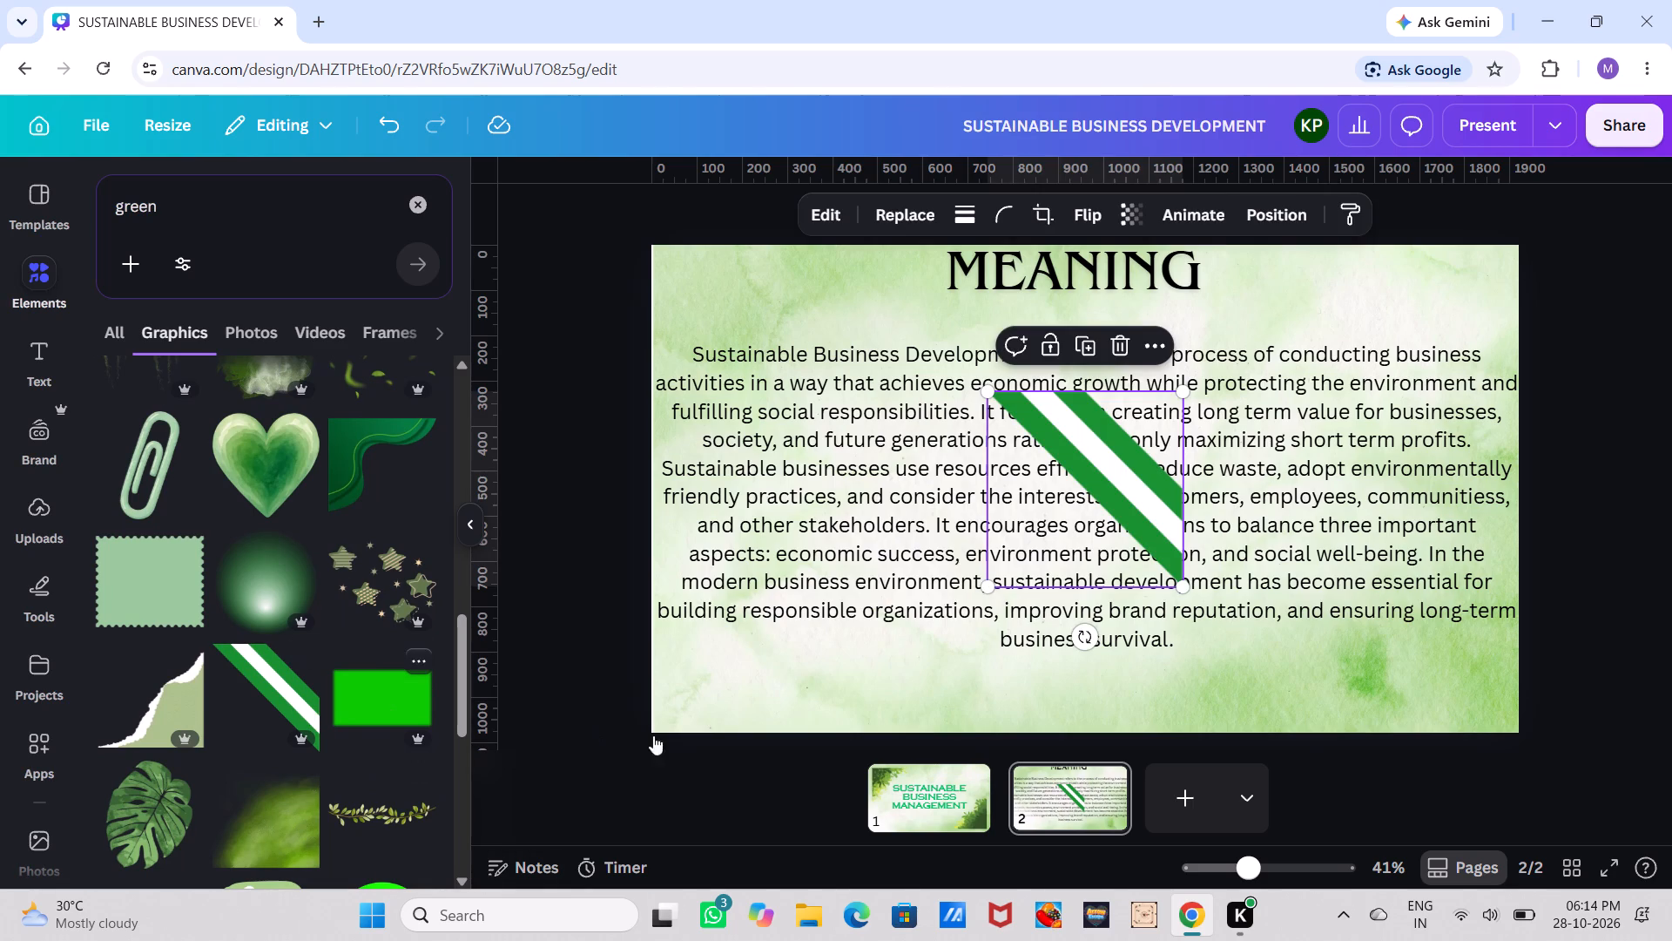
pyautogui.moveTo(1108, 520); pyautogui.dragTo(1061, 576)
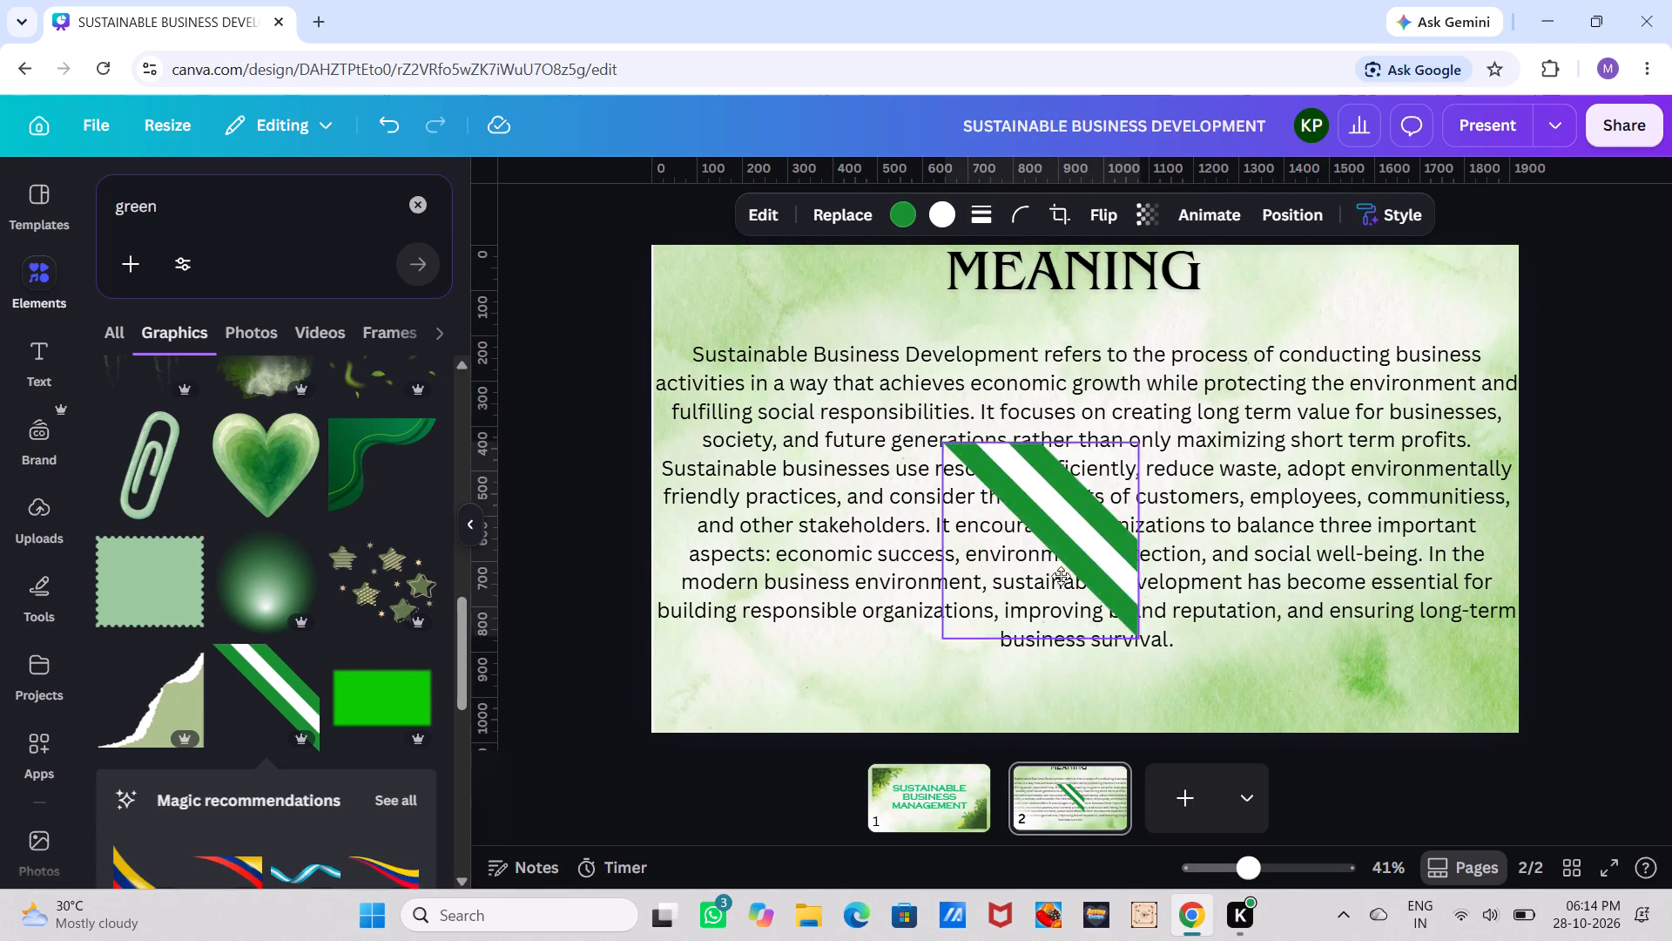
pyautogui.moveTo(1061, 576); pyautogui.dragTo(745, 742)
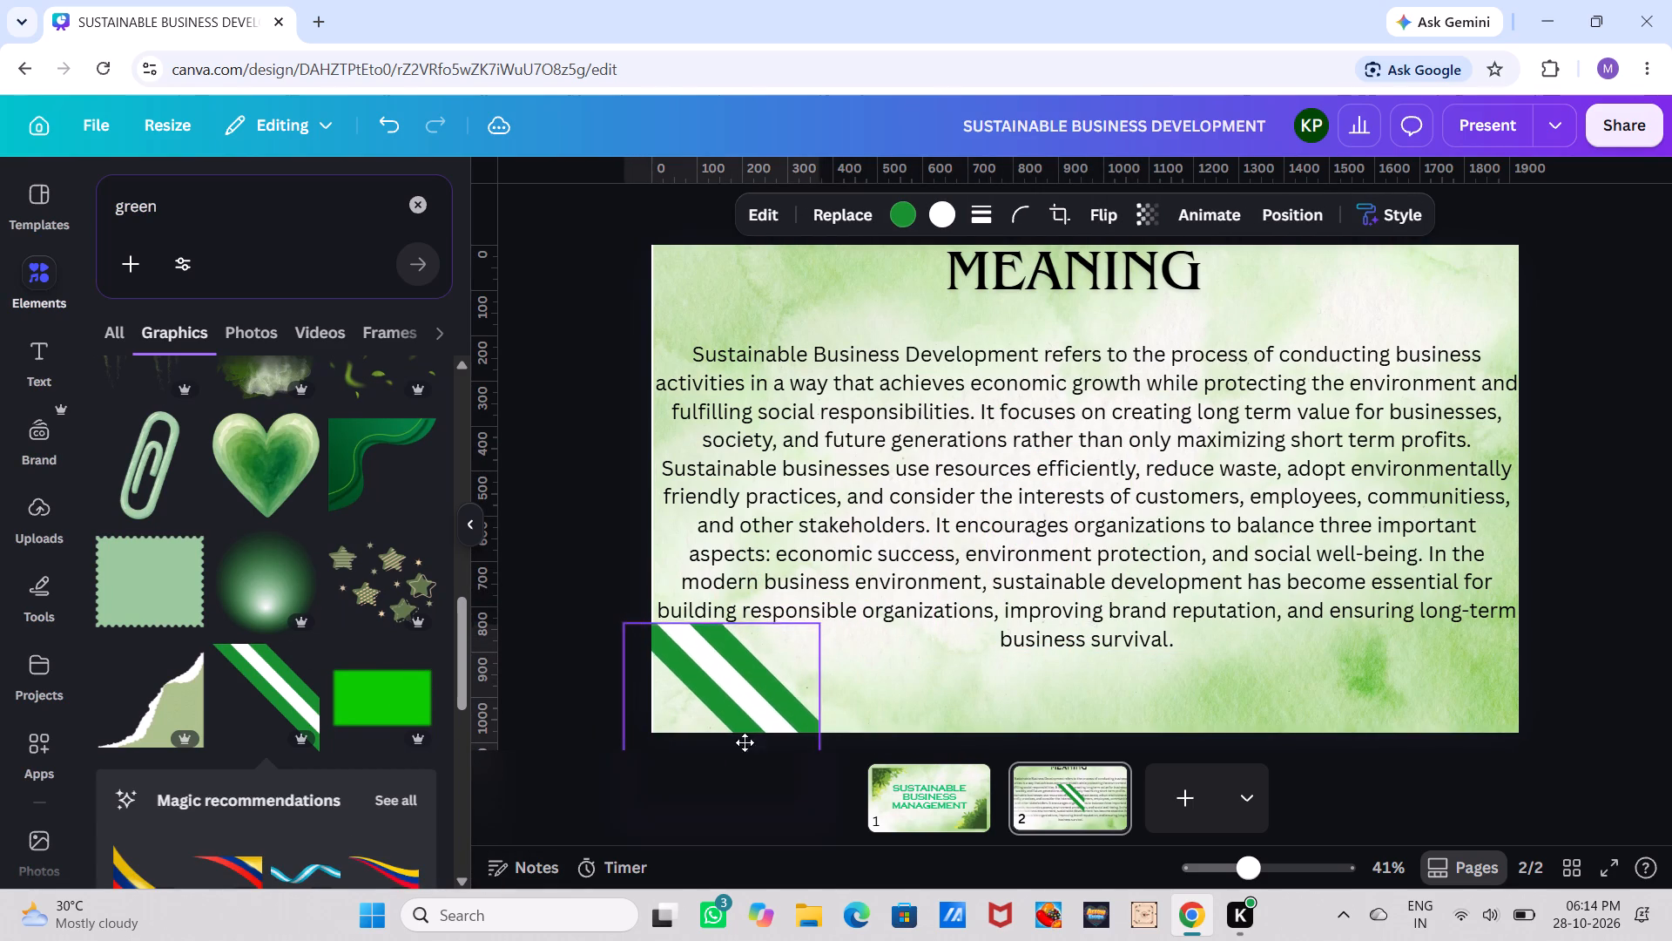
pyautogui.moveTo(745, 742); pyautogui.dragTo(1533, 381)
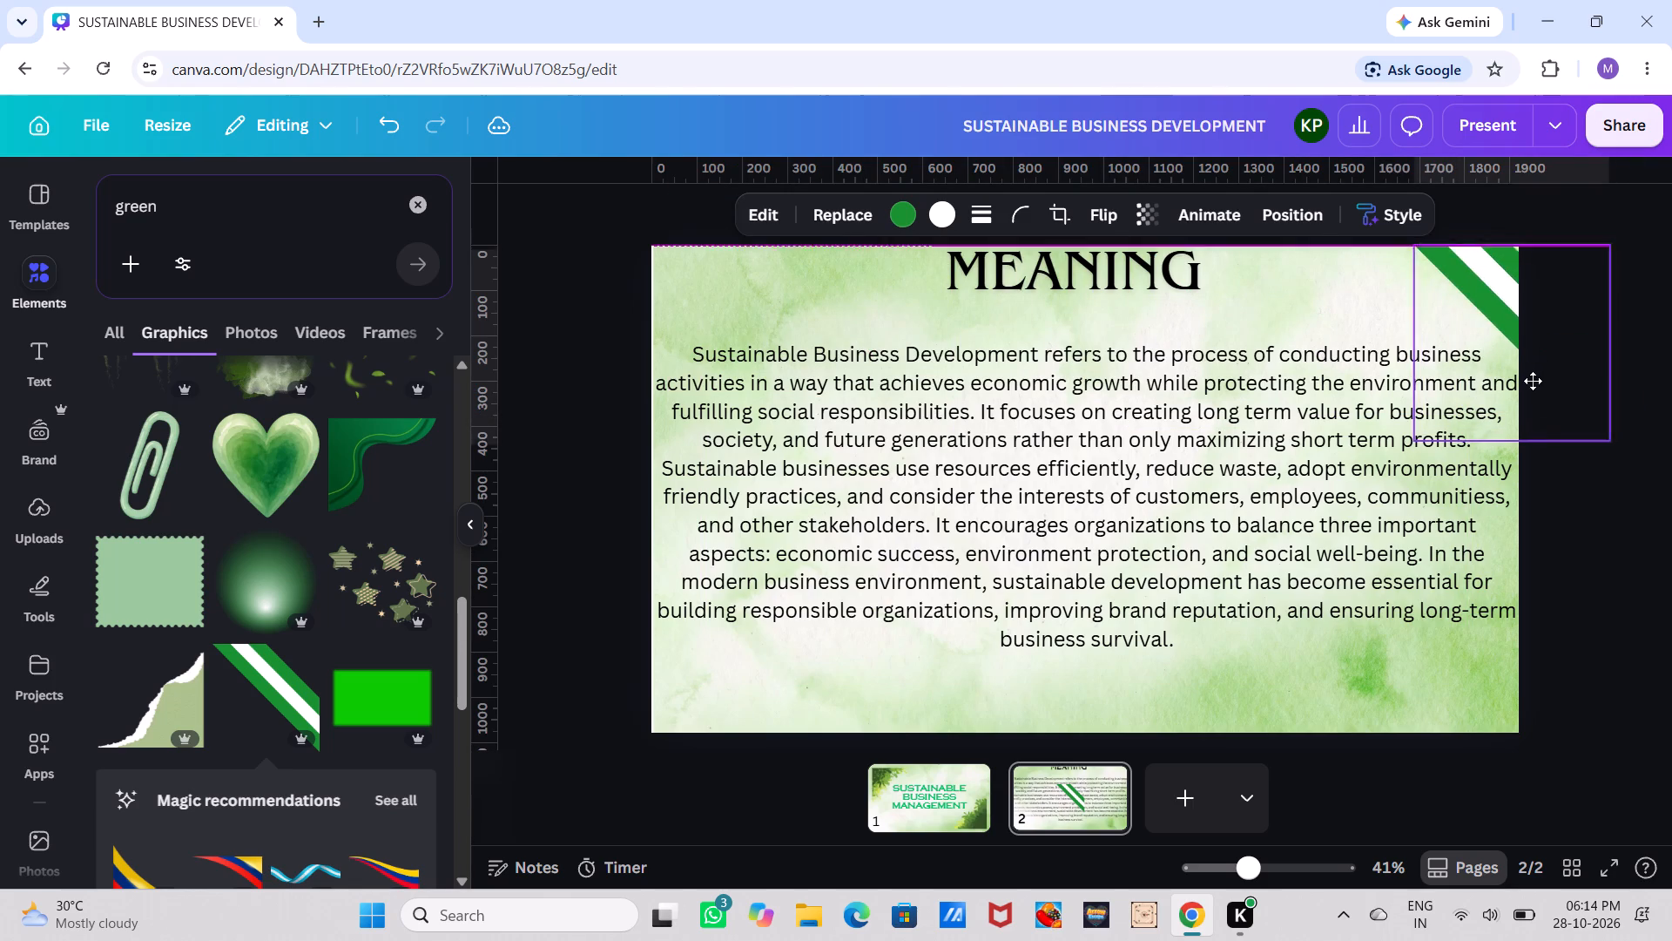
pyautogui.moveTo(1533, 381); pyautogui.dragTo(1496, 369)
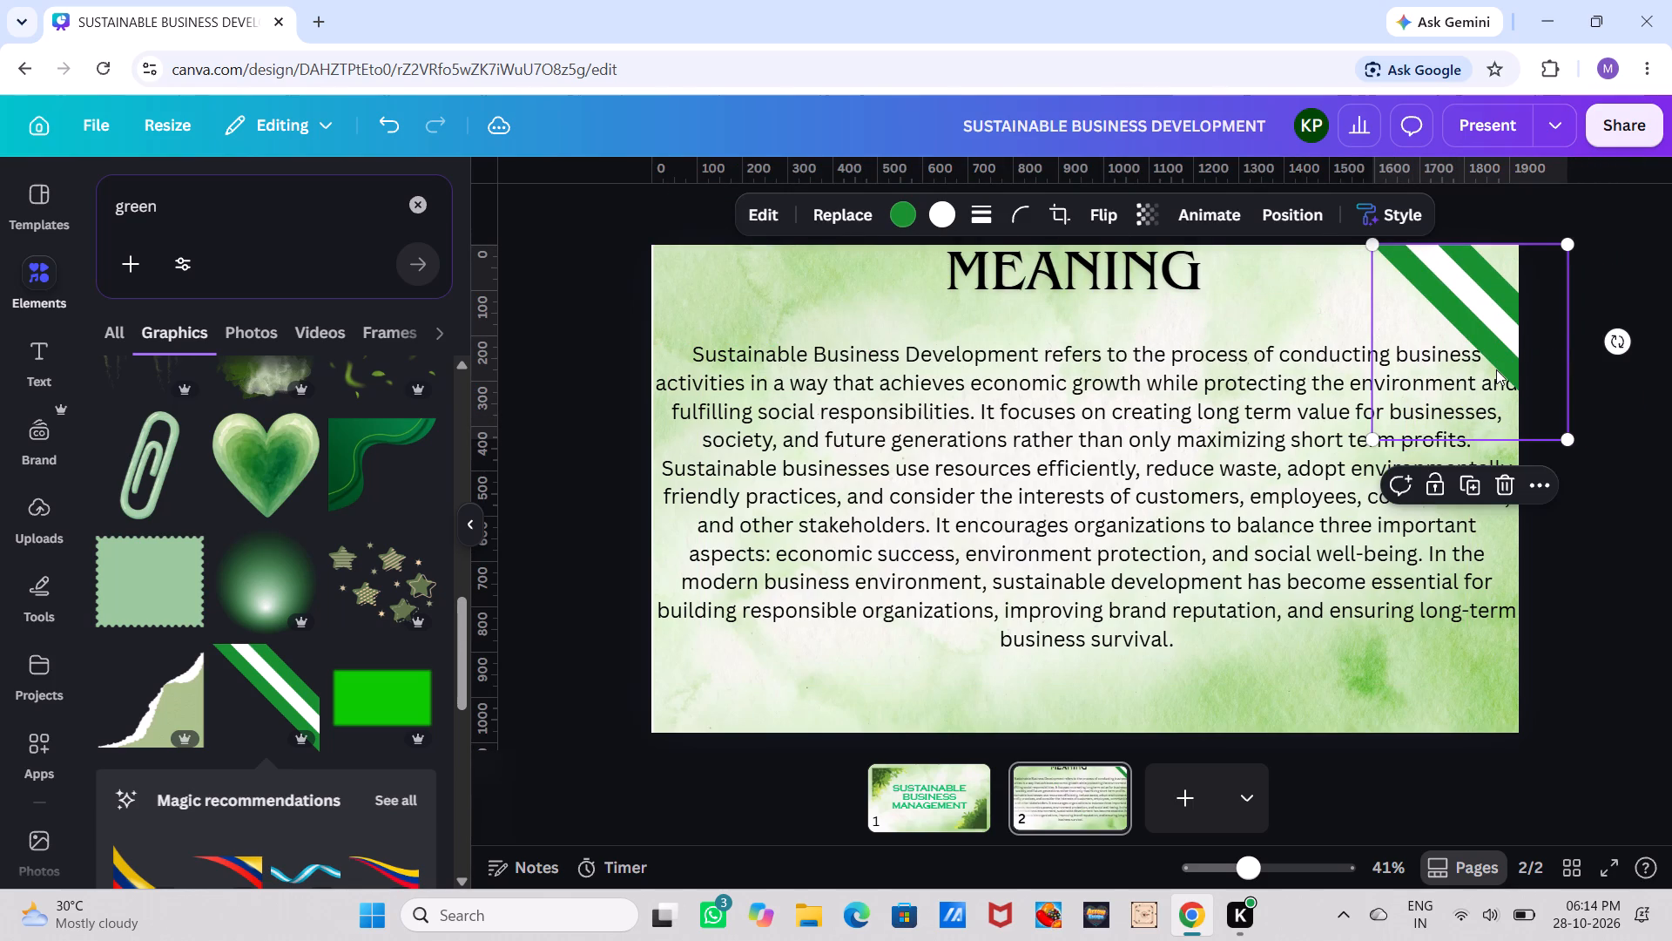
pyautogui.click(1466, 393)
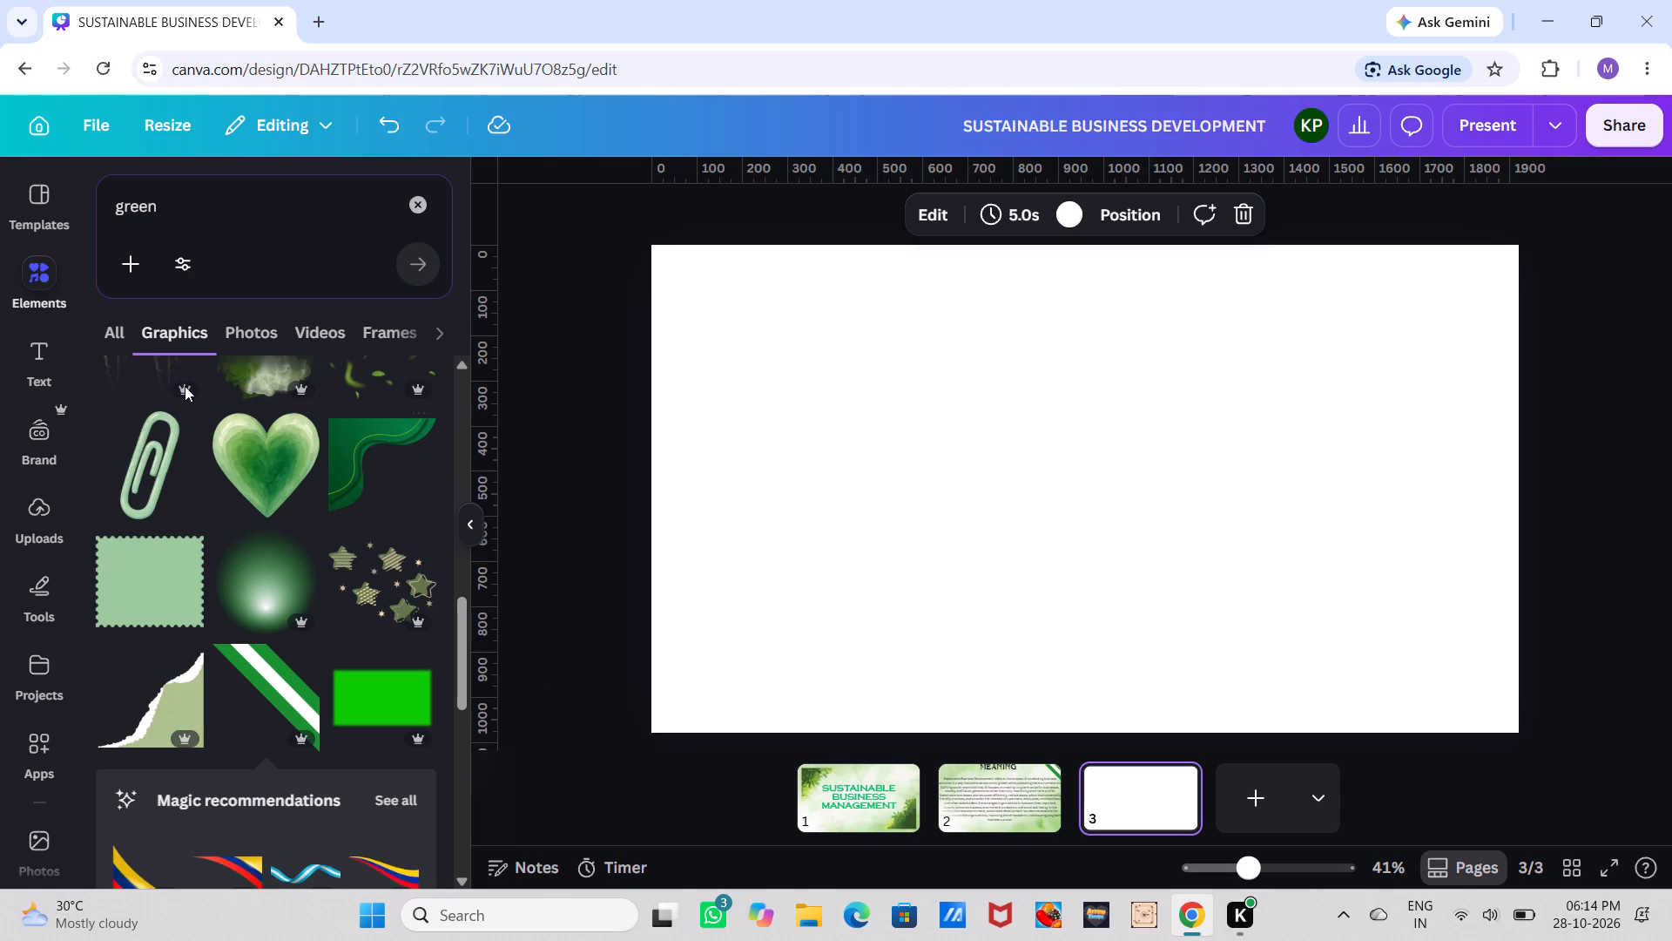
pyautogui.click(120, 331)
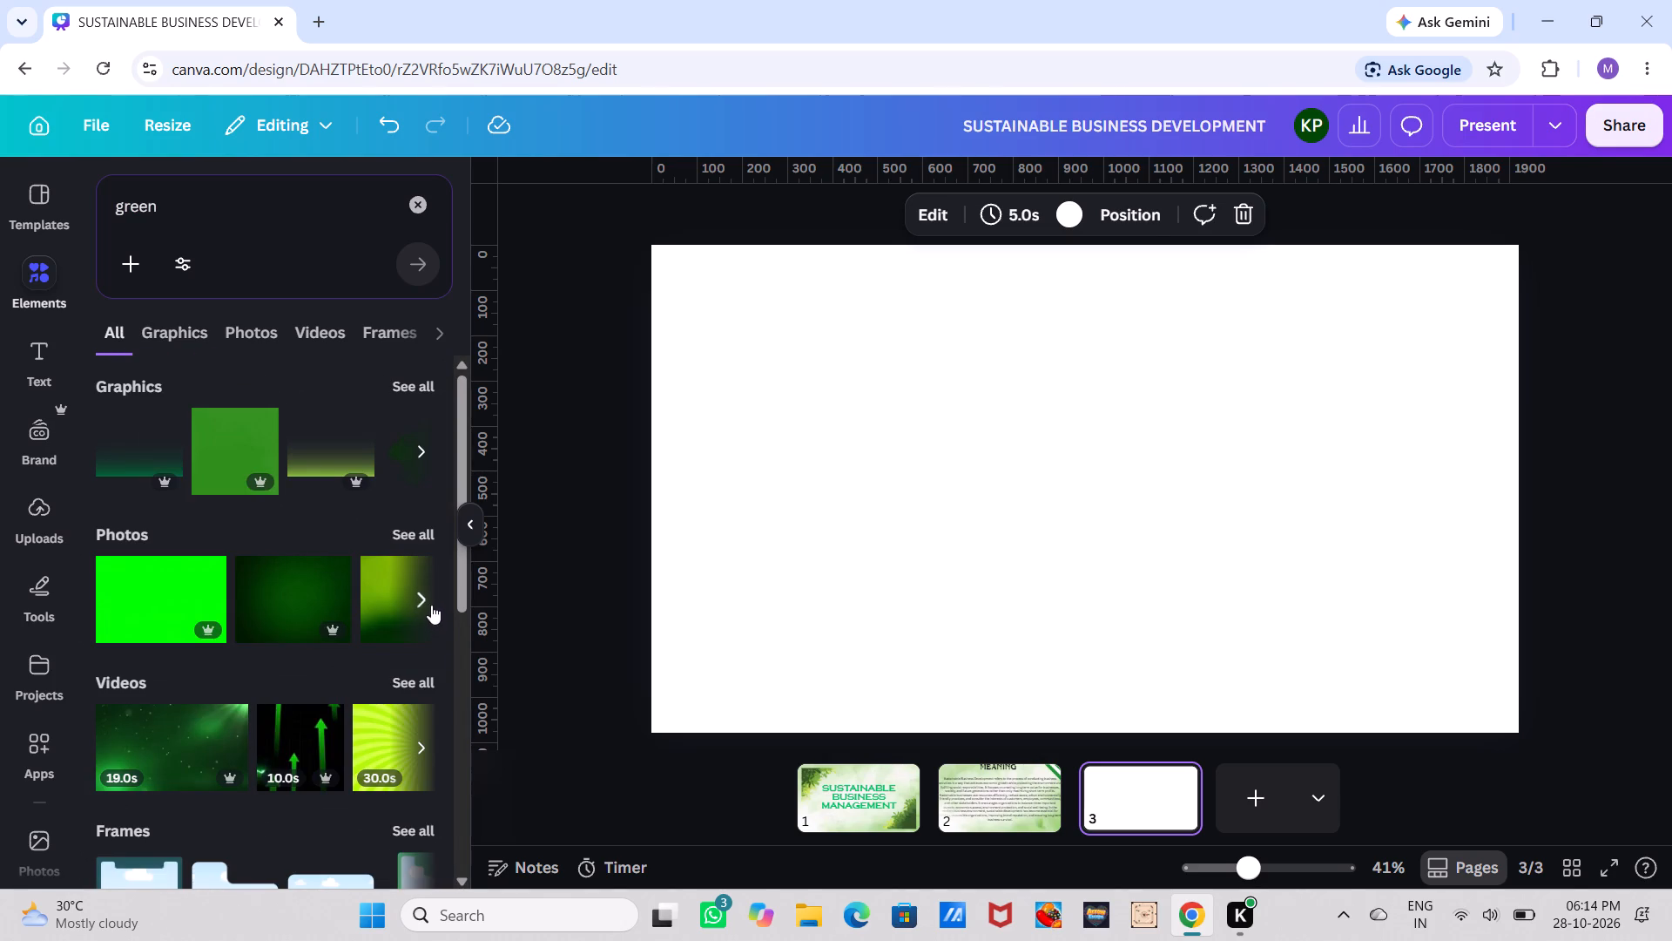
pyautogui.click(429, 599)
pyautogui.click(275, 603)
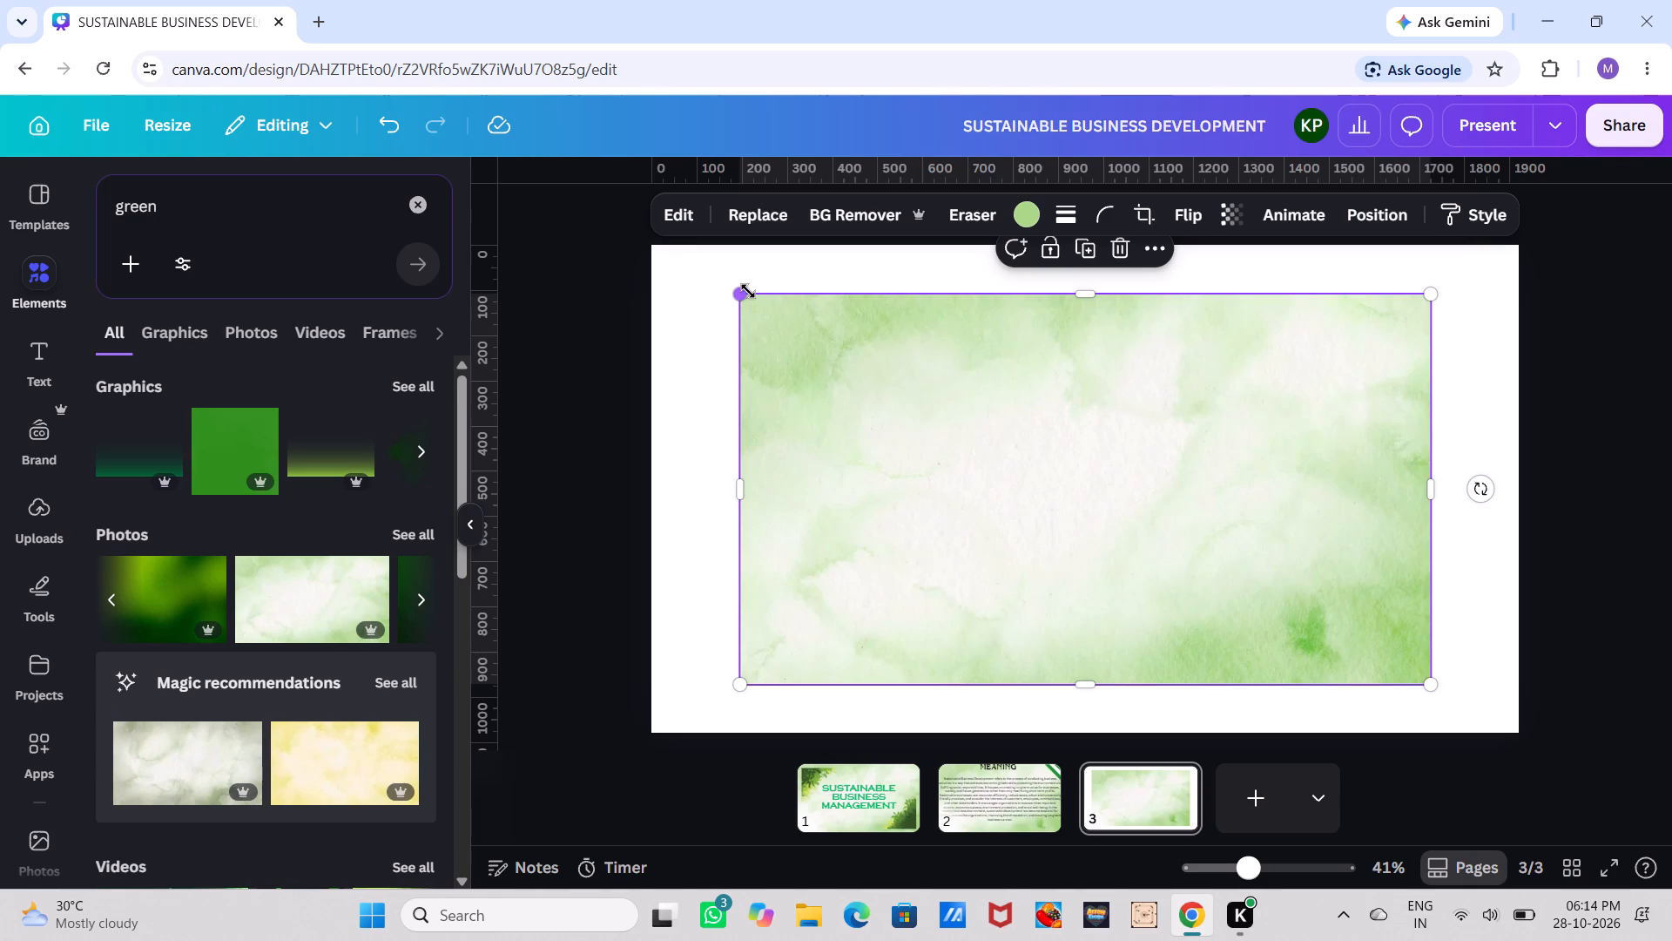
pyautogui.moveTo(748, 291); pyautogui.dragTo(655, 253)
pyautogui.moveTo(1419, 675); pyautogui.dragTo(1437, 691)
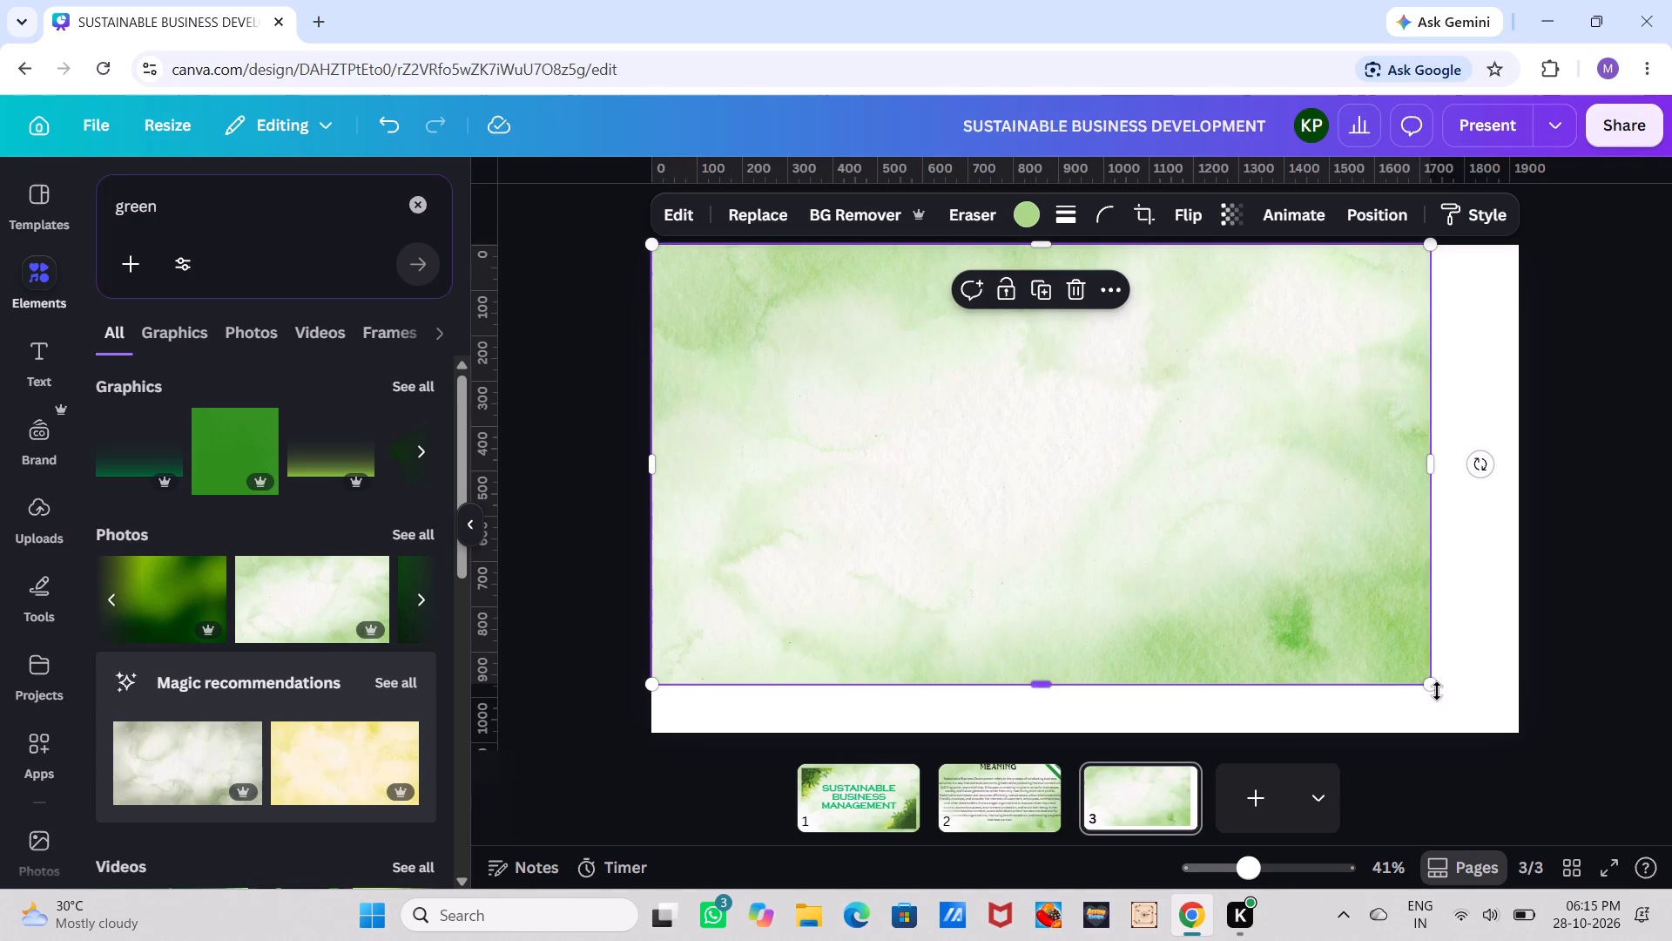
pyautogui.moveTo(1437, 691); pyautogui.dragTo(1482, 730)
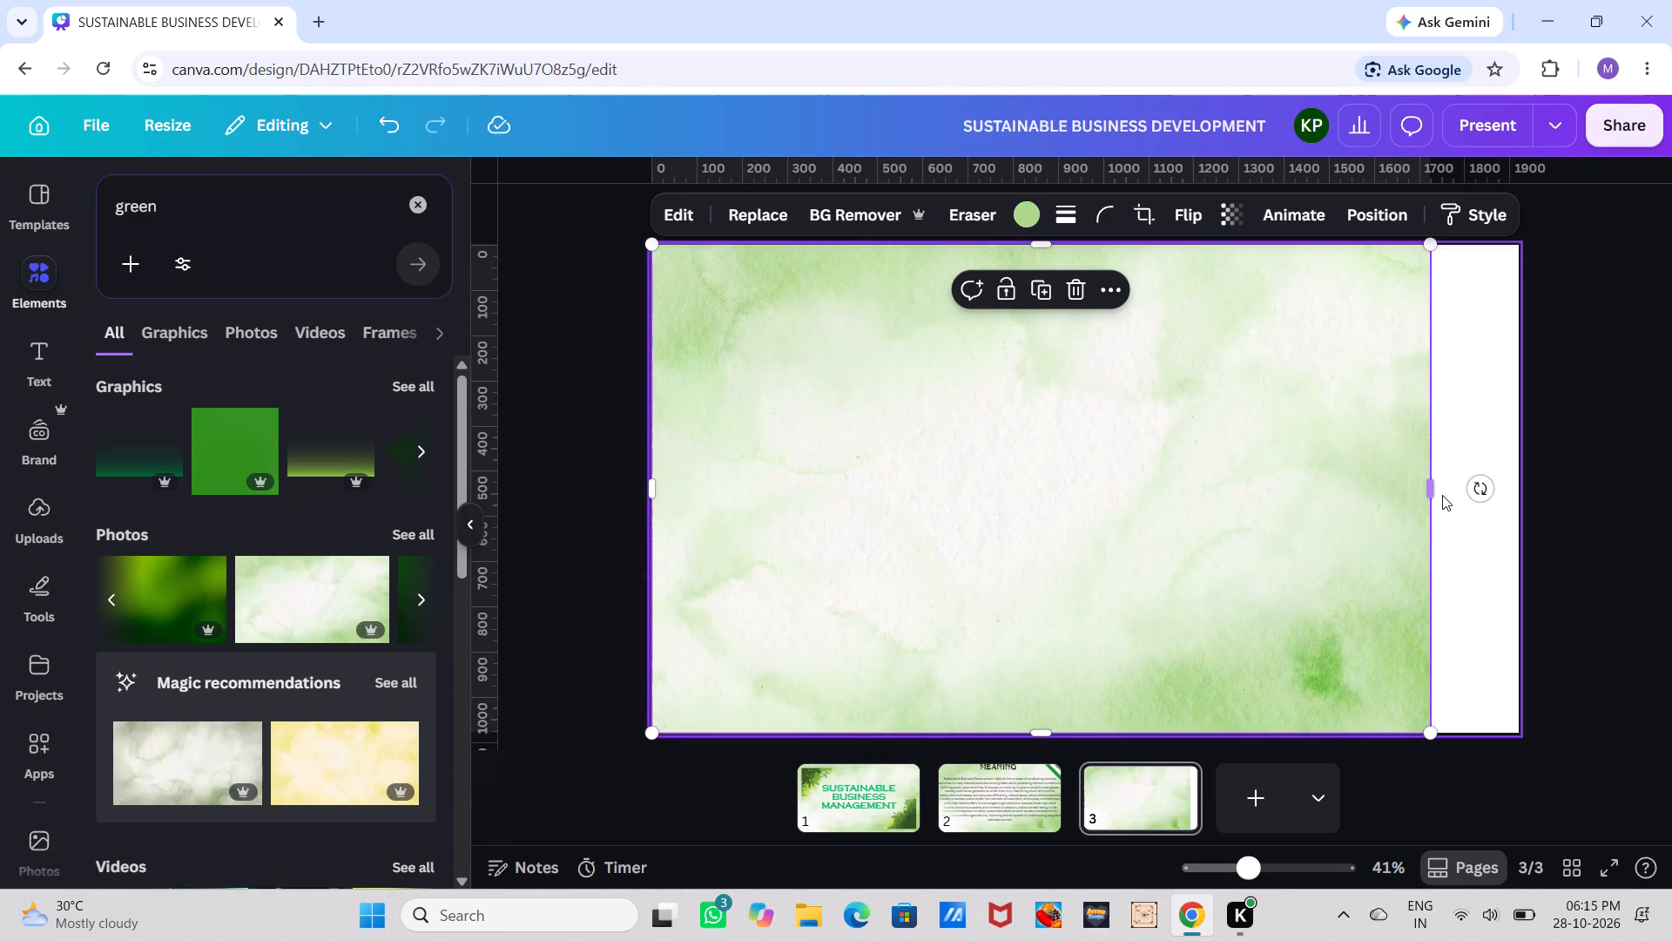
pyautogui.moveTo(1430, 491); pyautogui.dragTo(1518, 502)
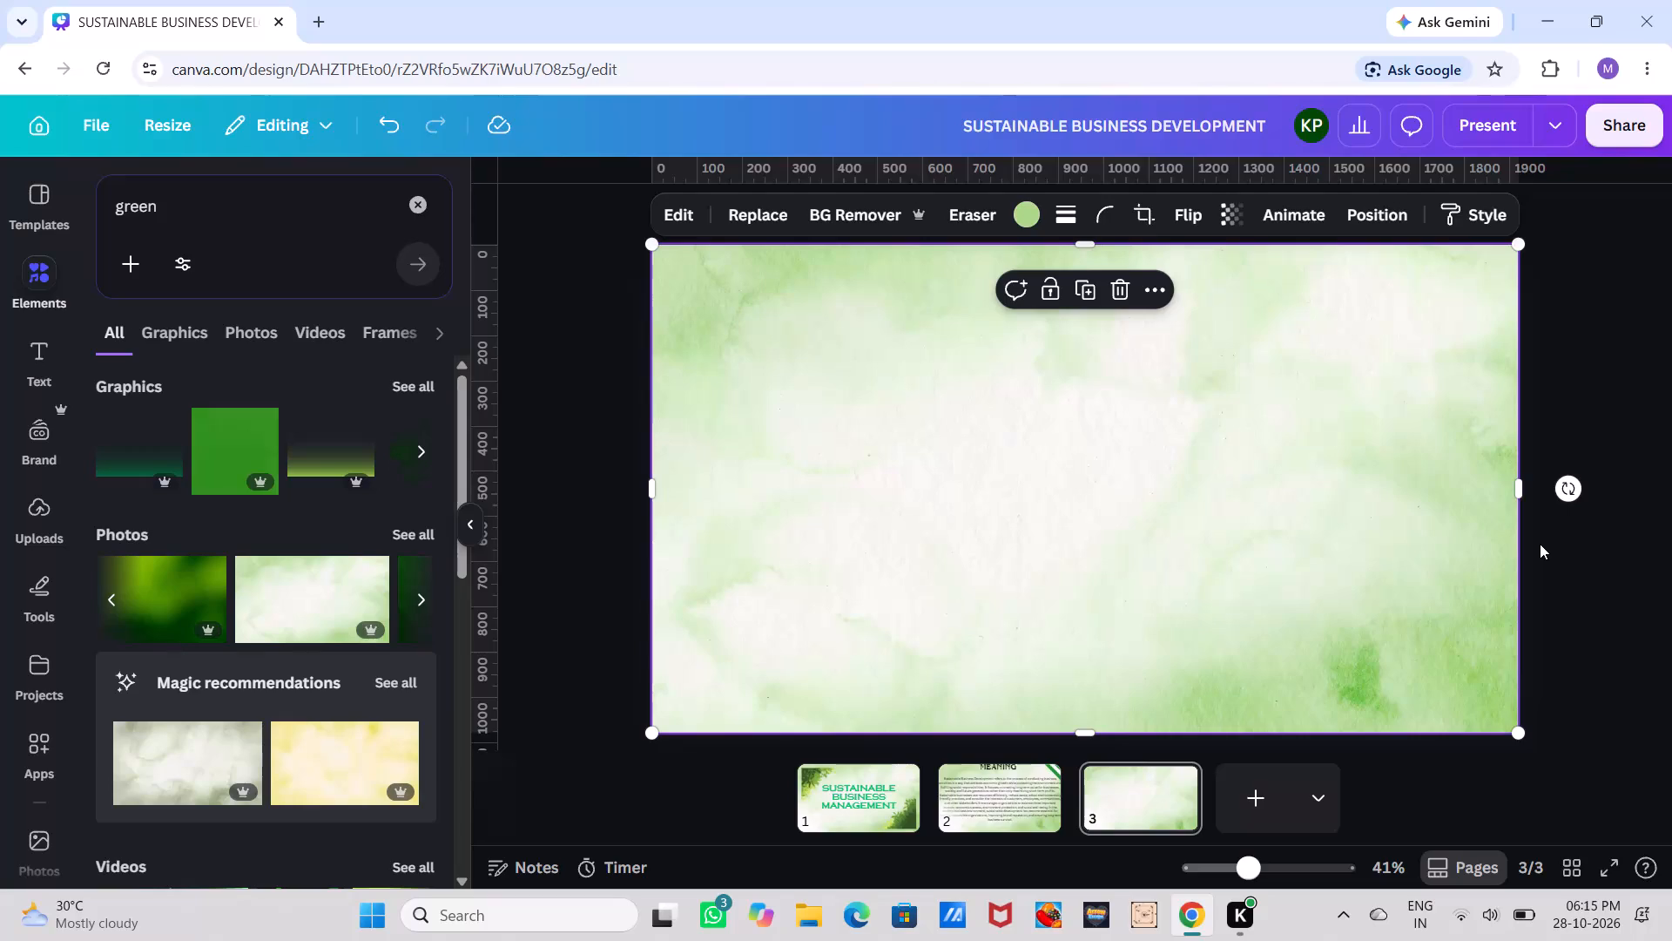
# Place the recently used yellow "COMING SOON" text style near the centre of the third slide.
pyautogui.click(37, 356)
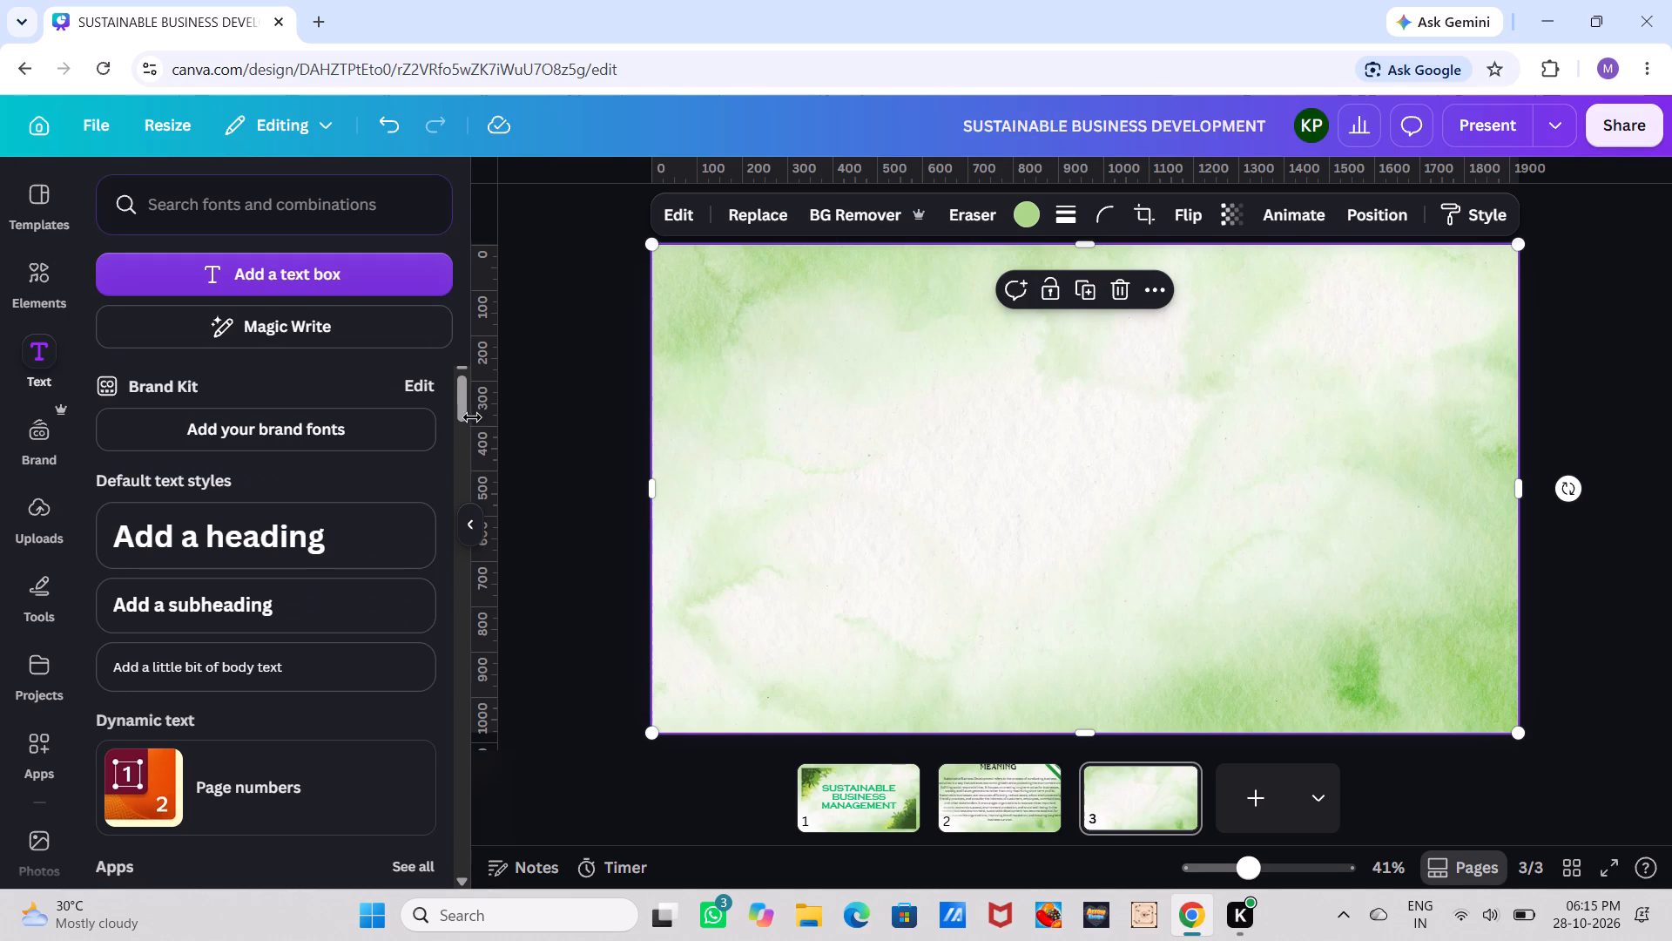
pyautogui.moveTo(466, 414); pyautogui.dragTo(466, 467)
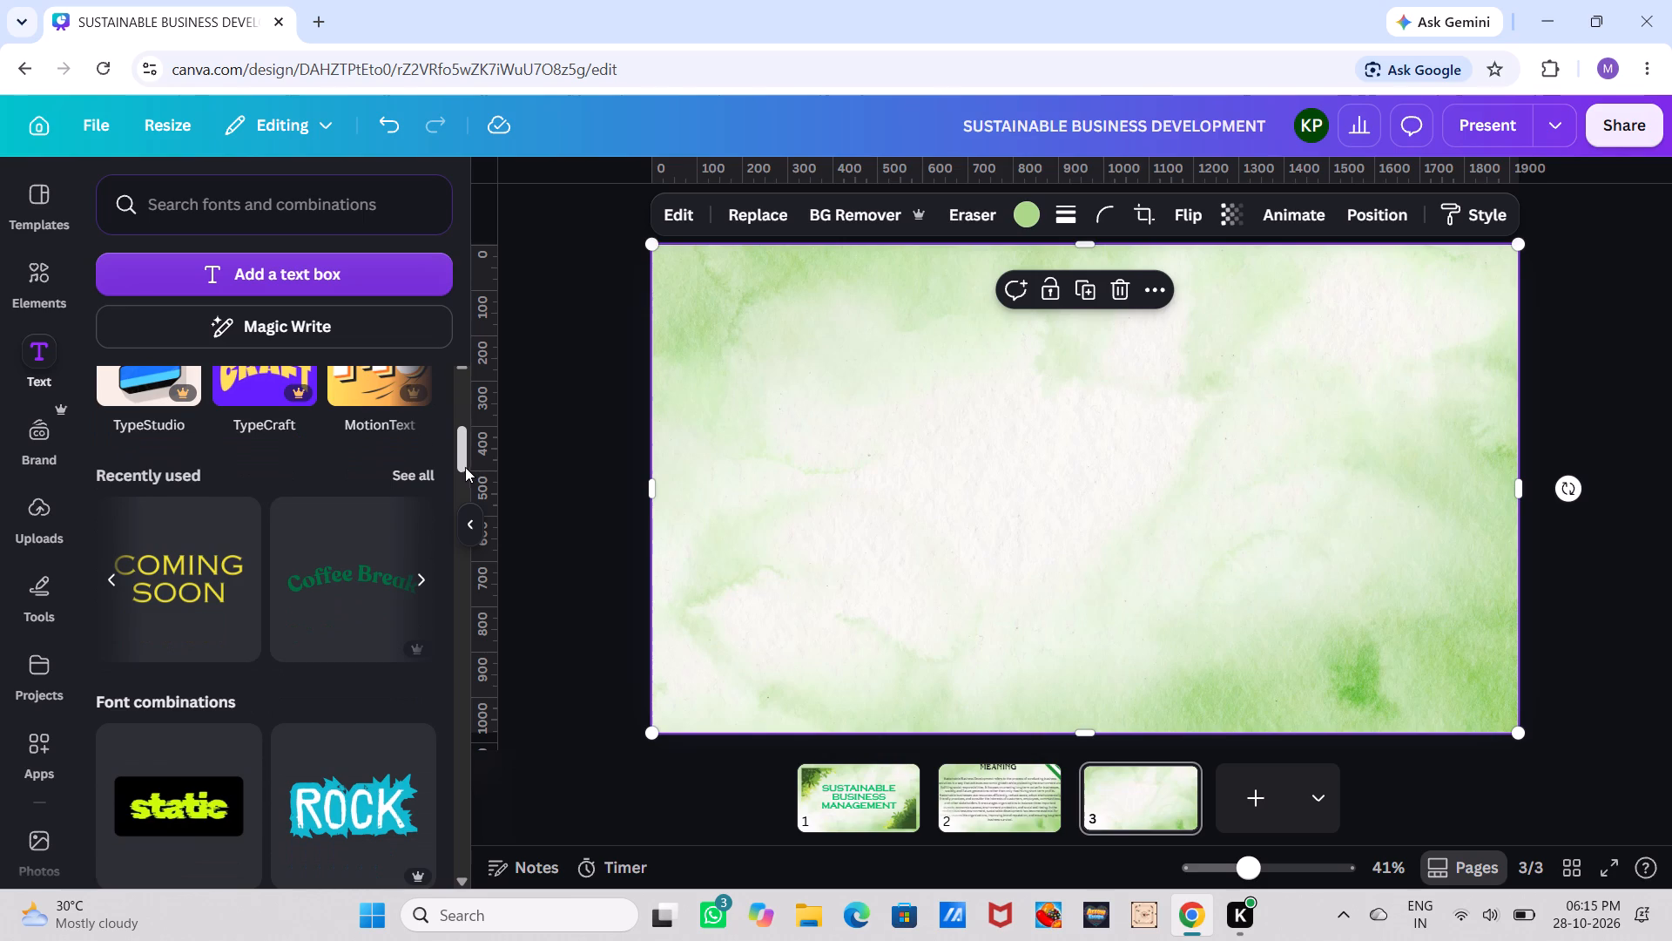
pyautogui.moveTo(465, 447); pyautogui.dragTo(463, 459)
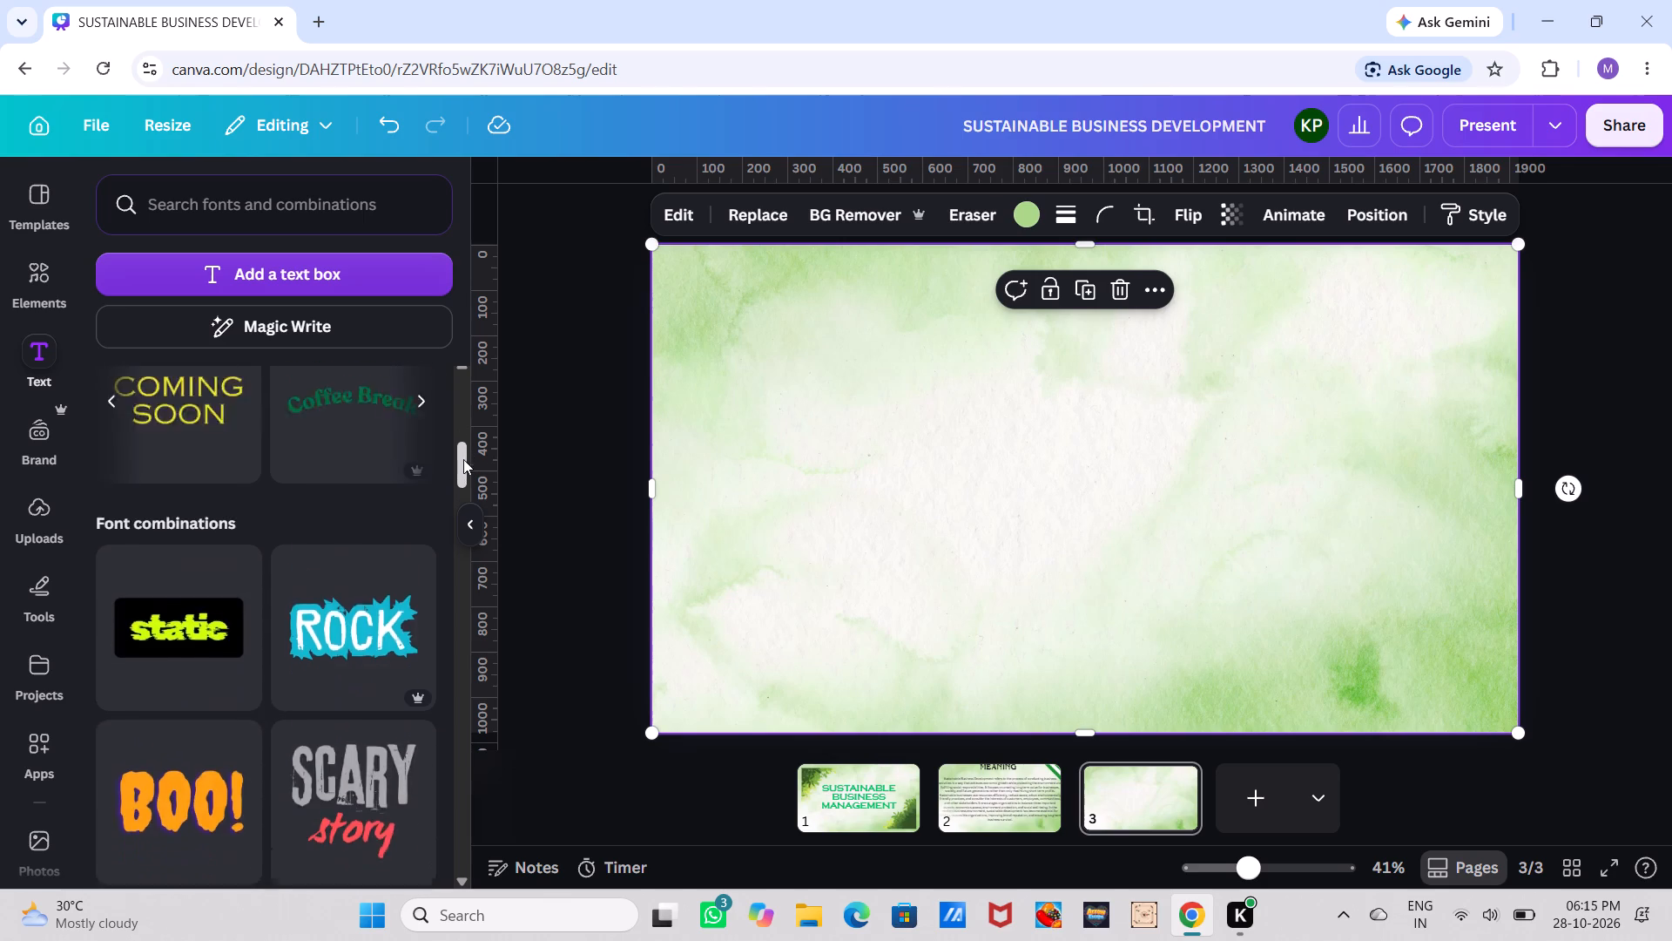
pyautogui.moveTo(463, 459); pyautogui.dragTo(460, 437)
pyautogui.click(156, 646)
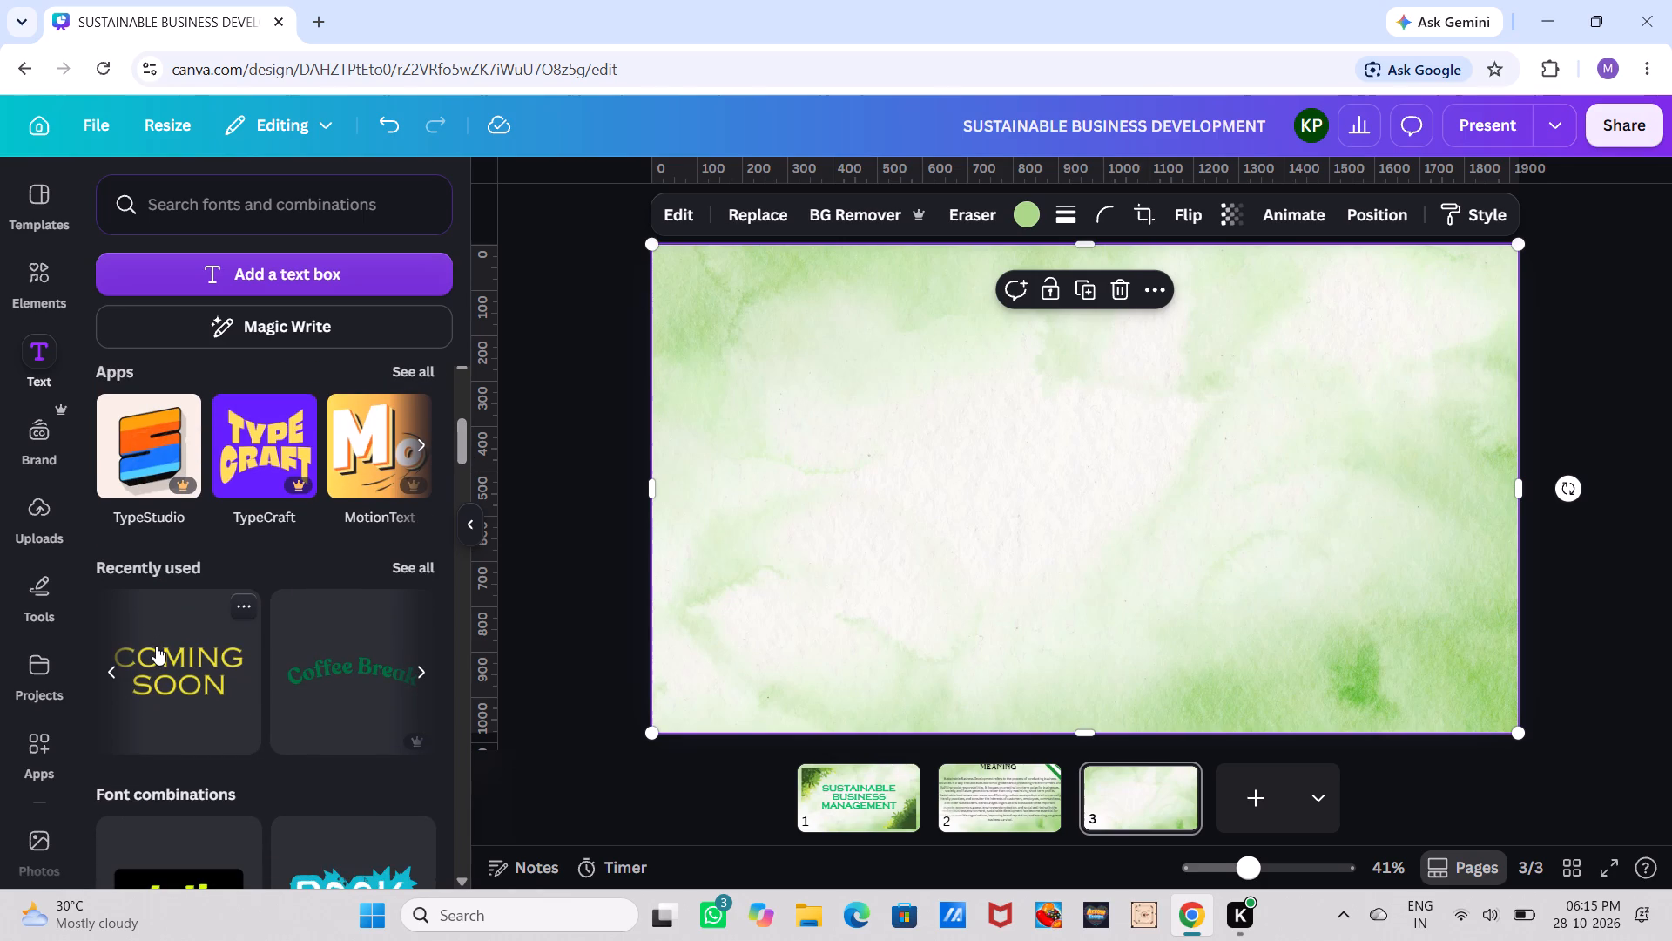
pyautogui.moveTo(939, 457); pyautogui.dragTo(938, 461)
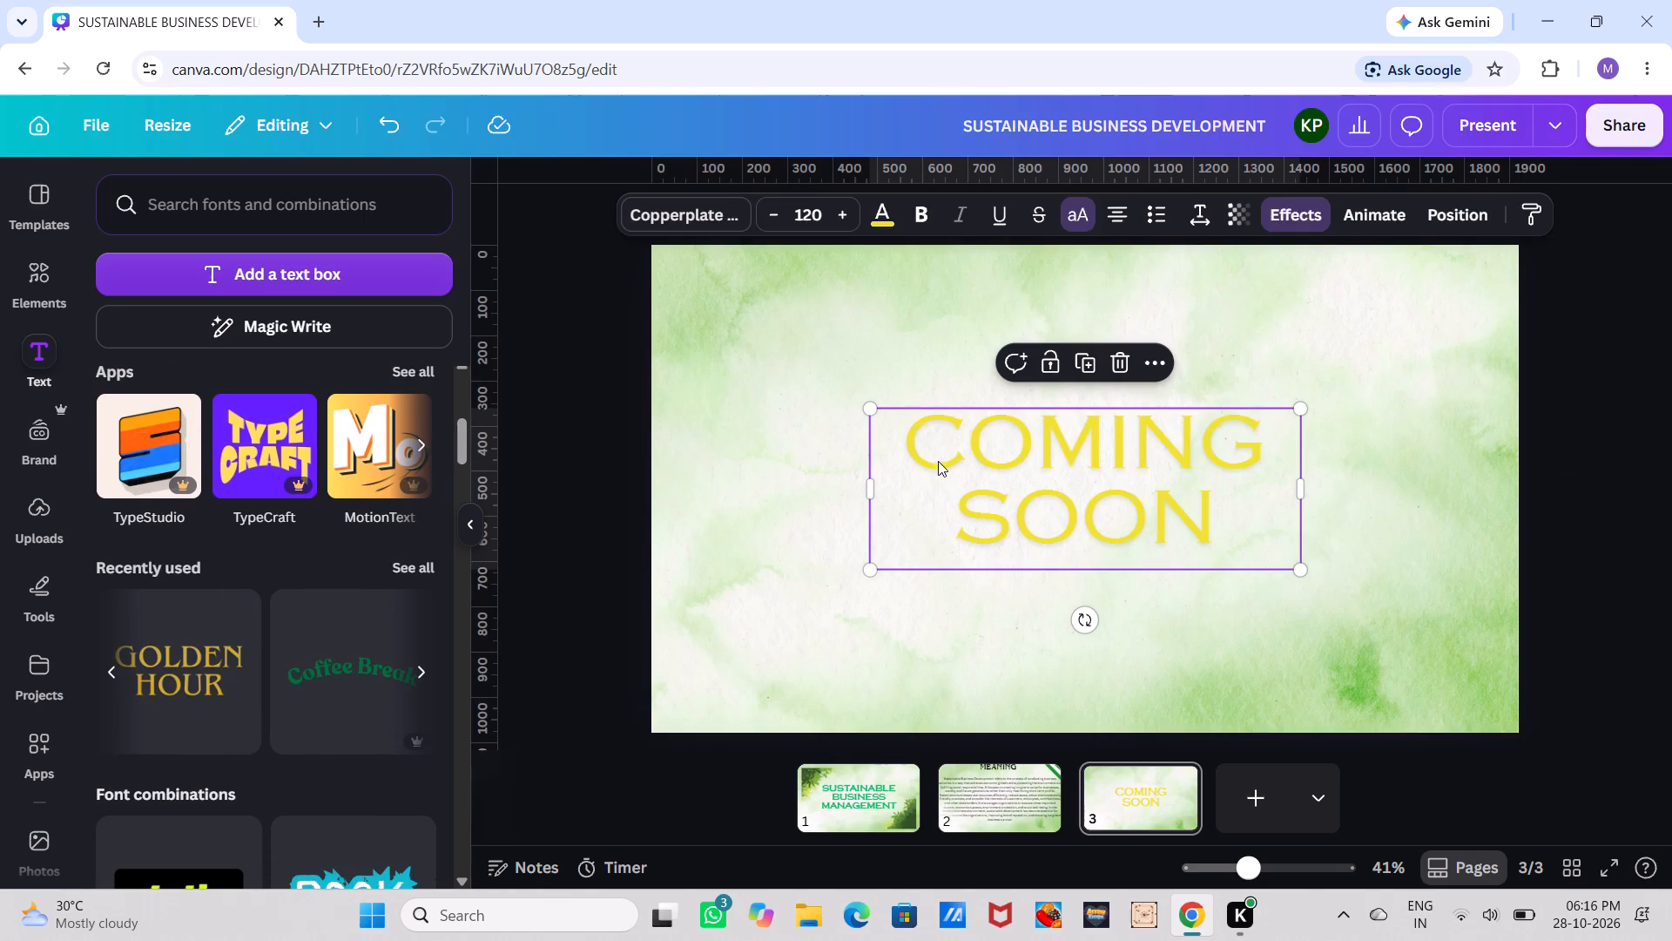
pyautogui.moveTo(938, 461); pyautogui.dragTo(941, 470)
# Replace the "COMING SOON" wording with "objective" as the third slide's heading text.
pyautogui.tripleClick(941, 470)
pyautogui.click(941, 470)
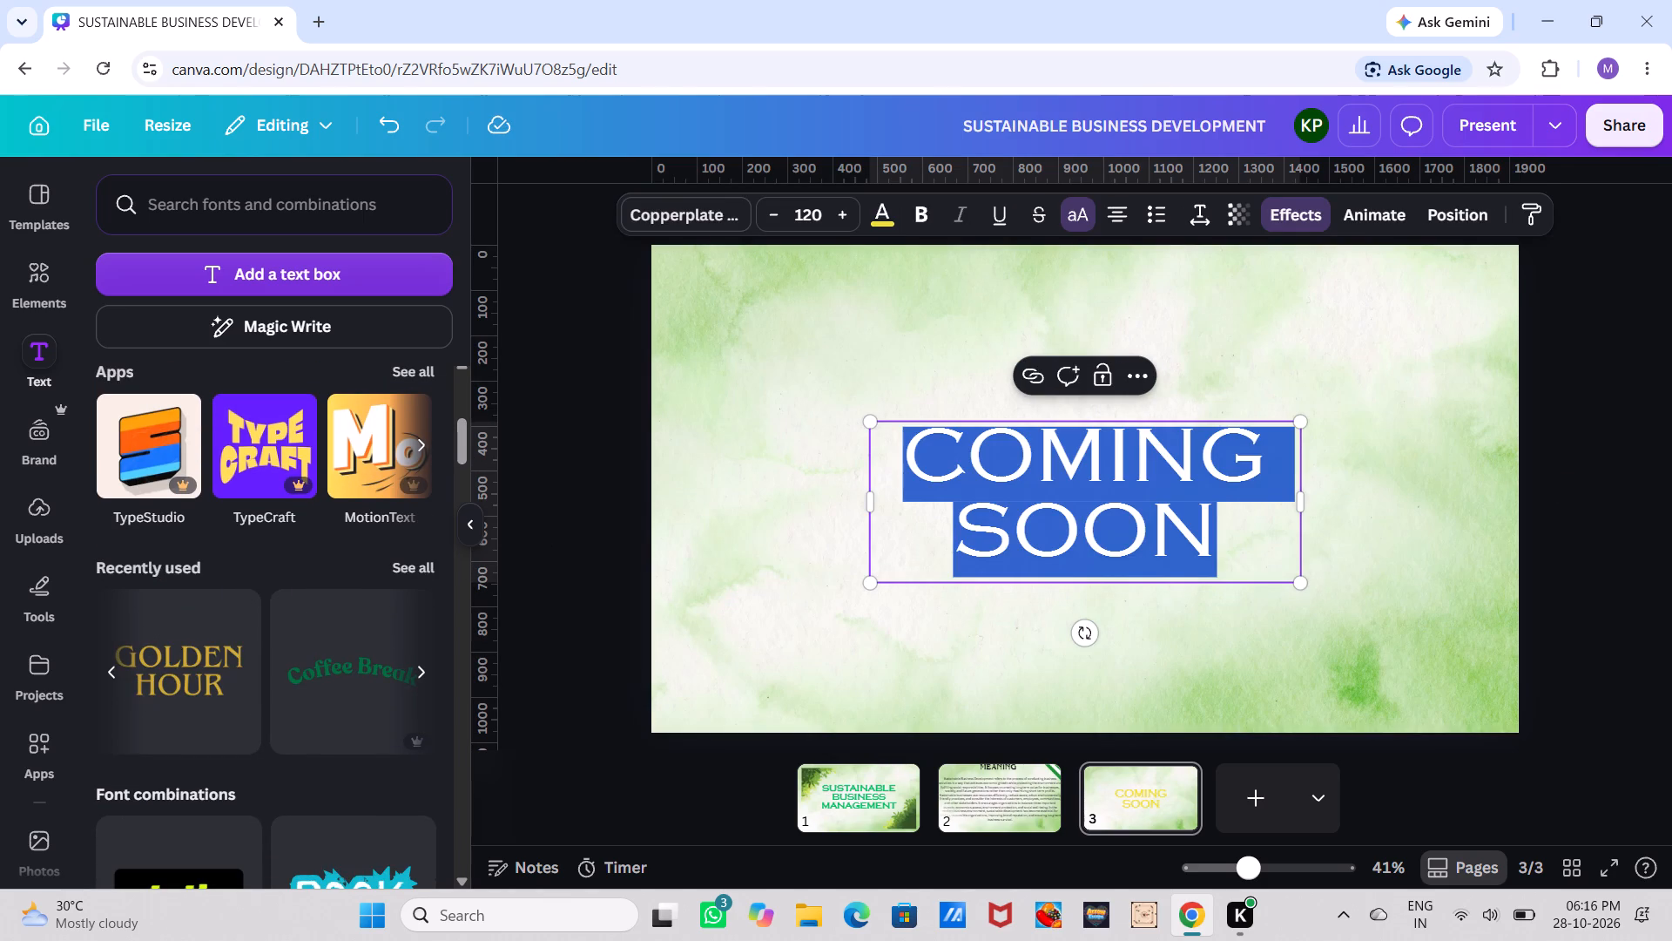
pyautogui.press('Delete')
pyautogui.write('objective')
pyautogui.press('space')
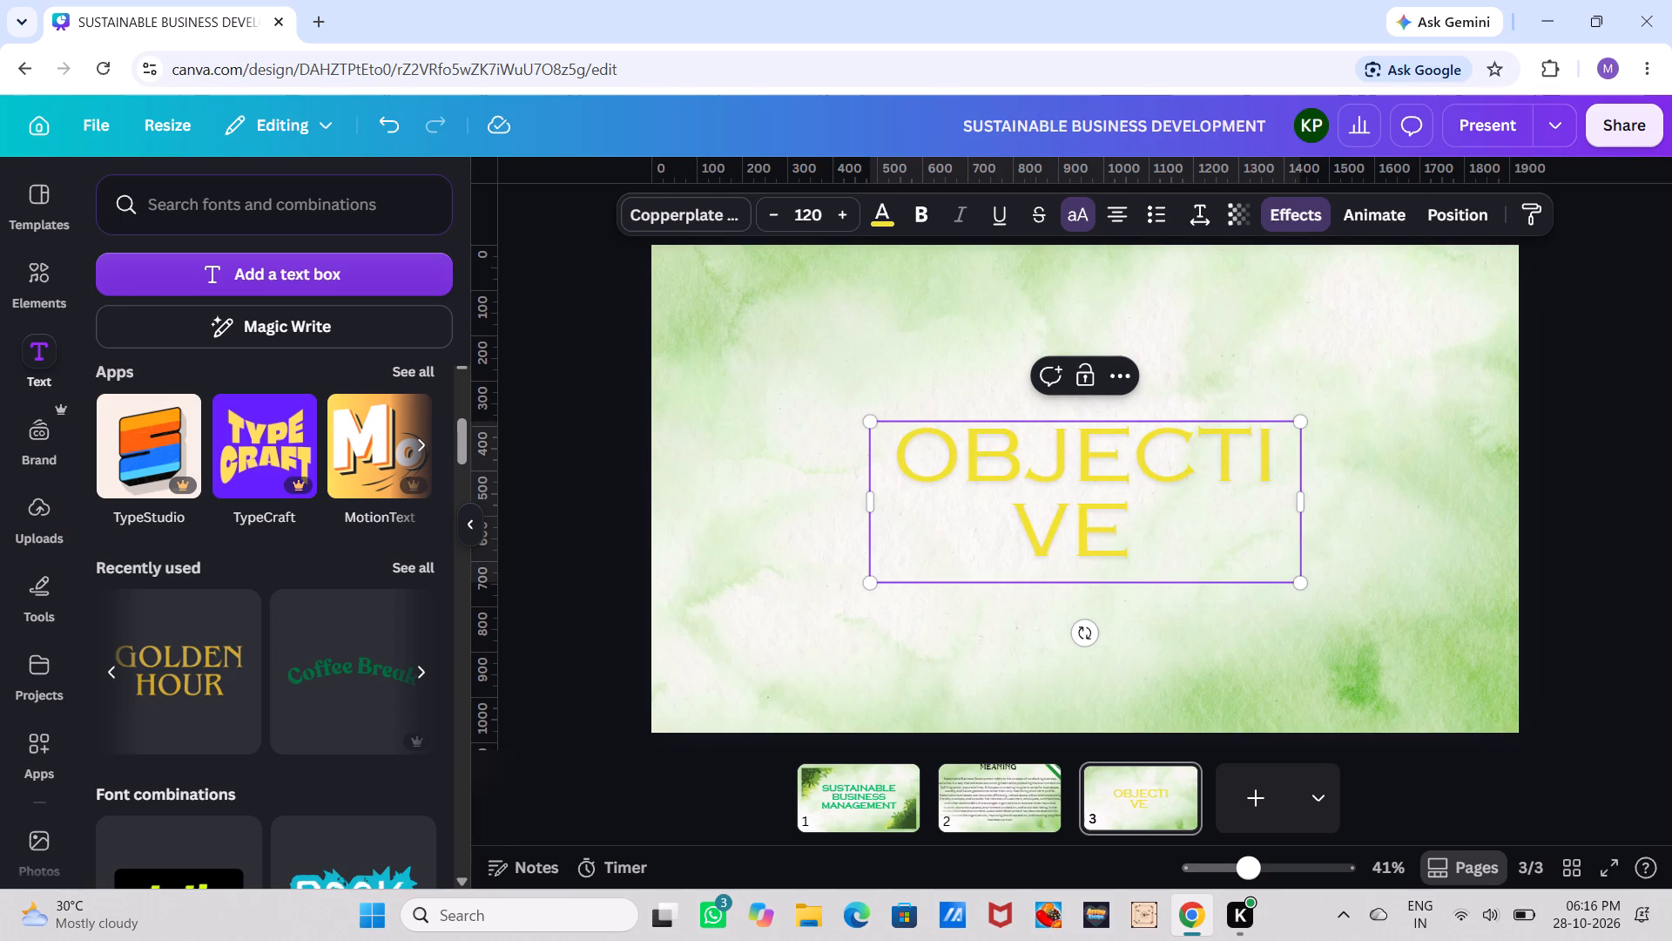
# Change the colour of the whole OBJECTIVE heading on the third slide to black (#000000).
pyautogui.moveTo(941, 446); pyautogui.dragTo(961, 470)
pyautogui.moveTo(961, 470); pyautogui.dragTo(1095, 556)
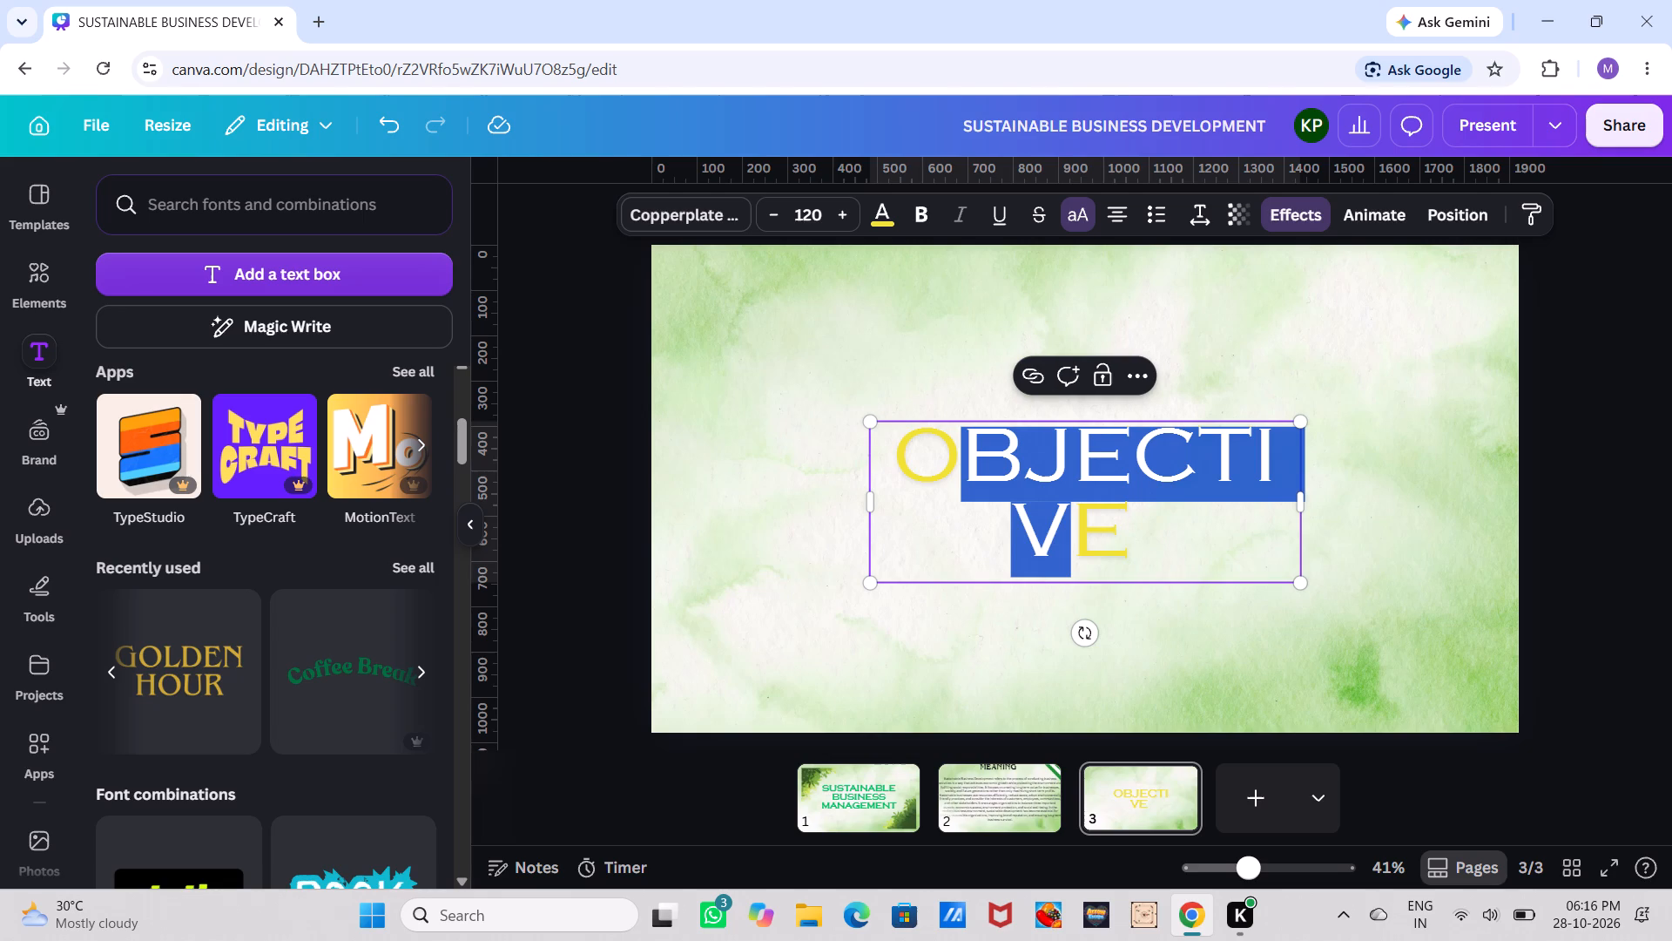
pyautogui.click(960, 499)
pyautogui.moveTo(904, 457); pyautogui.dragTo(969, 518)
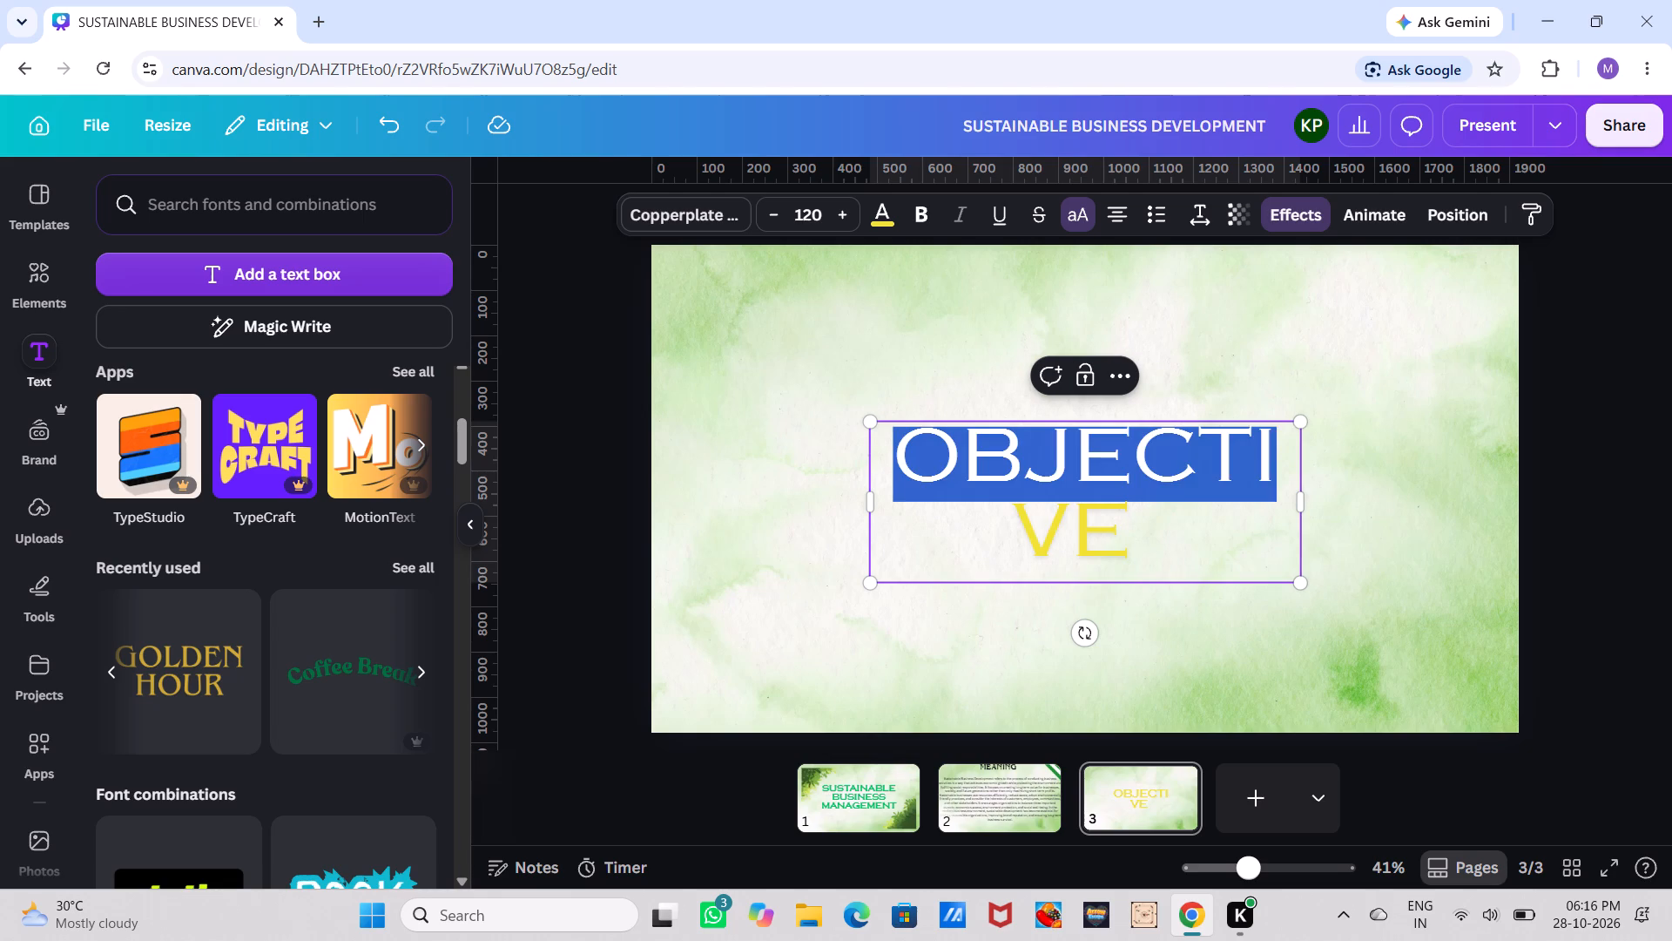
pyautogui.moveTo(969, 518); pyautogui.dragTo(1125, 566)
pyautogui.click(892, 214)
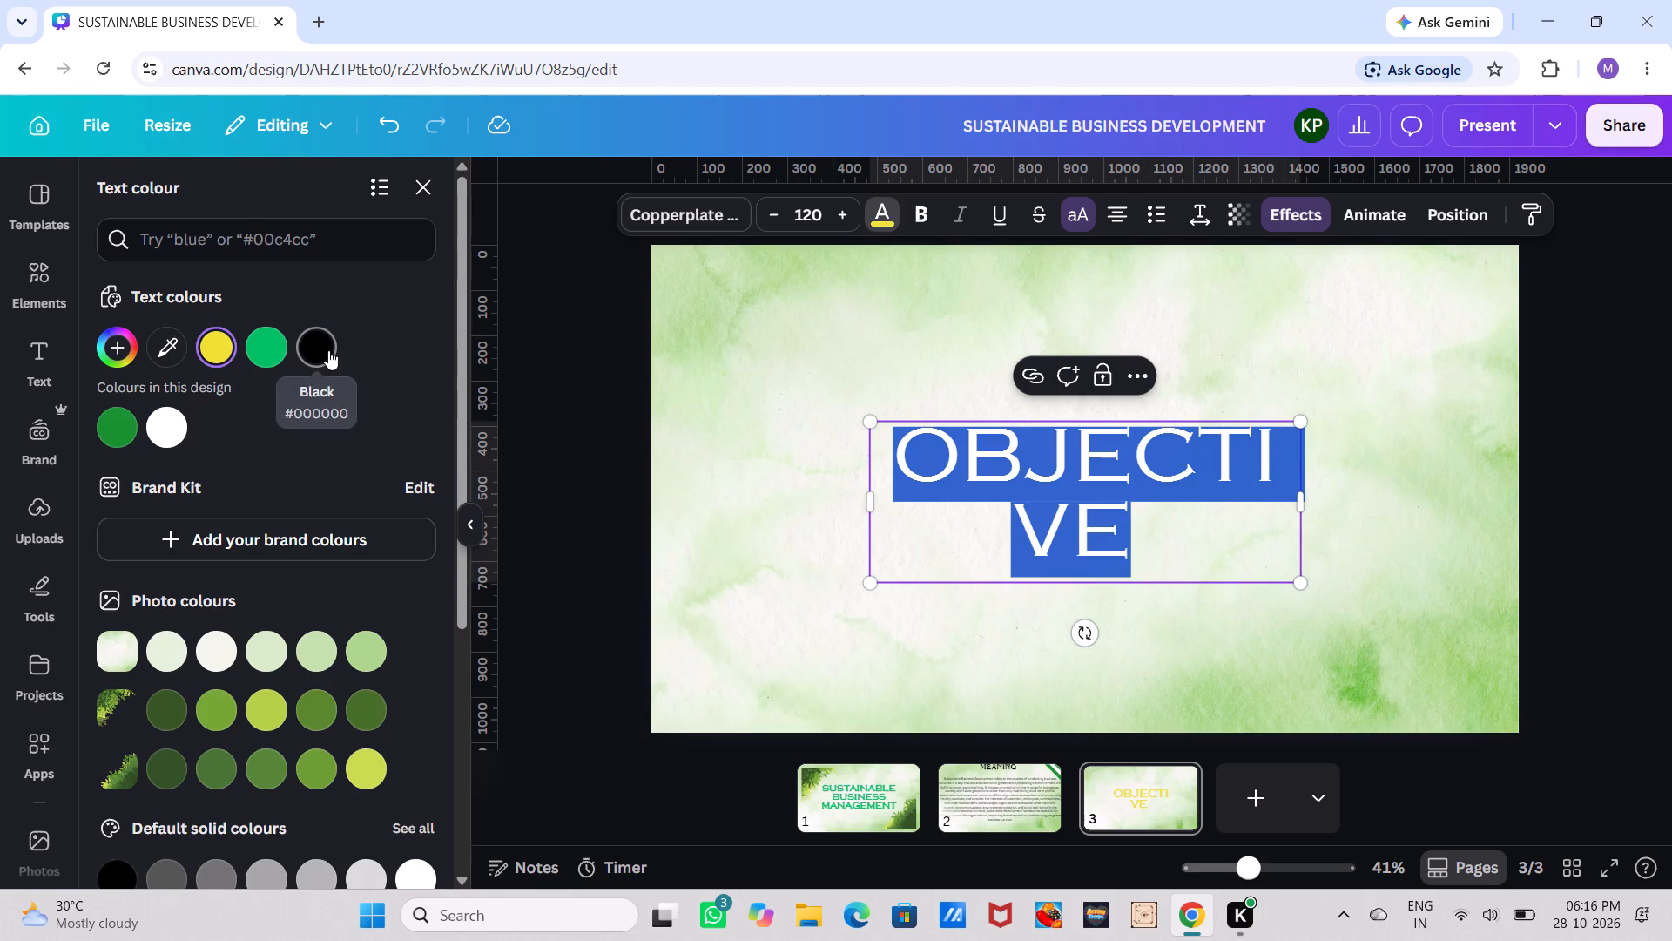
pyautogui.click(328, 350)
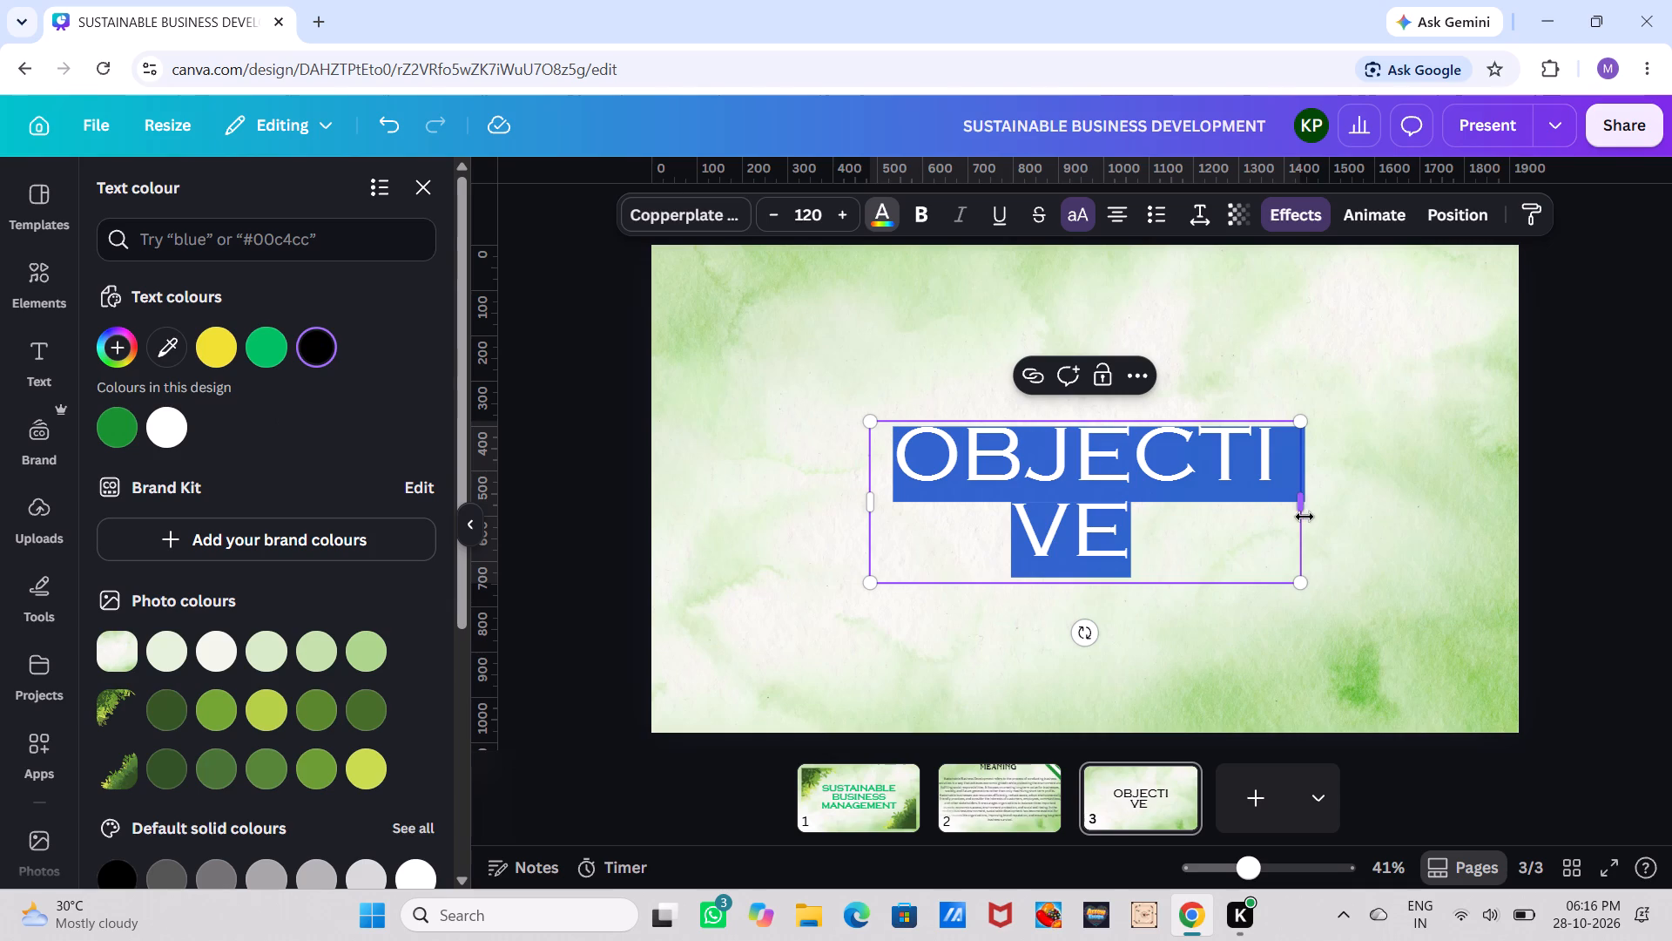
# Widen the OBJECTIVE text box until the word fits on one line, and scale the heading down to about size 74.7.
pyautogui.moveTo(1307, 510); pyautogui.dragTo(1391, 505)
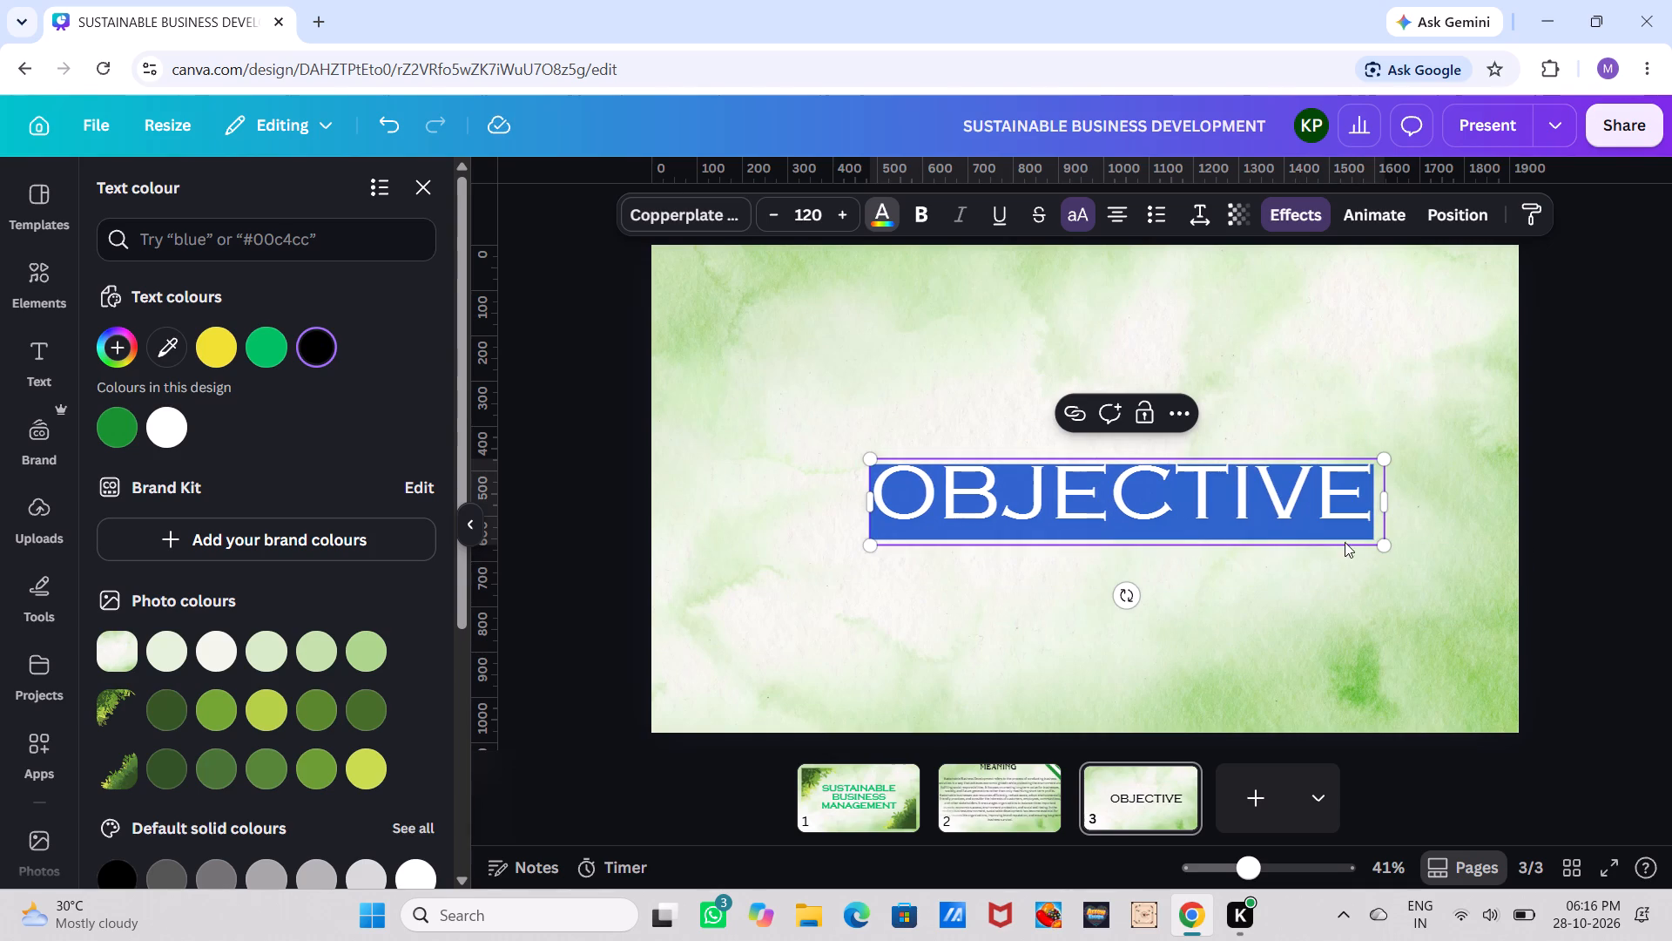
pyautogui.moveTo(1382, 546); pyautogui.dragTo(1293, 510)
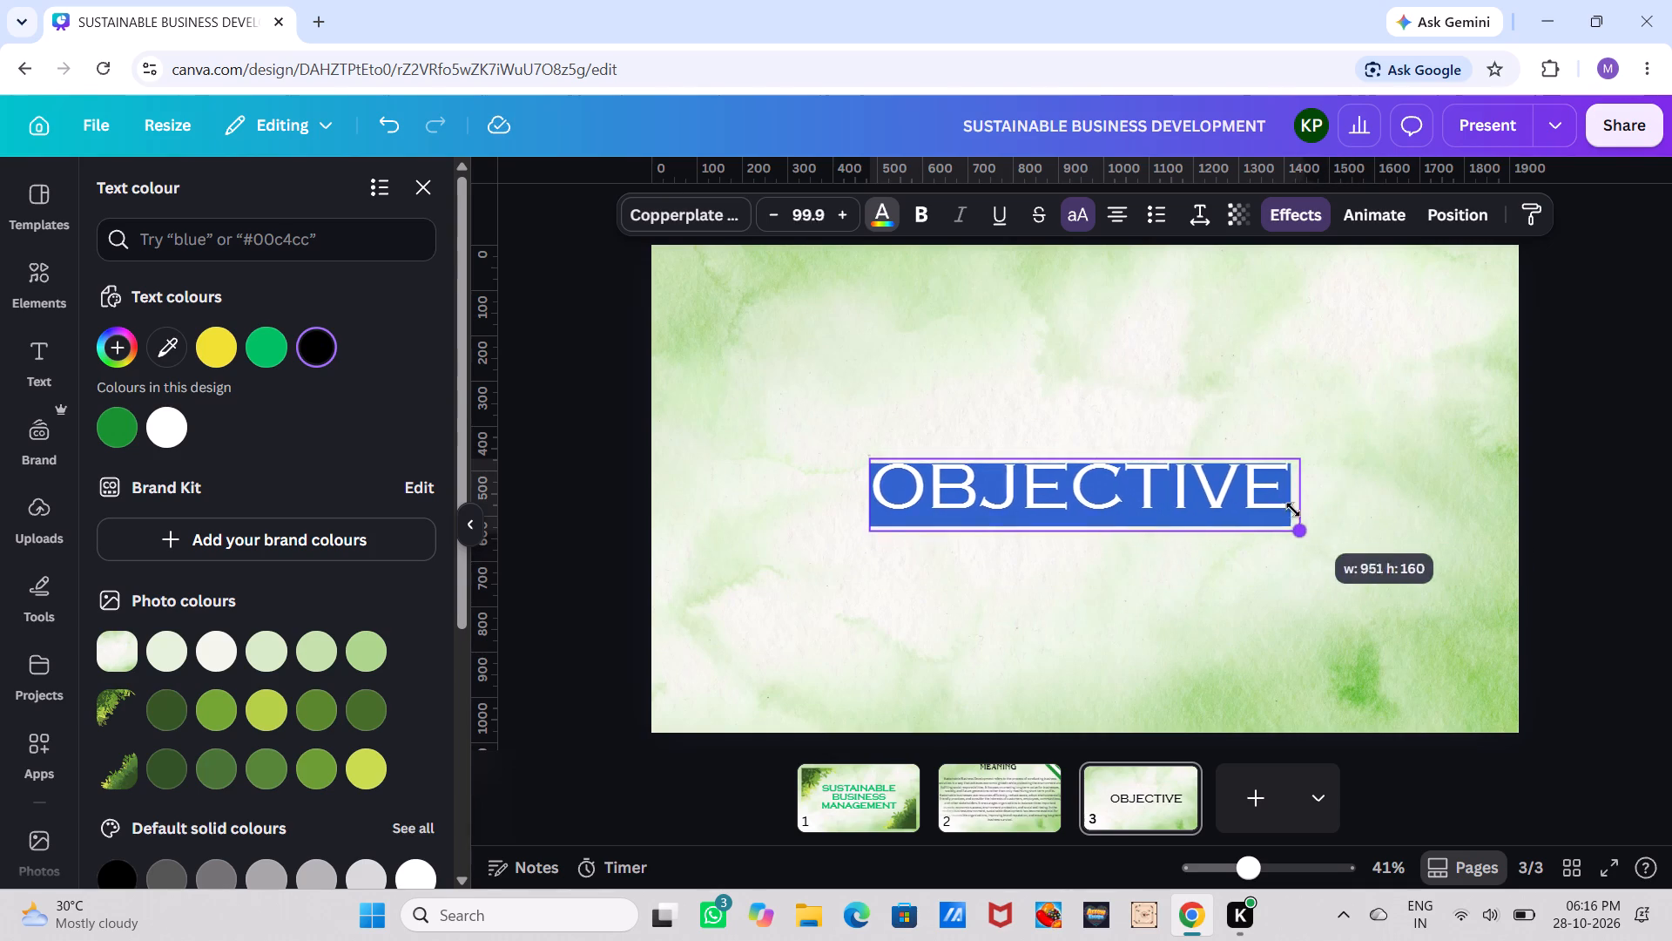
pyautogui.moveTo(1293, 510); pyautogui.dragTo(1274, 504)
pyautogui.click(1229, 491)
pyautogui.moveTo(1160, 493); pyautogui.dragTo(1172, 402)
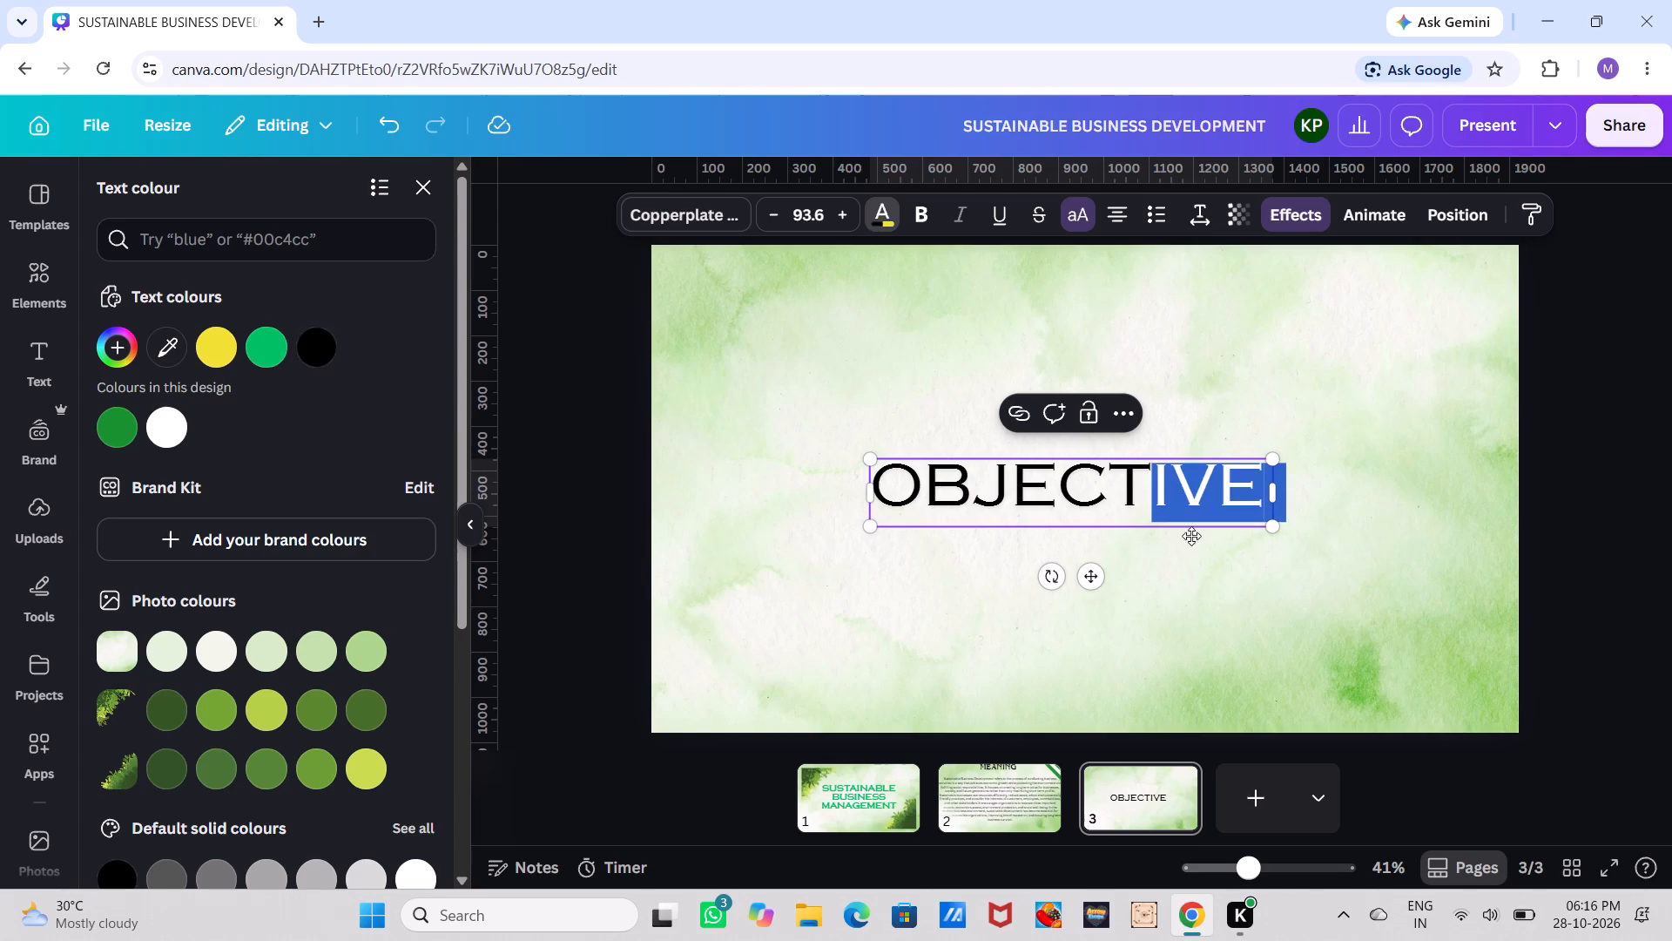
pyautogui.moveTo(1272, 525); pyautogui.dragTo(1192, 501)
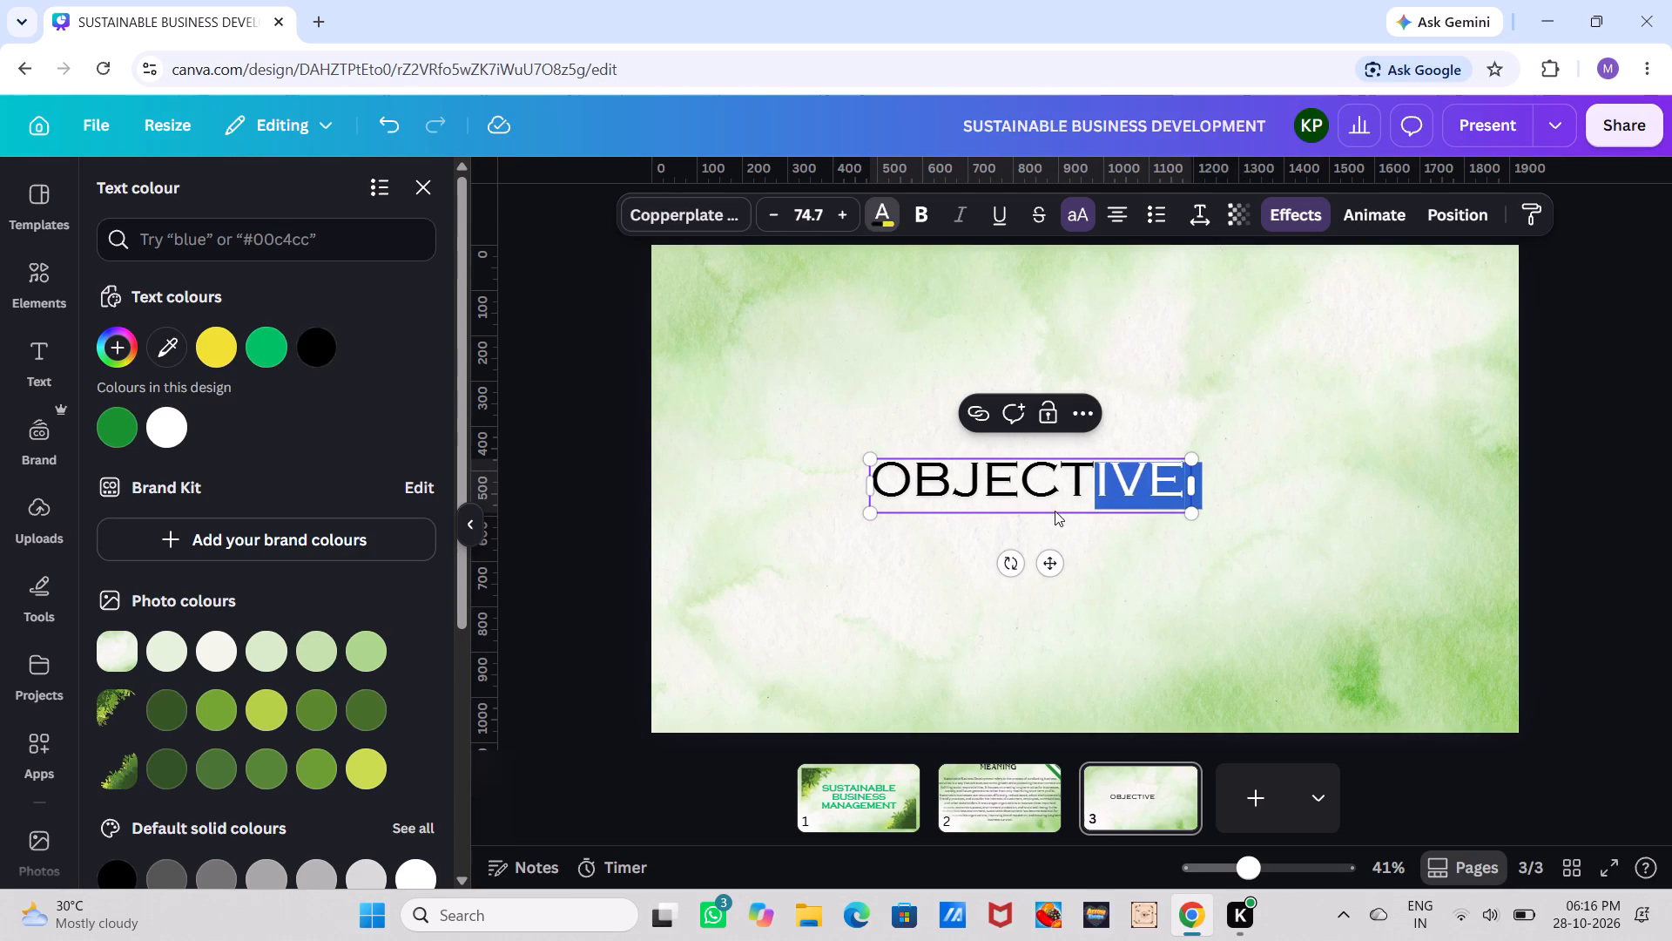
# Move the OBJECTIVE heading up to the top edge of the slide, roughly centred horizontally.
pyautogui.click(1048, 563)
pyautogui.moveTo(1027, 467); pyautogui.dragTo(1037, 382)
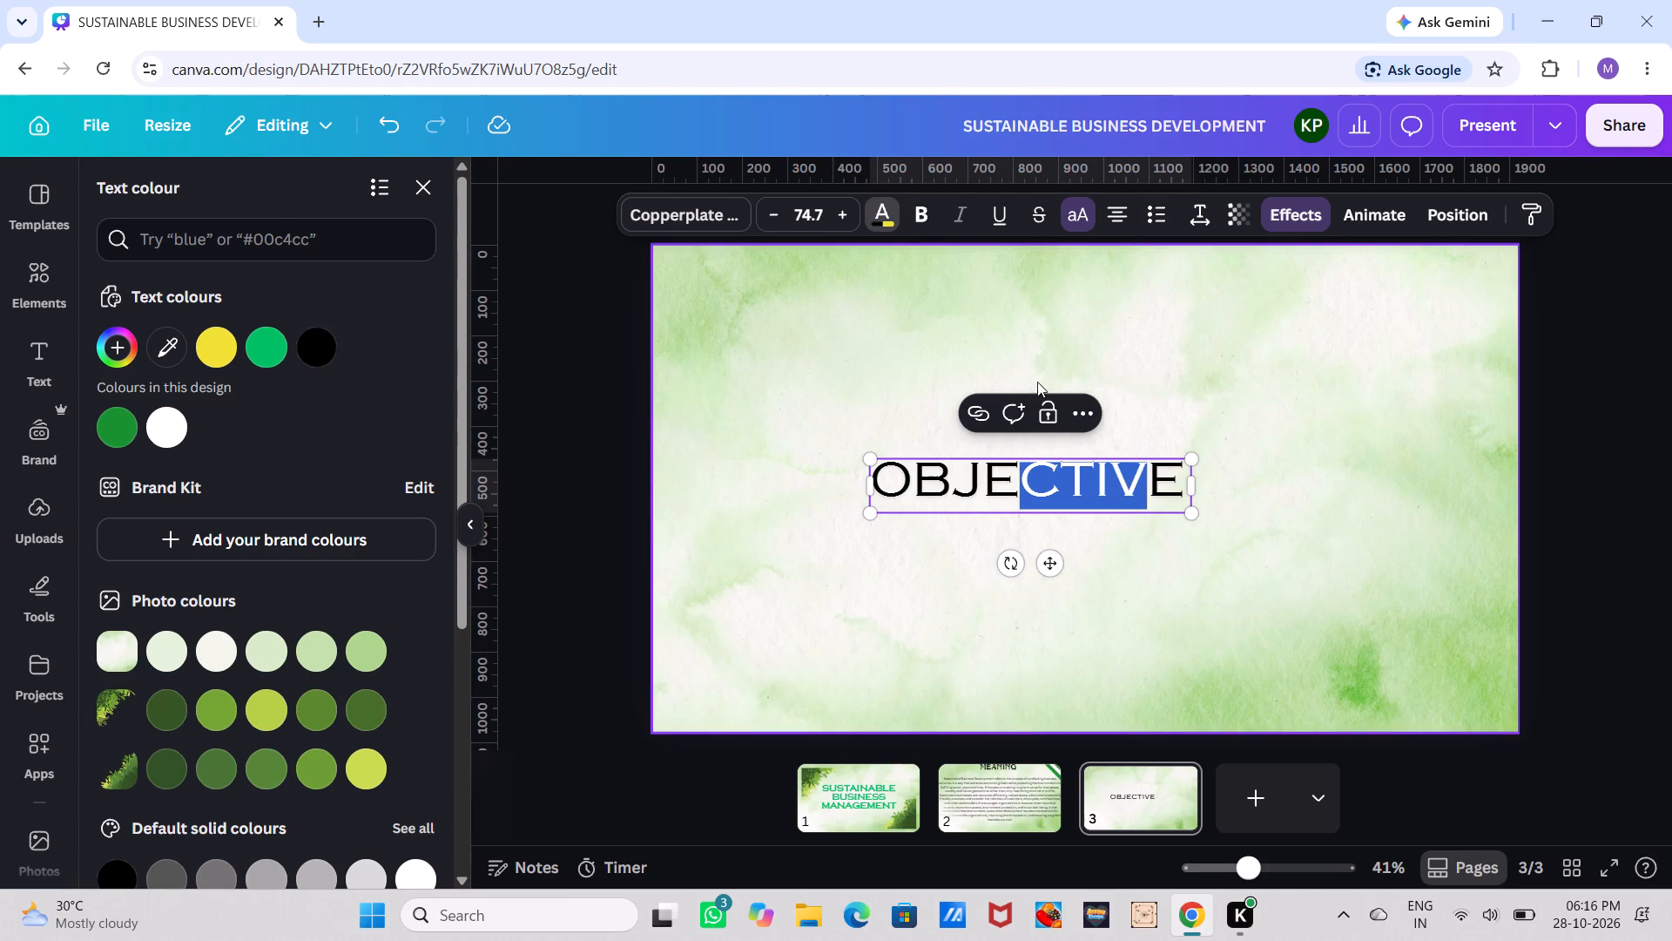
pyautogui.moveTo(1037, 382); pyautogui.dragTo(1037, 374)
pyautogui.click(1060, 559)
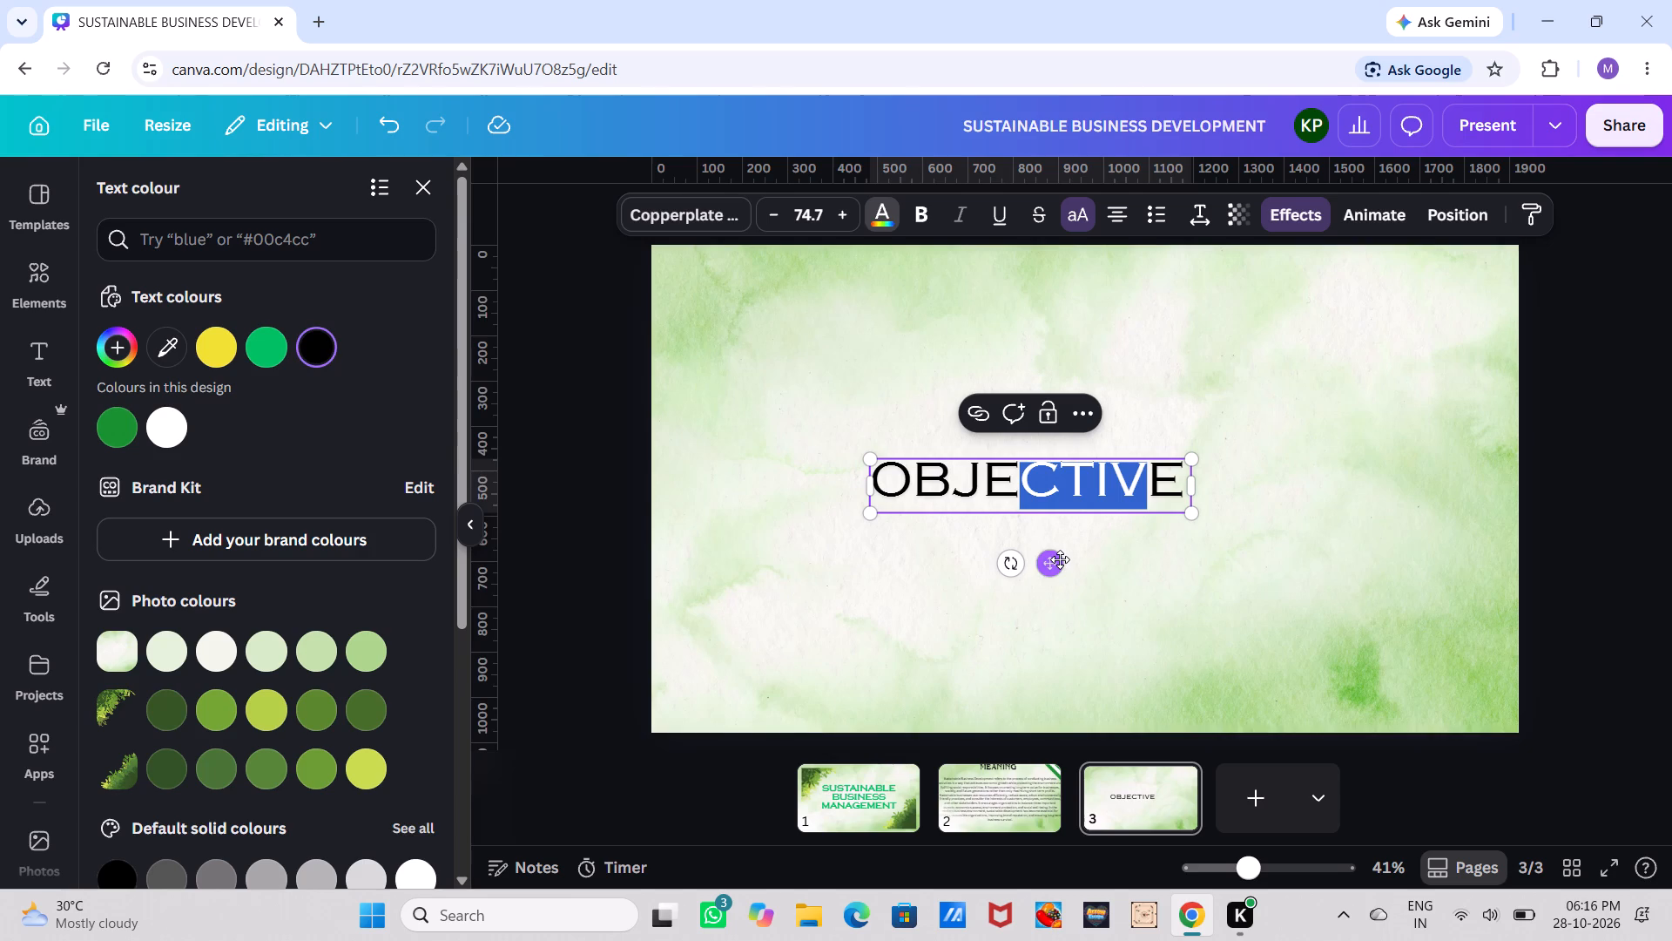
pyautogui.click(1010, 493)
pyautogui.moveTo(1010, 493); pyautogui.dragTo(1021, 437)
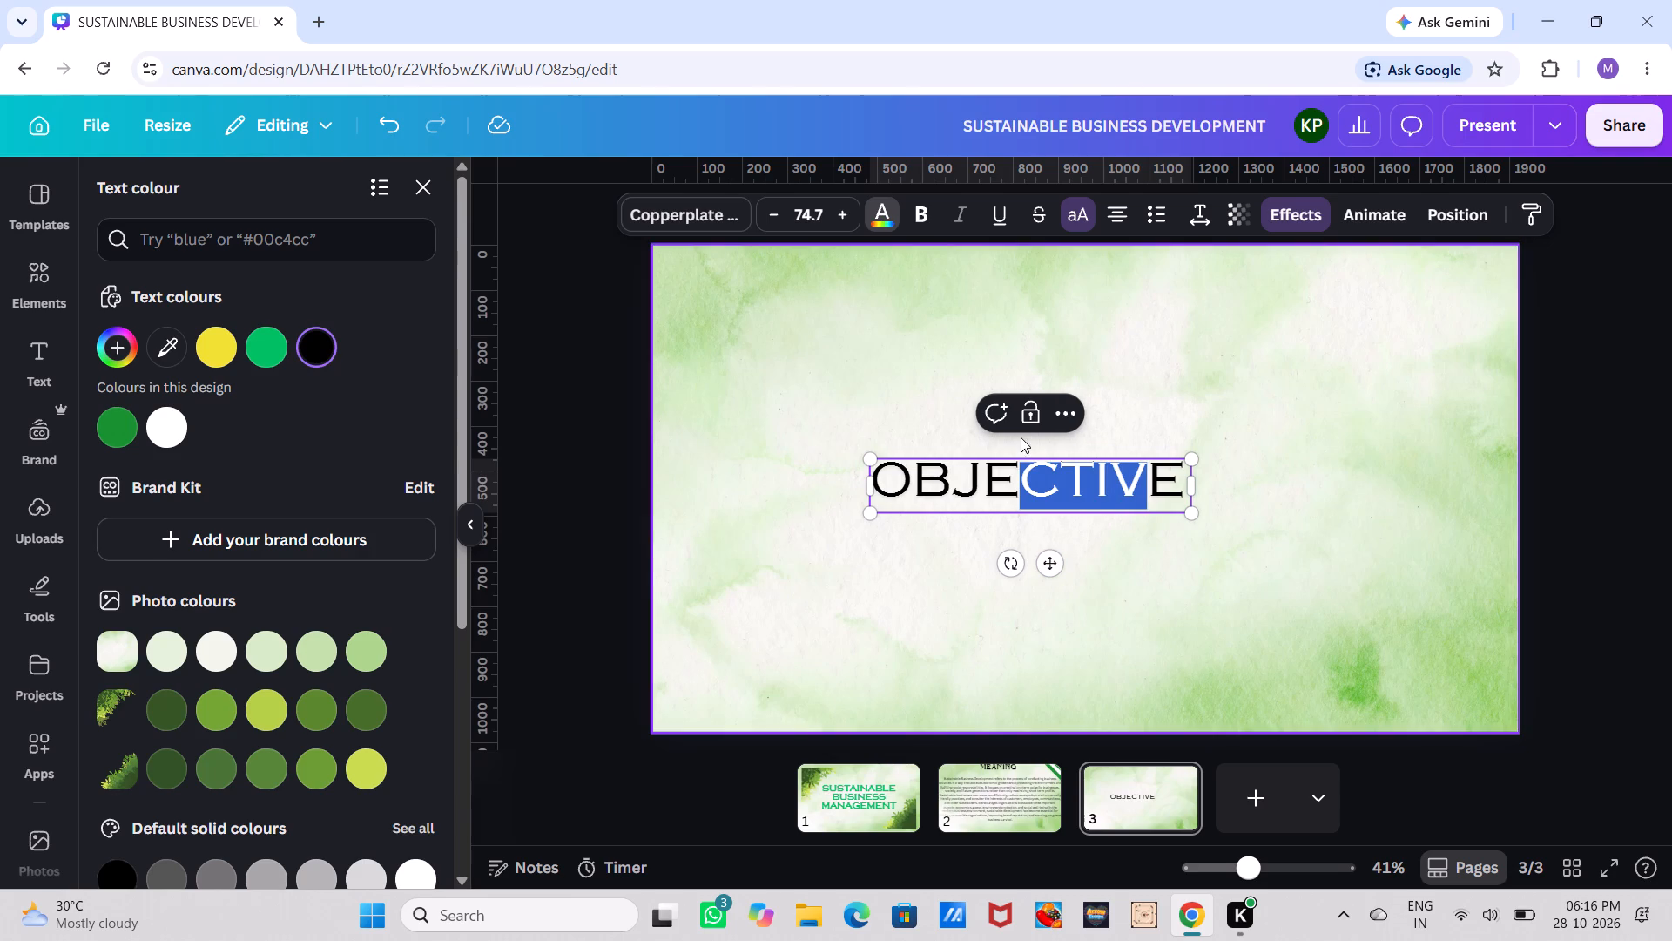
pyautogui.moveTo(1021, 437); pyautogui.dragTo(1022, 436)
pyautogui.click(991, 521)
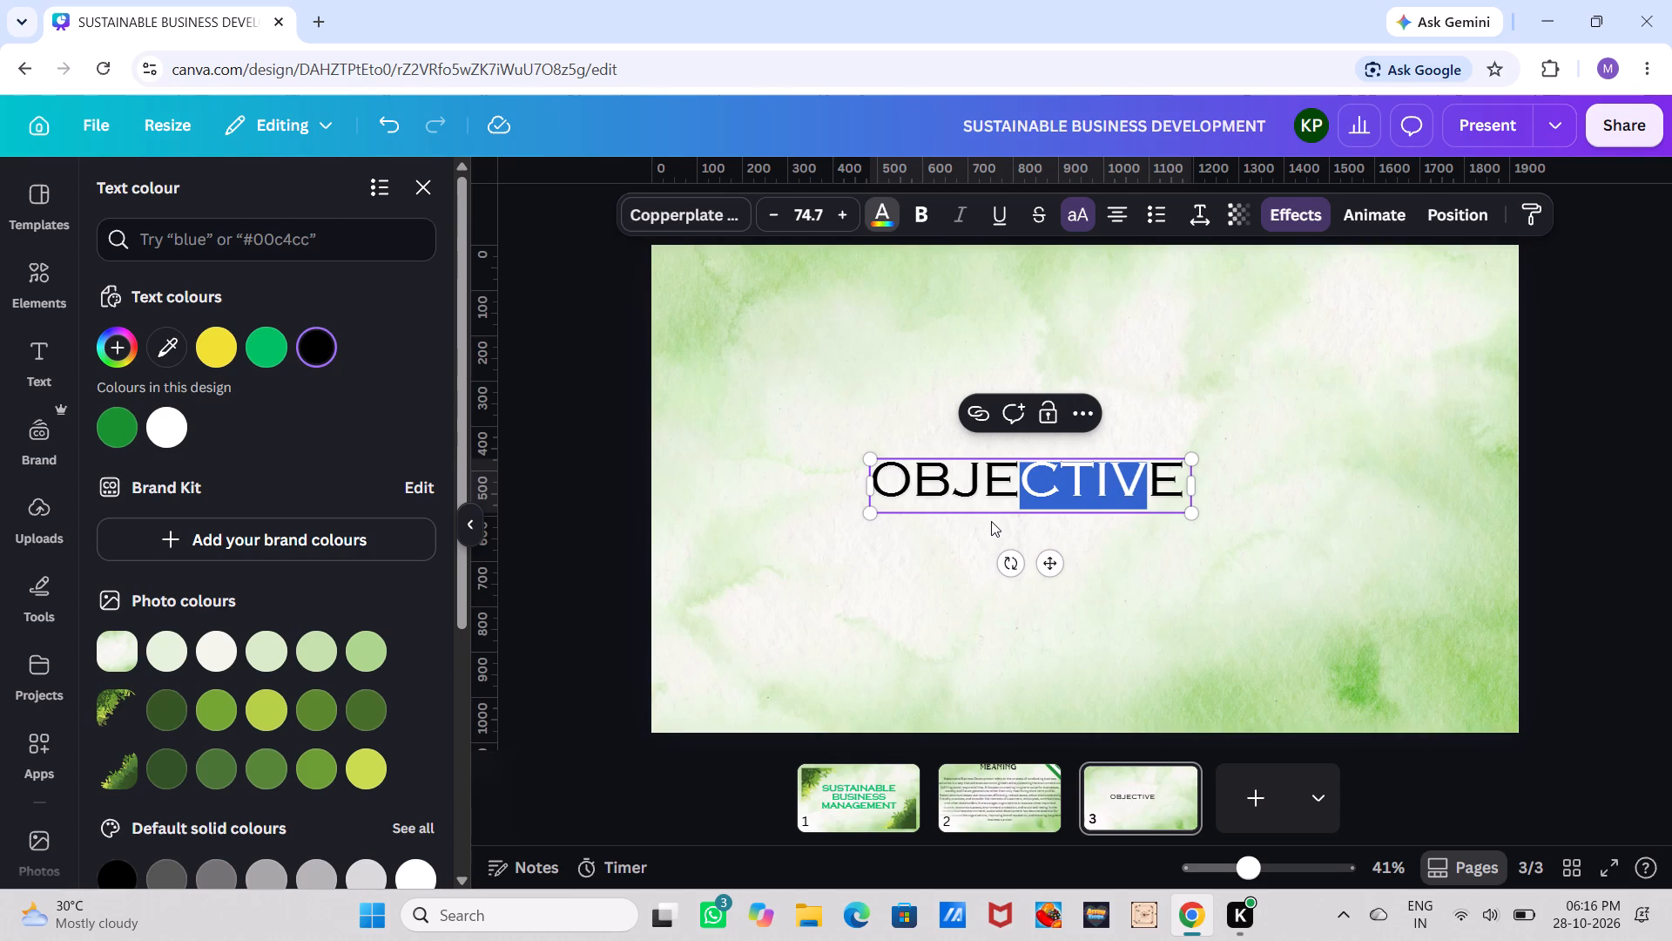
pyautogui.moveTo(996, 492); pyautogui.dragTo(1042, 354)
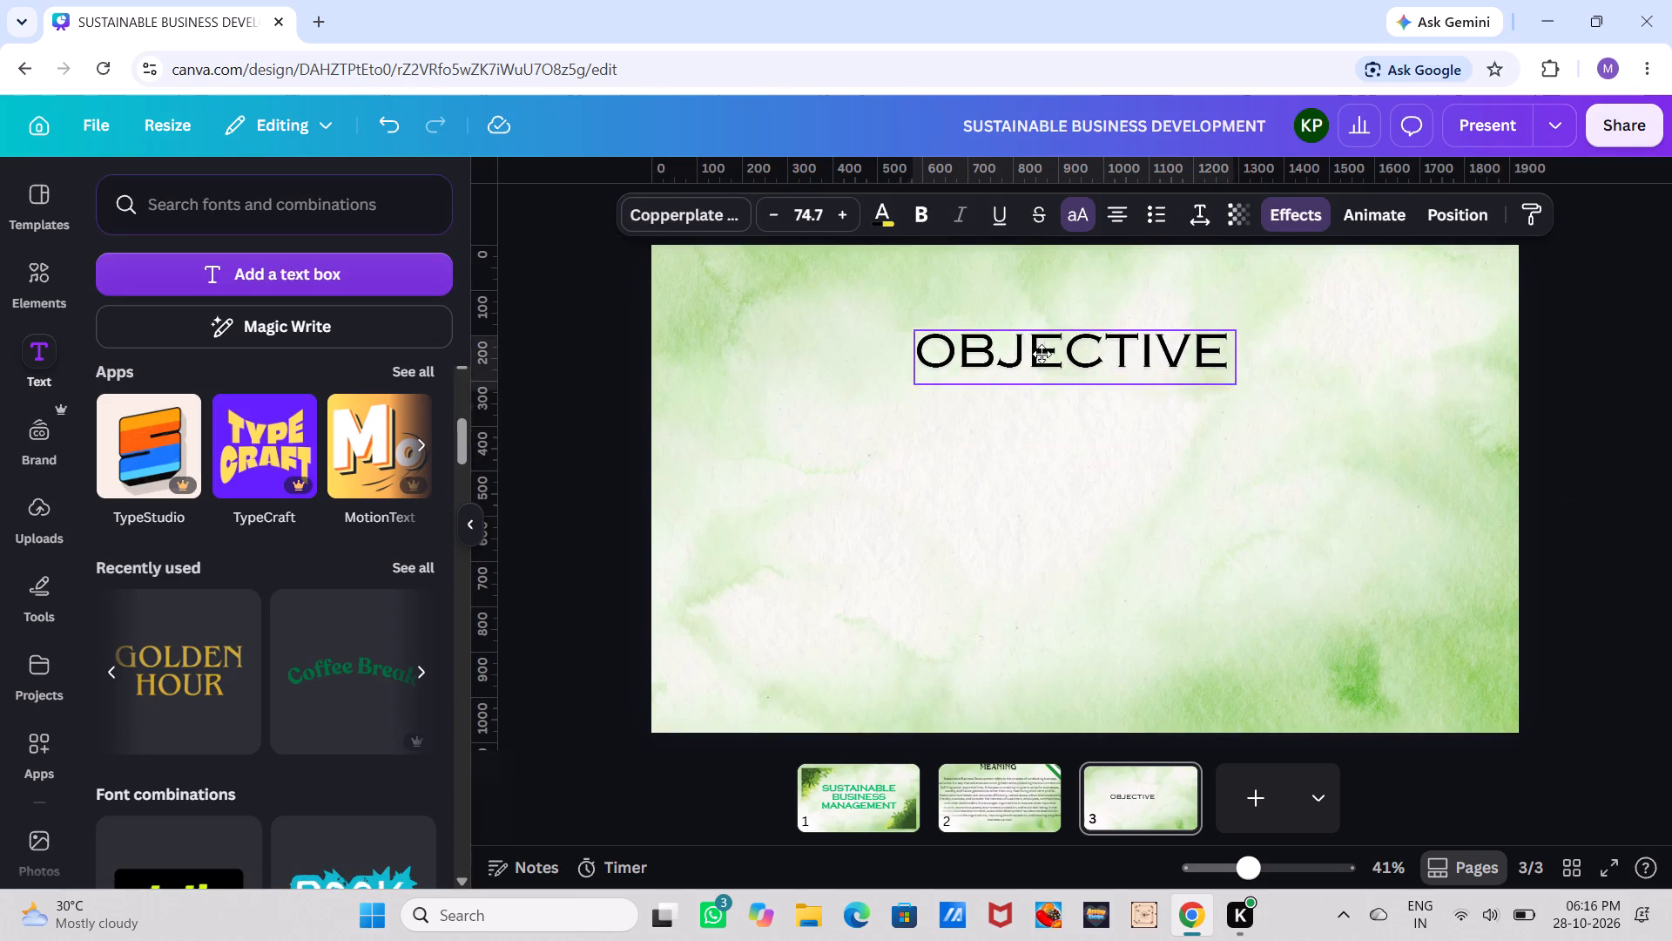
pyautogui.moveTo(1042, 354); pyautogui.dragTo(1022, 290)
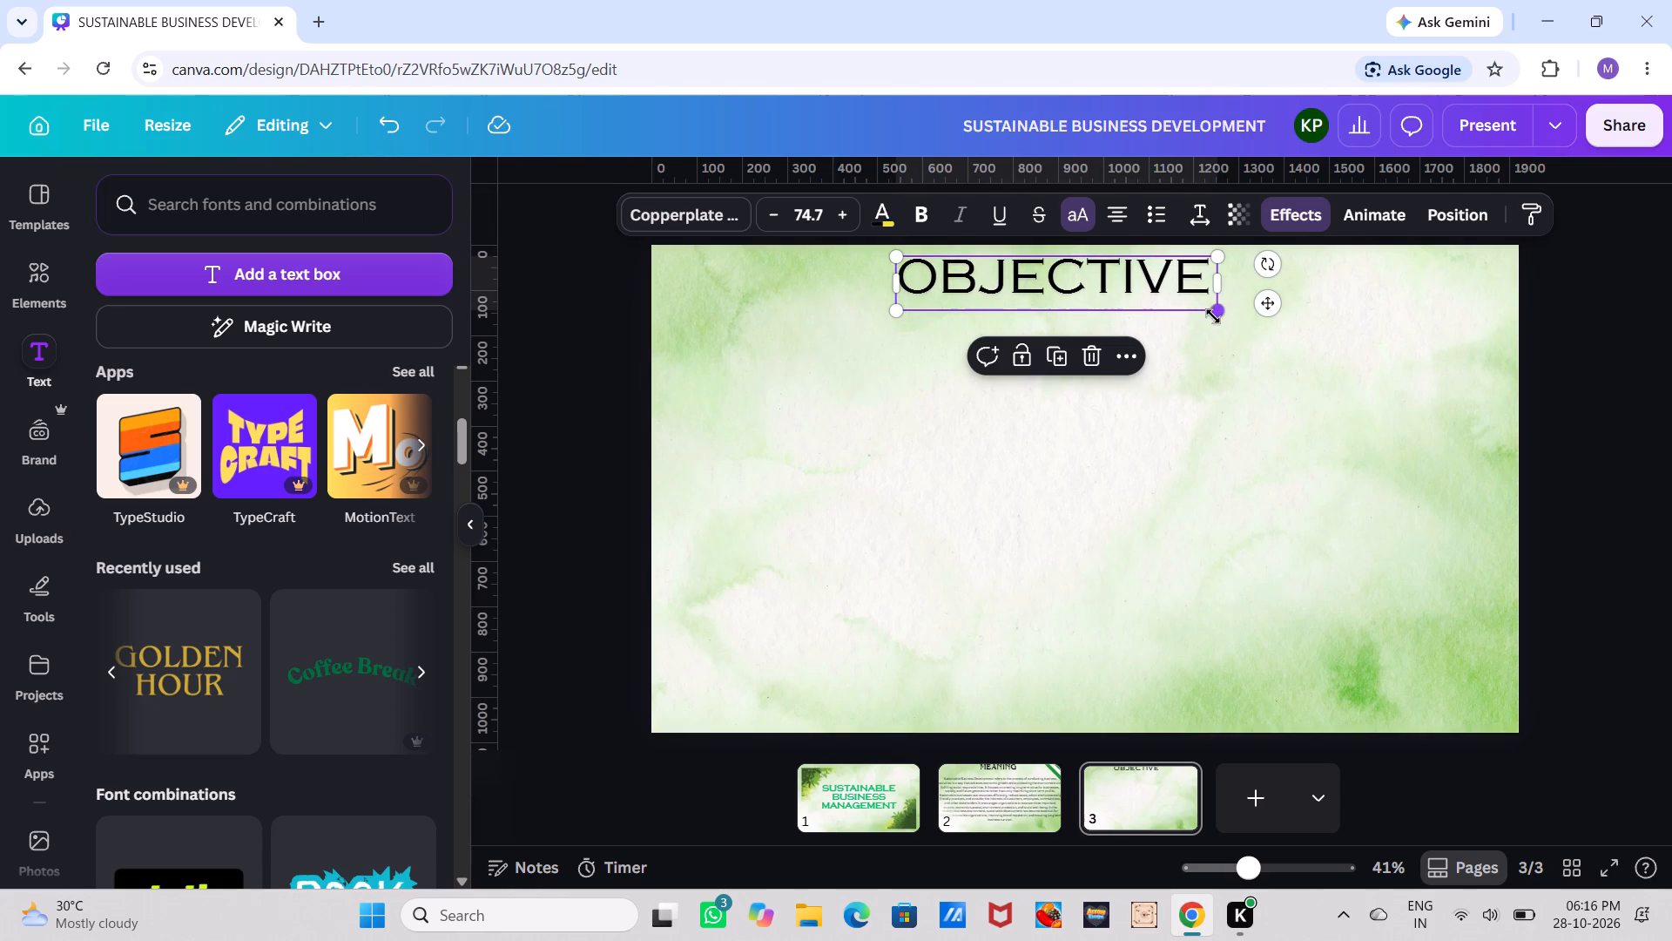
pyautogui.click(601, 492)
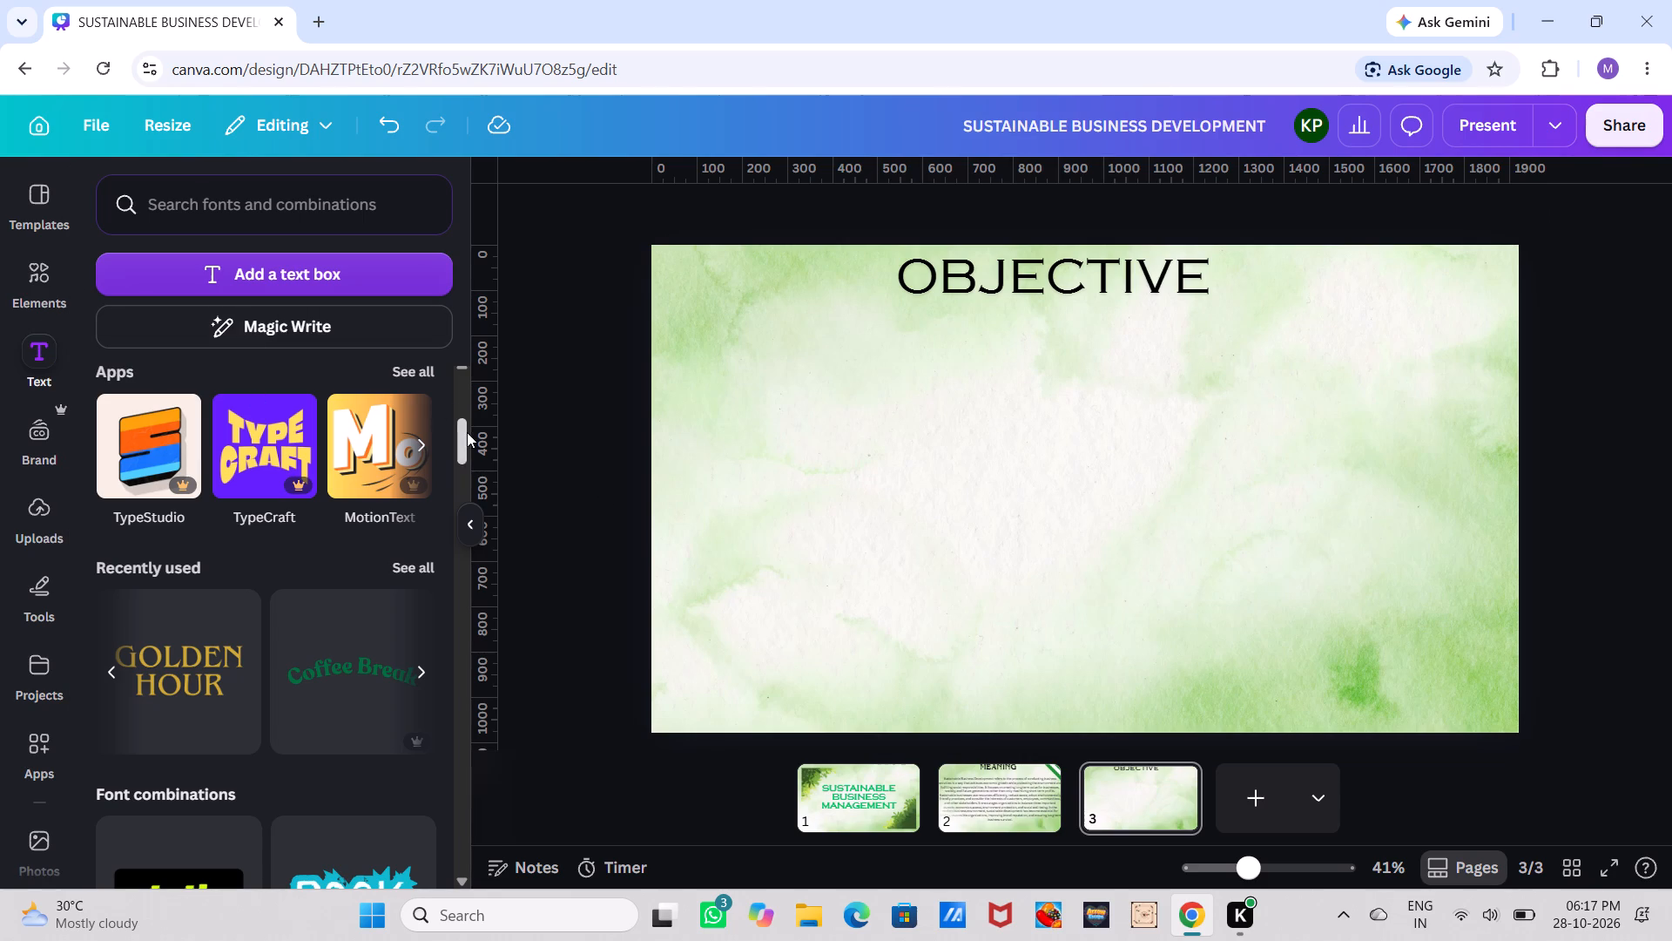
# Add a body text box to the OBJECTIVE slide reading "The main objectives of sustainable development are;".
pyautogui.moveTo(467, 432); pyautogui.dragTo(469, 396)
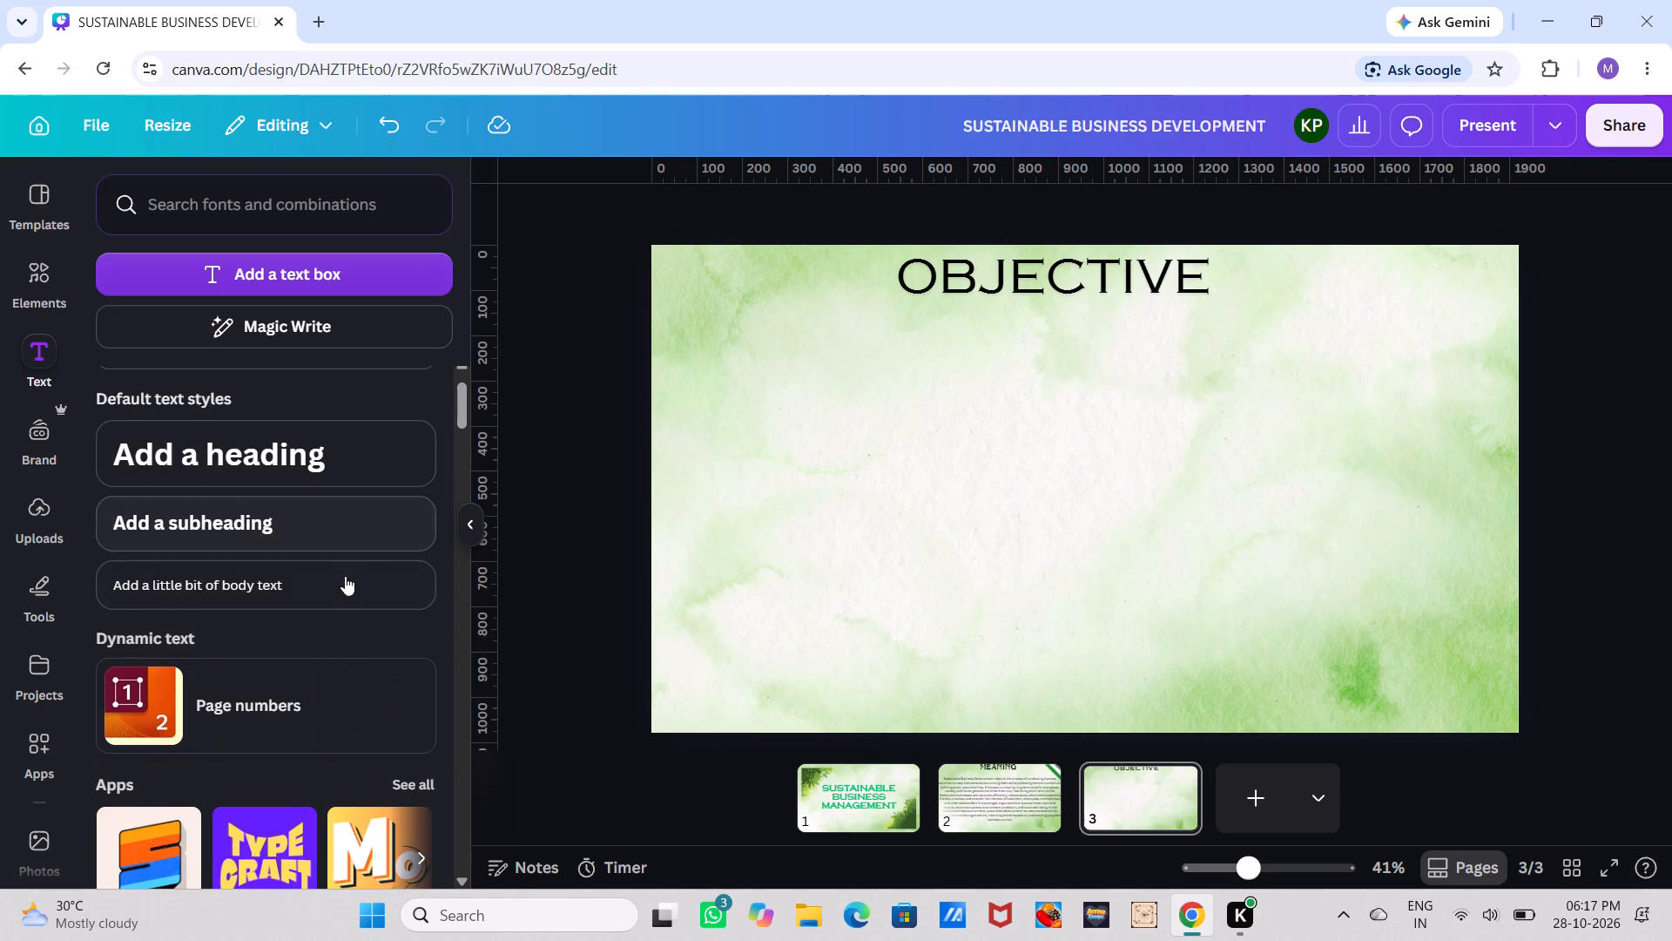
pyautogui.click(342, 581)
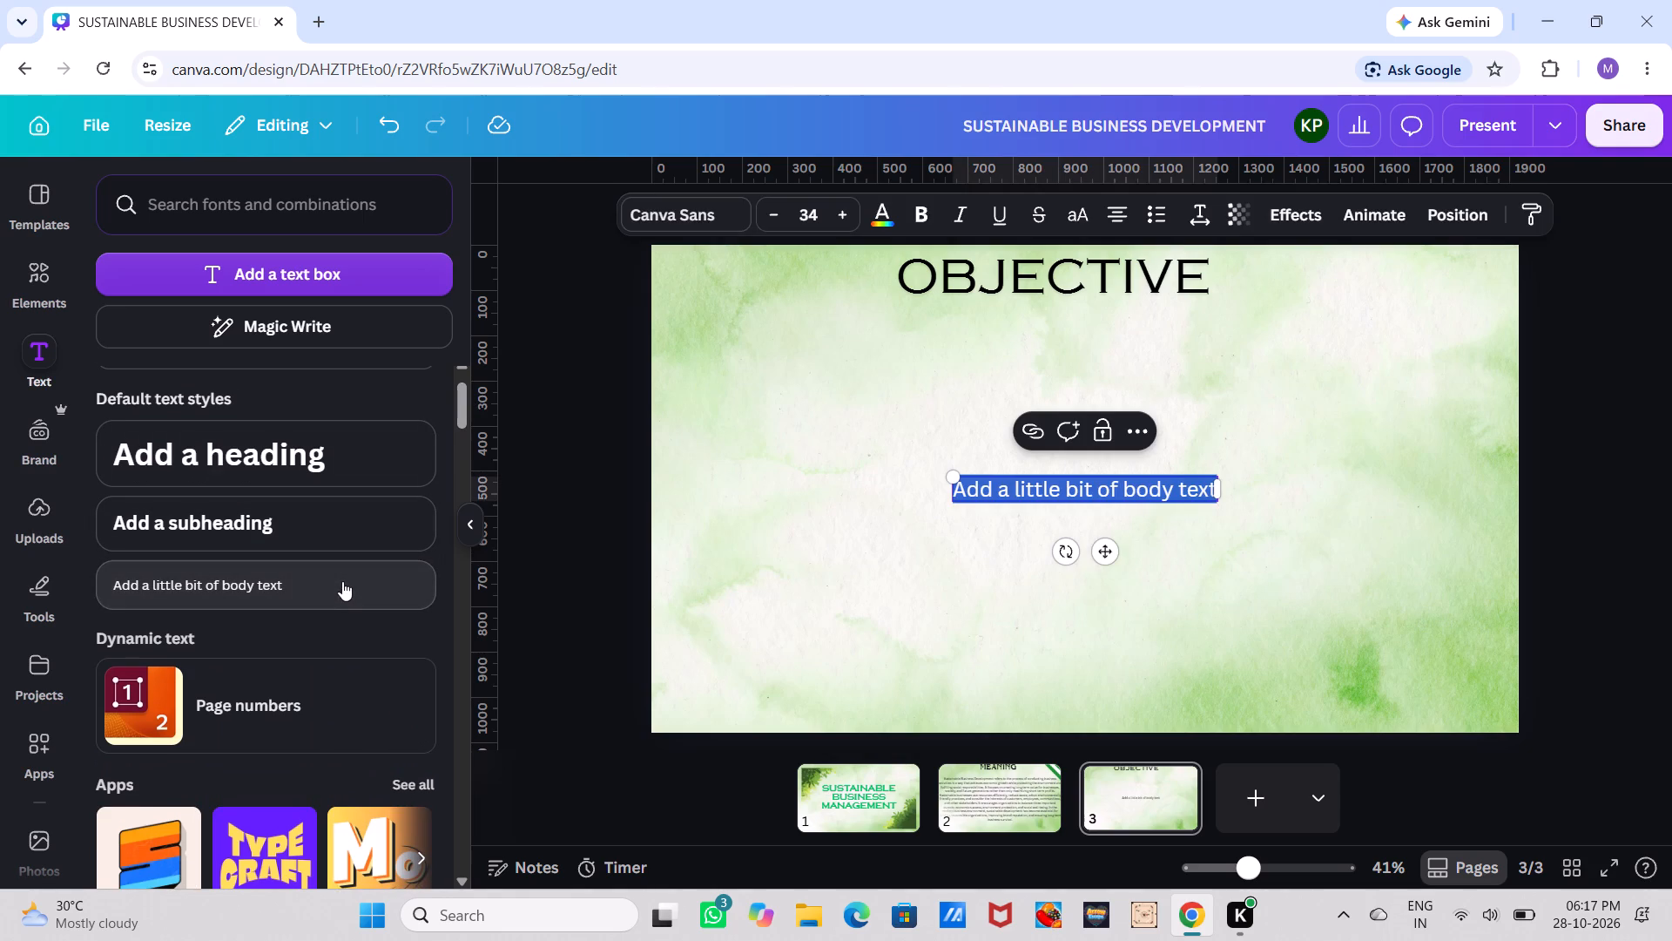
pyautogui.press('Delete')
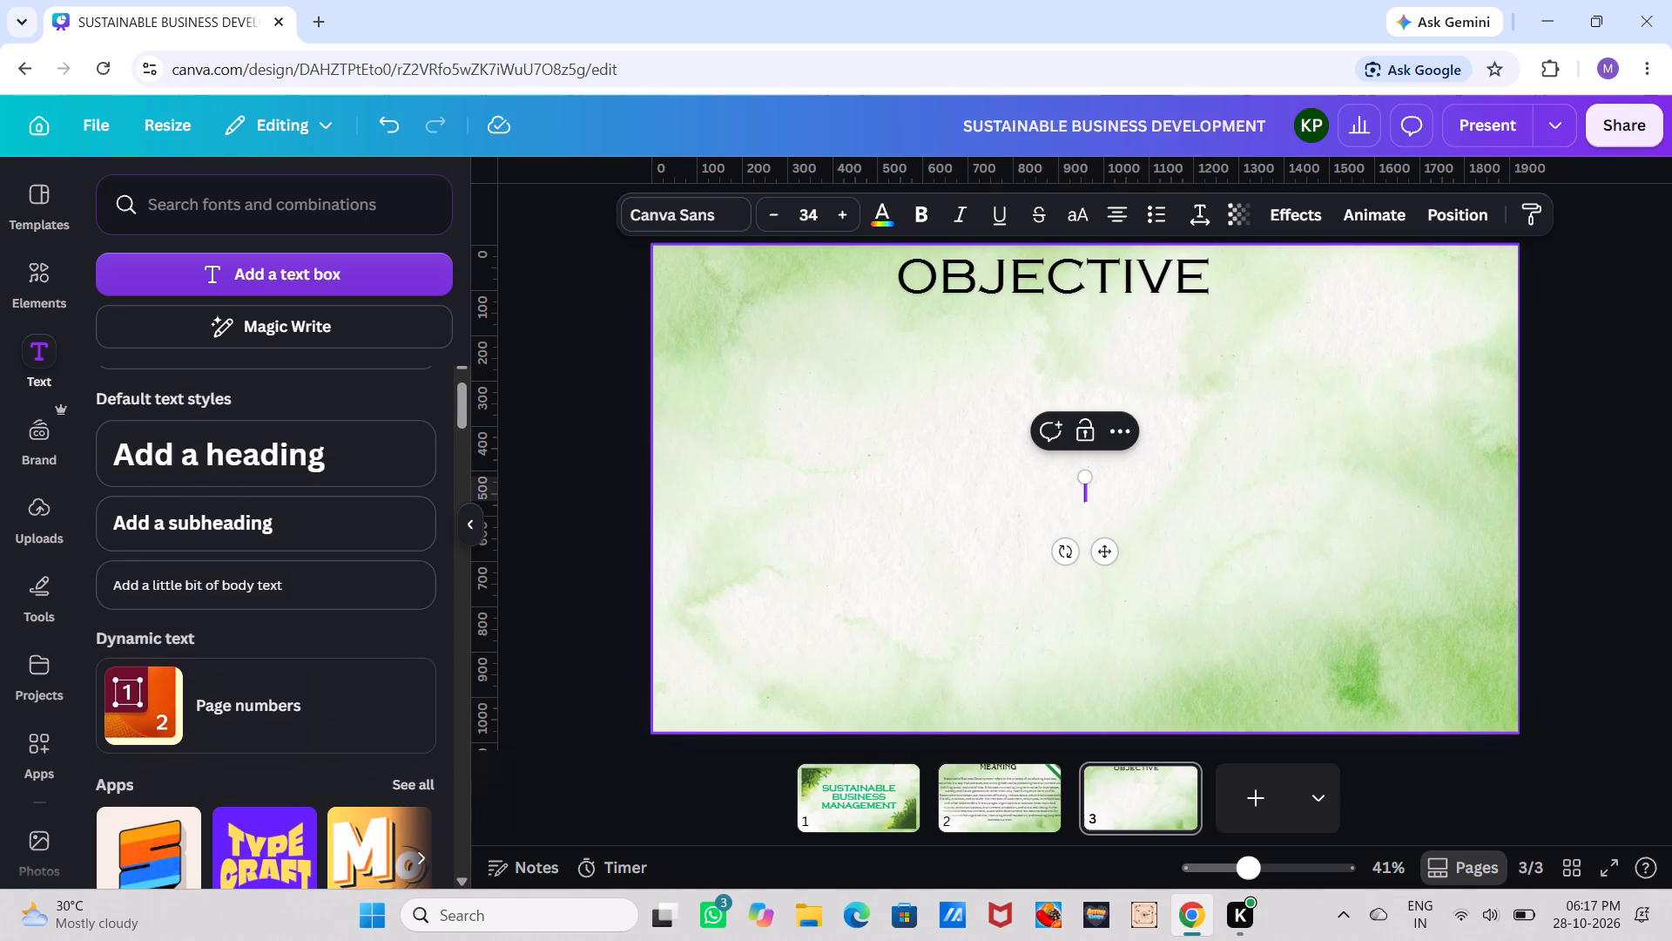
pyautogui.write('The main object')
pyautogui.write('ives of sustainable')
pyautogui.press('space')
pyautogui.write('development')
pyautogui.press('space')
pyautogui.write('are')
pyautogui.press(';')
# Start a numbered list below the intro line with "Environment Protection", "Economic Growth" and "Social Equality".
pyautogui.press('Return')
pyautogui.write('1.')
pyautogui.press('space')
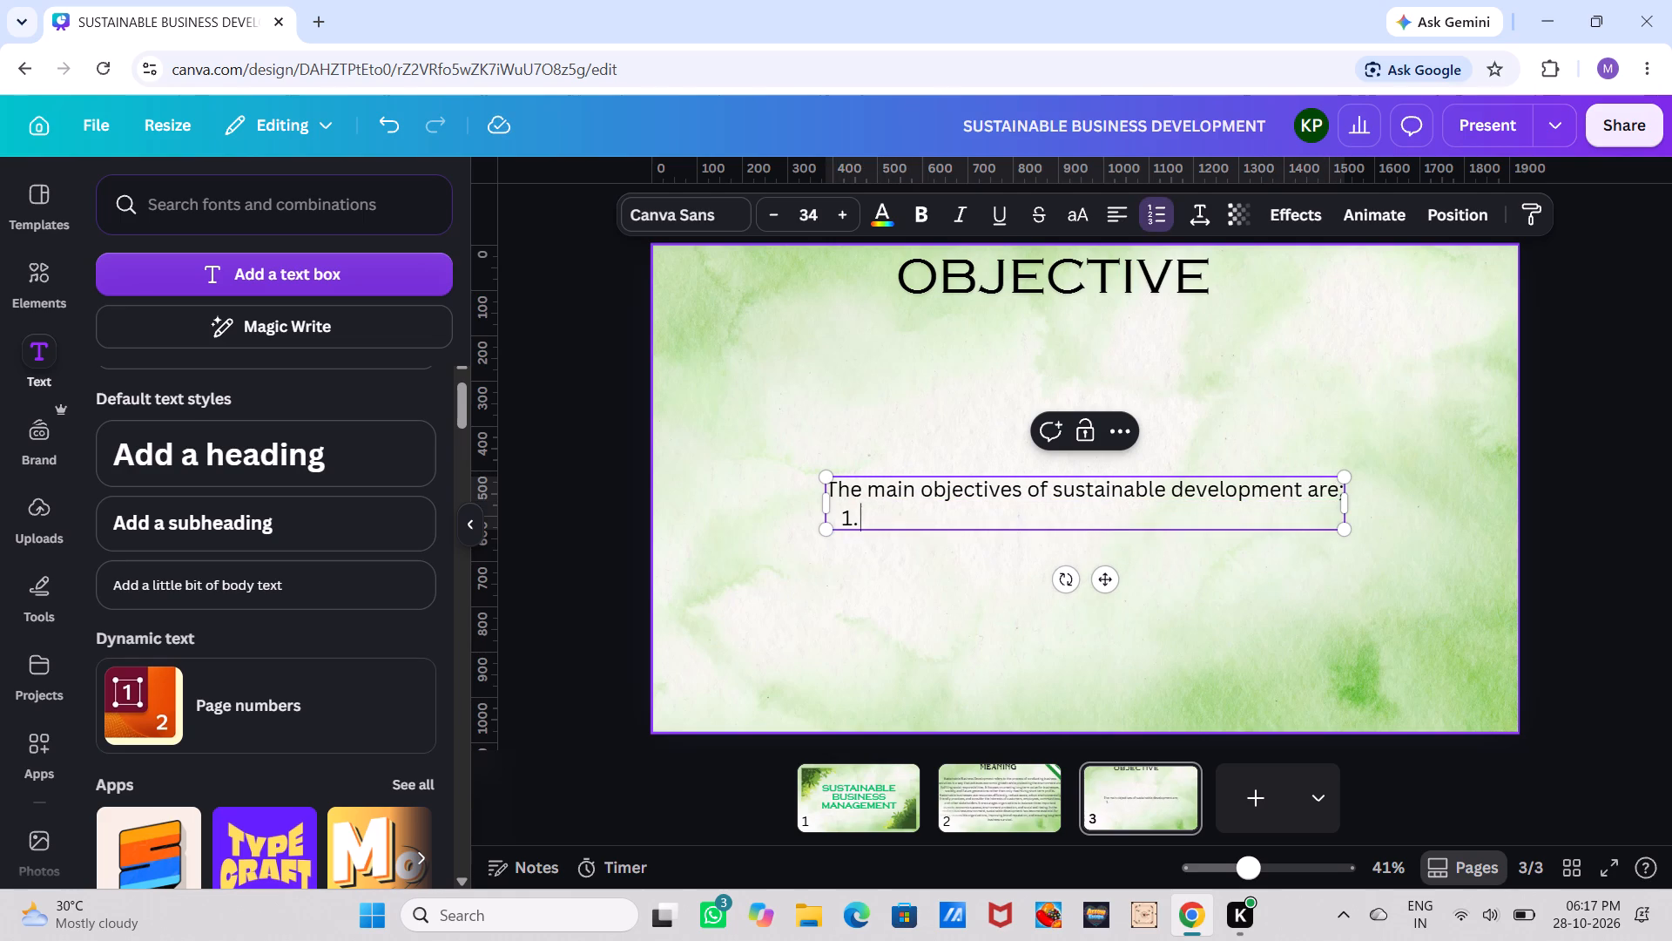
pyautogui.write('Environment Protection')
pyautogui.press('Return')
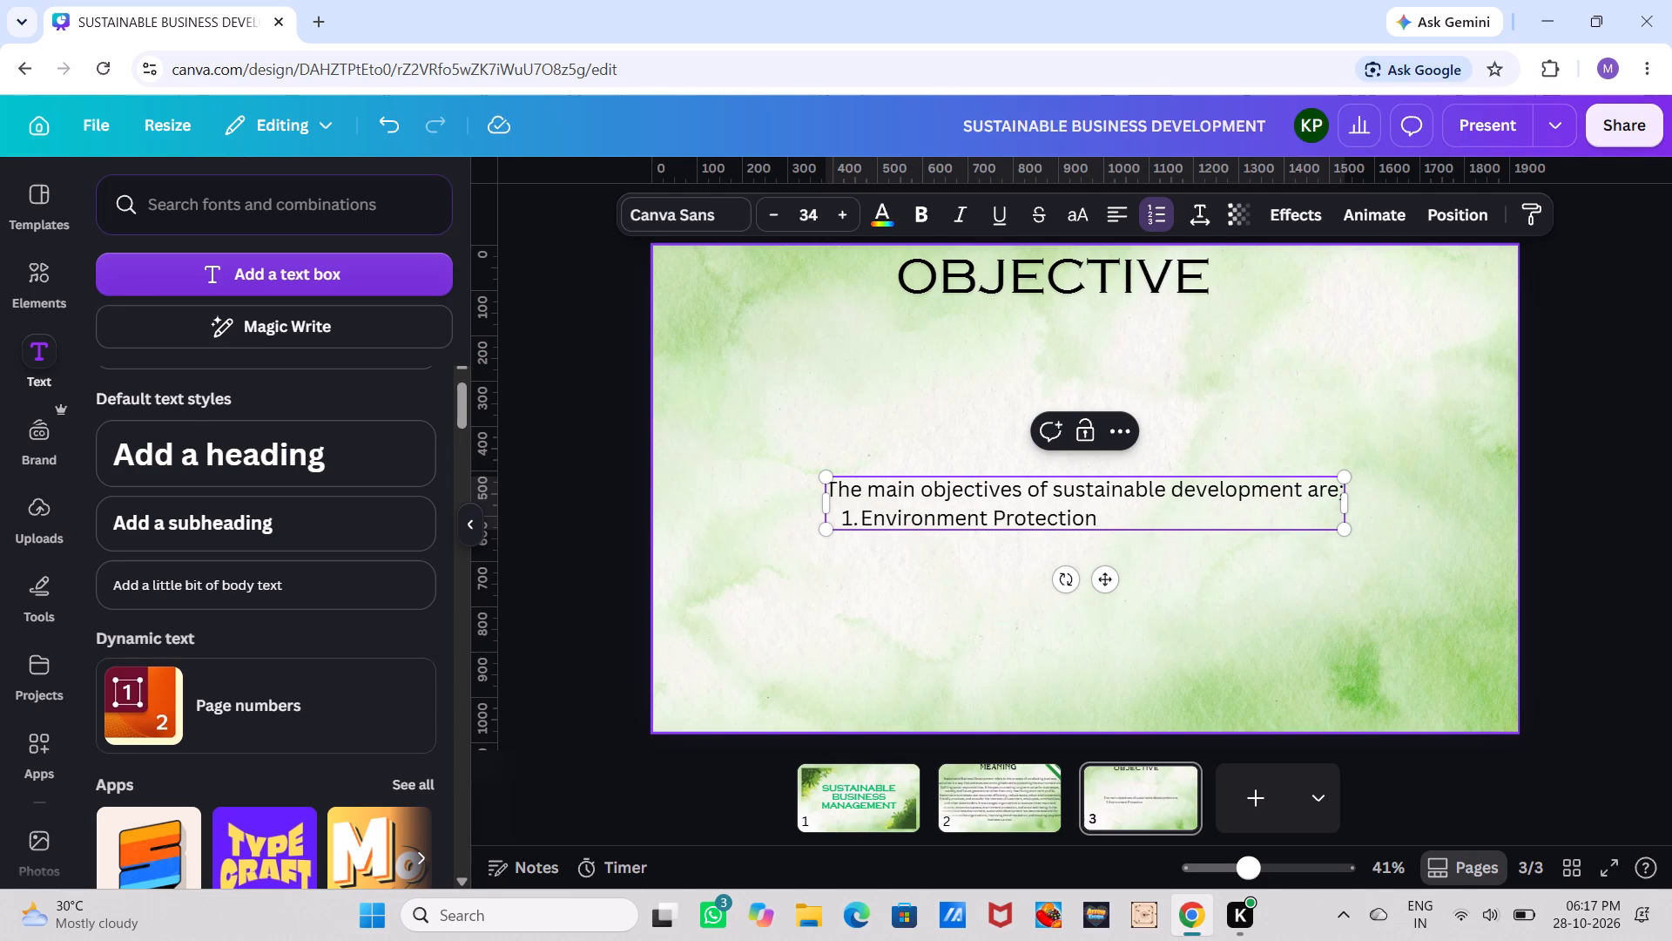
pyautogui.write('Economic Growth')
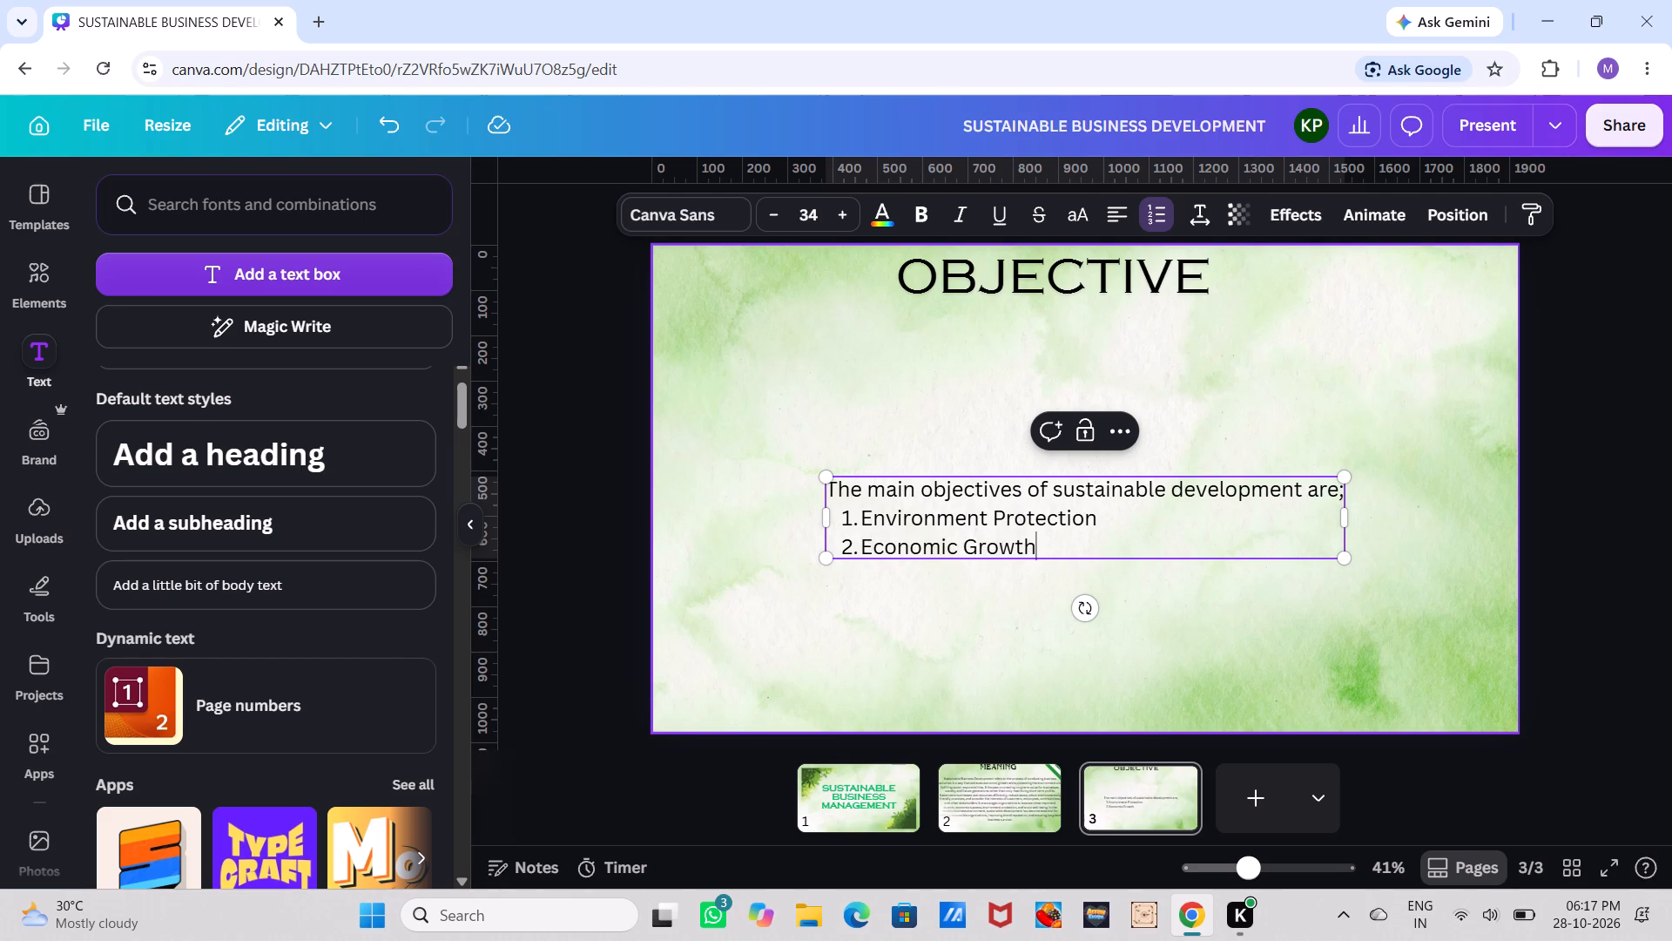
pyautogui.press('Return')
pyautogui.hotkey('shift', 's')
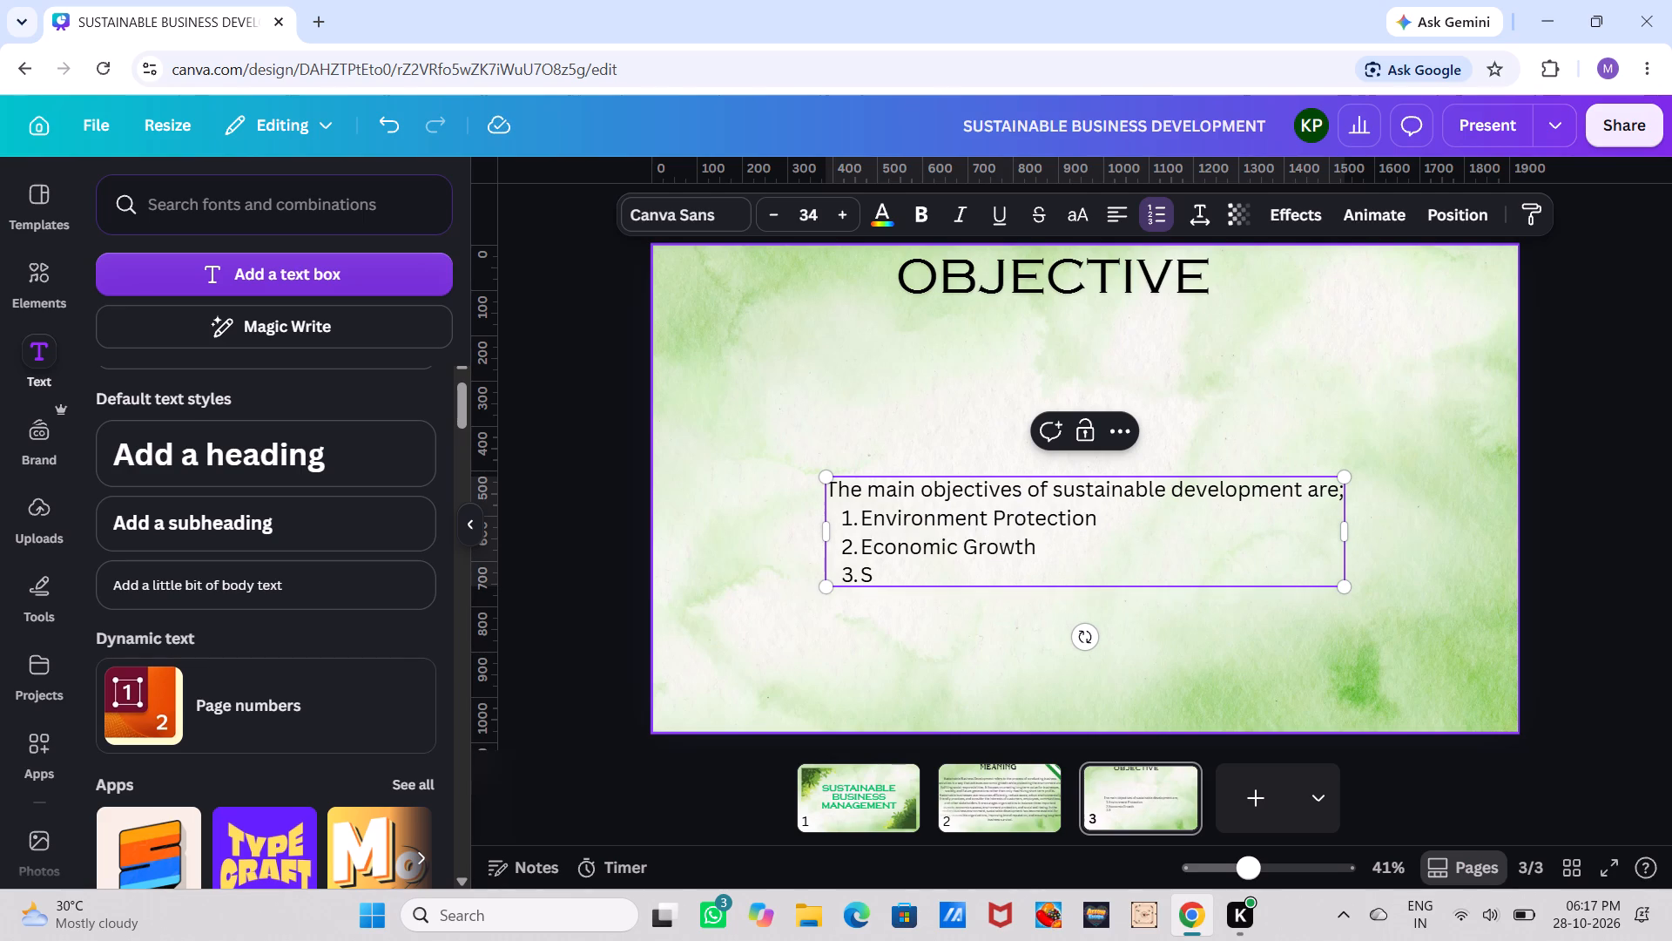
pyautogui.write('ocial')
pyautogui.press('space')
pyautogui.write('Eq')
pyautogui.write('uality')
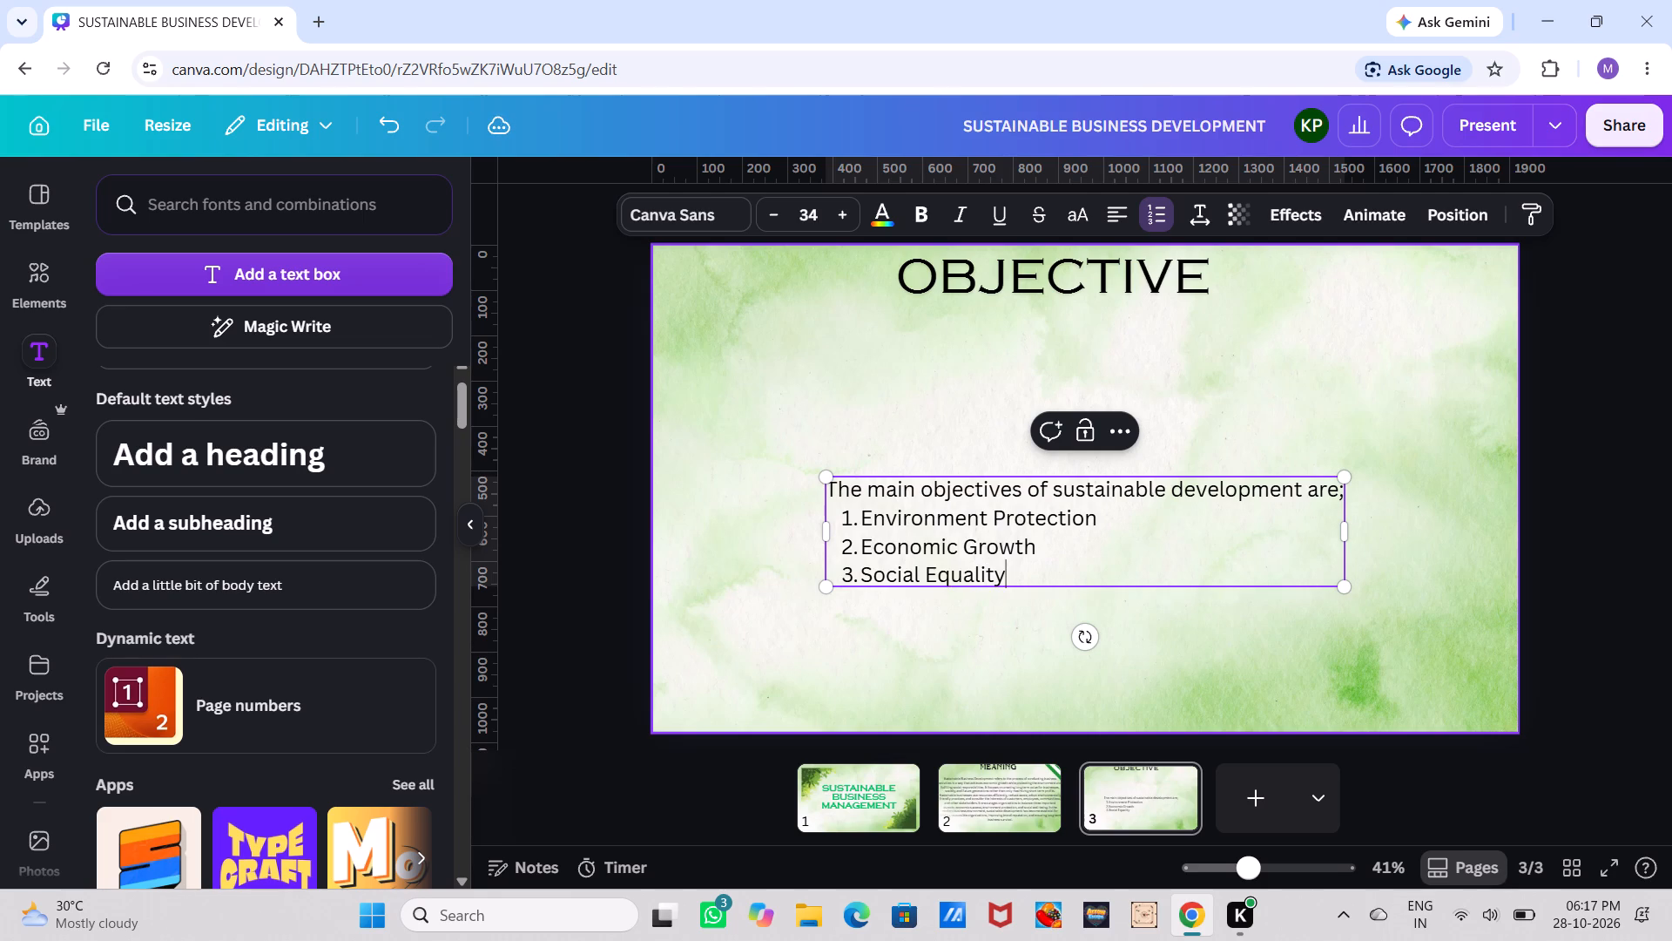
# Add "Conservation of Resources" and "Climate Protection" as the fourth and fifth items of the numbered list.
pyautogui.press('Return')
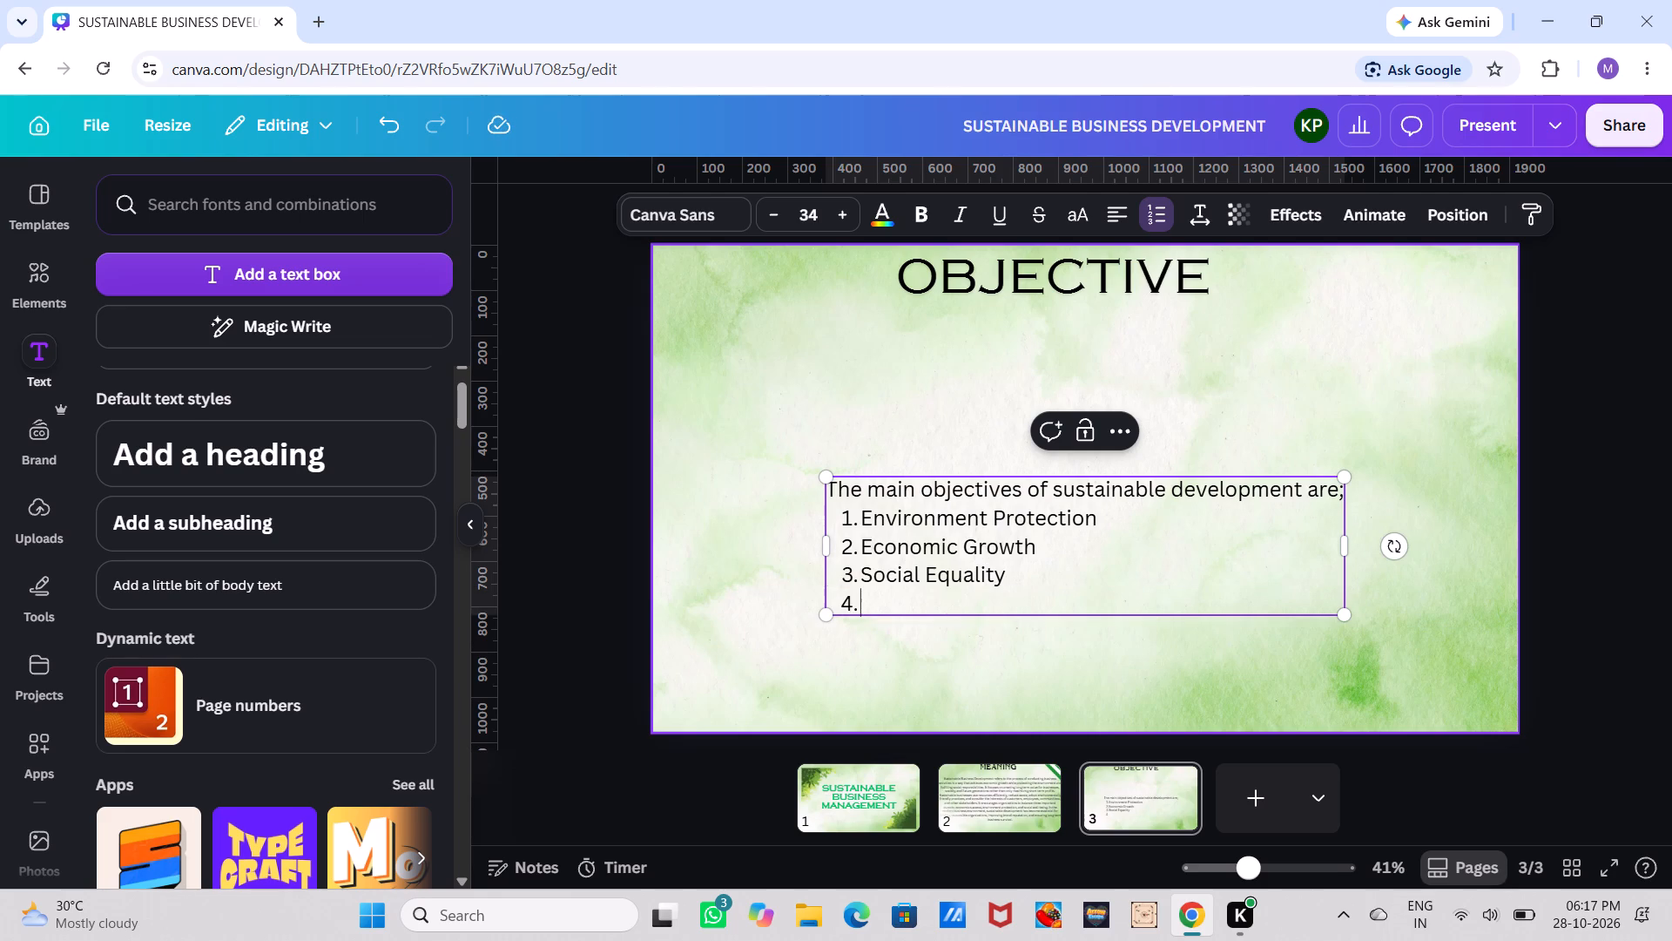
pyautogui.write('Copn')
pyautogui.press('BackSpace')
pyautogui.press('BackSpace')
pyautogui.press('BackSpace')
pyautogui.write('onservation of Resources')
pyautogui.press('Return')
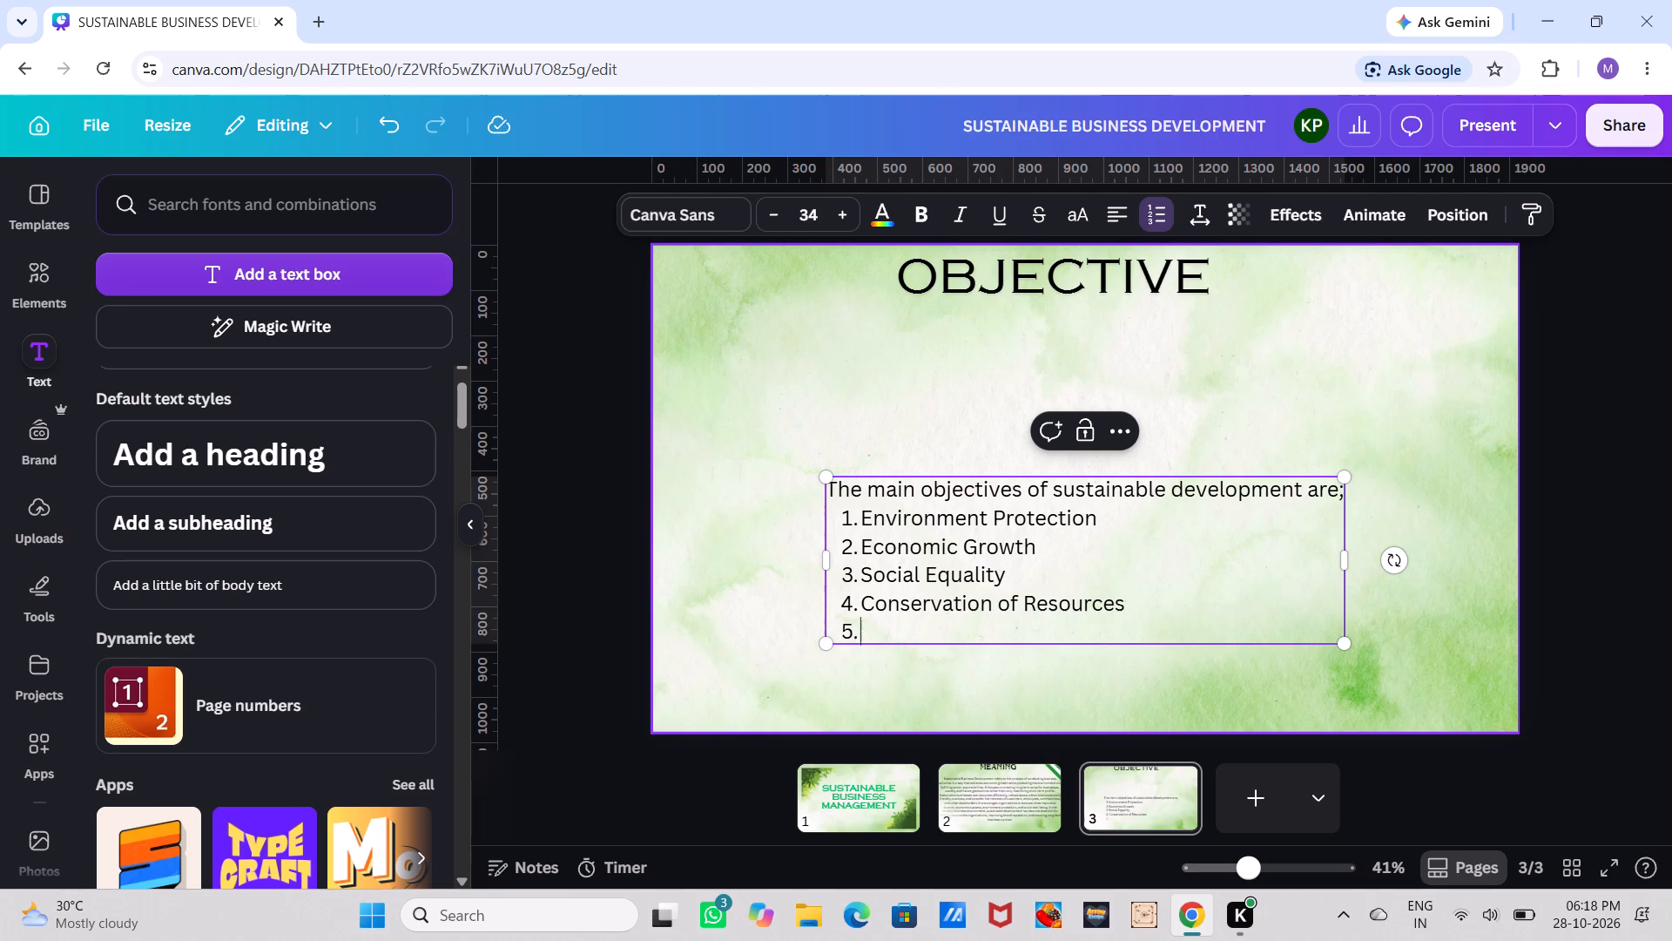
pyautogui.write('Climate')
pyautogui.press('space')
pyautogui.write('Protection')
# Add "Improvement in Quality" as the sixth item of the objectives list, with a capital Q in "Quality".
pyautogui.press('Return')
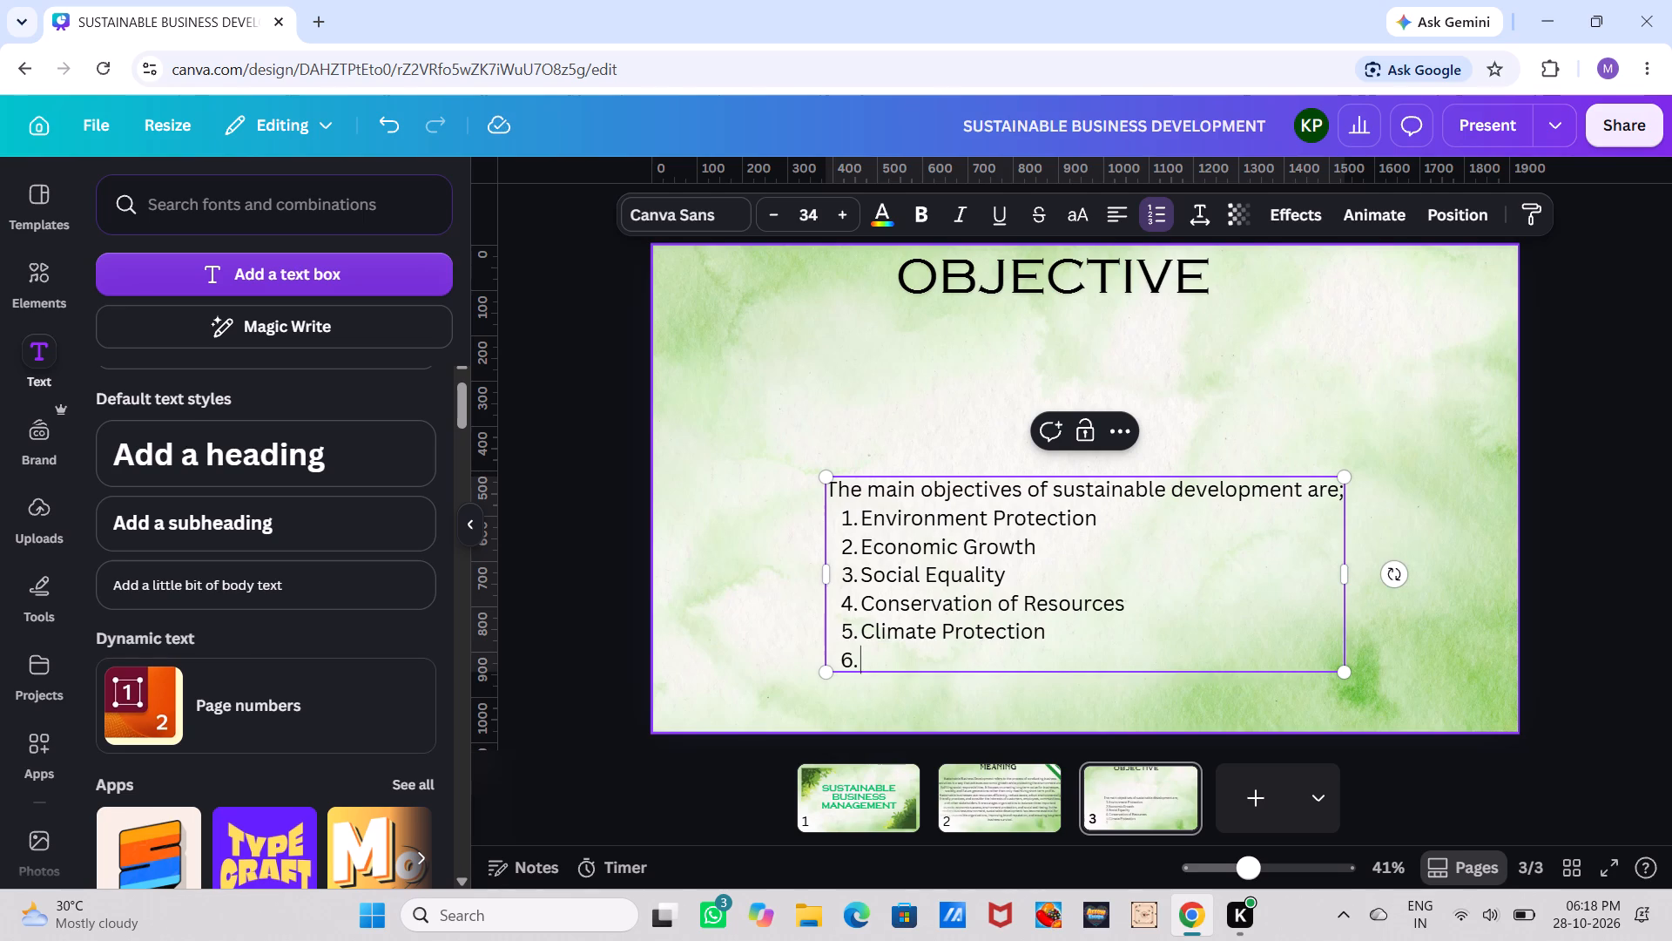
pyautogui.write('Improvemenmt')
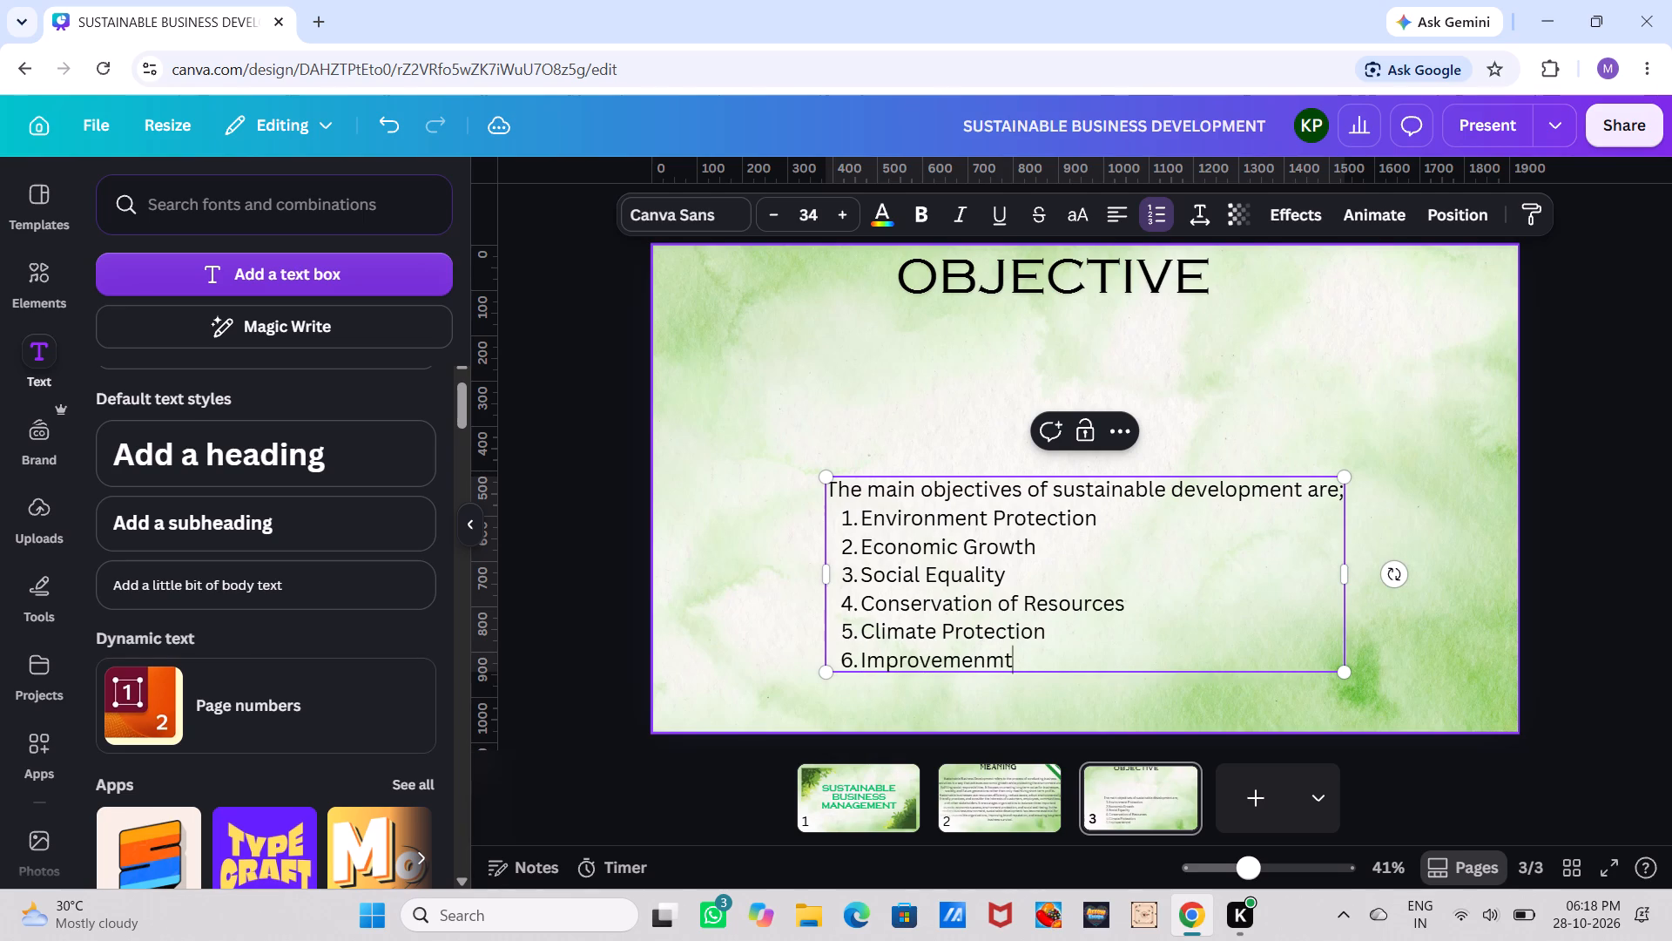
pyautogui.press('BackSpace')
pyautogui.press('BackSpace')
pyautogui.press('BackSpace')
pyautogui.press('BackSpace')
pyautogui.press('BackSpace')
pyautogui.write('ment')
pyautogui.press('space')
pyautogui.write('in quality')
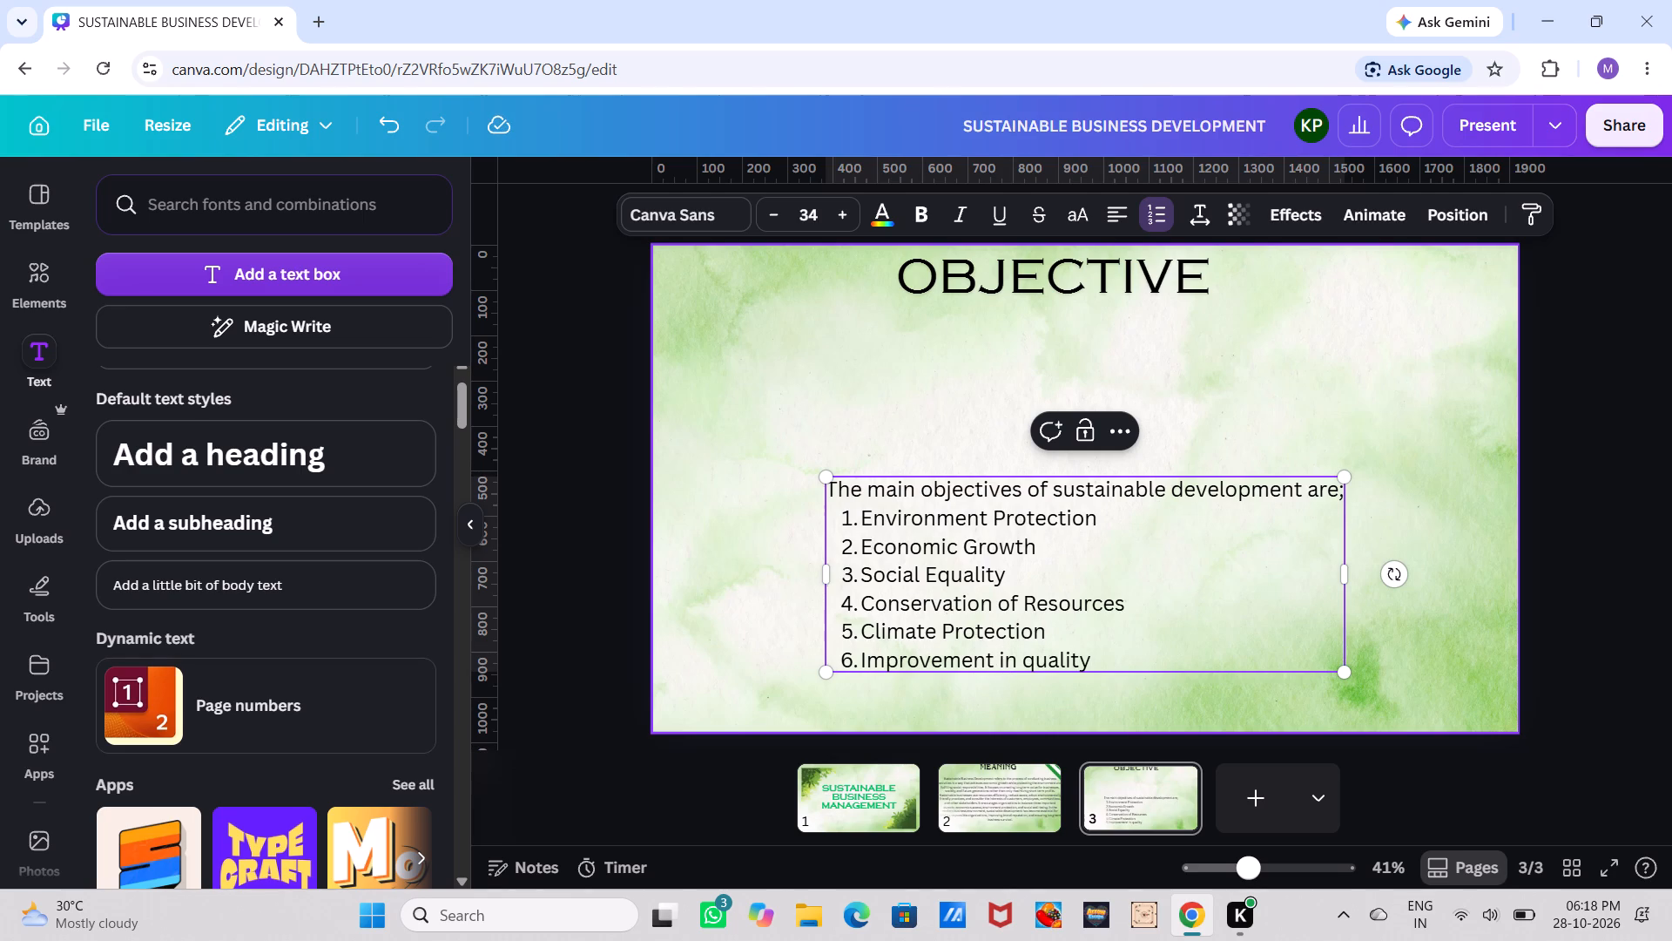
pyautogui.press('BackSpace')
pyautogui.press('BackSpace')
pyautogui.press('BackSpace')
pyautogui.press('BackSpace')
pyautogui.press('BackSpace')
pyautogui.press('BackSpace')
pyautogui.press('BackSpace')
pyautogui.write('Quality')
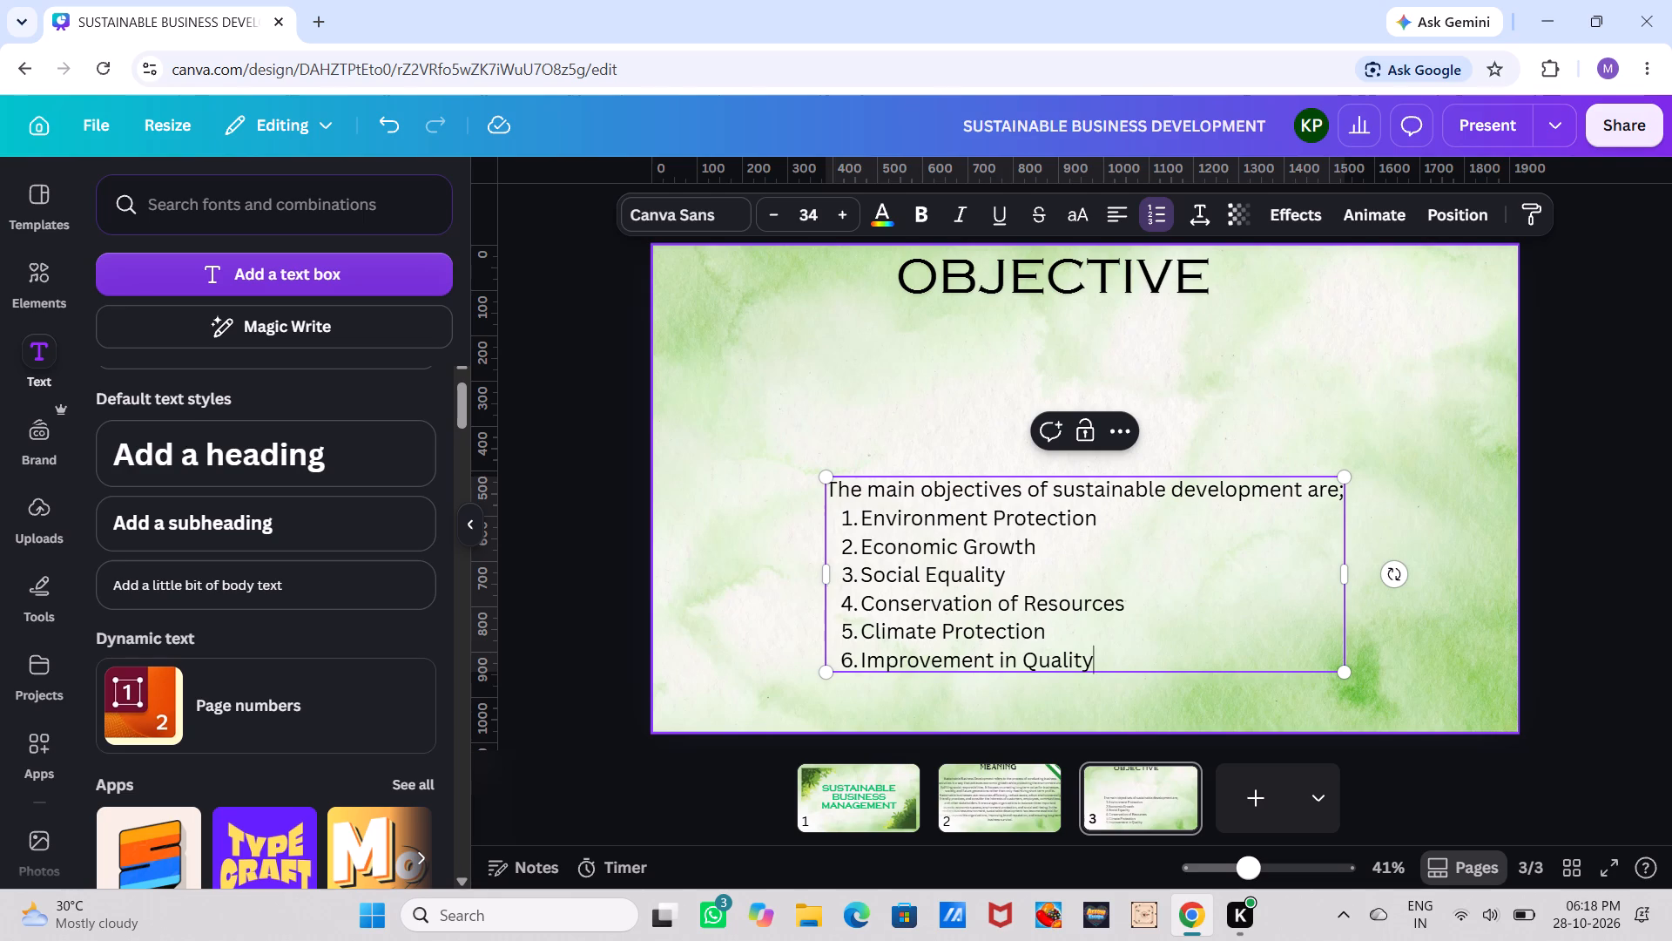
# Complete the sixth objective so it reads "Improvement in Quality of Life".
pyautogui.press('space')
pyautogui.press('o')
pyautogui.write('f')
pyautogui.press('space')
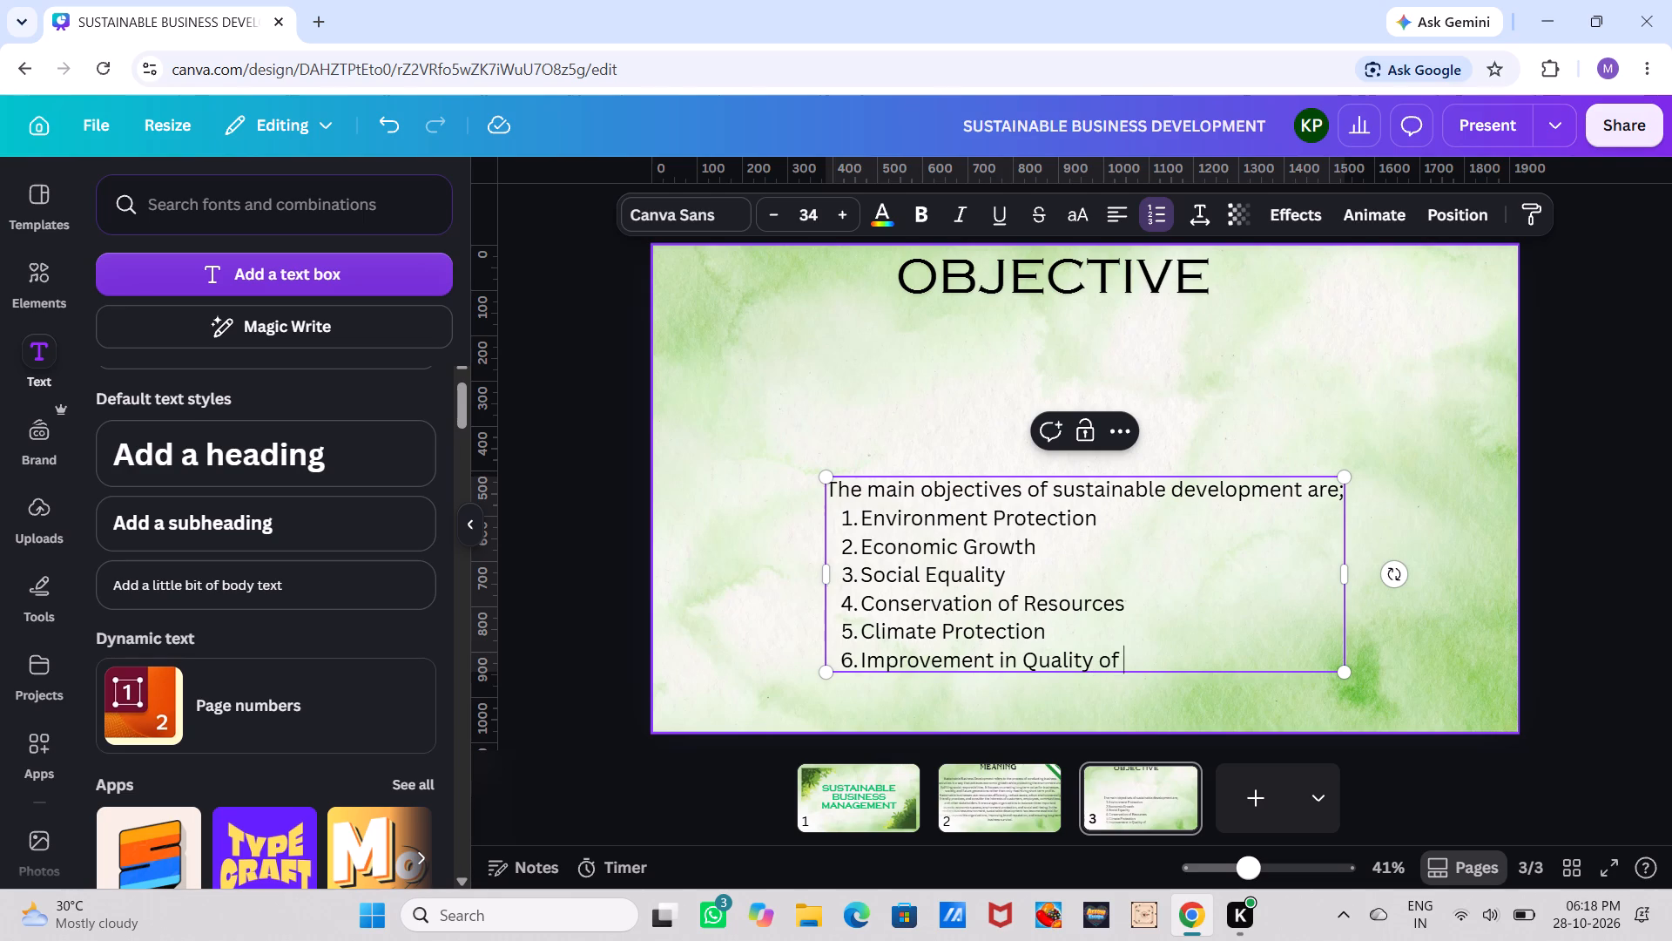
pyautogui.write('Life')
# Add "Use of Renewable Energy" as the seventh item of the objectives list.
pyautogui.press('Return')
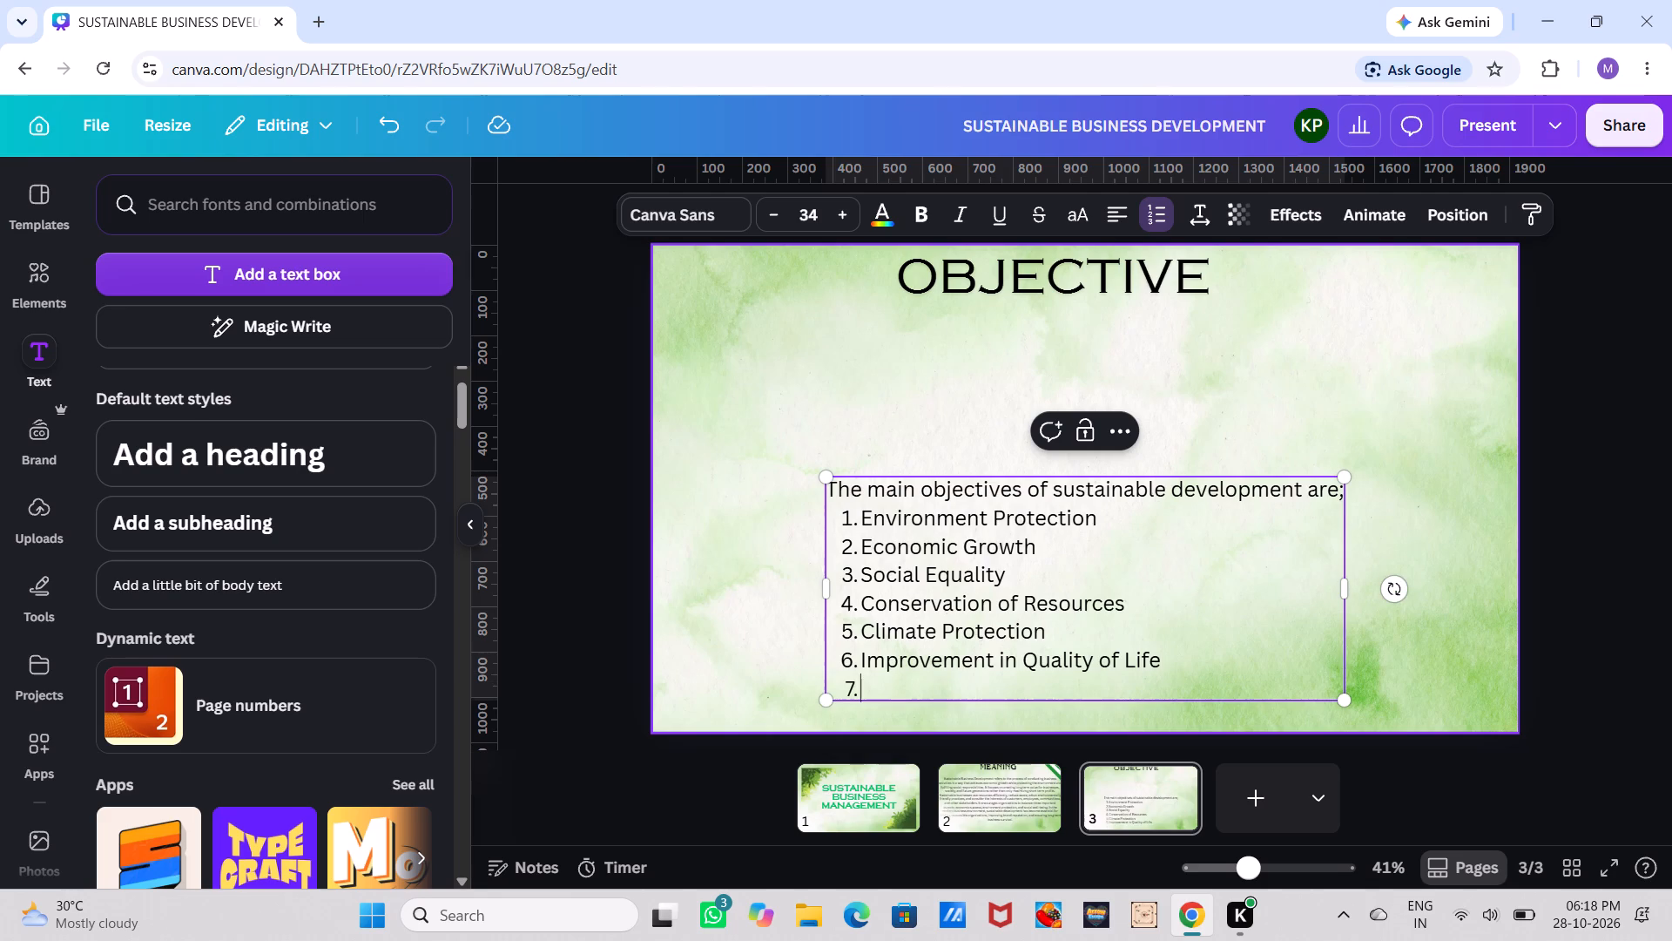
pyautogui.write('Use')
pyautogui.press('space')
pyautogui.write('ofn')
pyautogui.press('space')
pyautogui.press('BackSpace')
pyautogui.press('BackSpace')
pyautogui.press('space')
pyautogui.write('Ren')
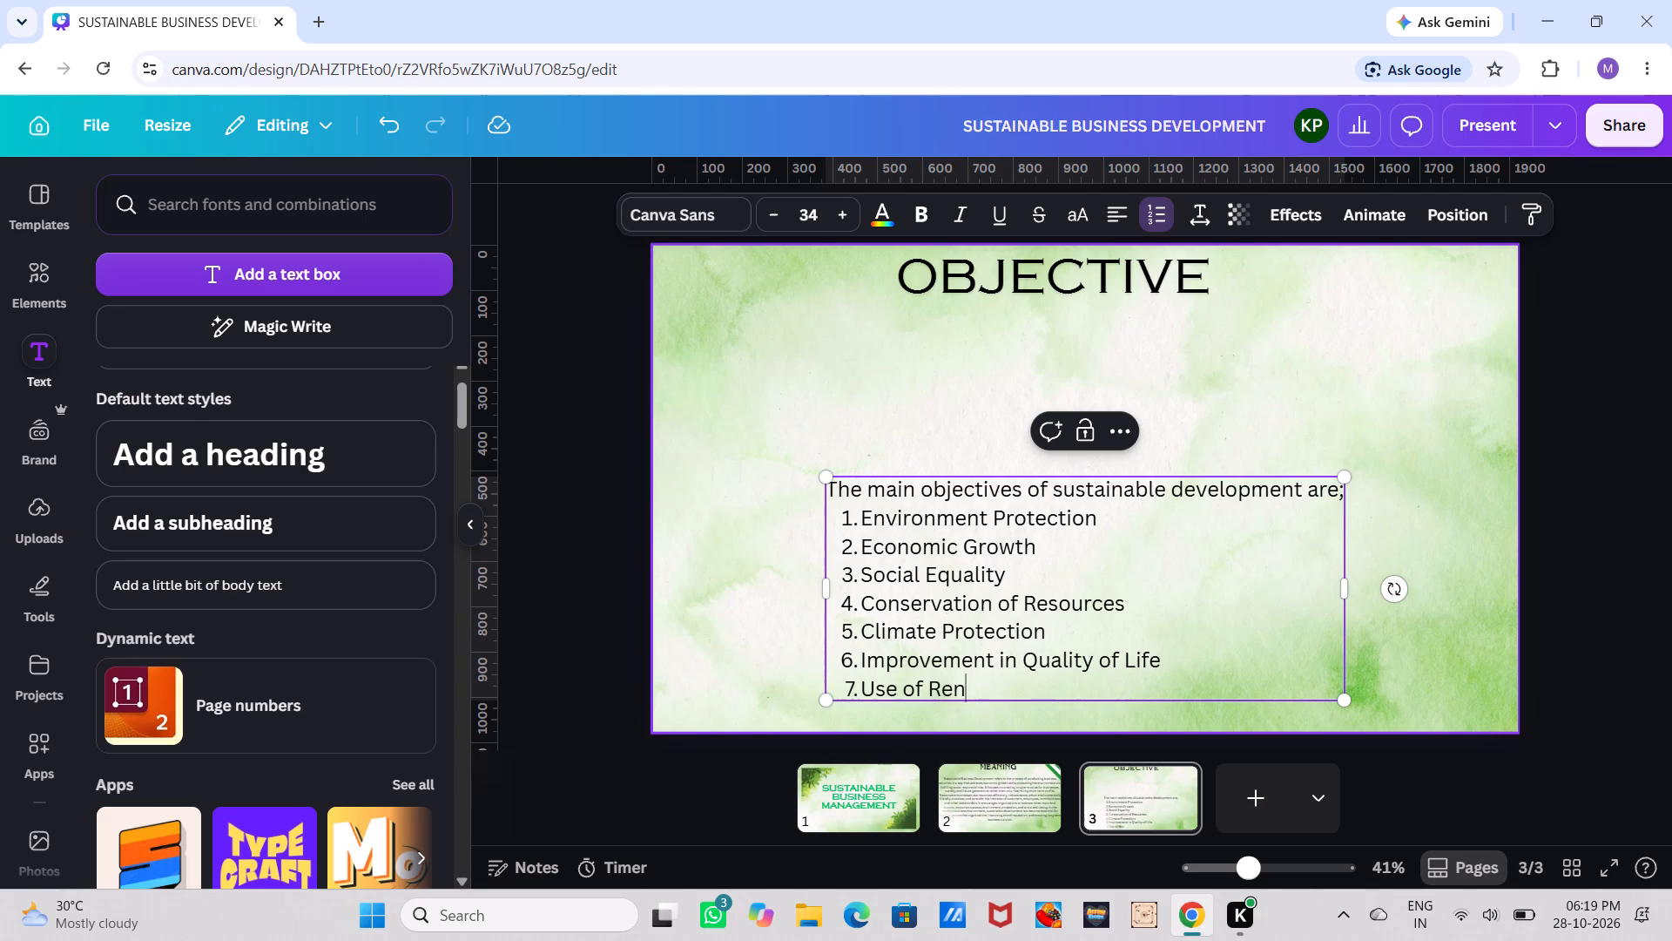
pyautogui.write('ewable e')
pyautogui.press('BackSpace')
pyautogui.write('Energy')
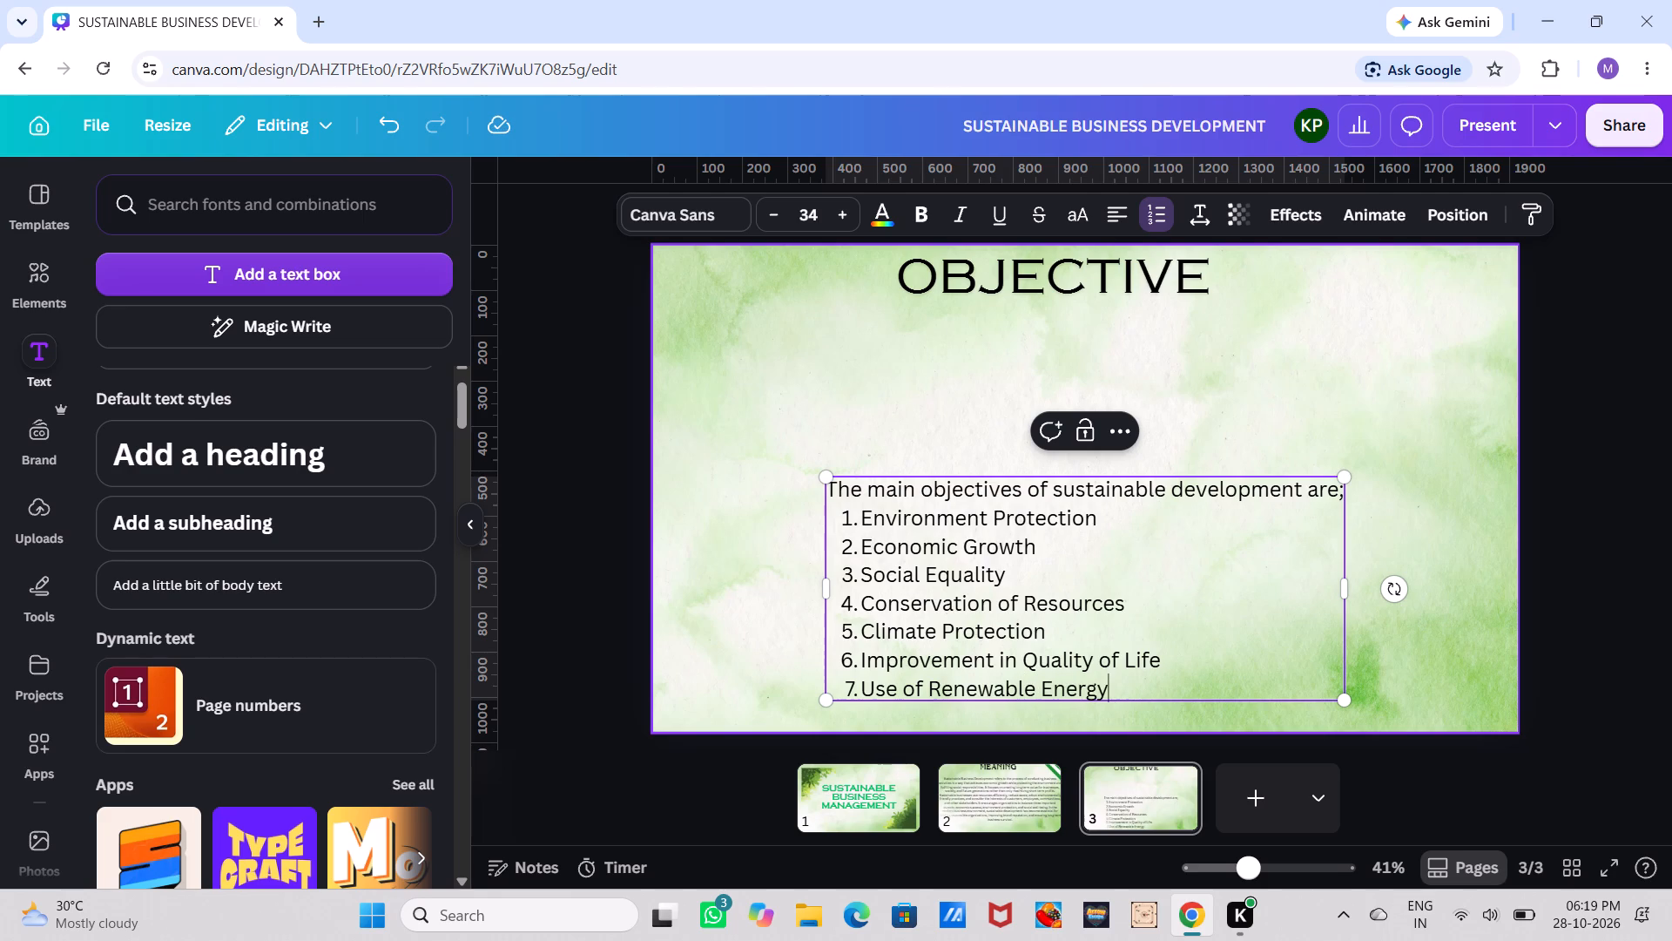
# Add "Sustainable Consumption" as the eighth item of the objectives list and start an empty ninth item.
pyautogui.press('Return')
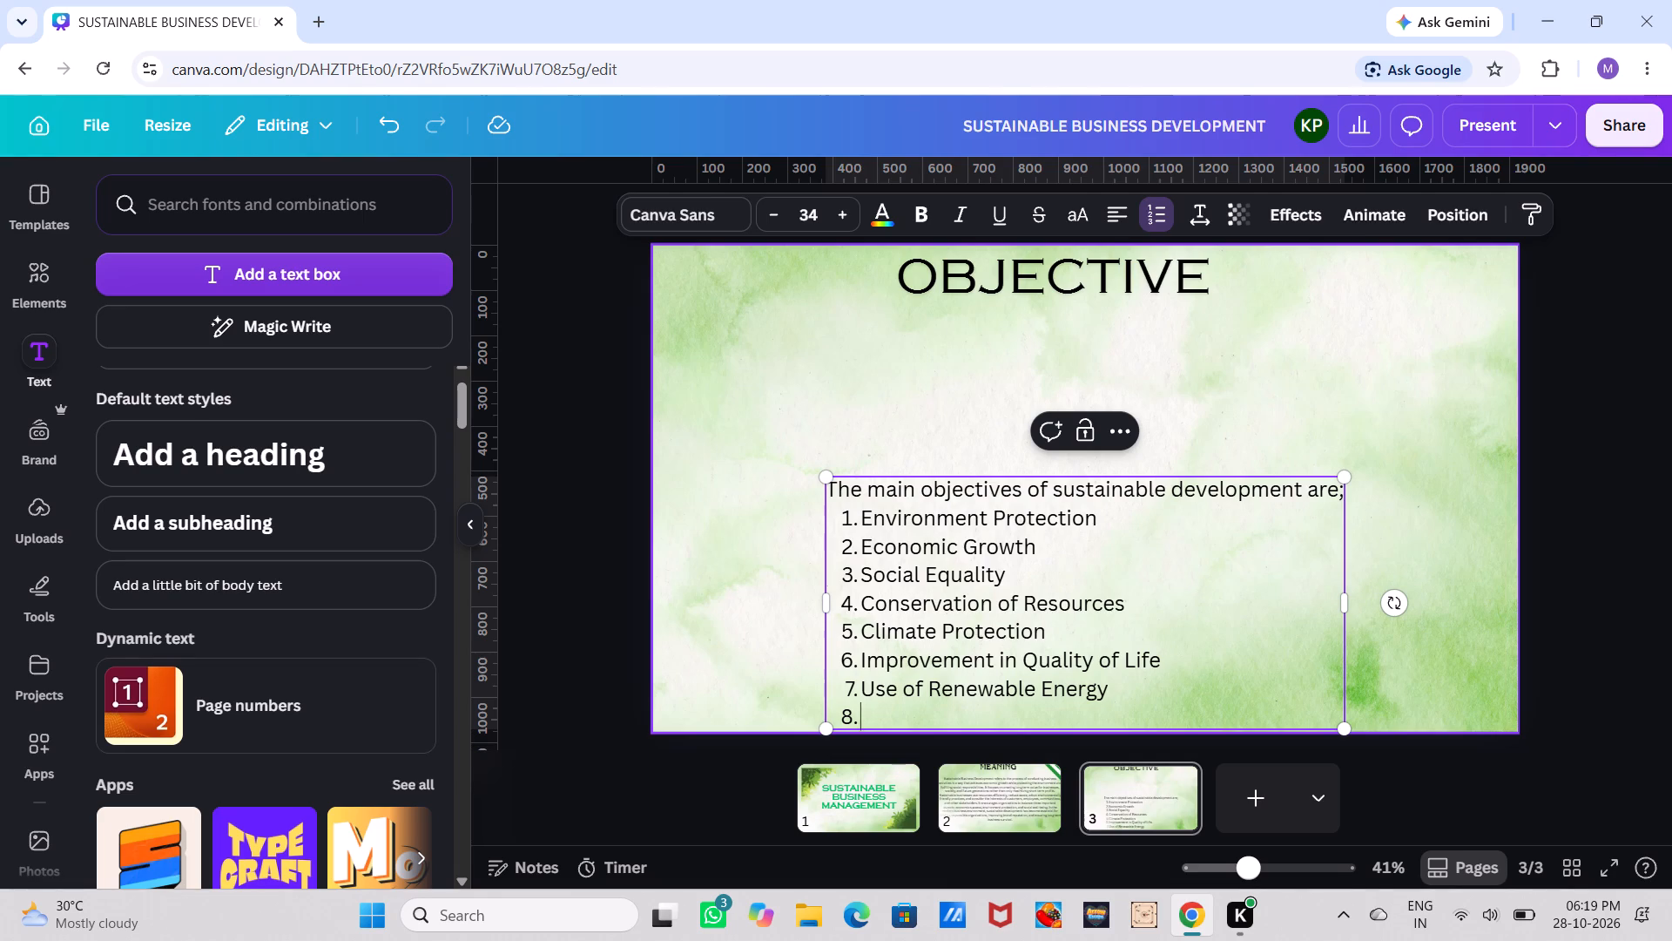
pyautogui.write('Sustainablen')
pyautogui.press('BackSpace')
pyautogui.press('m')
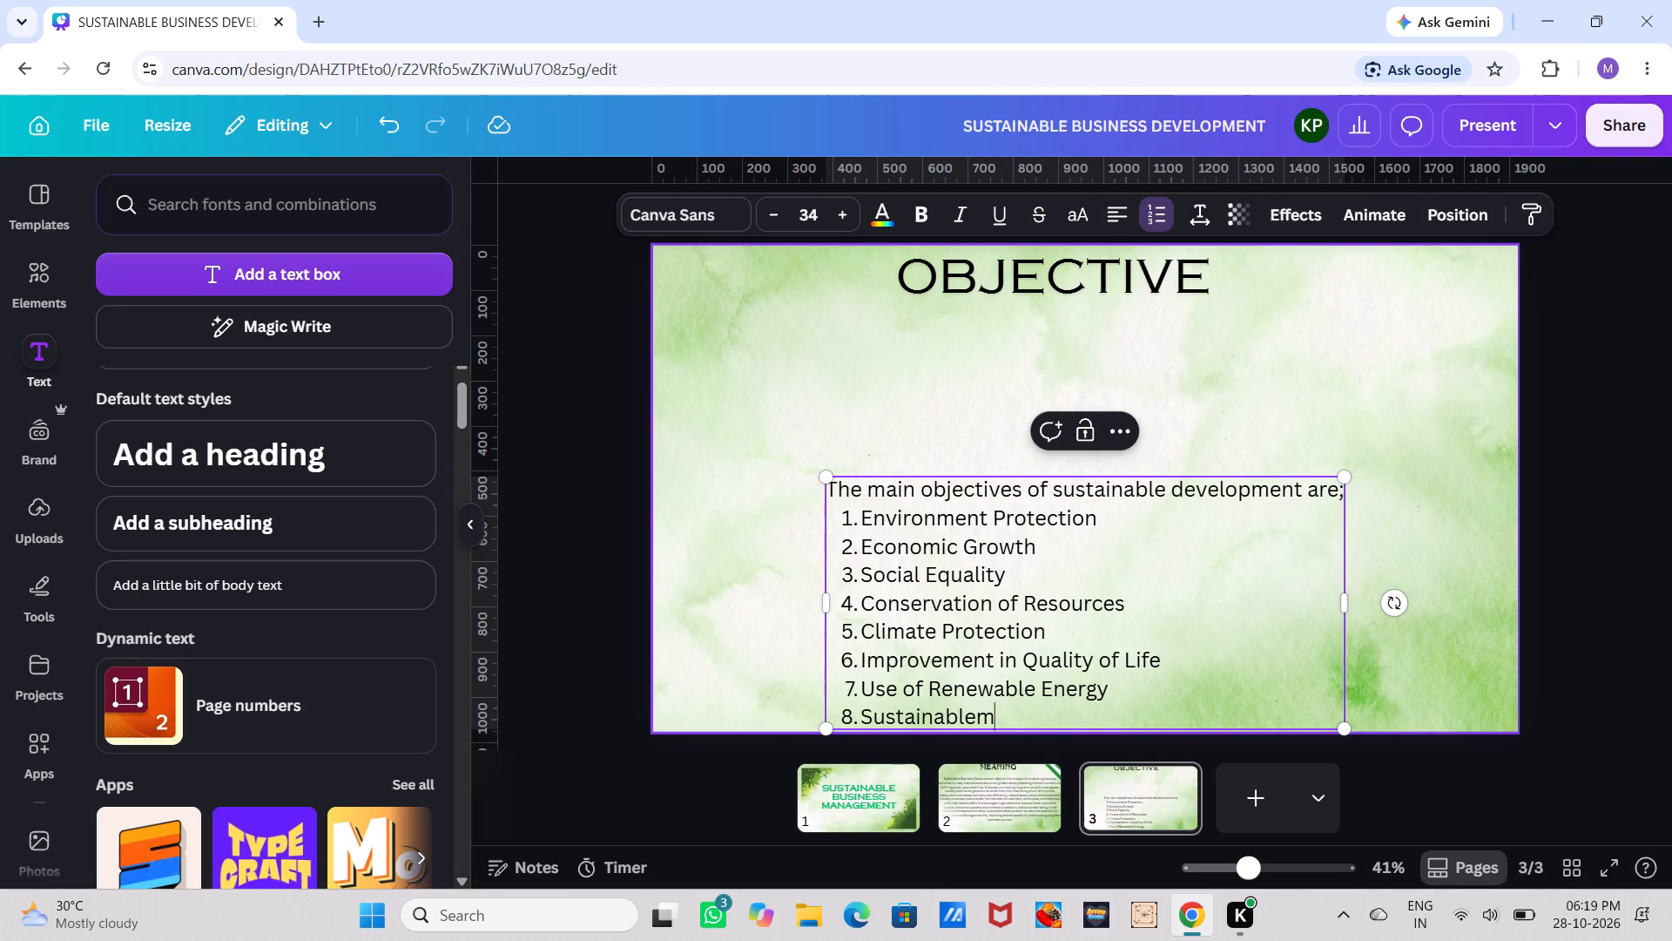
pyautogui.press('BackSpace')
pyautogui.press('space')
pyautogui.write('Consu')
pyautogui.write('mption')
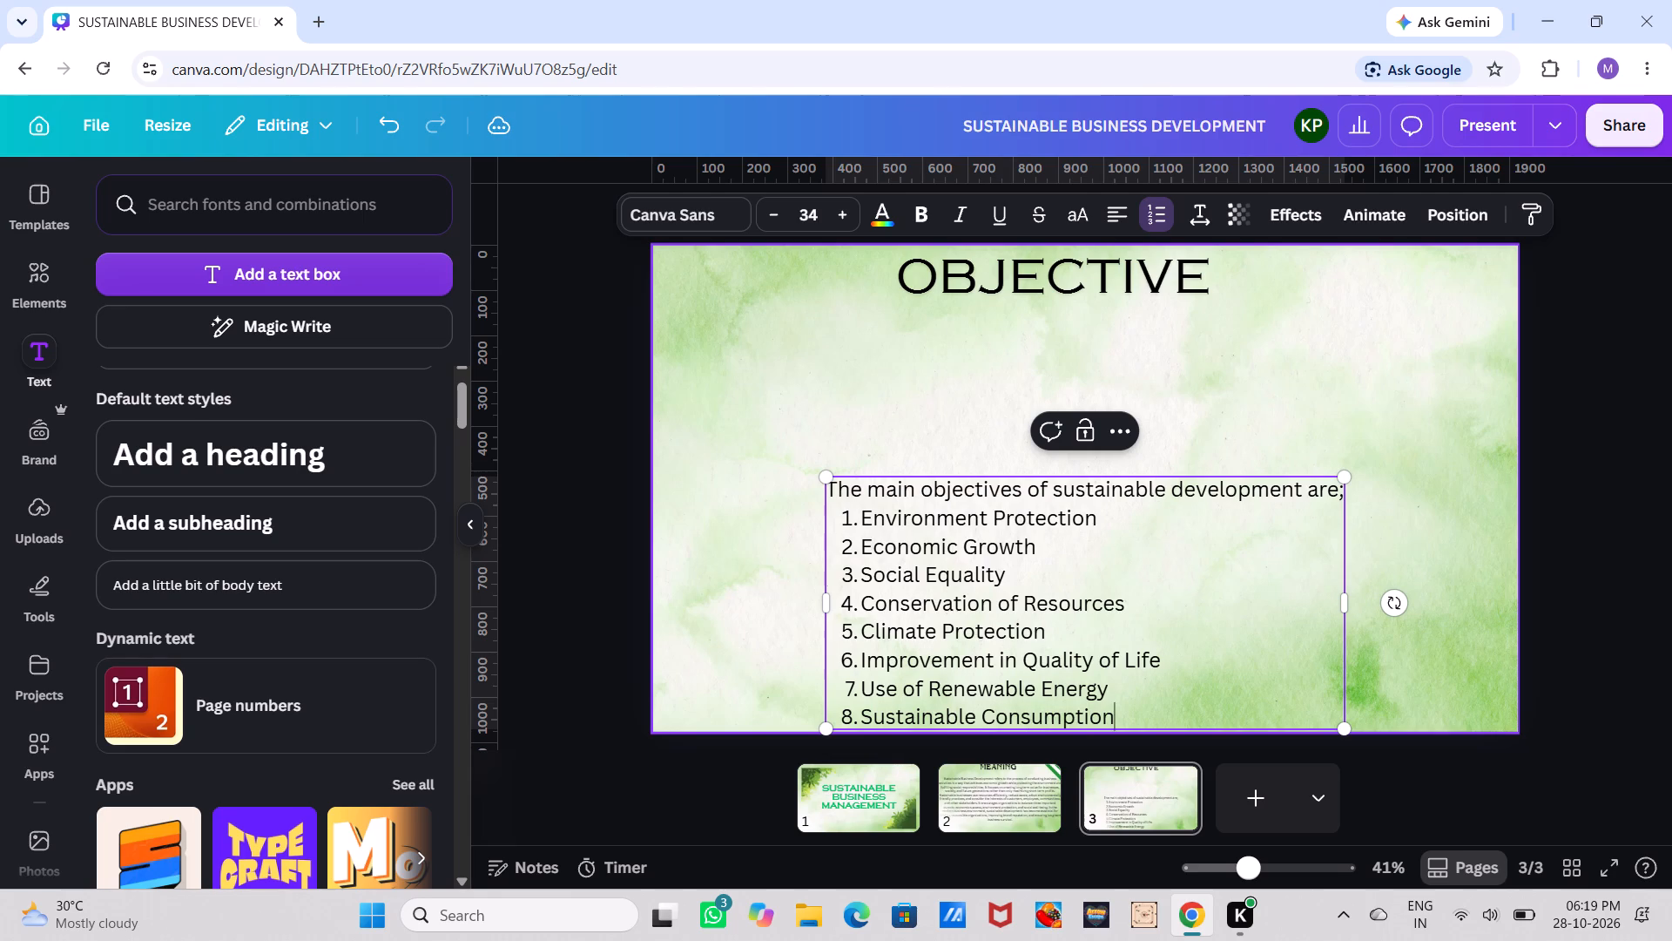
pyautogui.press('Return')
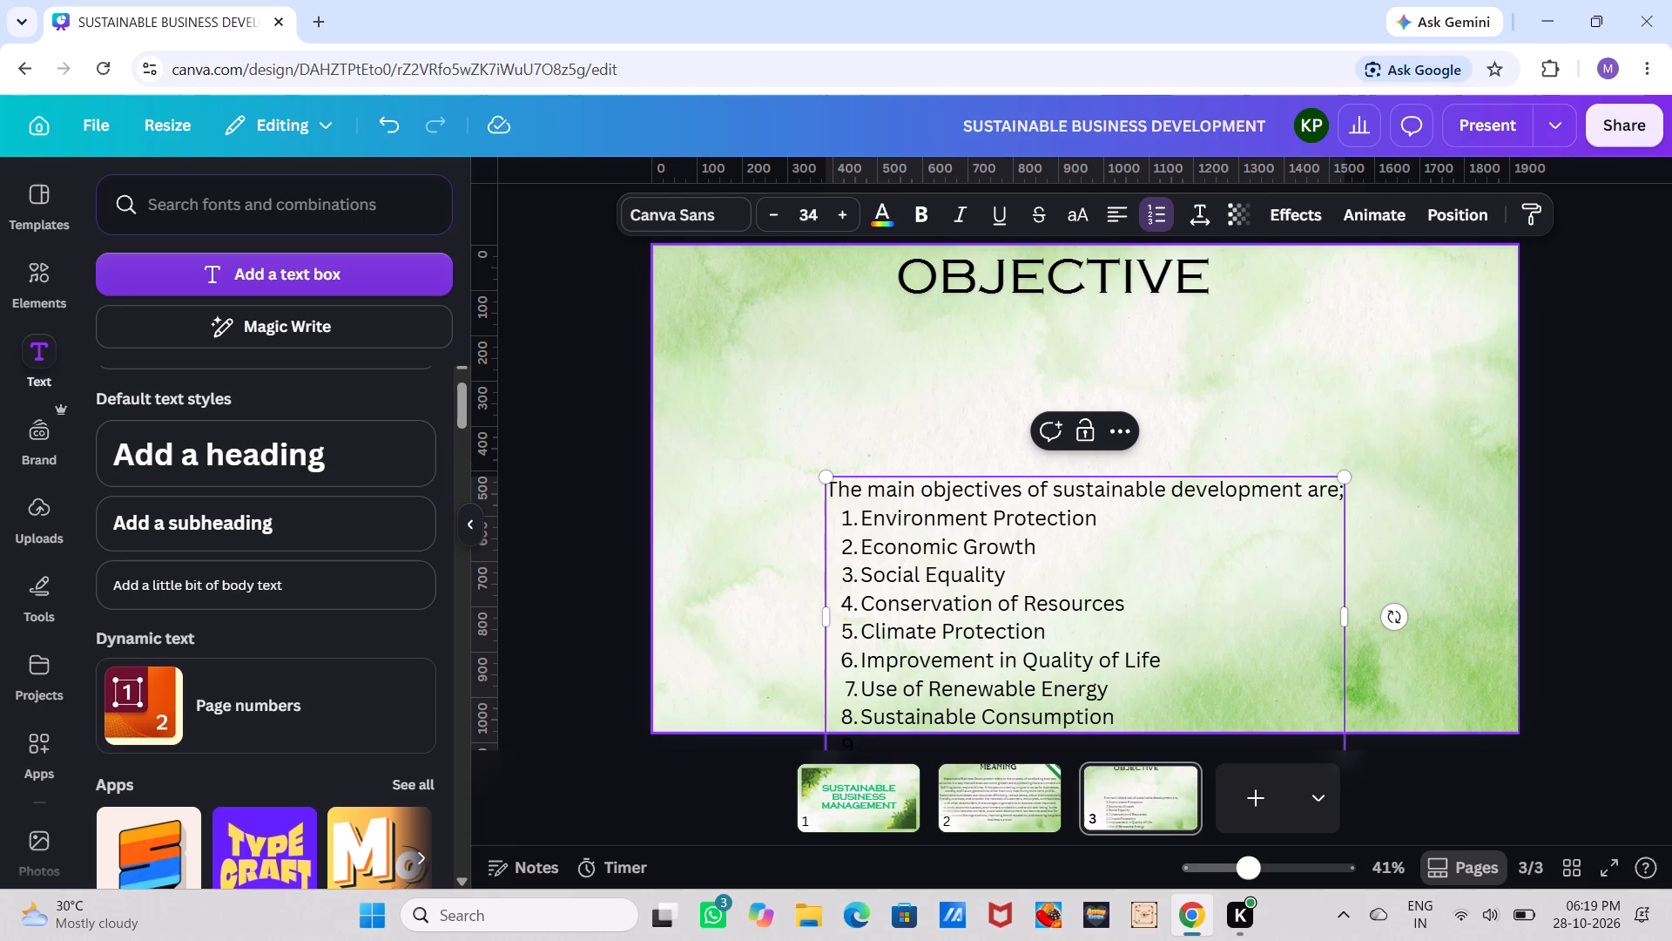
# Scale up the objectives text box slightly, to a font size of 35.7.
pyautogui.click(1080, 470)
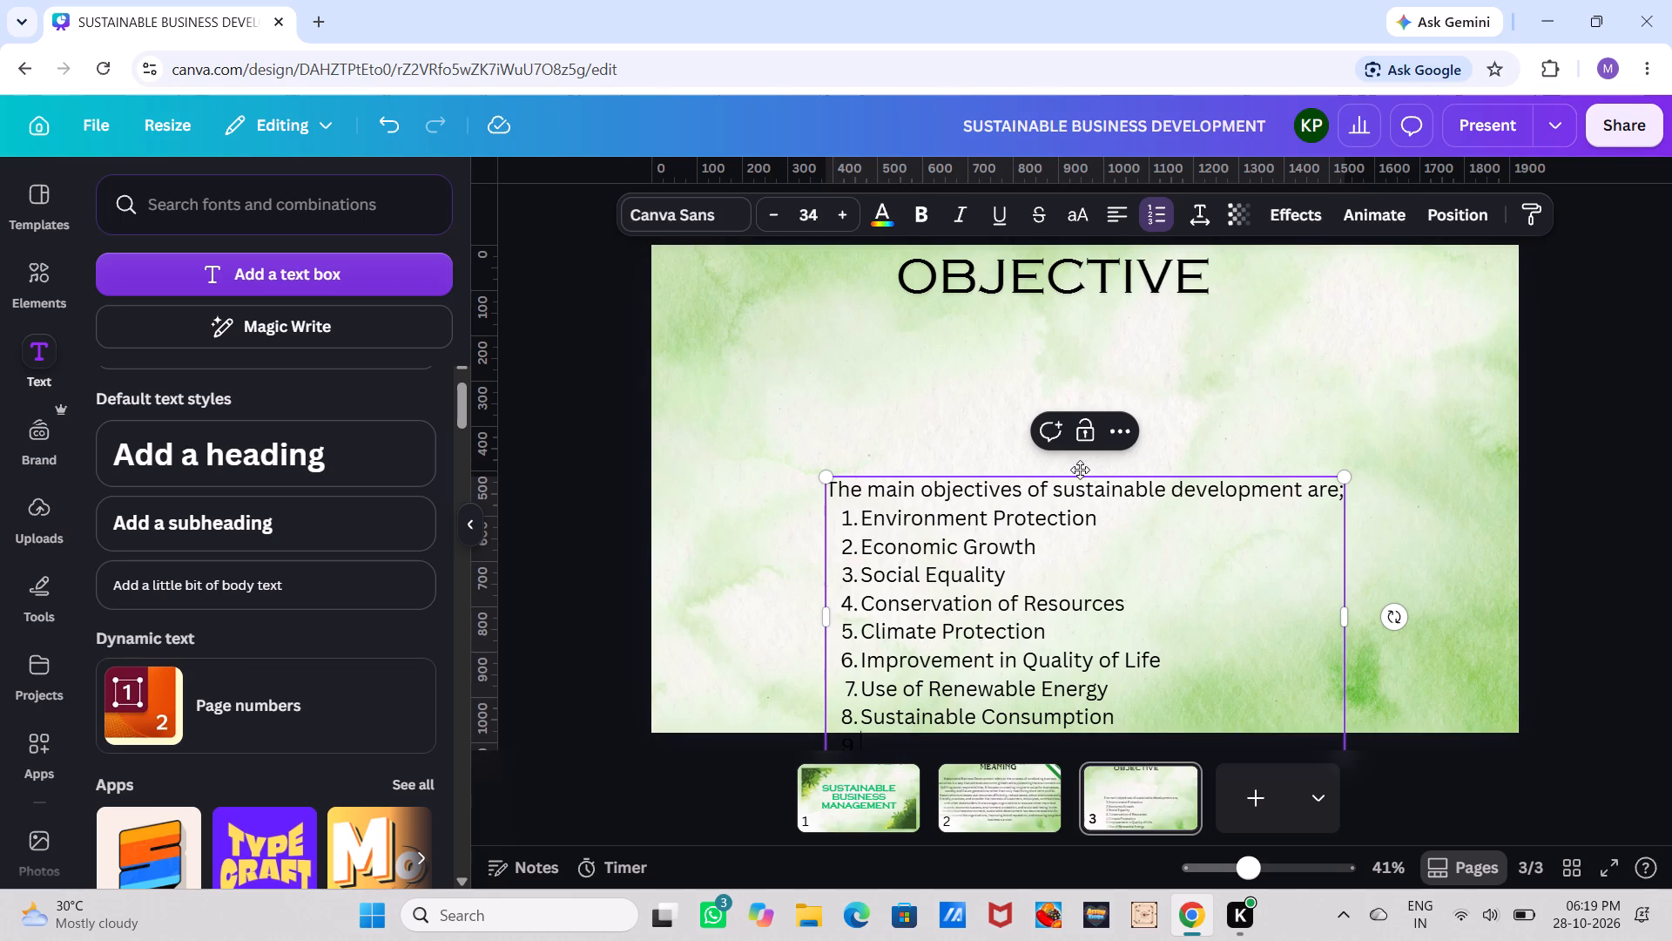
pyautogui.click(1066, 501)
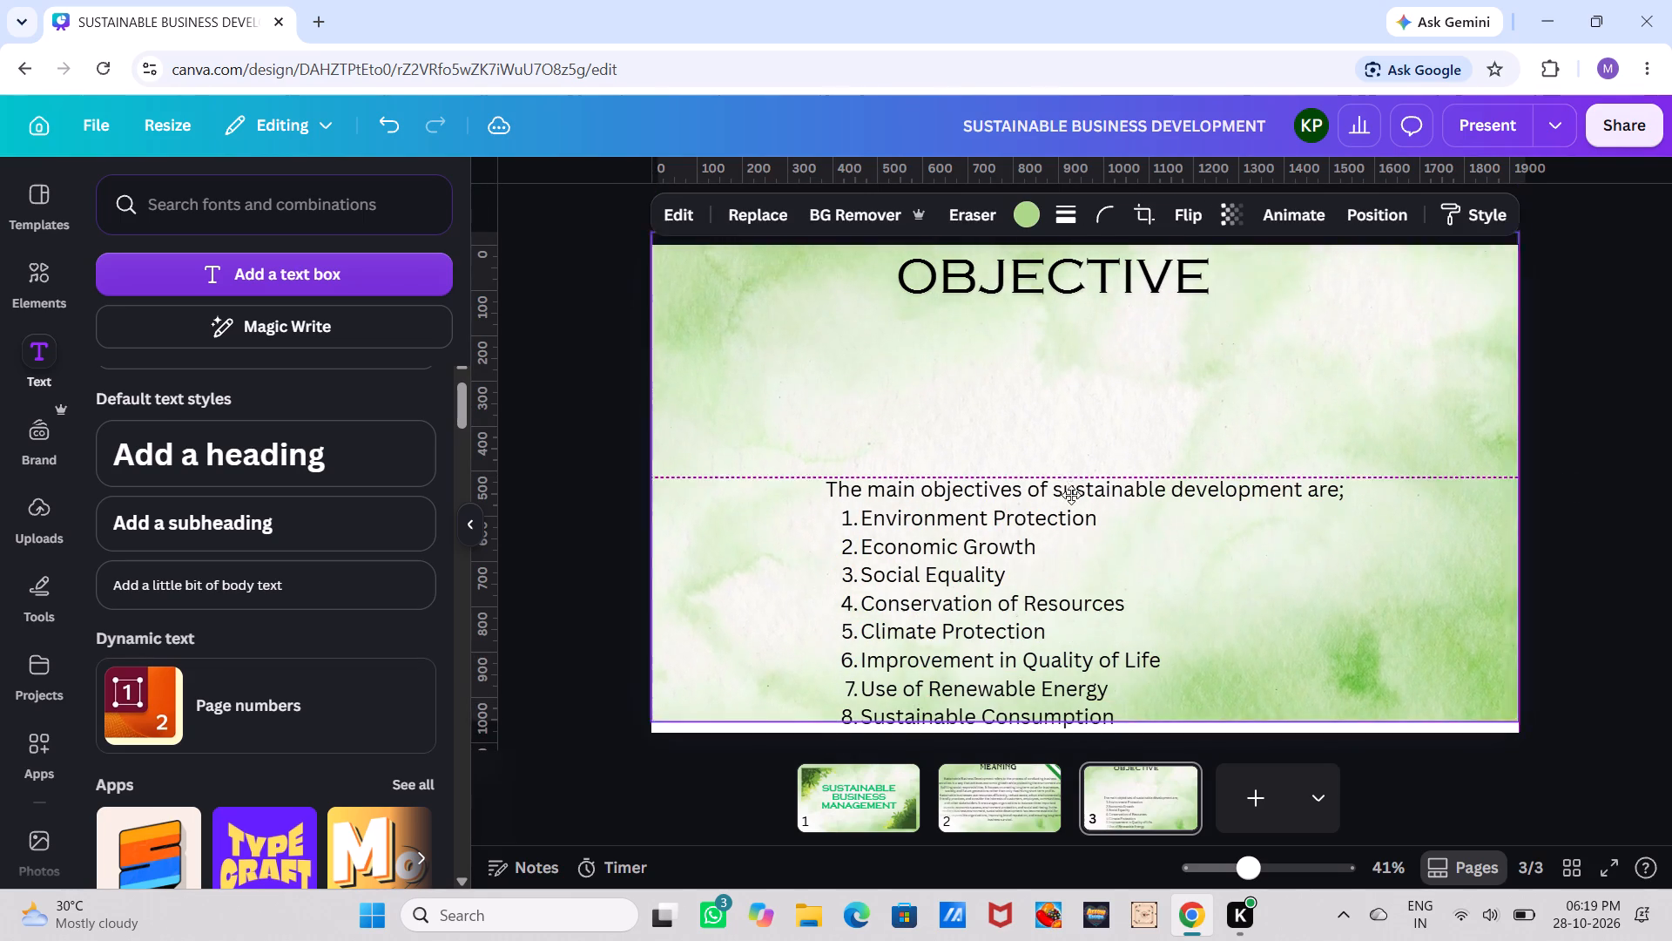
pyautogui.click(1064, 508)
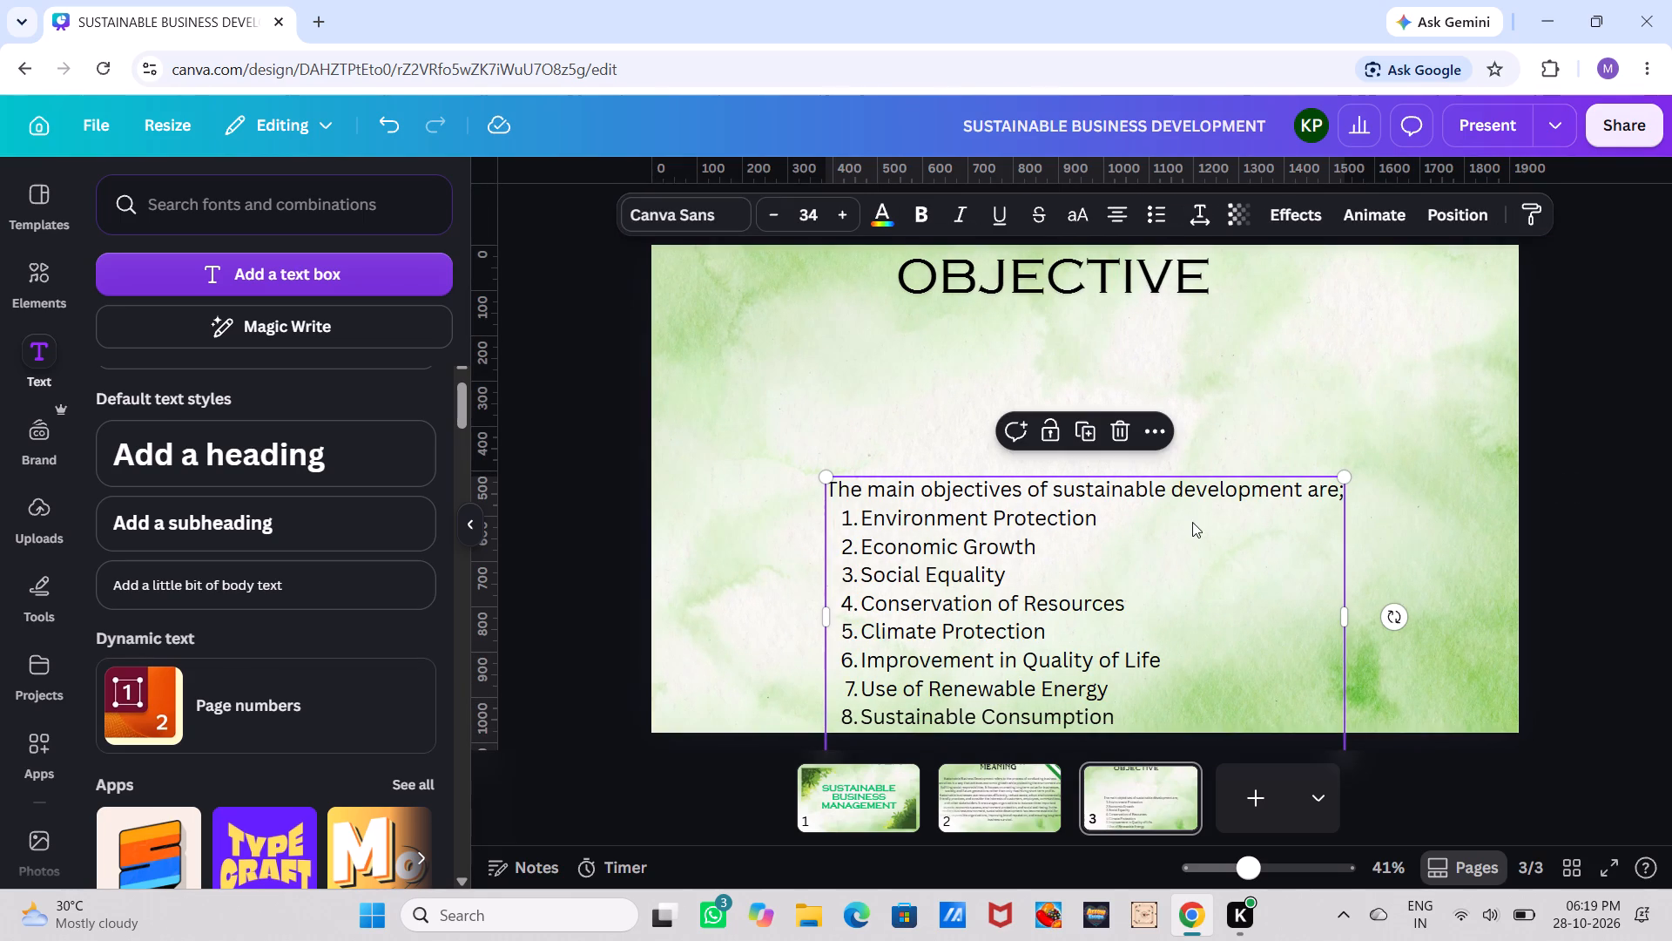
pyautogui.moveTo(1342, 475); pyautogui.dragTo(1343, 416)
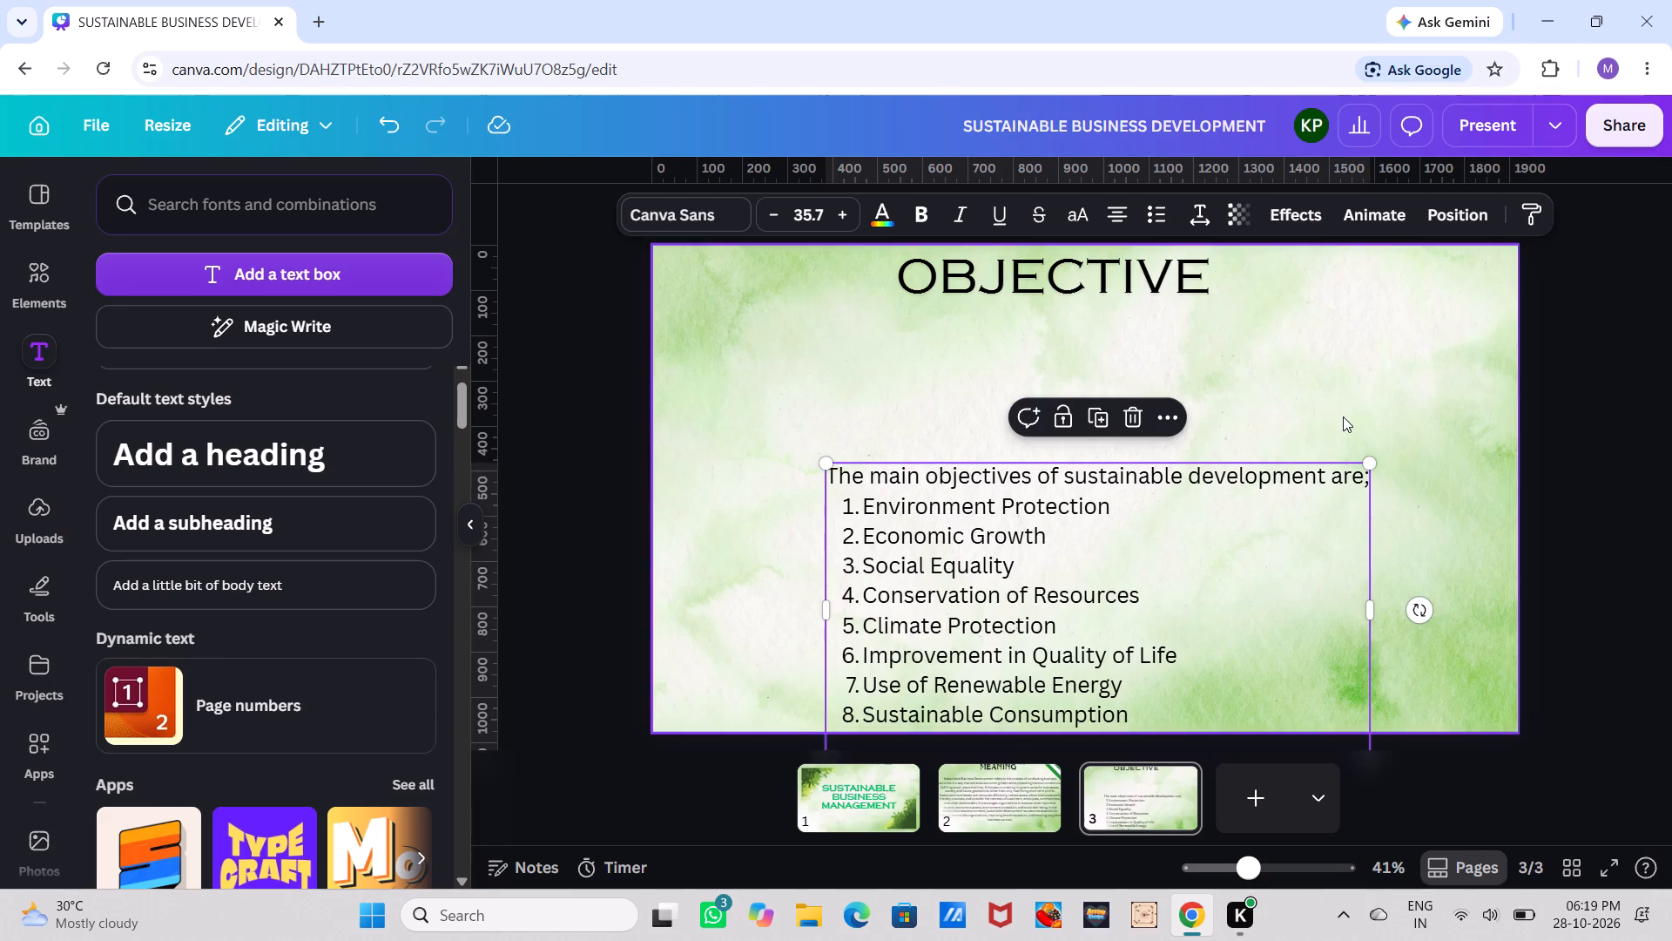
# Delete the green watercolour background image from the OBJECTIVE slide.
pyautogui.doubleClick(1127, 457)
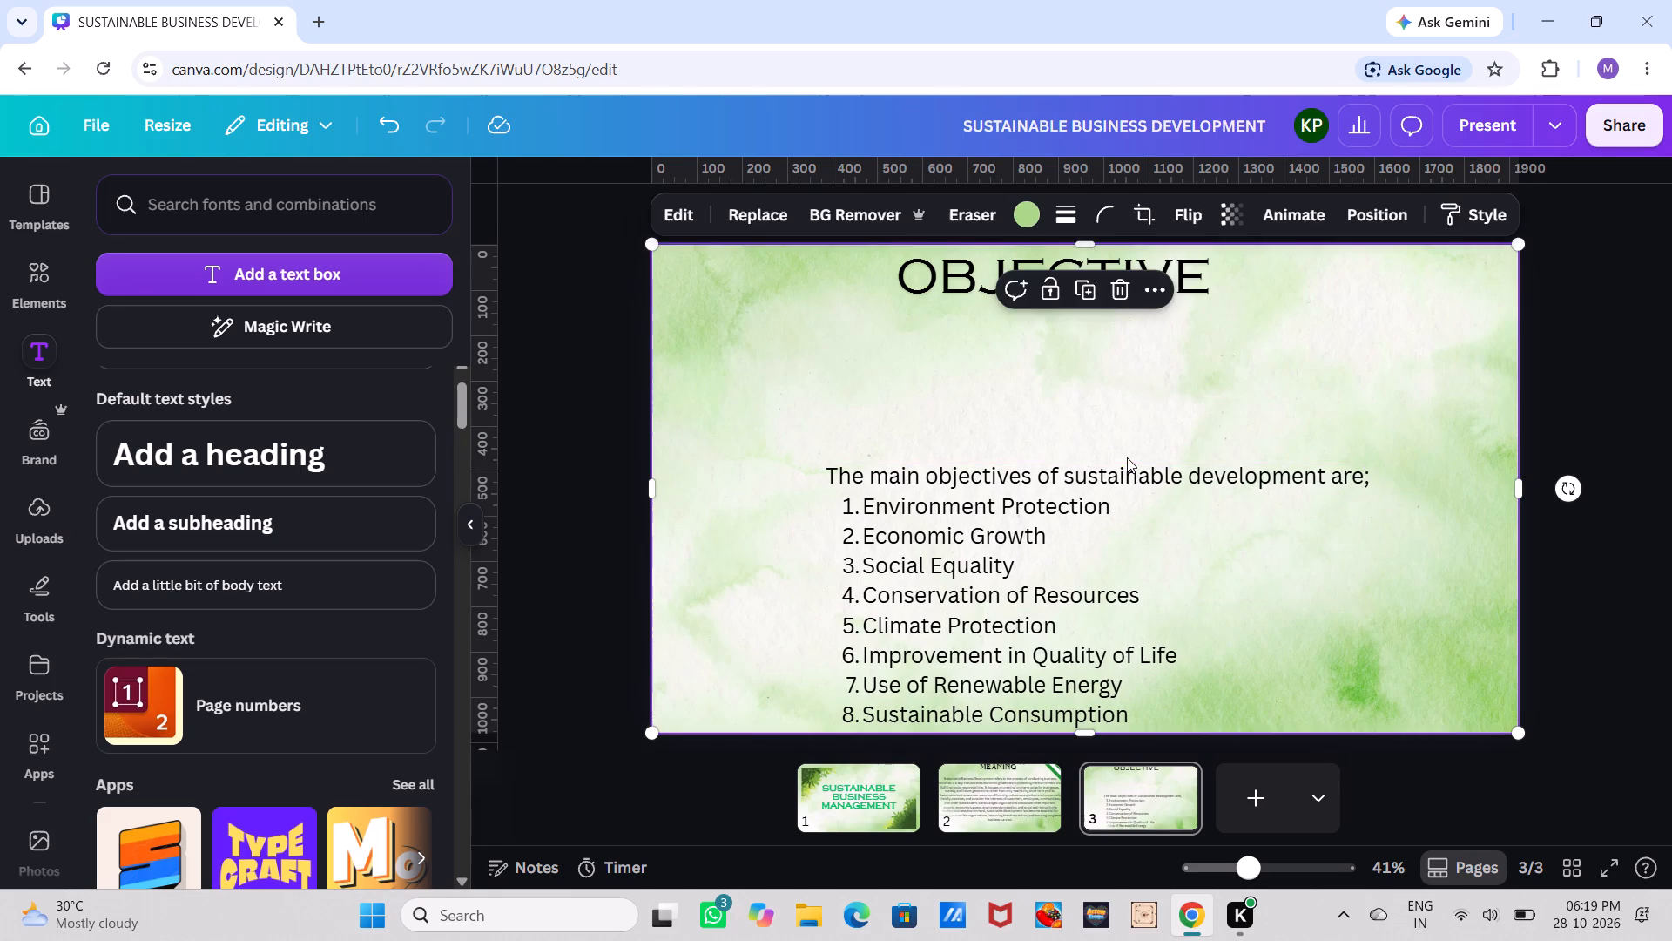
pyautogui.click(1104, 484)
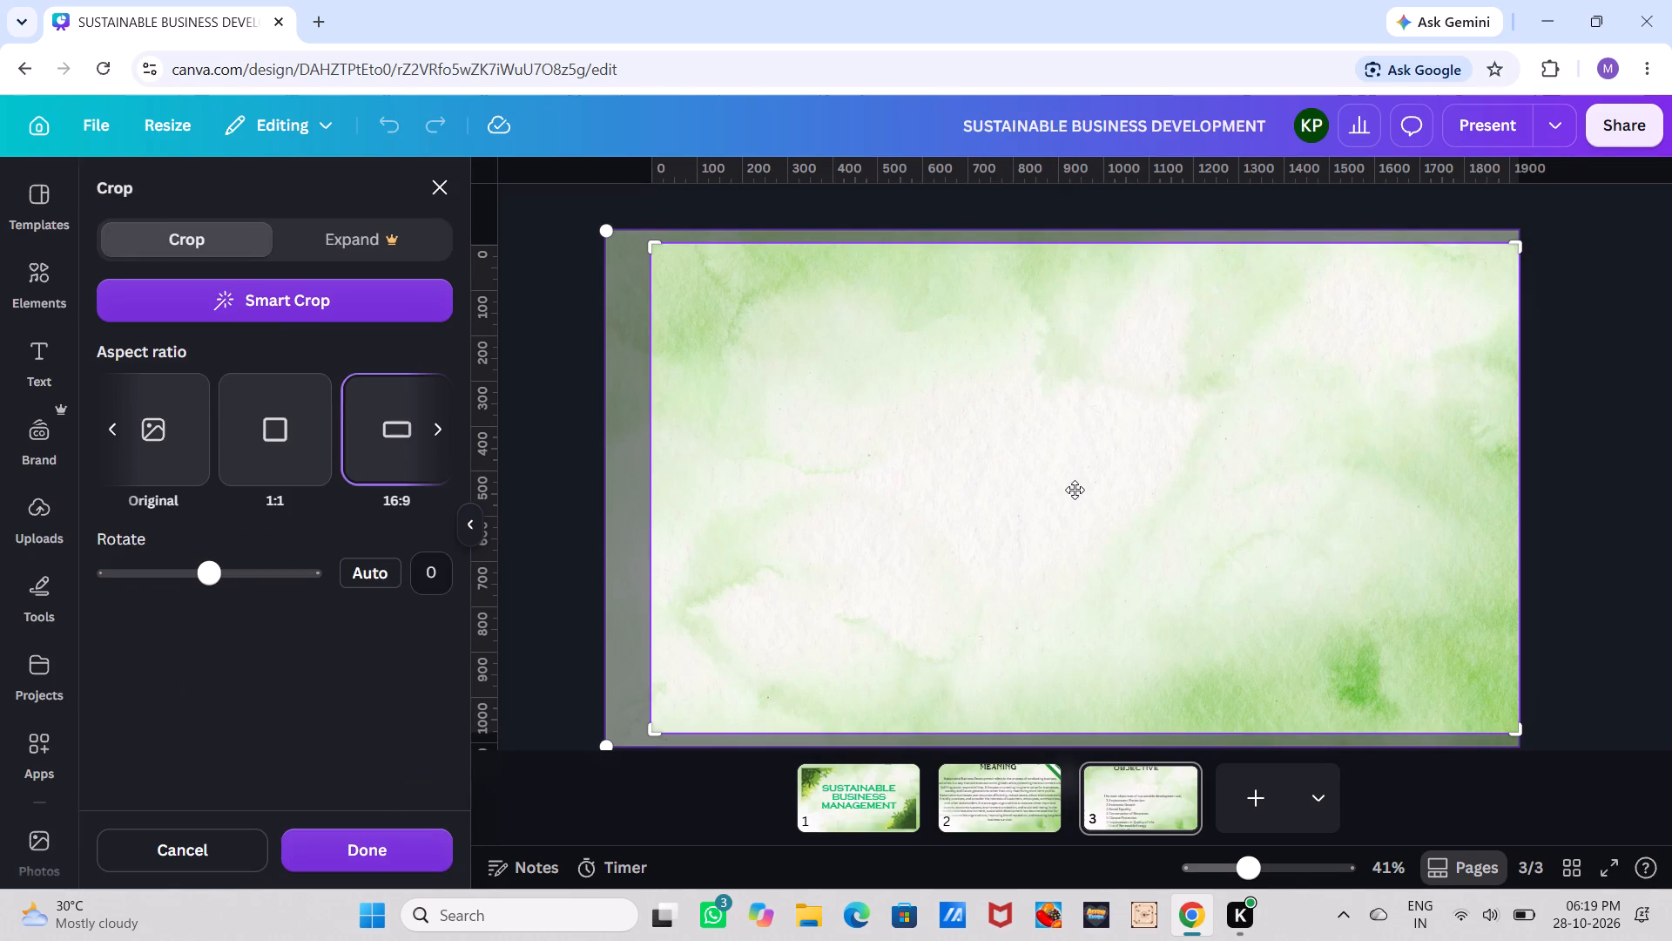
pyautogui.press('Delete')
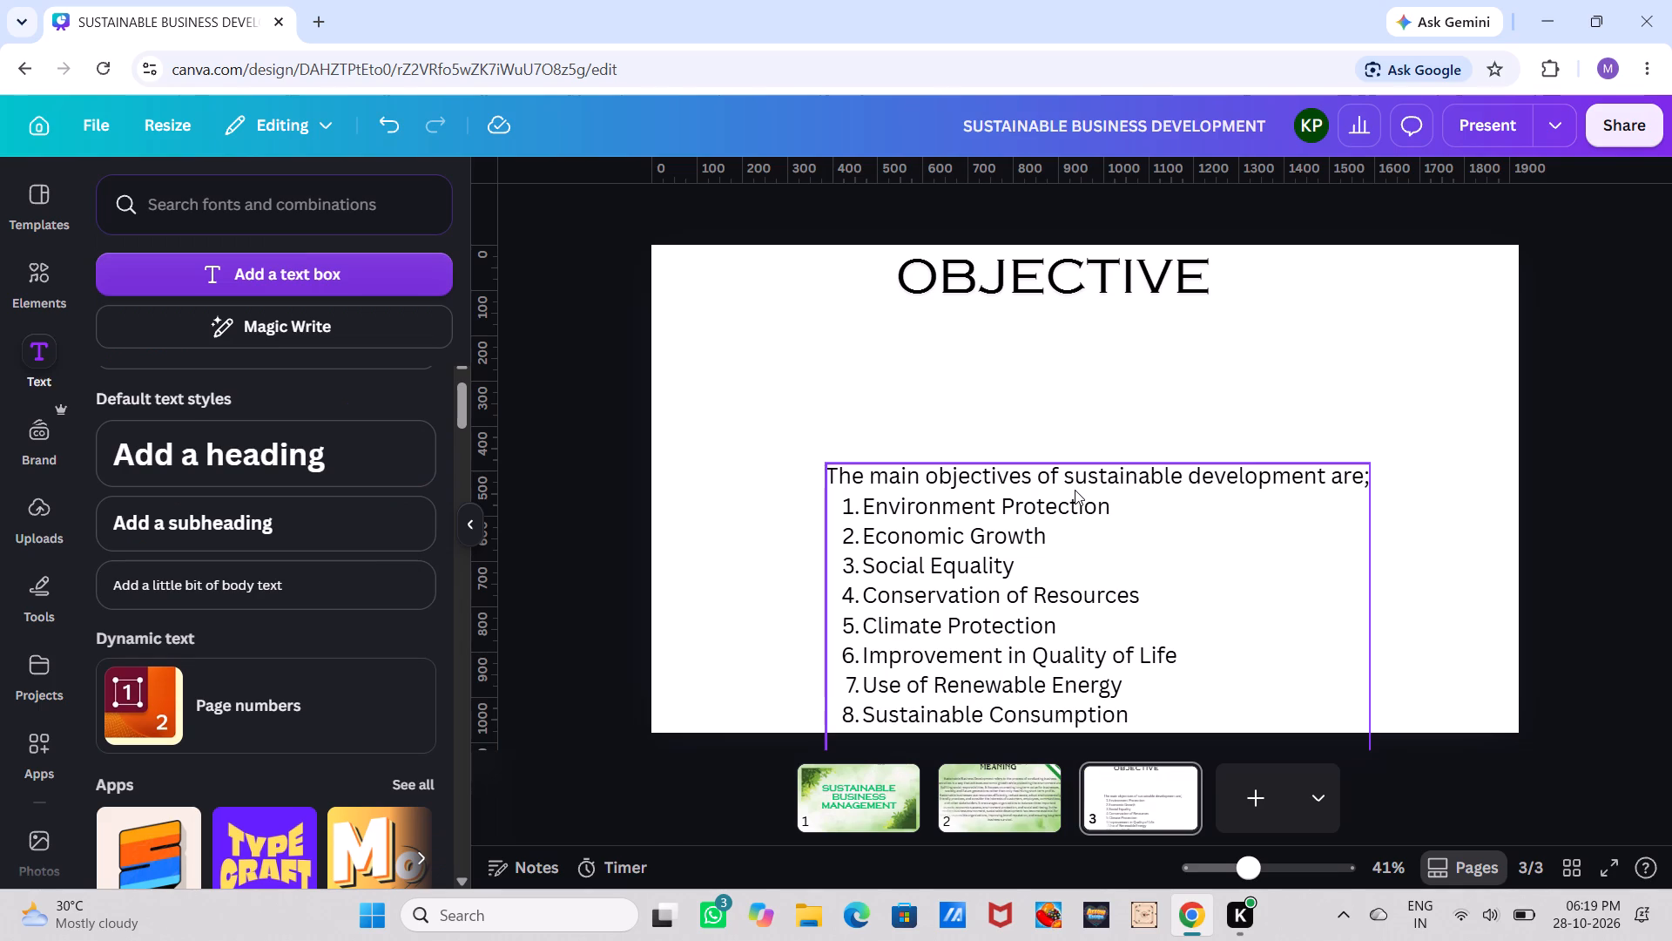
# Move the objectives text box up so the whole list fits on the slide, horizontally centred below the heading.
pyautogui.moveTo(1058, 497); pyautogui.dragTo(1055, 412)
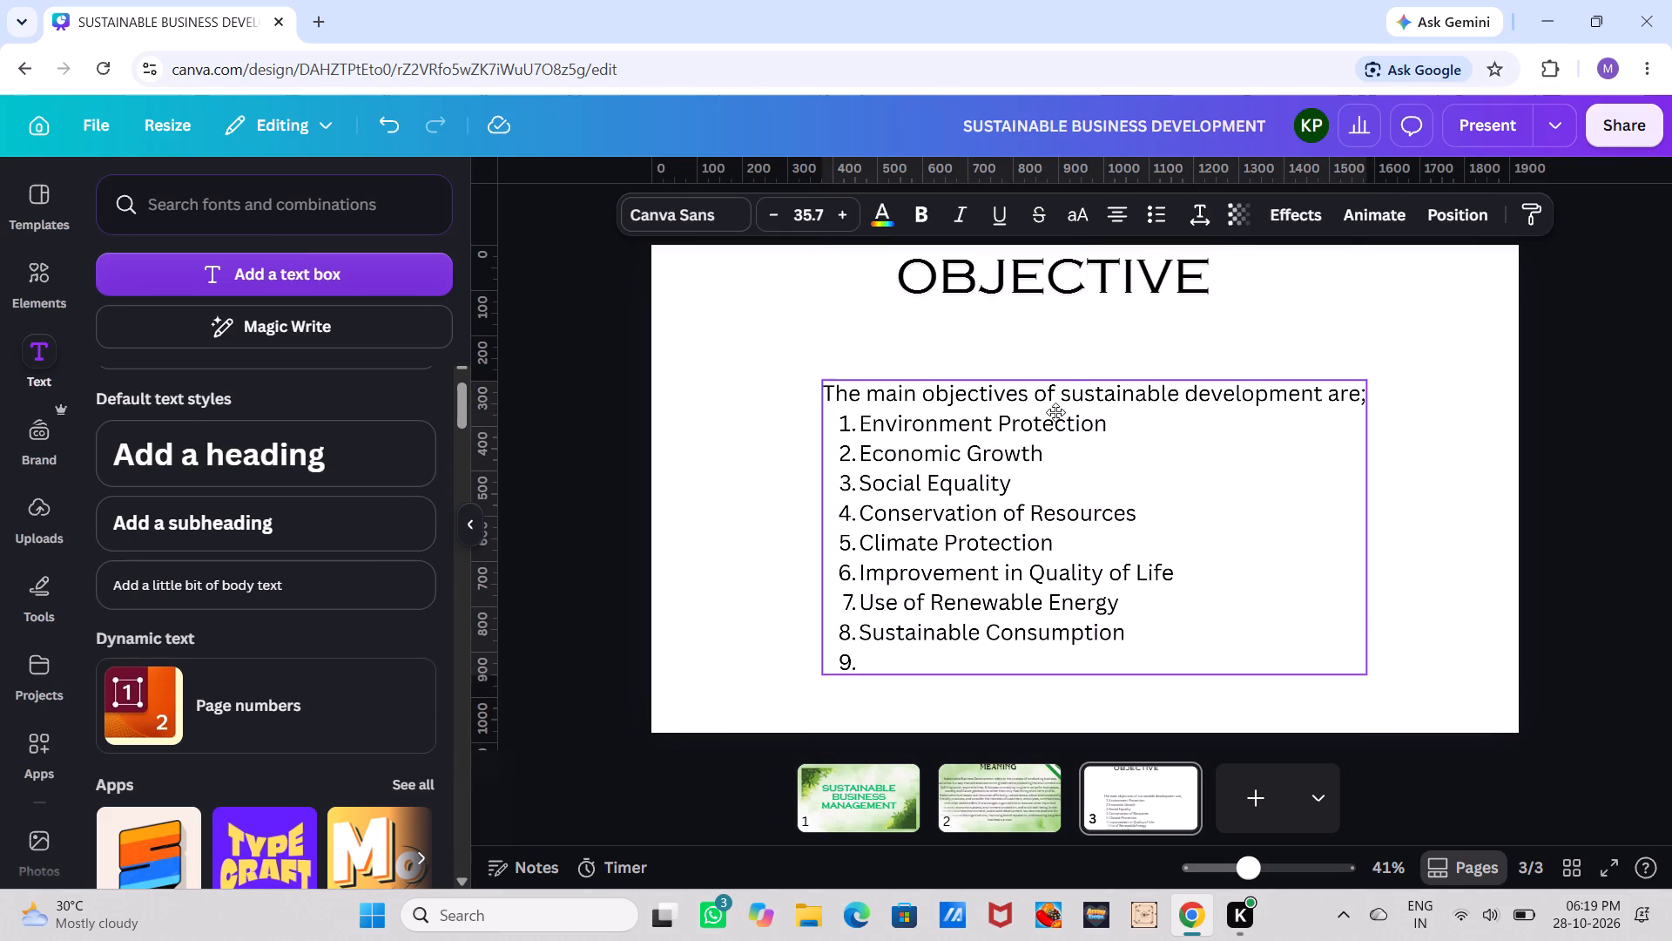
pyautogui.moveTo(1055, 412); pyautogui.dragTo(1046, 396)
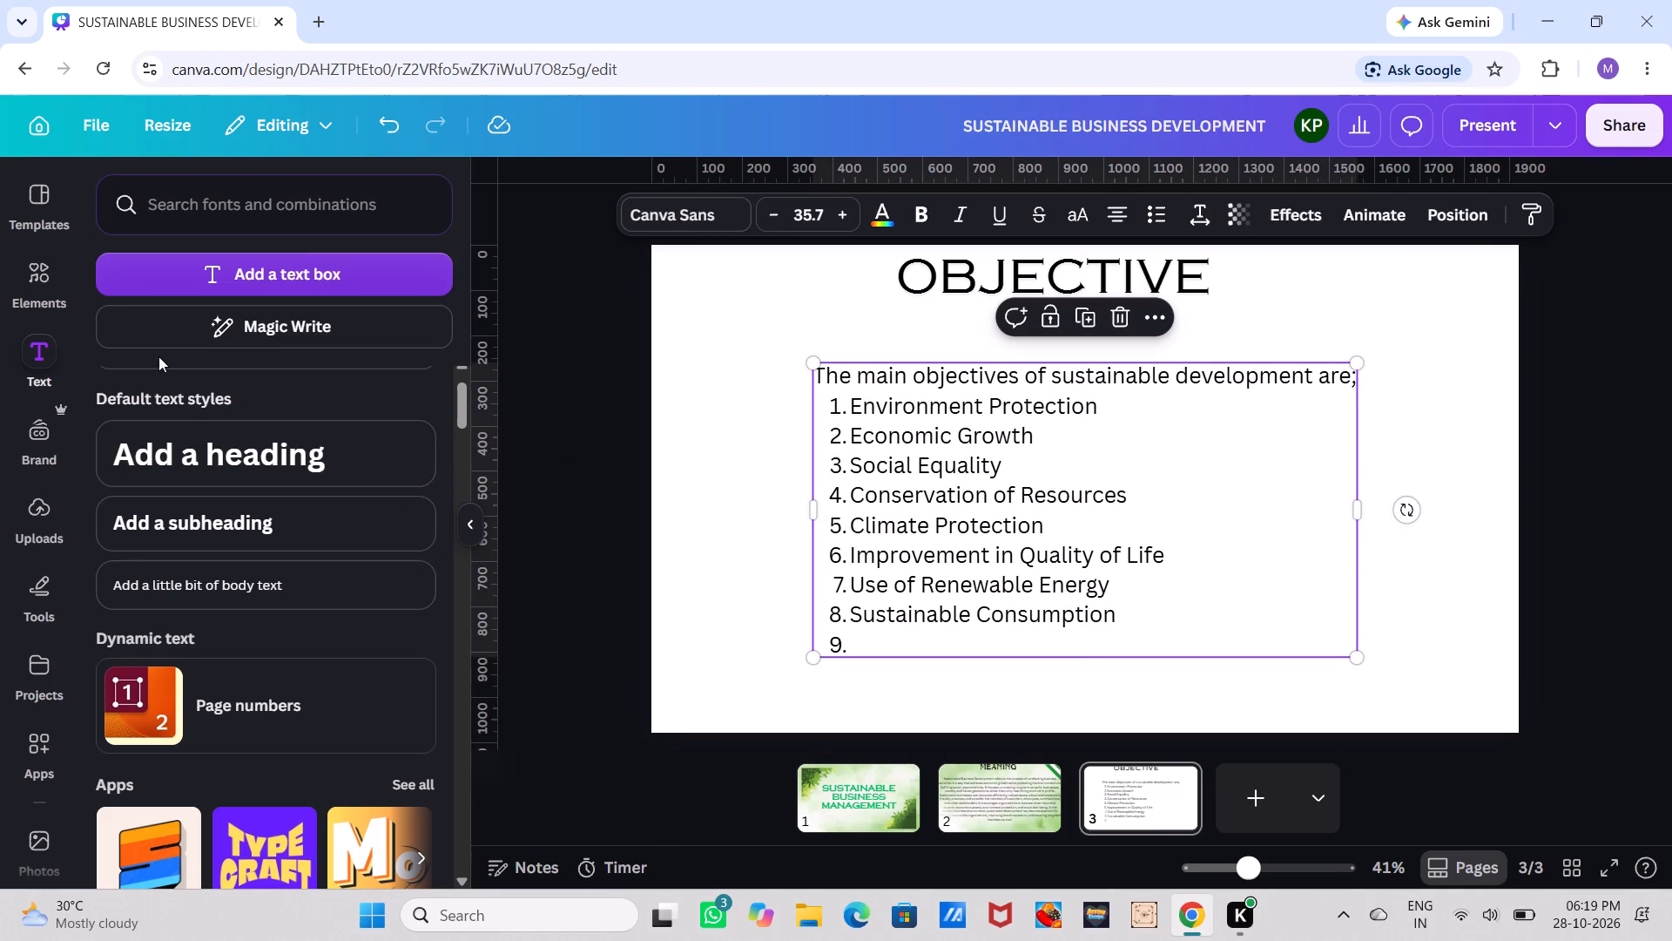
# Add the pale green watercolour photo from the "green" results to the OBJECTIVE slide and enlarge it to cover the whole page.
pyautogui.click(57, 299)
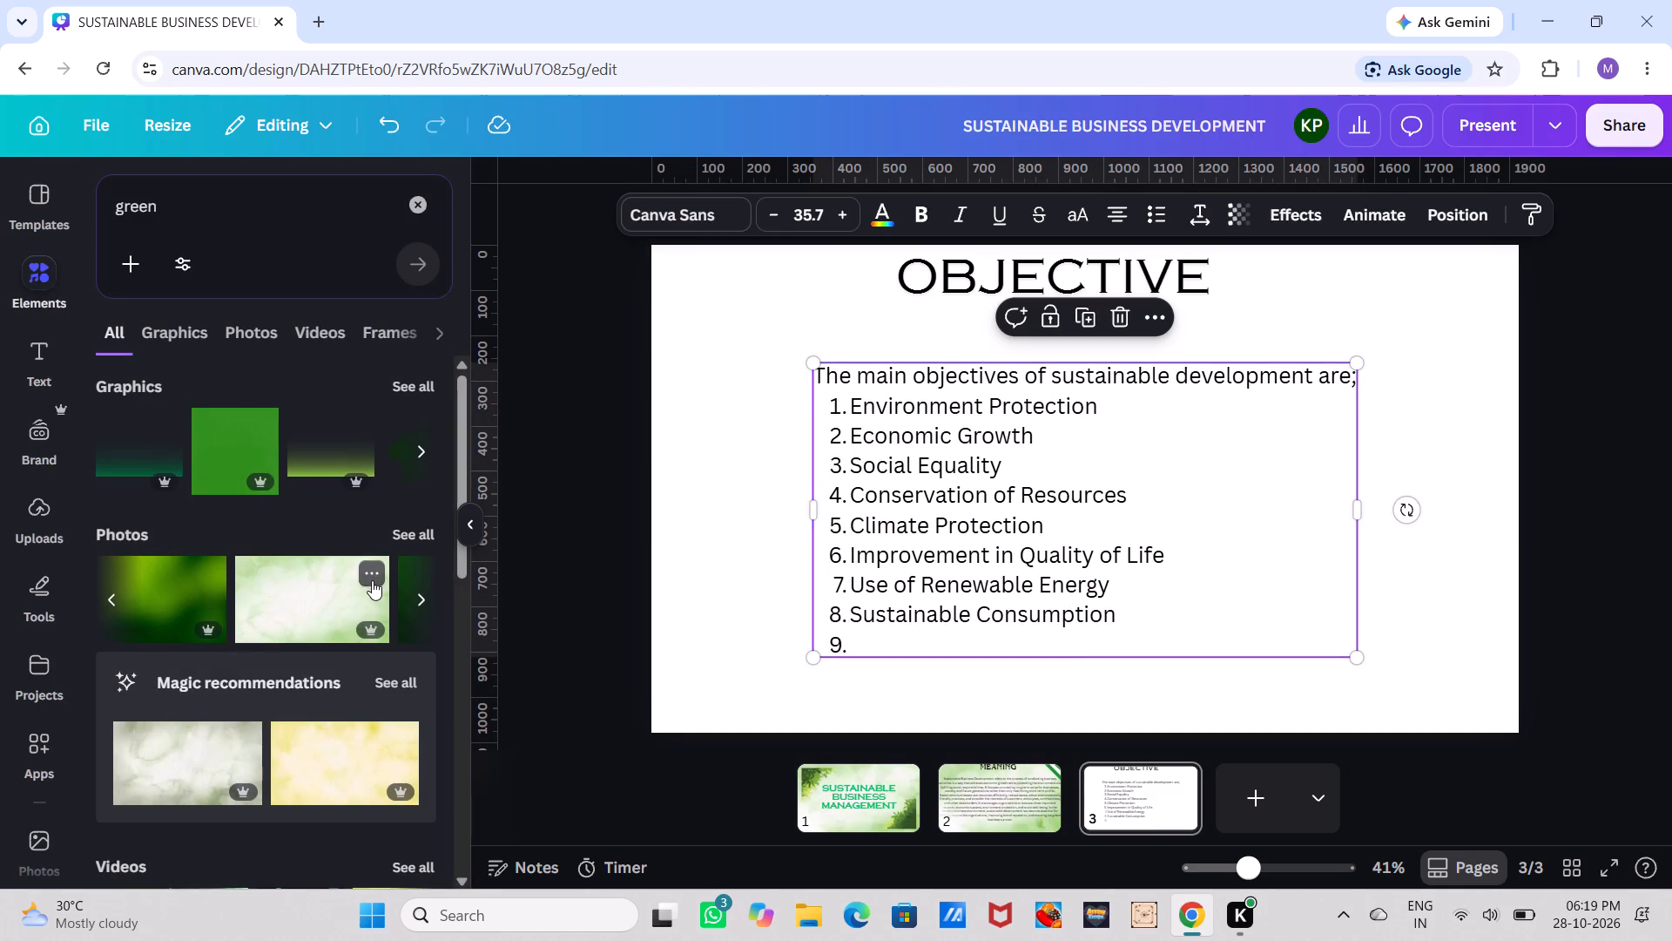
pyautogui.click(371, 581)
pyautogui.click(349, 592)
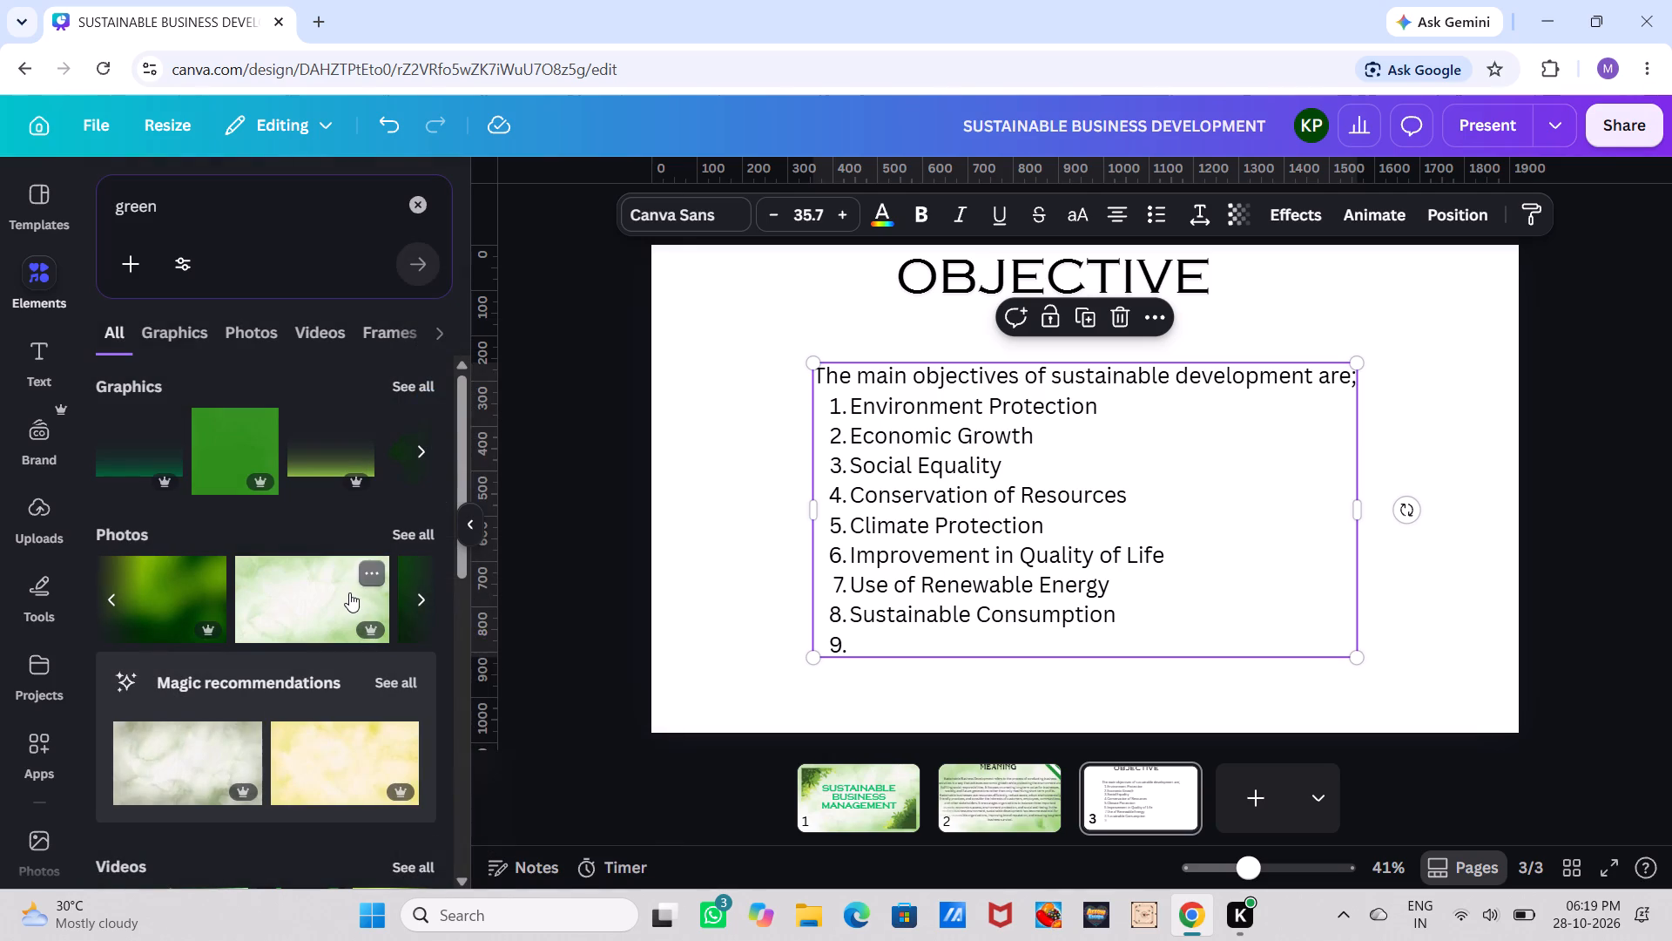
pyautogui.click(349, 592)
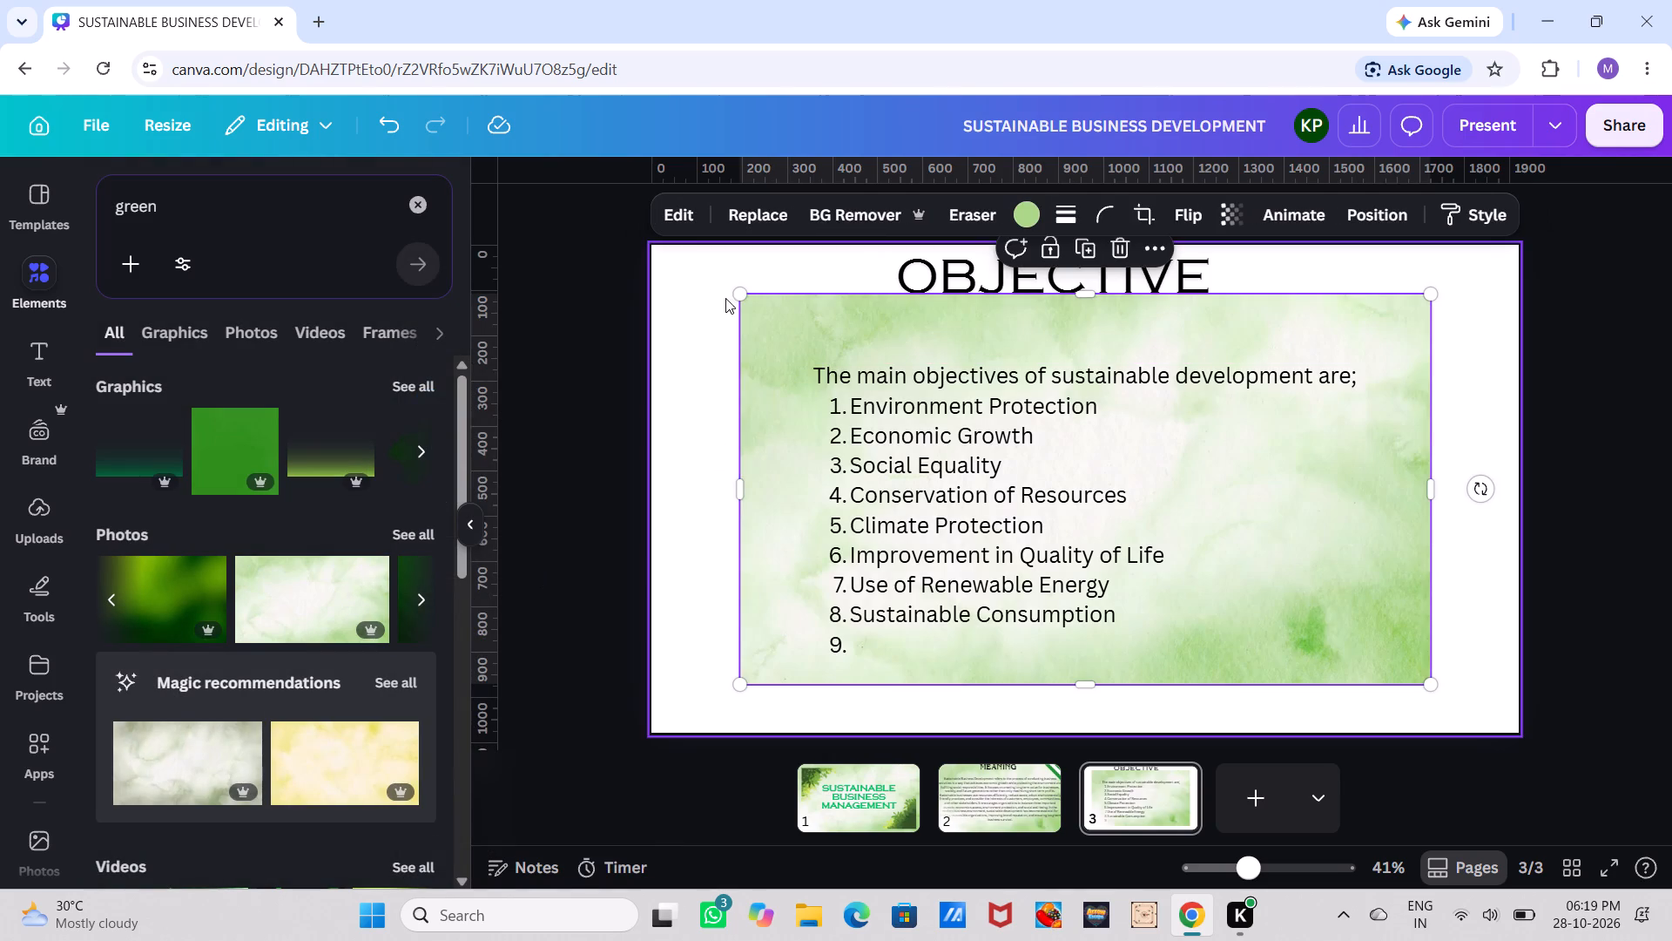
pyautogui.moveTo(734, 294); pyautogui.dragTo(633, 264)
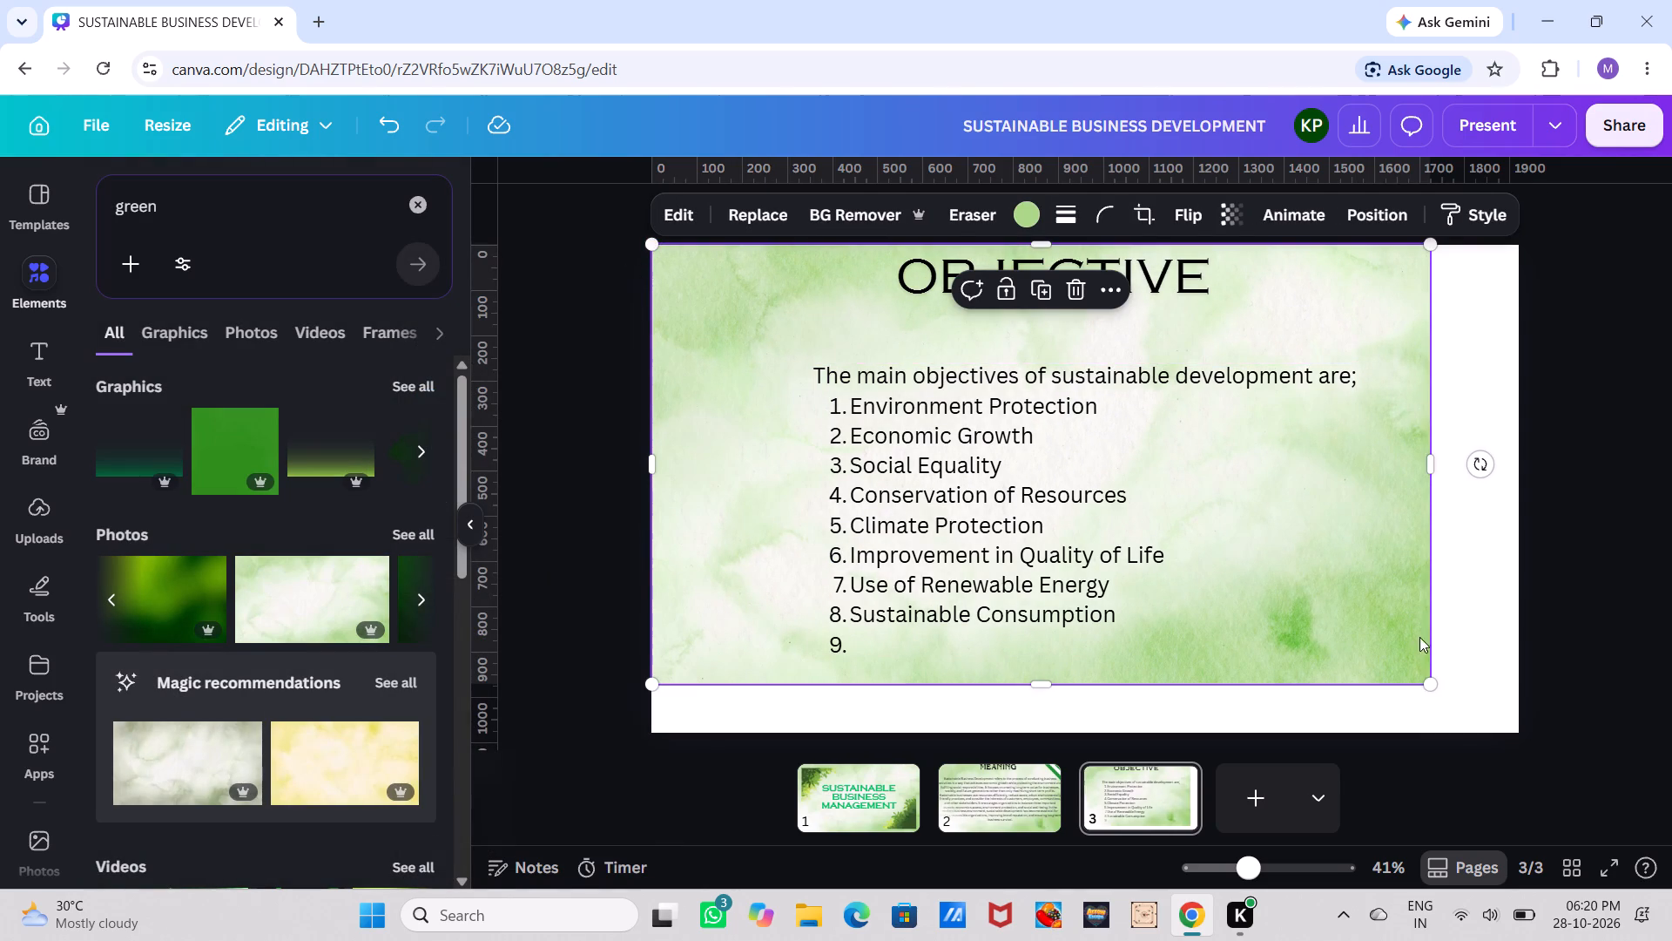
pyautogui.moveTo(1427, 680); pyautogui.dragTo(1635, 745)
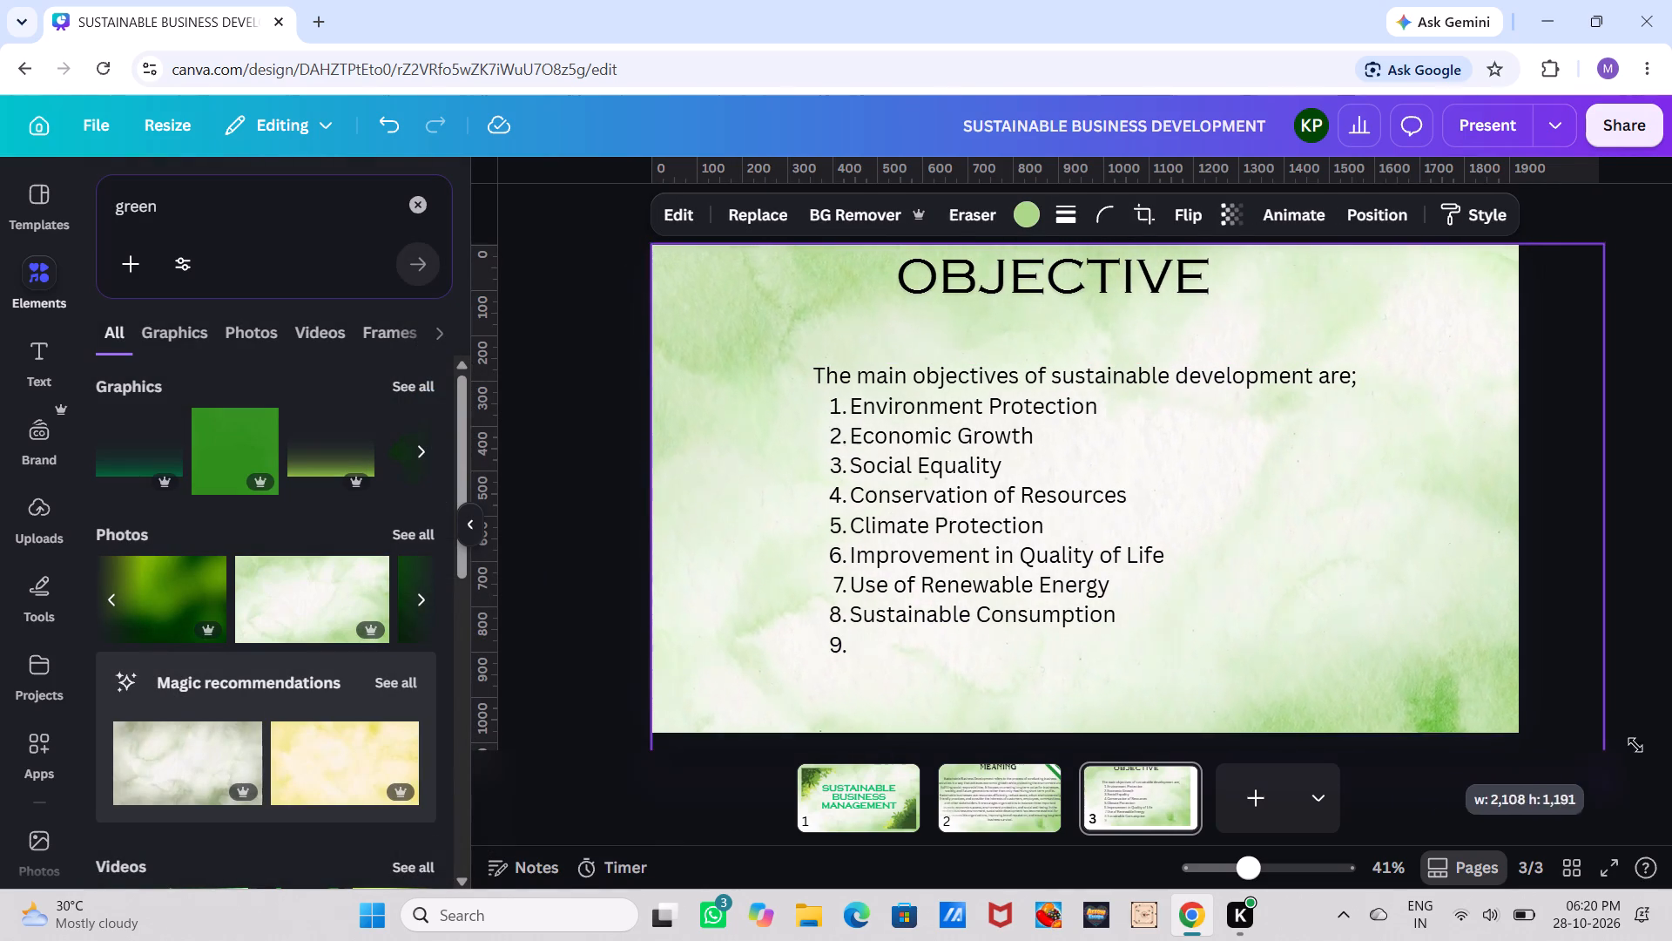
pyautogui.moveTo(1635, 745); pyautogui.dragTo(1559, 728)
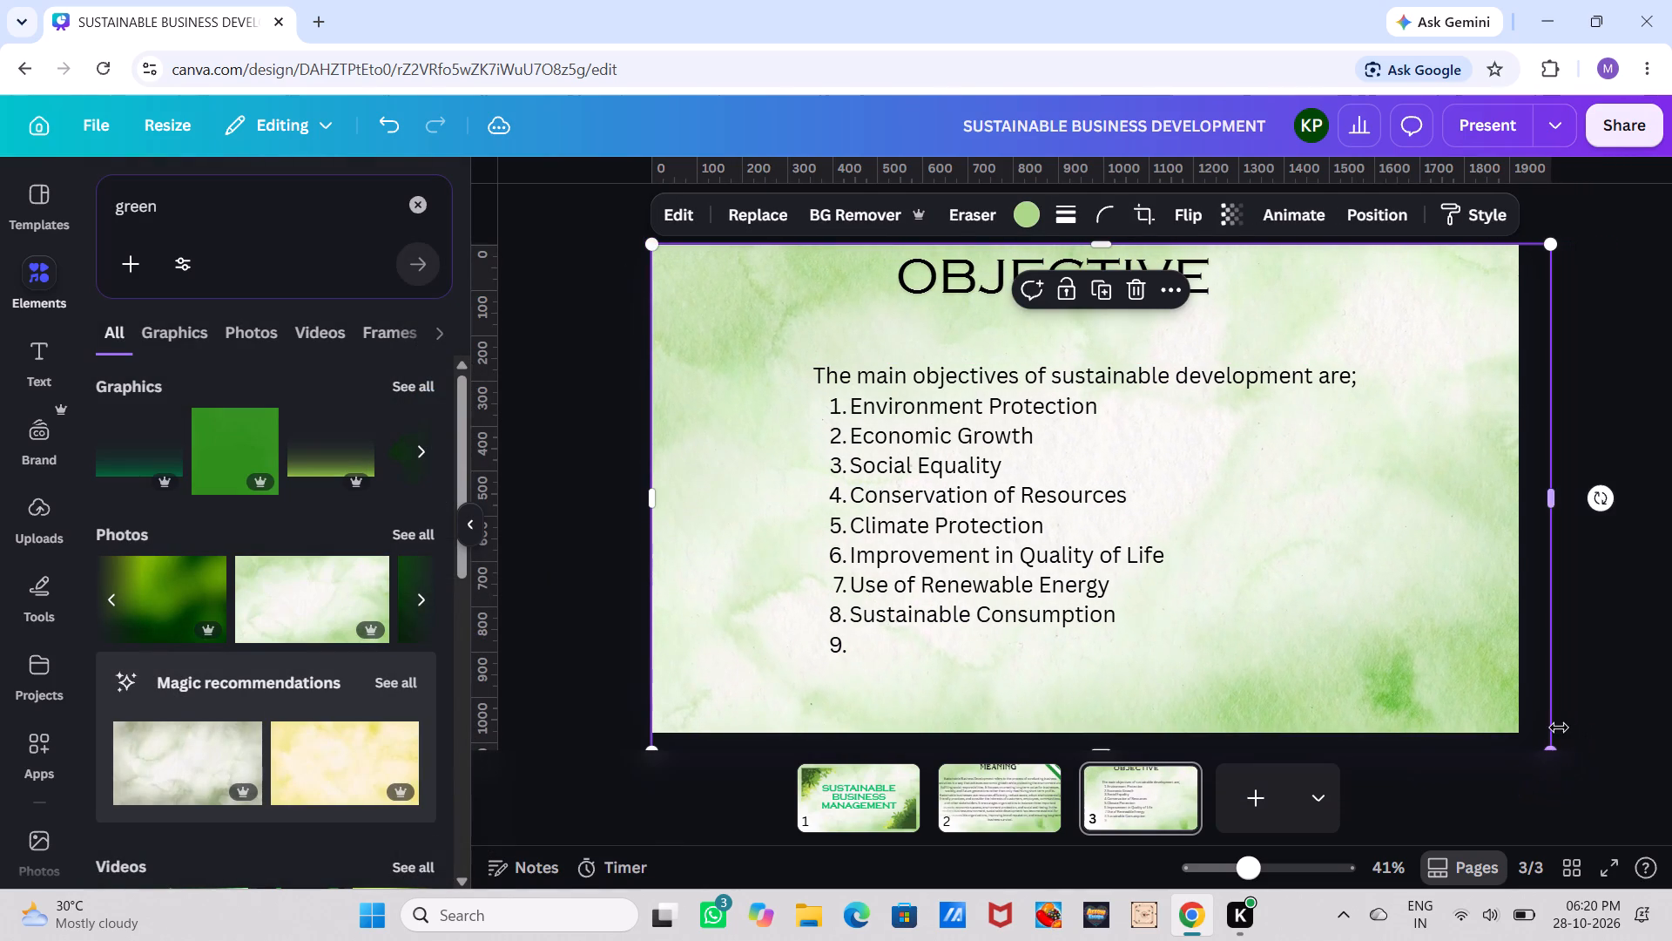
pyautogui.click(1574, 693)
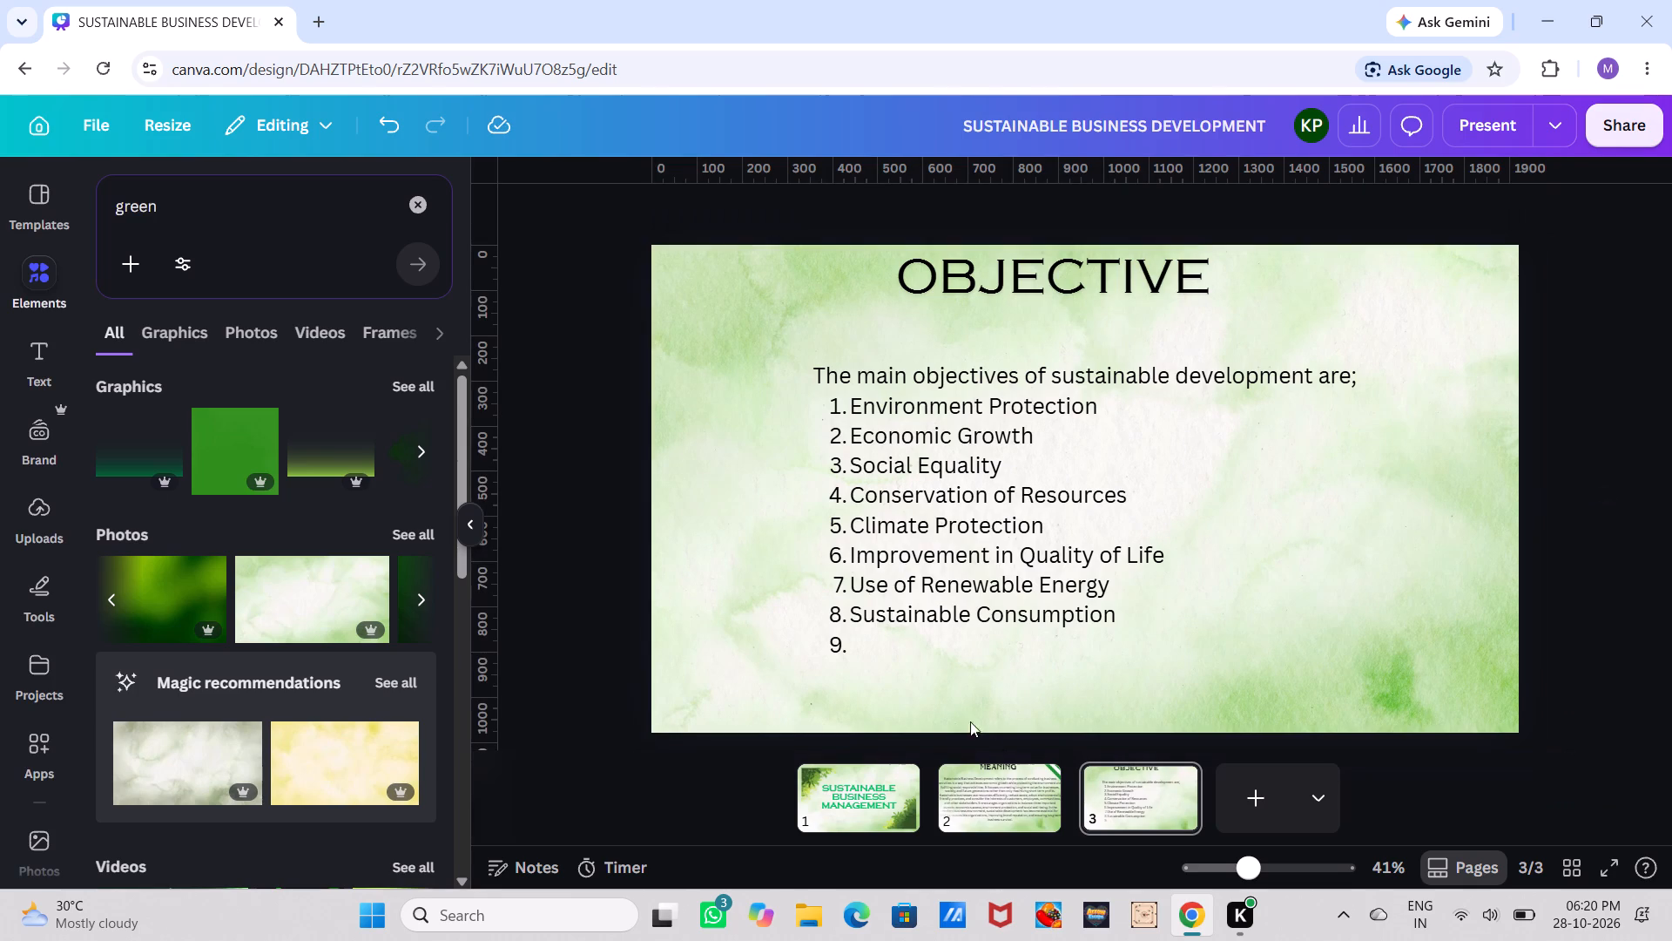
# Fill in the ninth item of the objectives list with "Intergenerational equity".
pyautogui.click(877, 650)
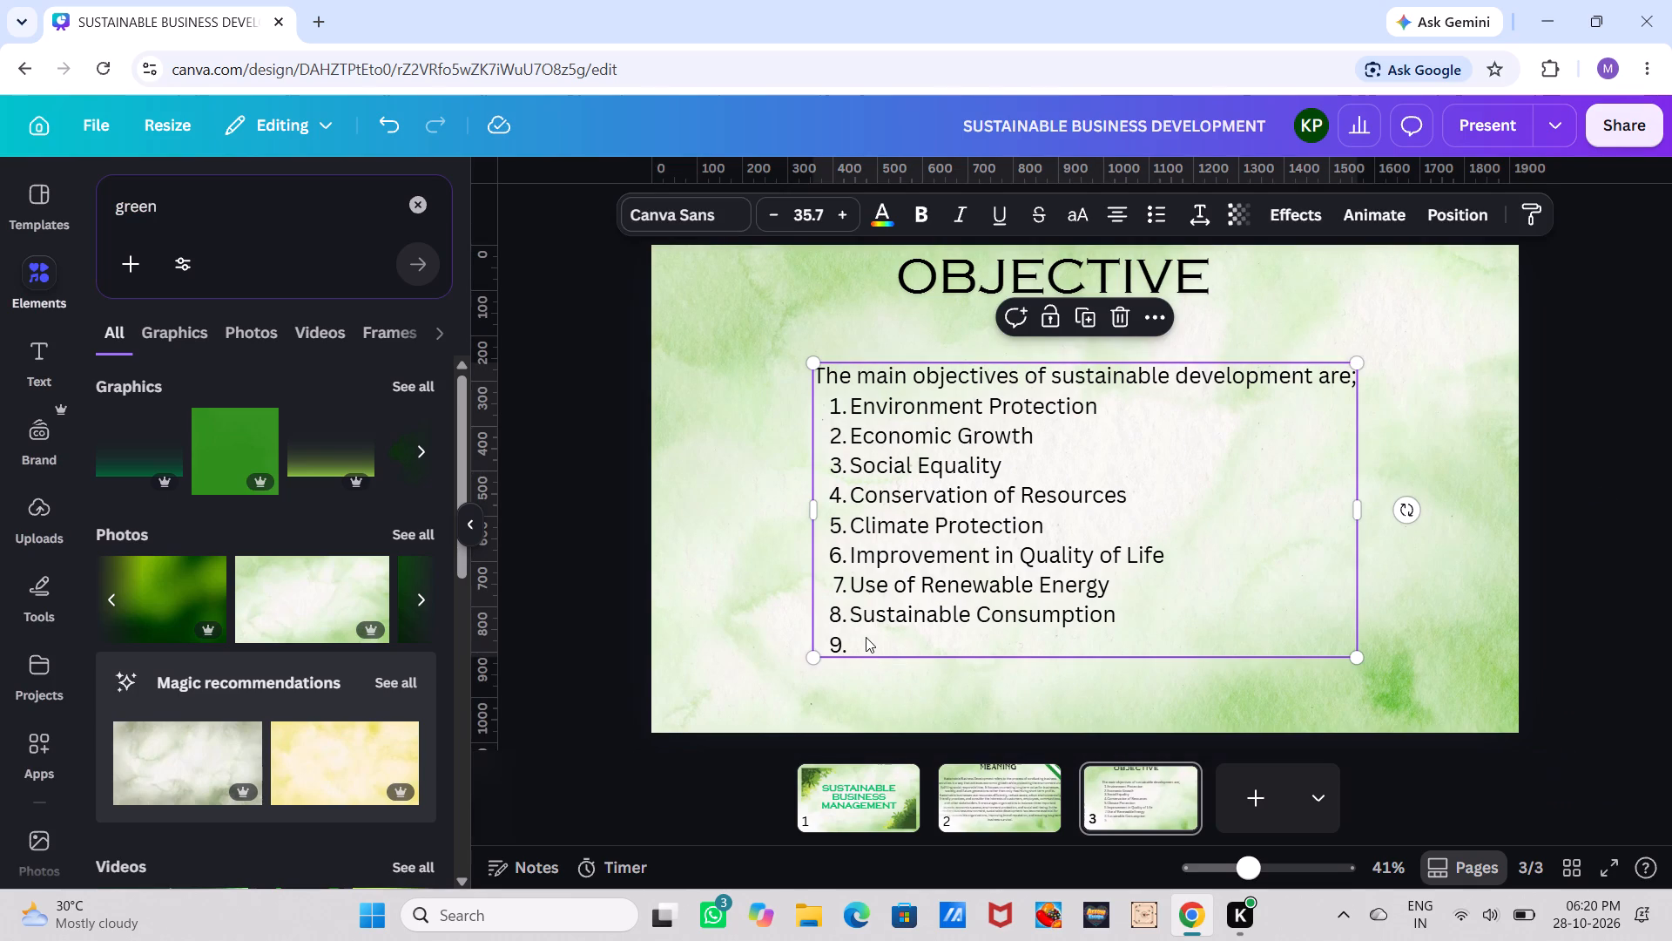
pyautogui.click(866, 637)
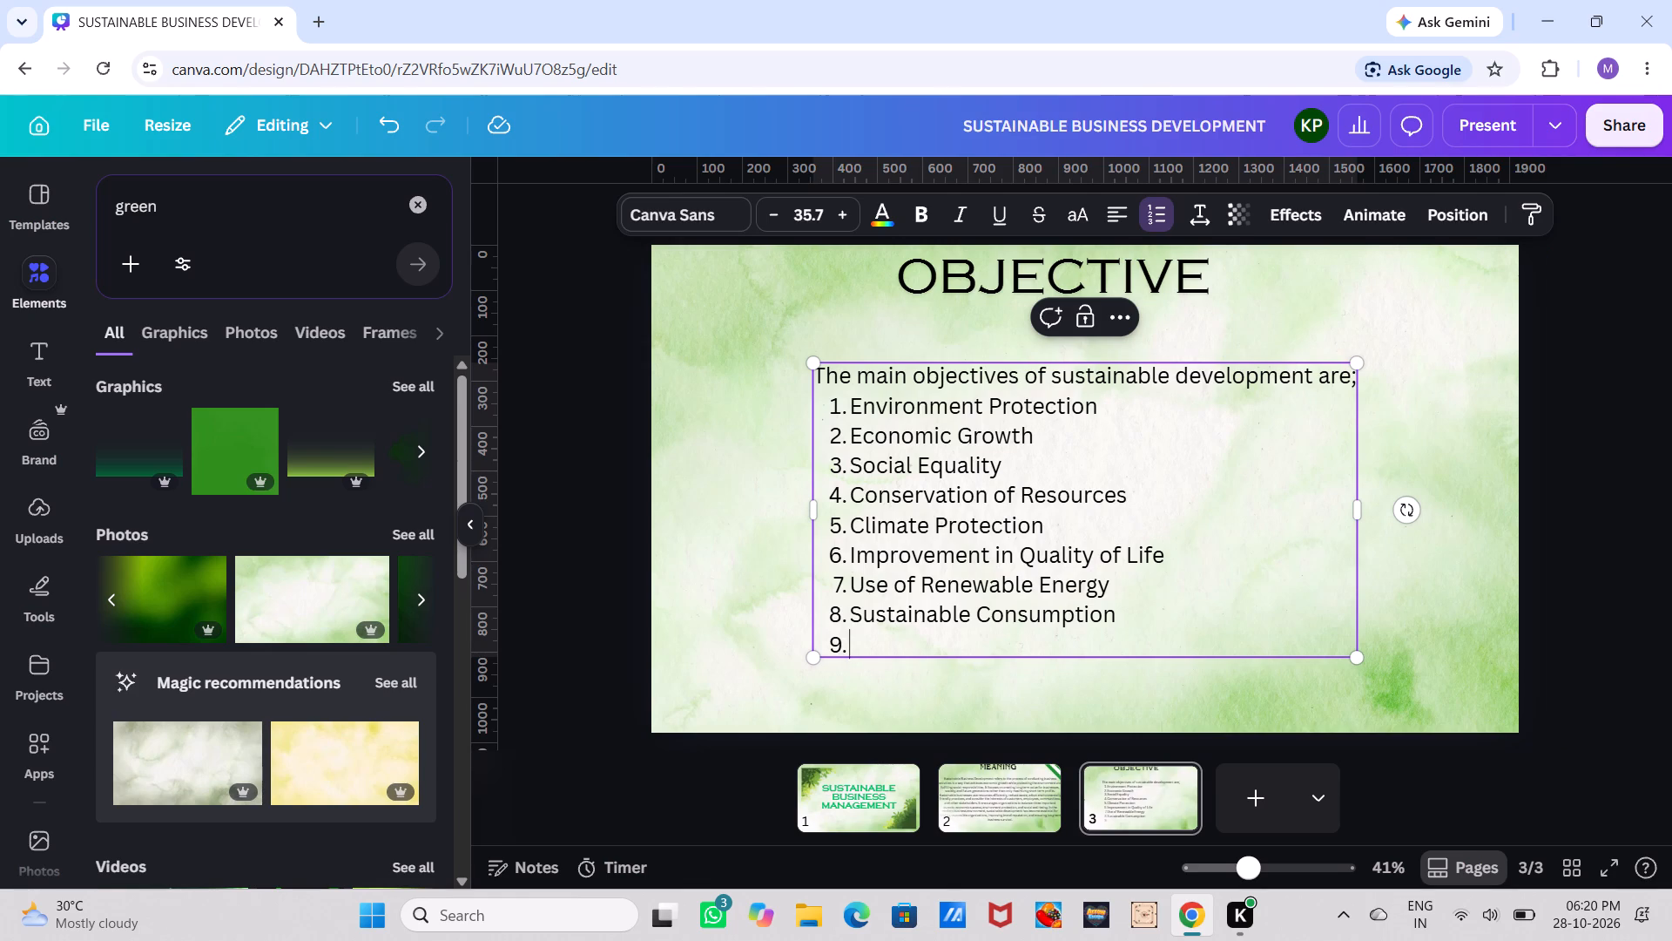
pyautogui.hotkey('shift', 'i')
pyautogui.write('nte')
pyautogui.press('g')
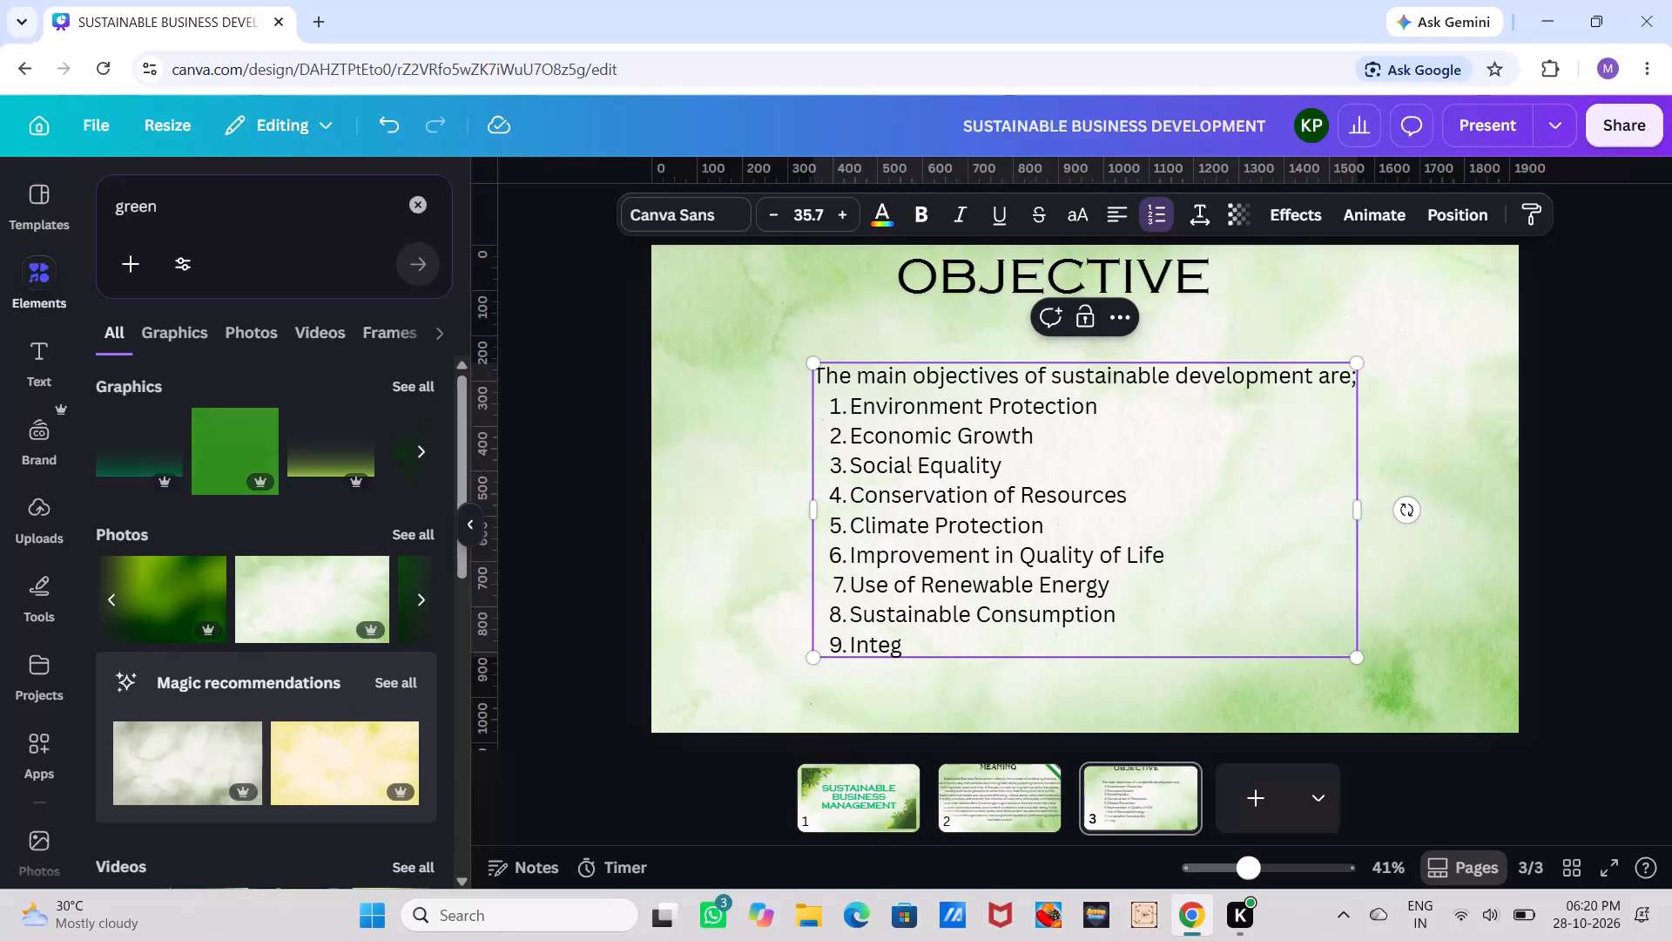
pyautogui.press('BackSpace')
pyautogui.write('rge')
pyautogui.write('nerational equity')
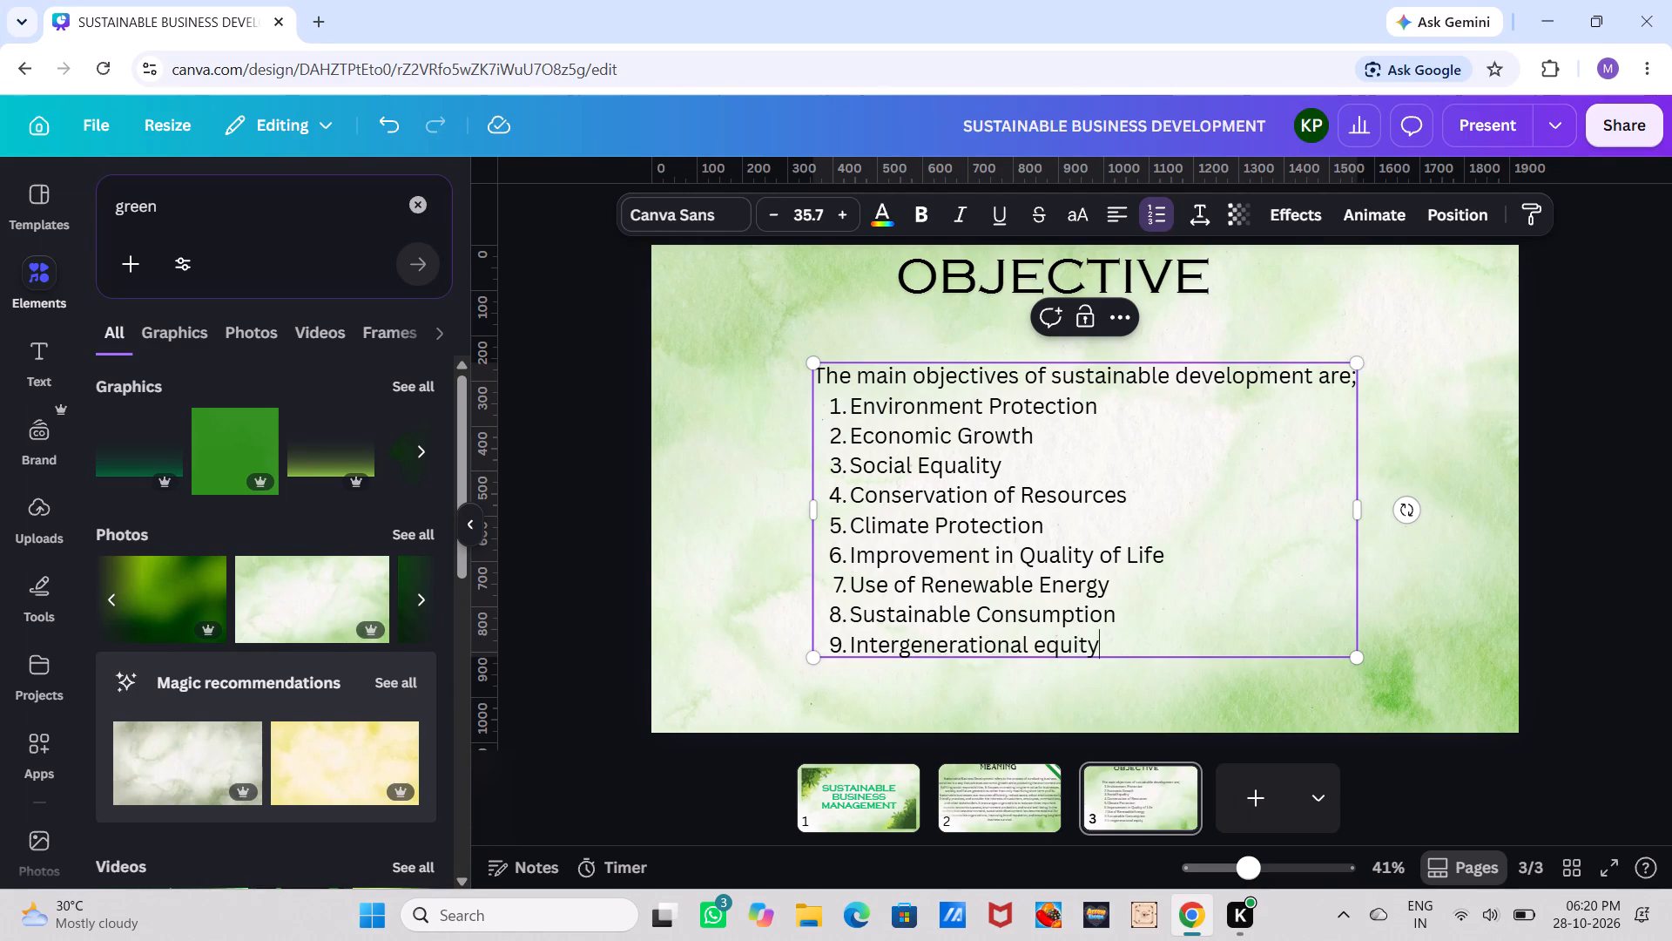
pyautogui.click(808, 507)
# Widen the objectives text box by extending its left side to near the slide's left edge.
pyautogui.moveTo(808, 507); pyautogui.dragTo(713, 504)
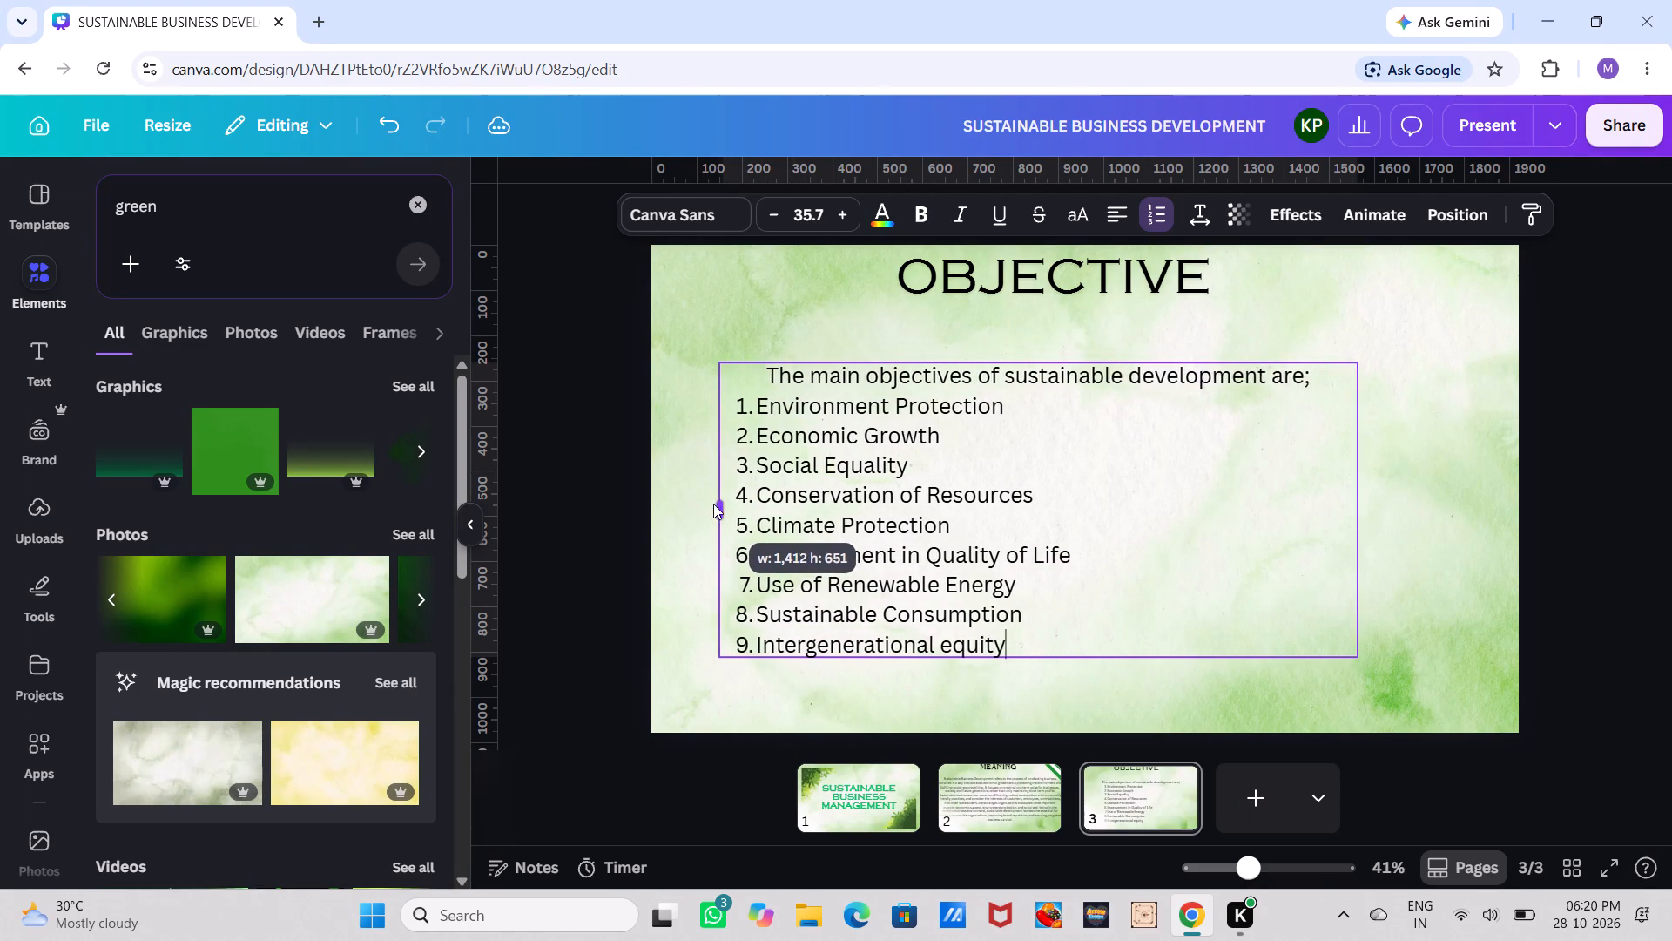
pyautogui.moveTo(713, 504); pyautogui.dragTo(675, 506)
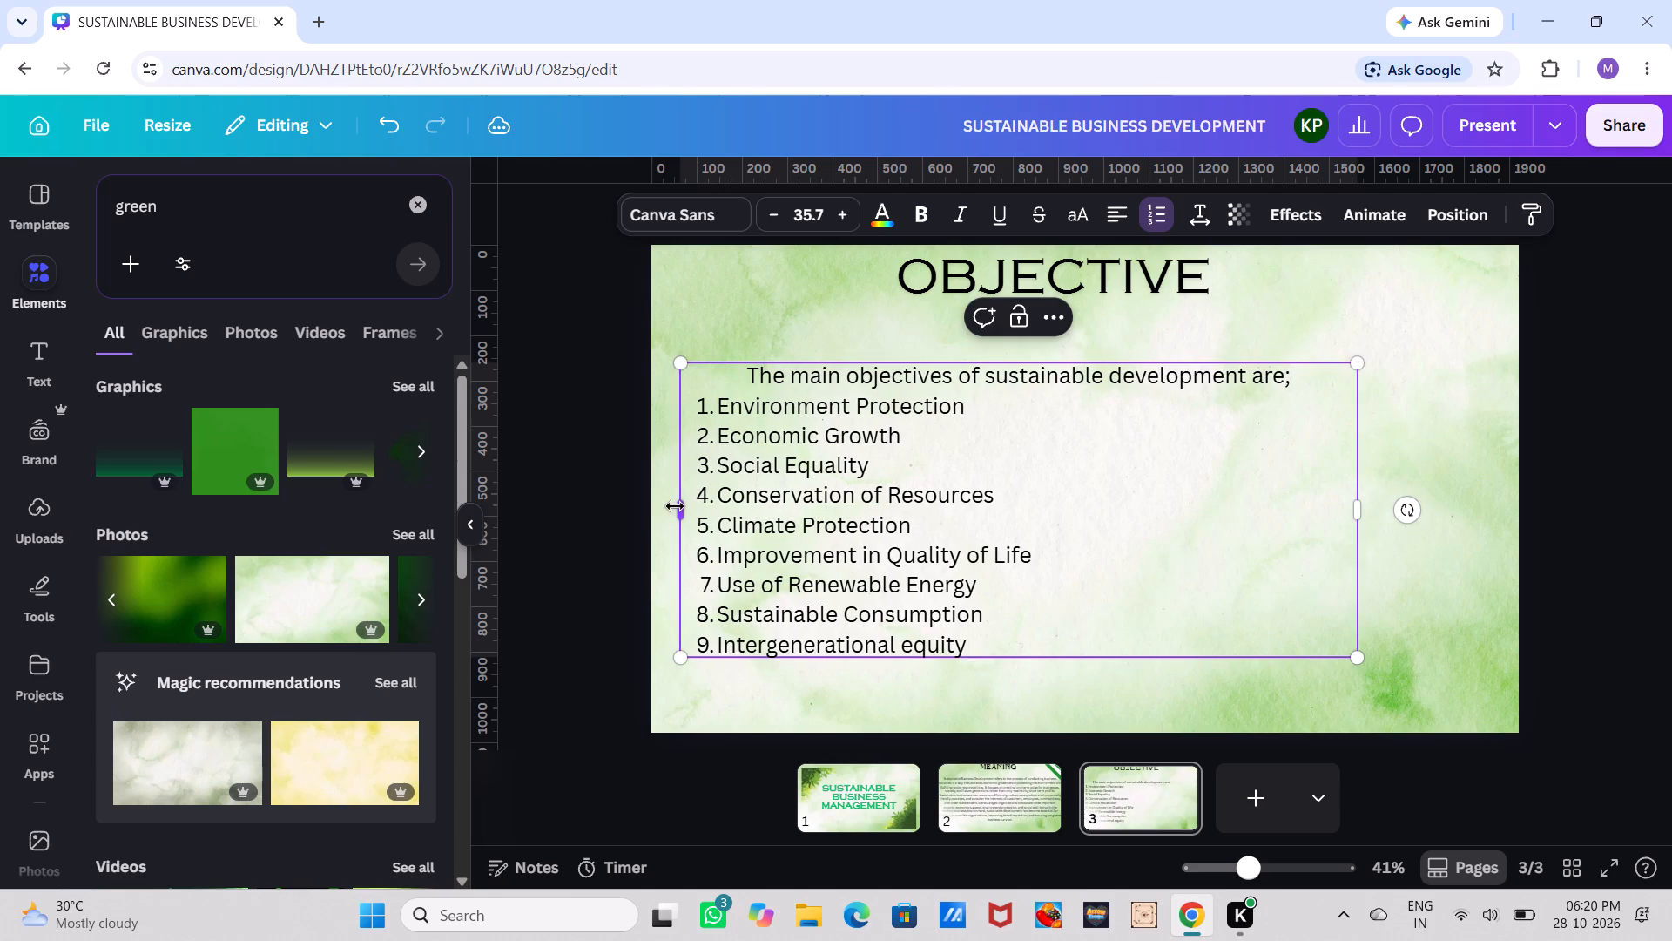
pyautogui.click(1581, 524)
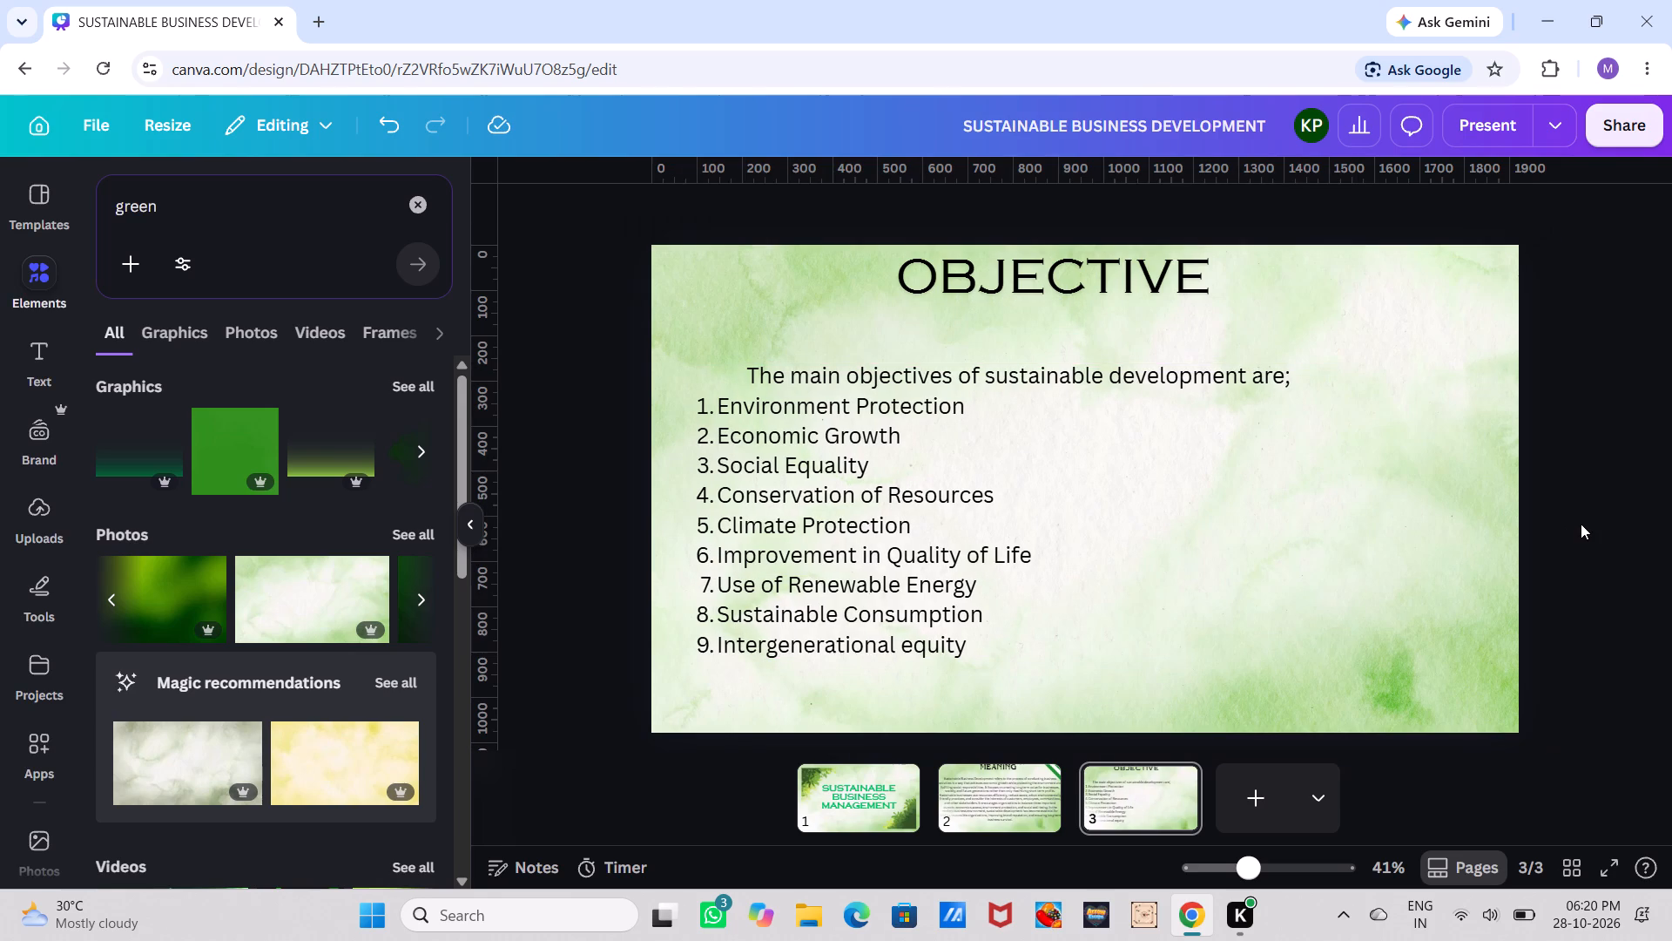
# Replace the elements search term with "objective" and run the search.
pyautogui.click(212, 208)
pyautogui.press('BackSpace')
pyautogui.press('BackSpace')
pyautogui.press('BackSpace')
pyautogui.press('BackSpace')
pyautogui.press('BackSpace')
pyautogui.press('BackSpace')
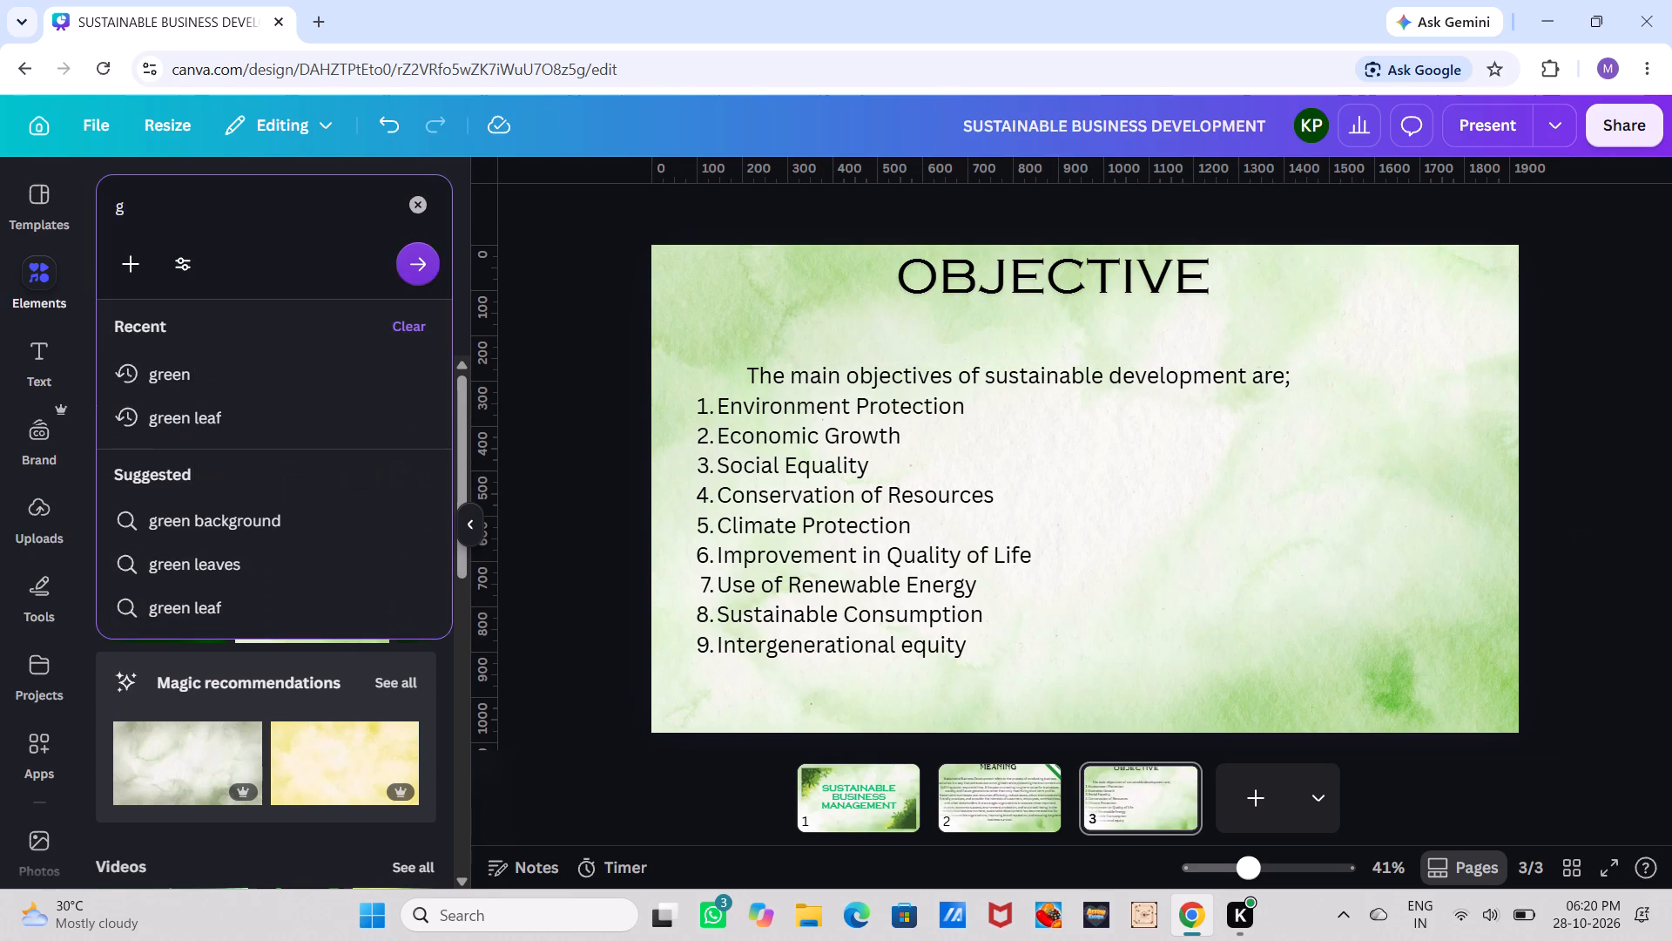
pyautogui.write('obje')
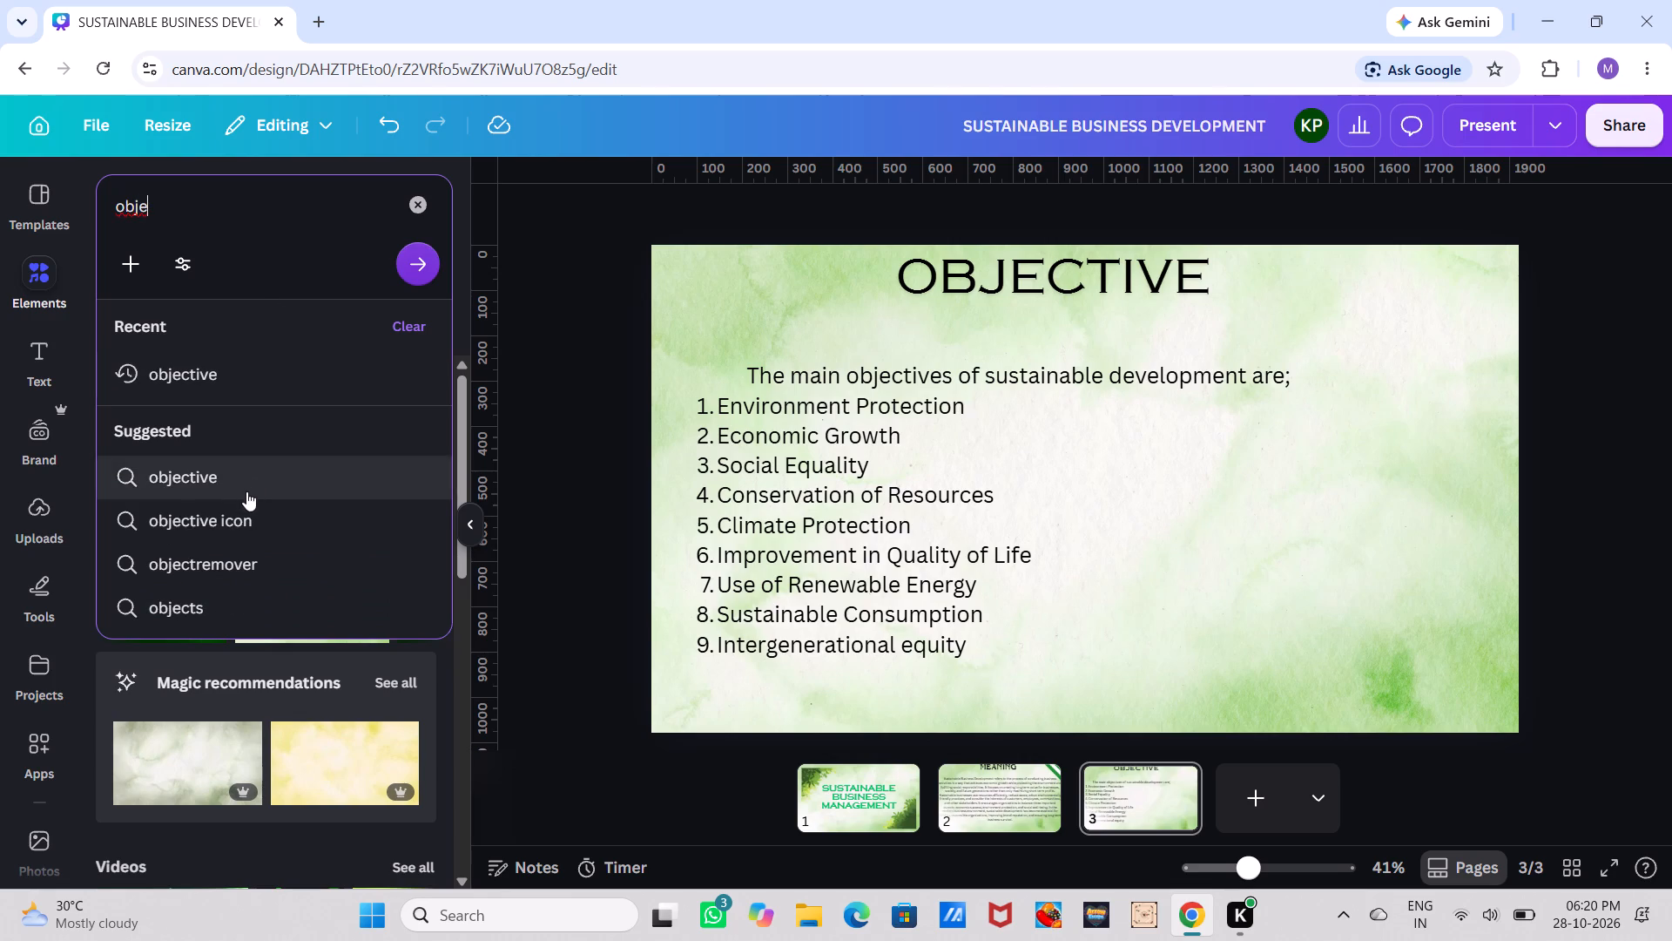
pyautogui.click(250, 377)
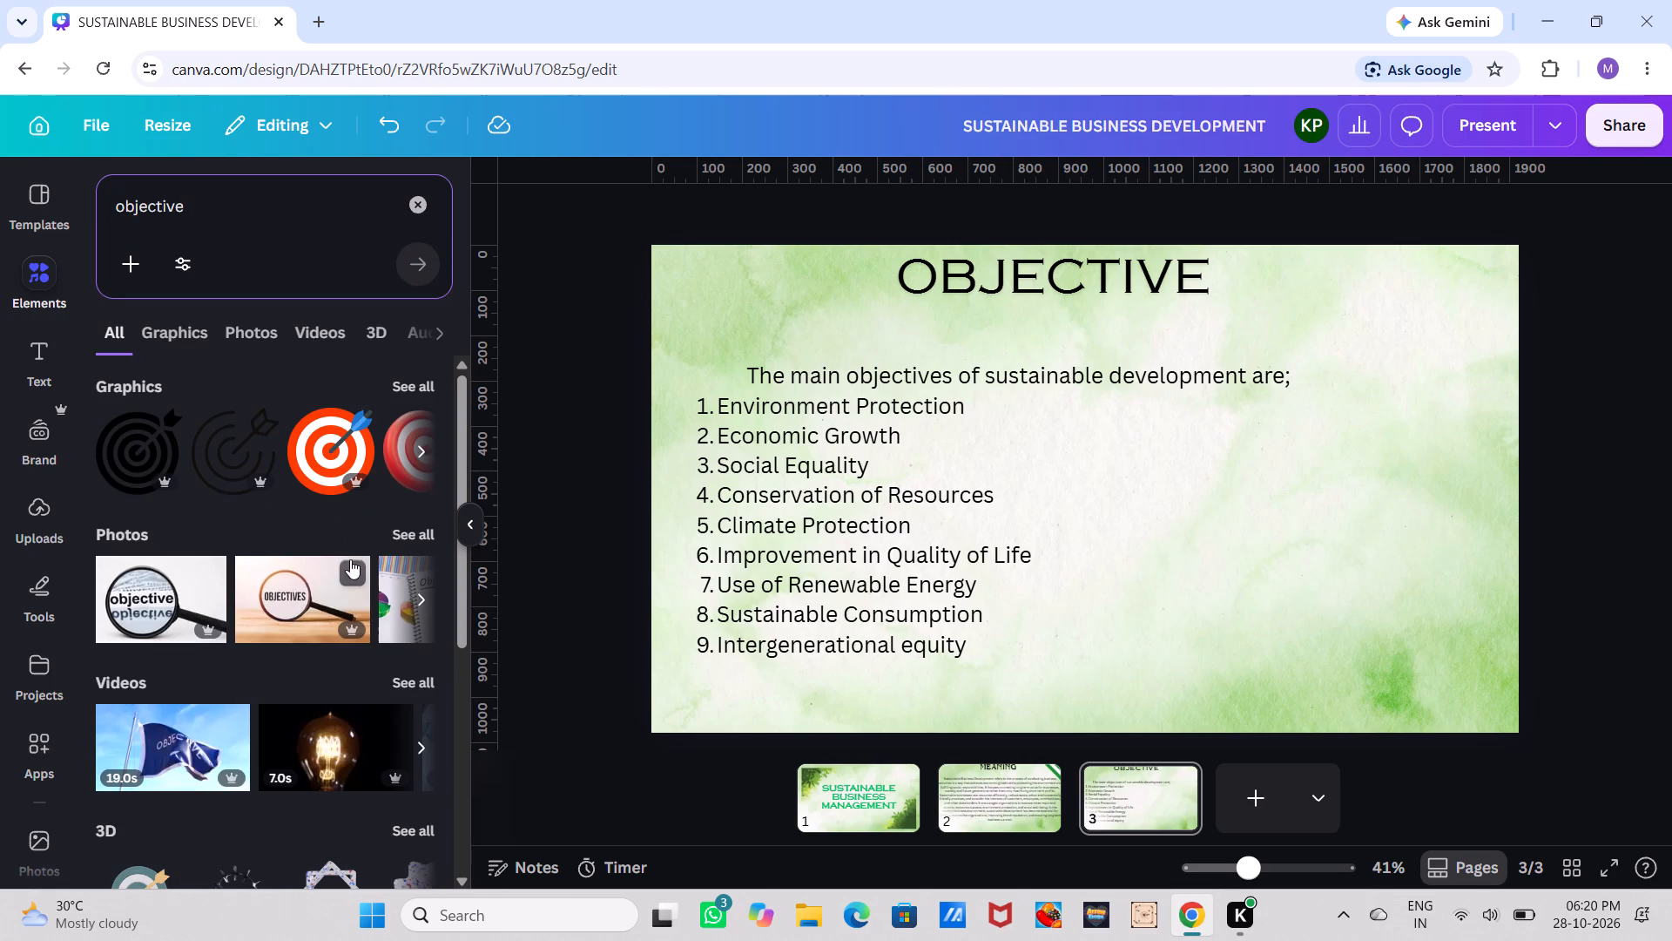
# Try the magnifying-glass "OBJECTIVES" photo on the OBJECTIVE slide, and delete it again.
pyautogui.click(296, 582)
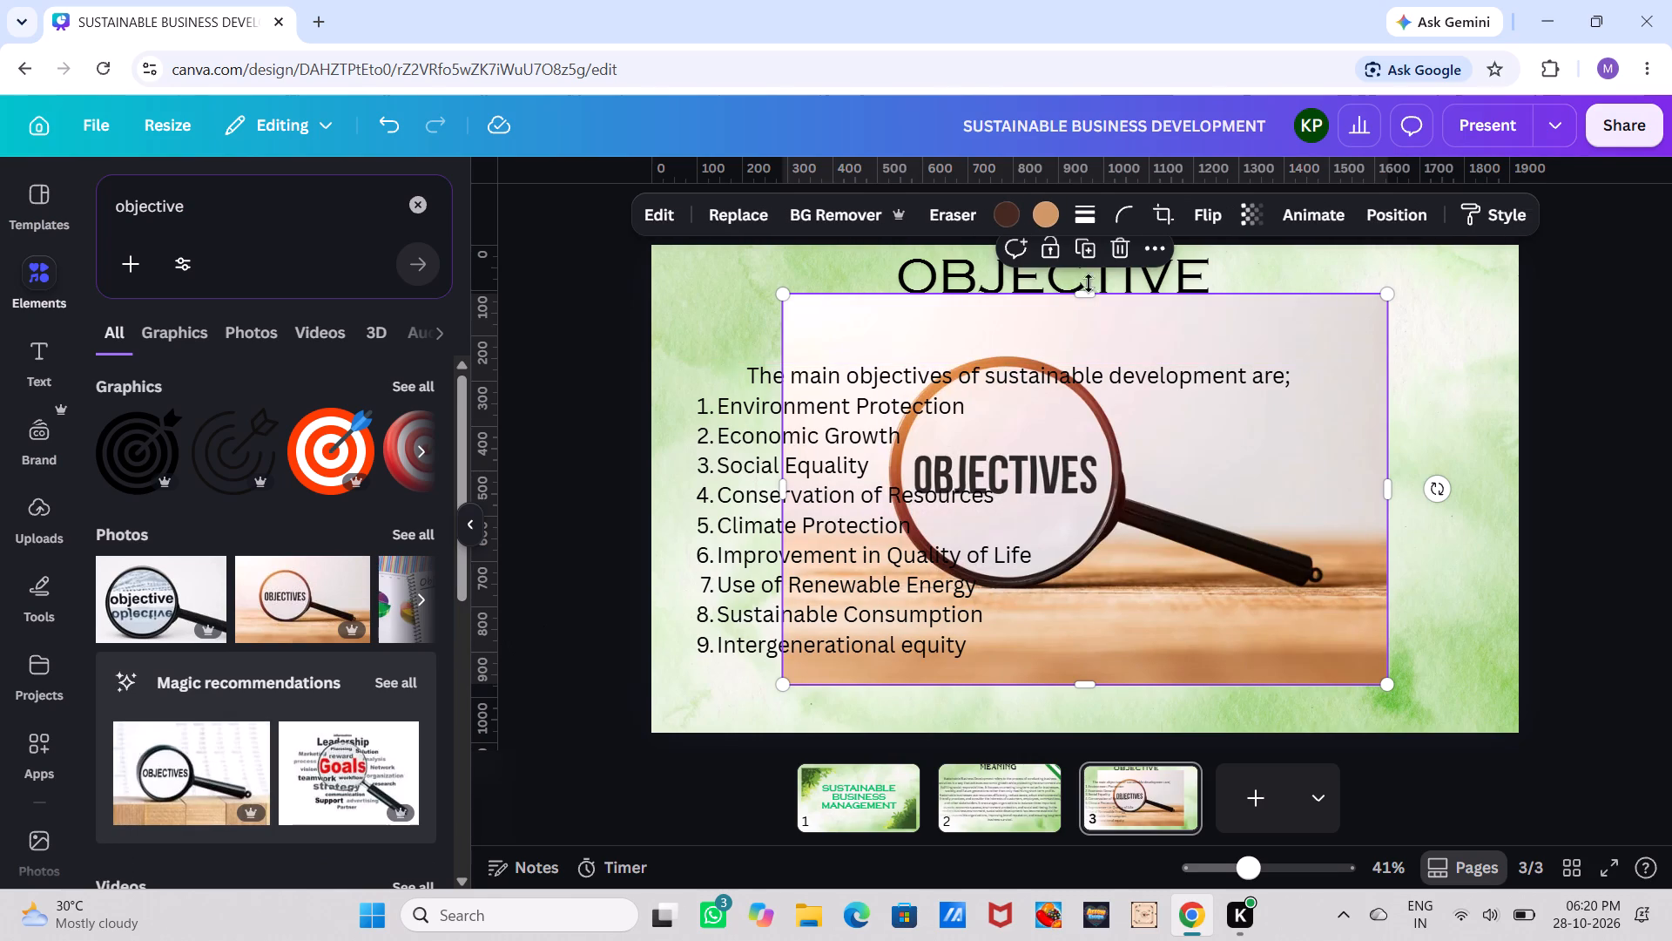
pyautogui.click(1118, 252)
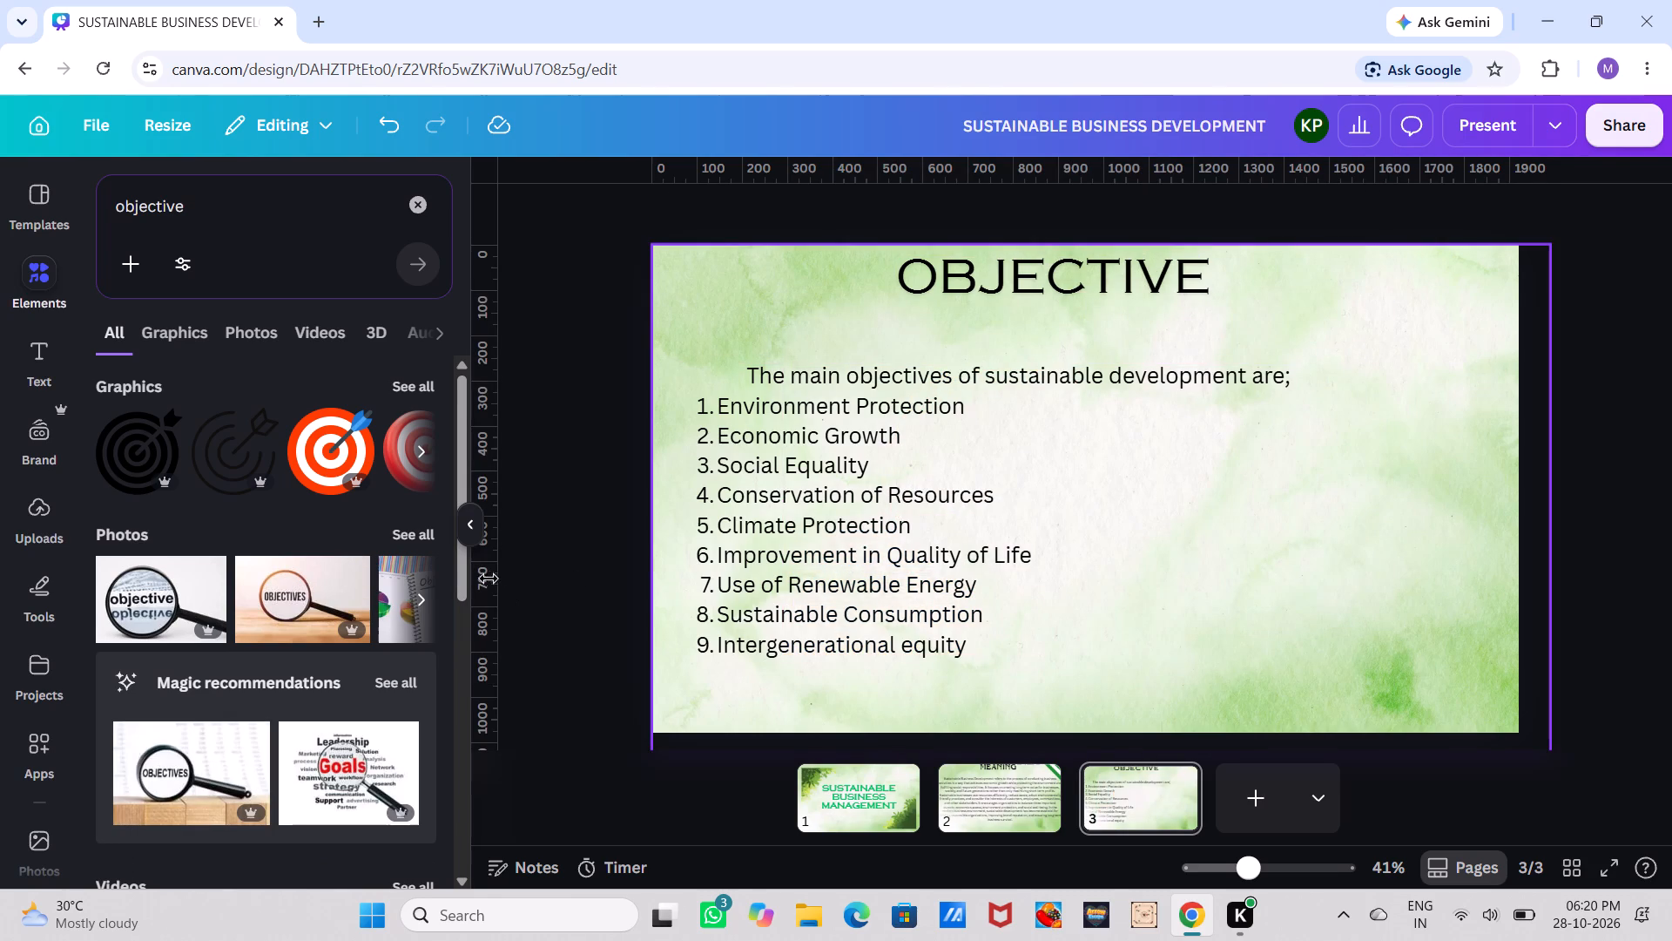
# Add the graphic of two people with three purple targets and place it in the OBJECTIVE slide's bottom-right corner.
pyautogui.click(419, 601)
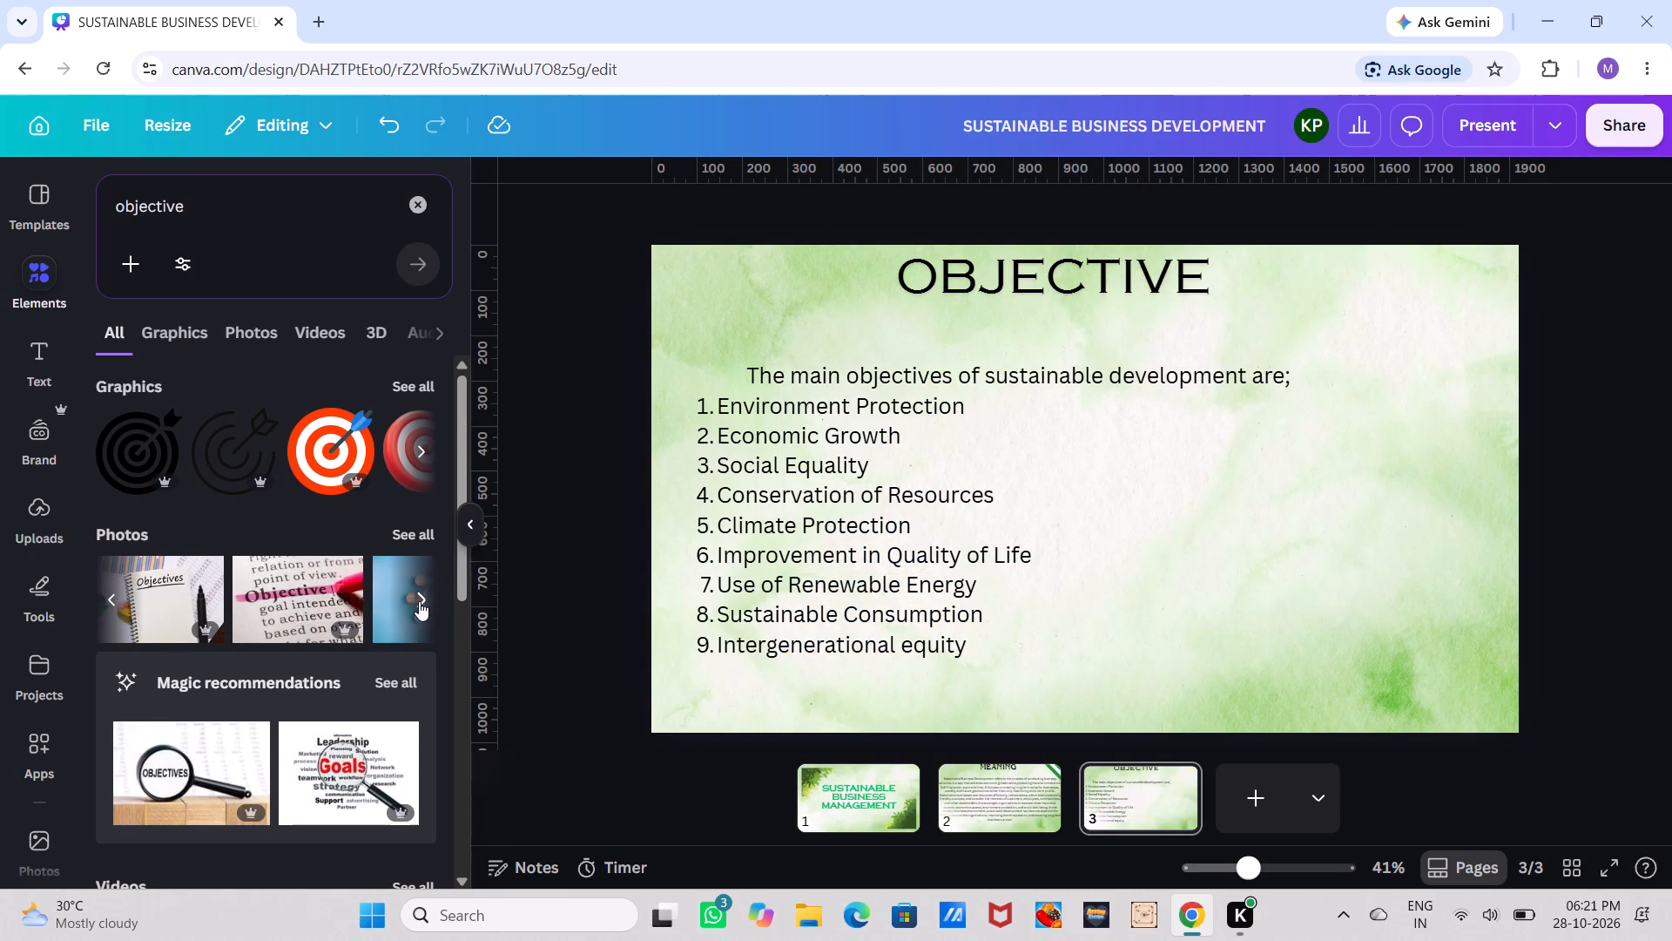
pyautogui.click(419, 601)
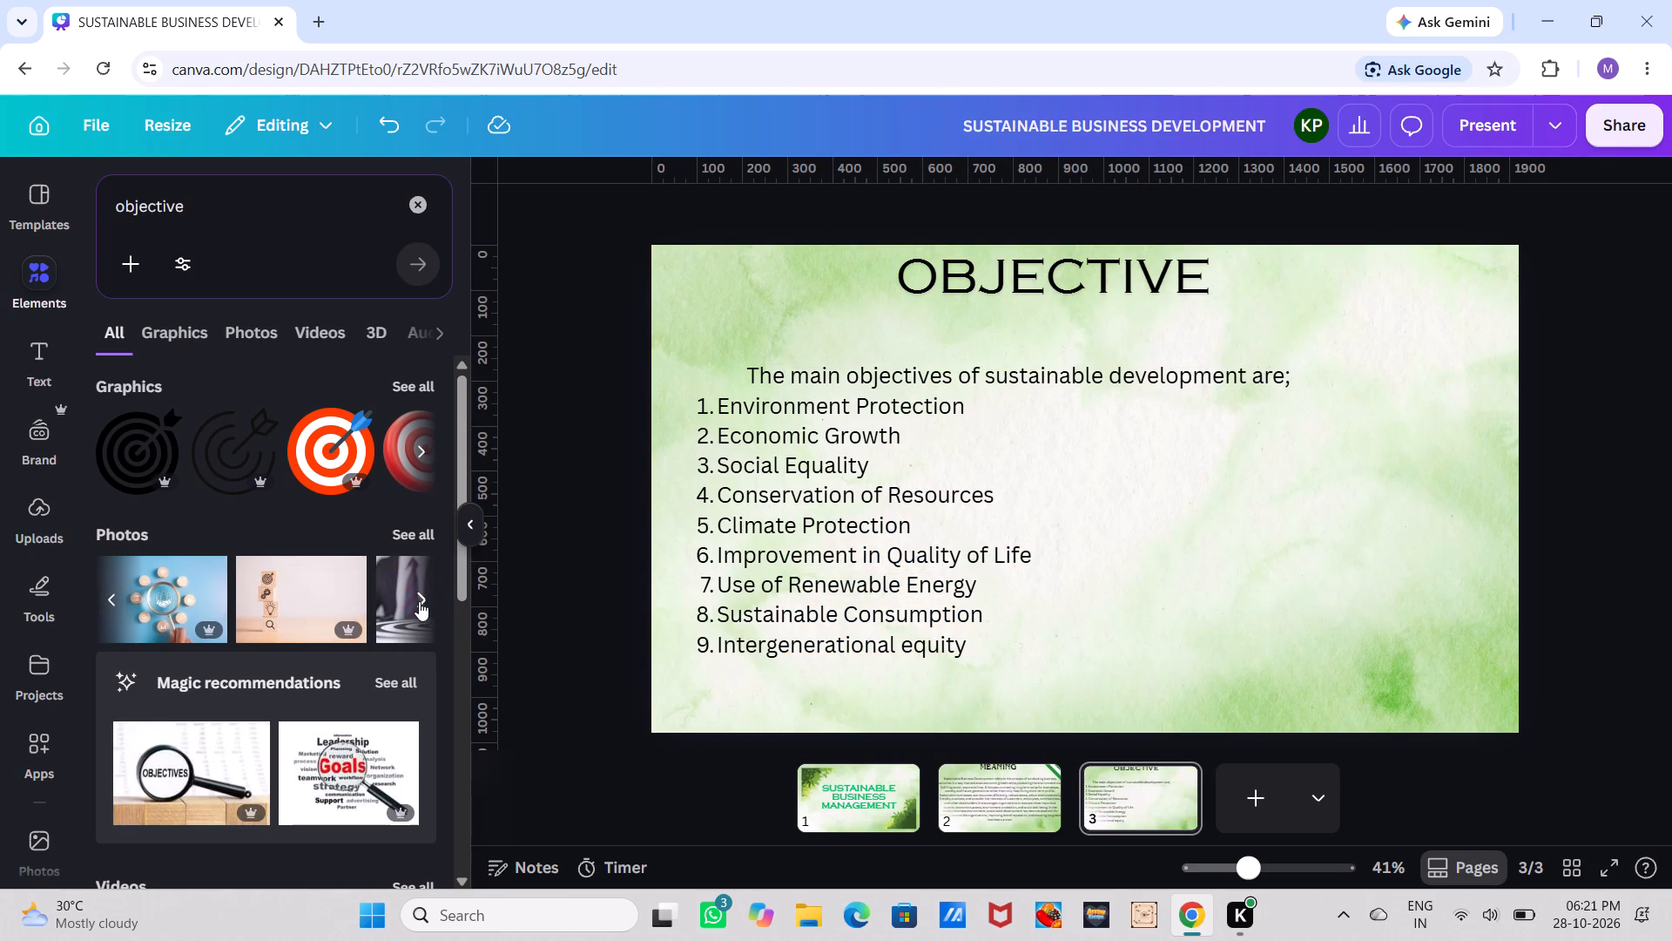
pyautogui.click(419, 601)
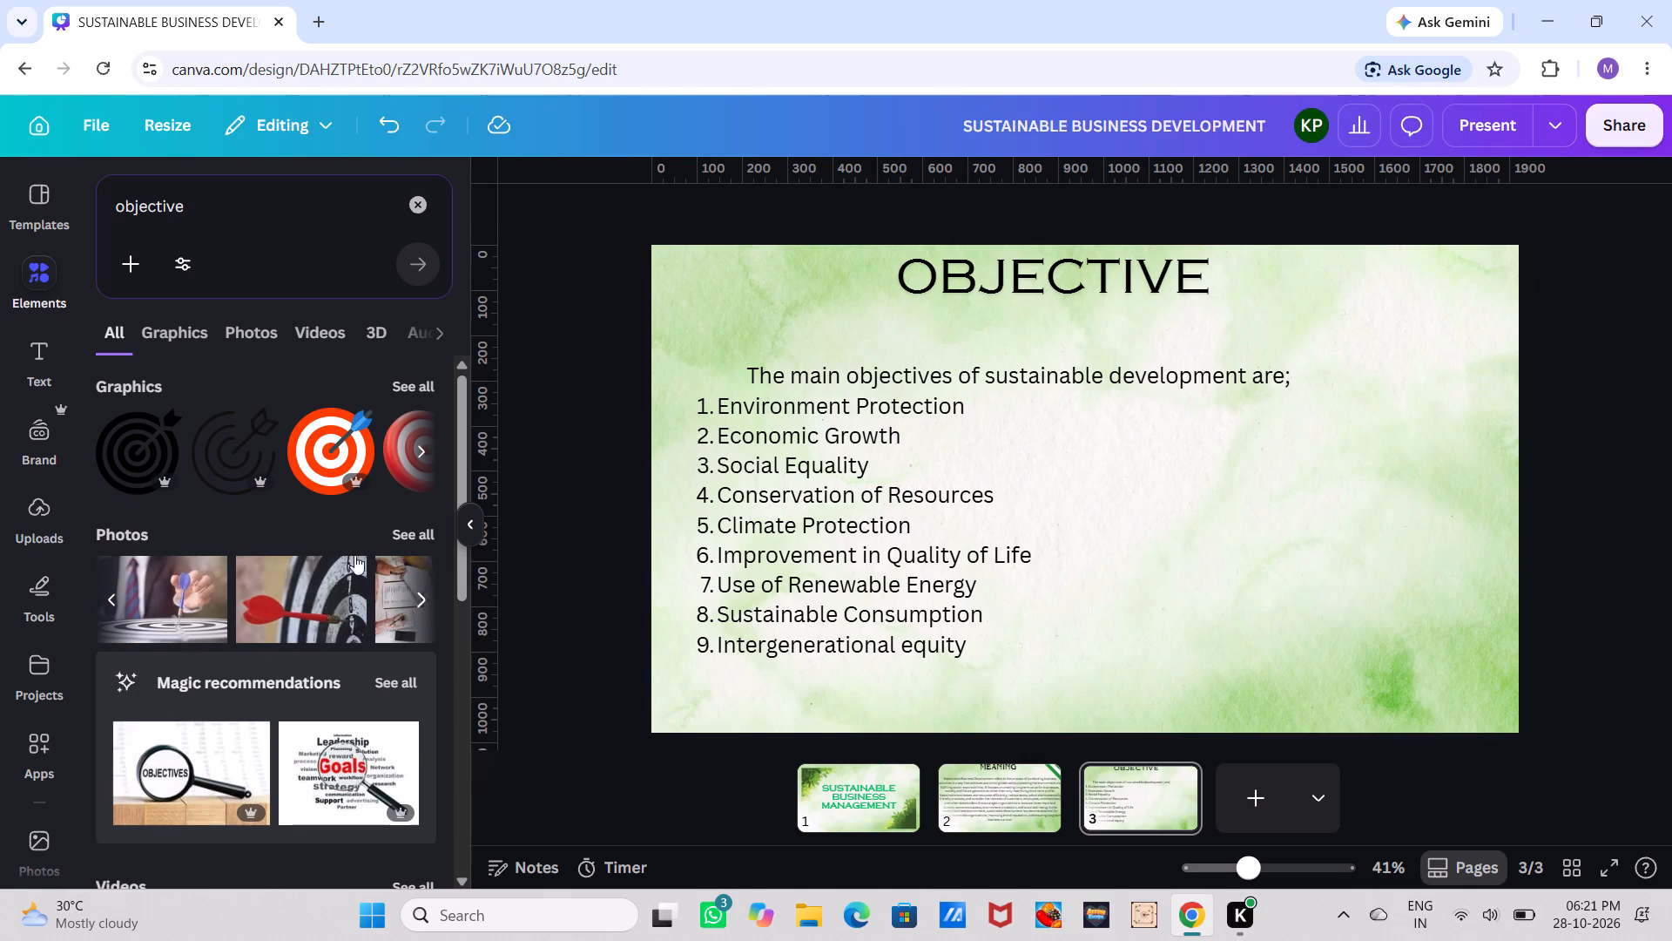
pyautogui.click(186, 333)
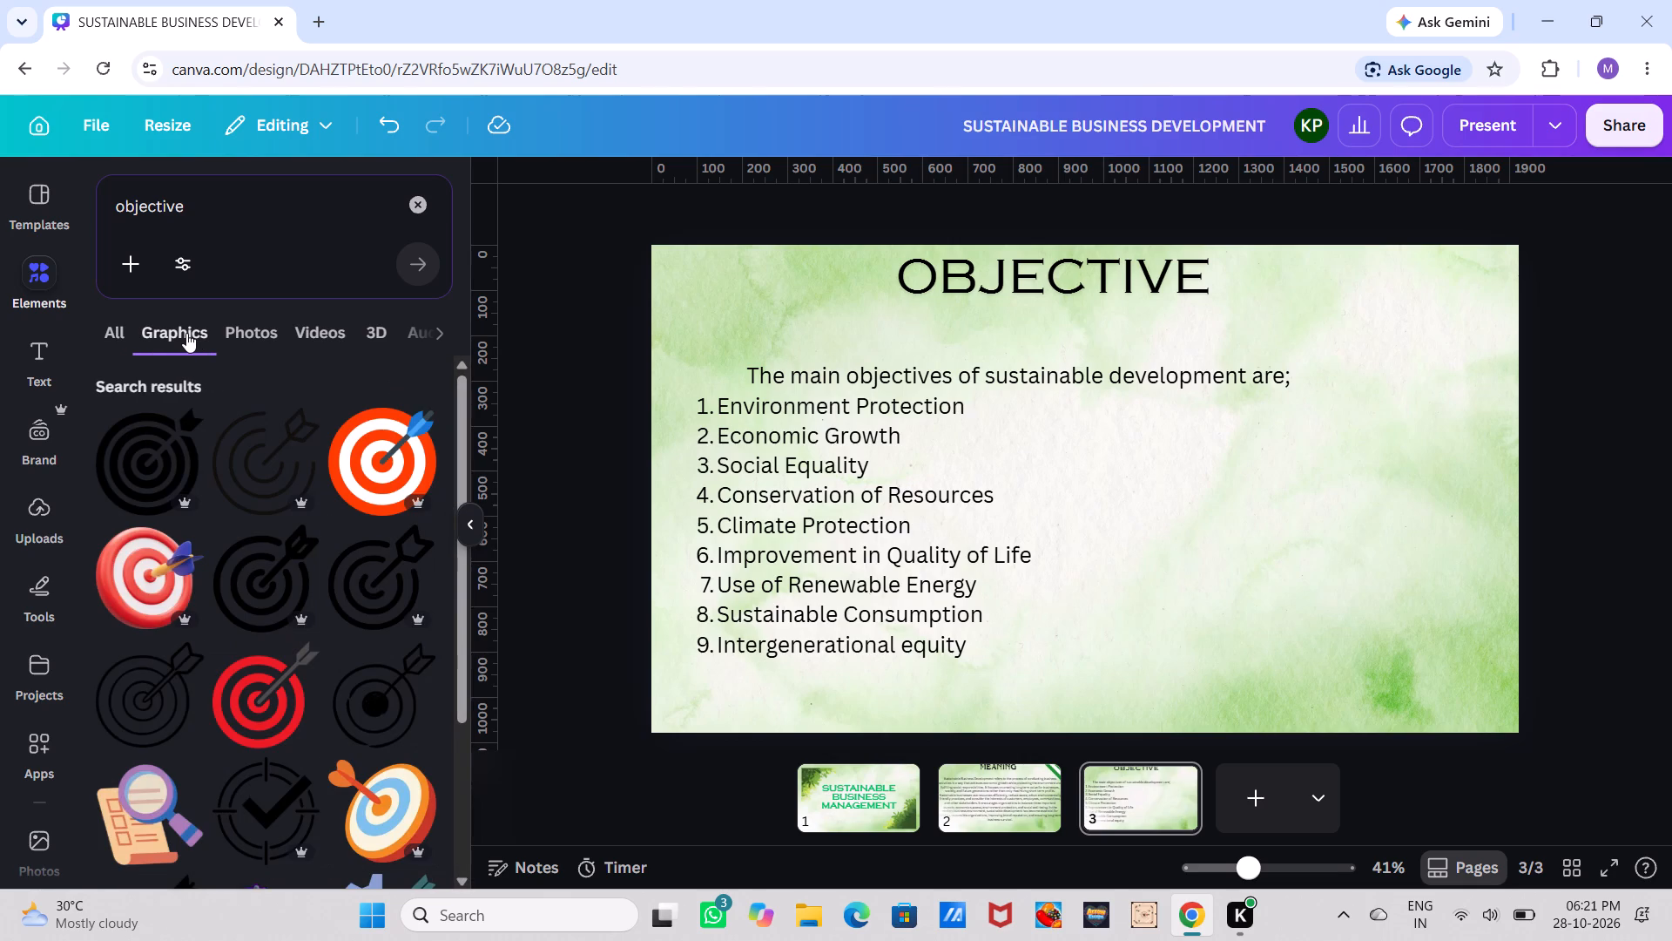
pyautogui.tripleClick(460, 883)
pyautogui.tripleClick(460, 883)
pyautogui.tripleClick(460, 883)
pyautogui.tripleClick(460, 883)
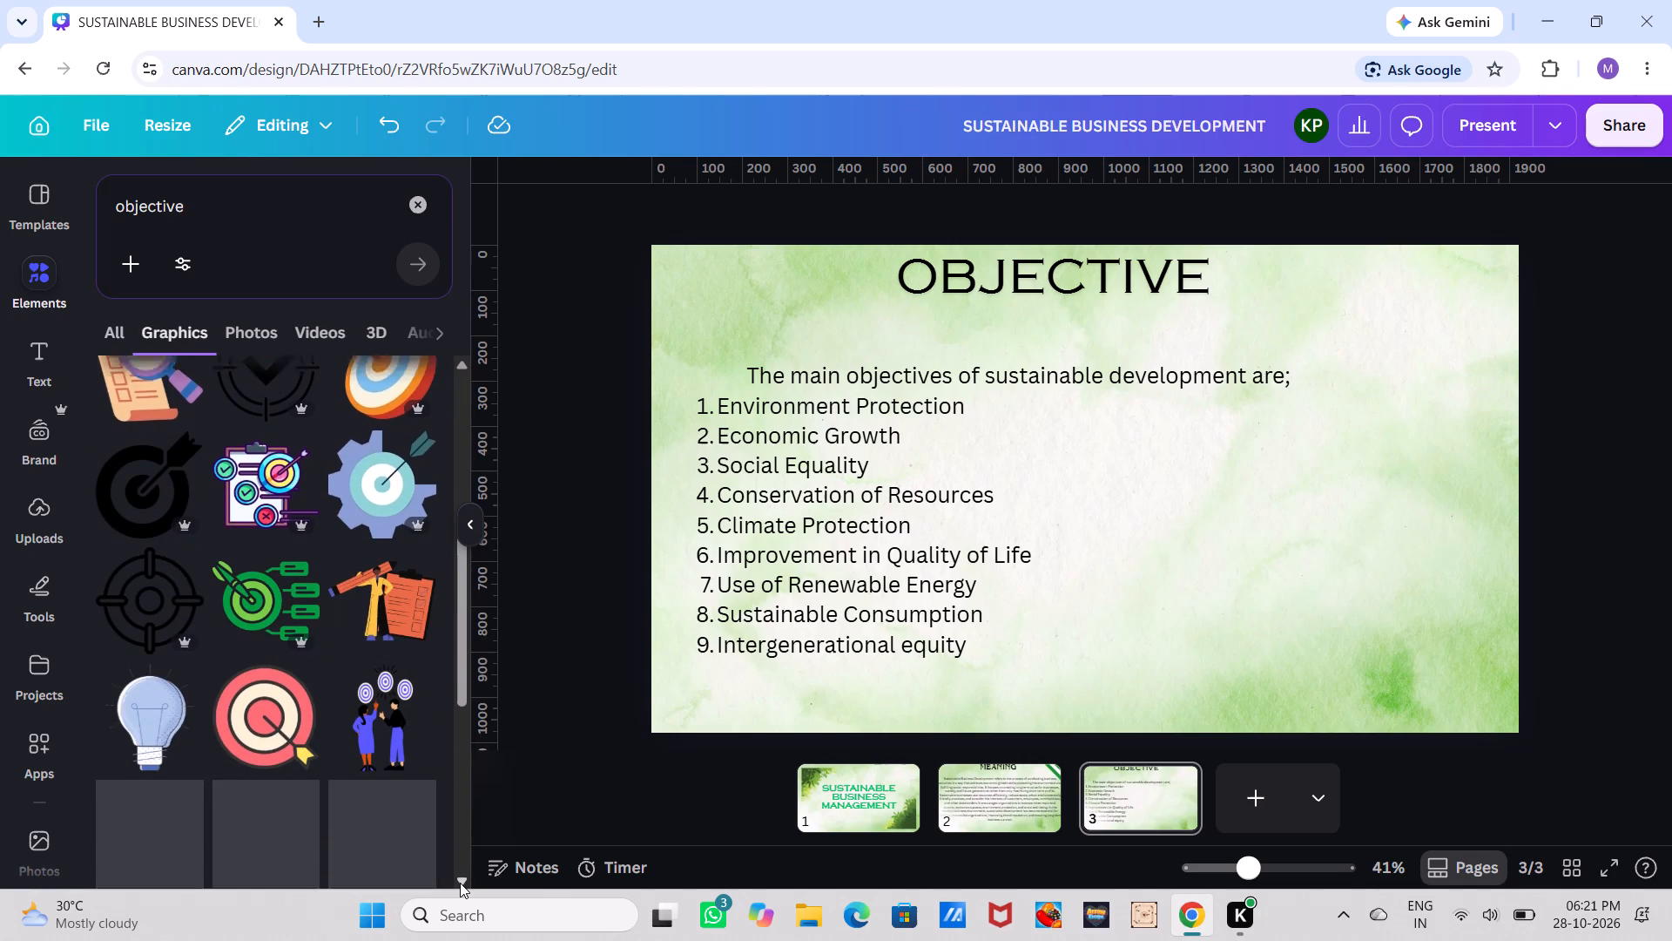
pyautogui.tripleClick(460, 883)
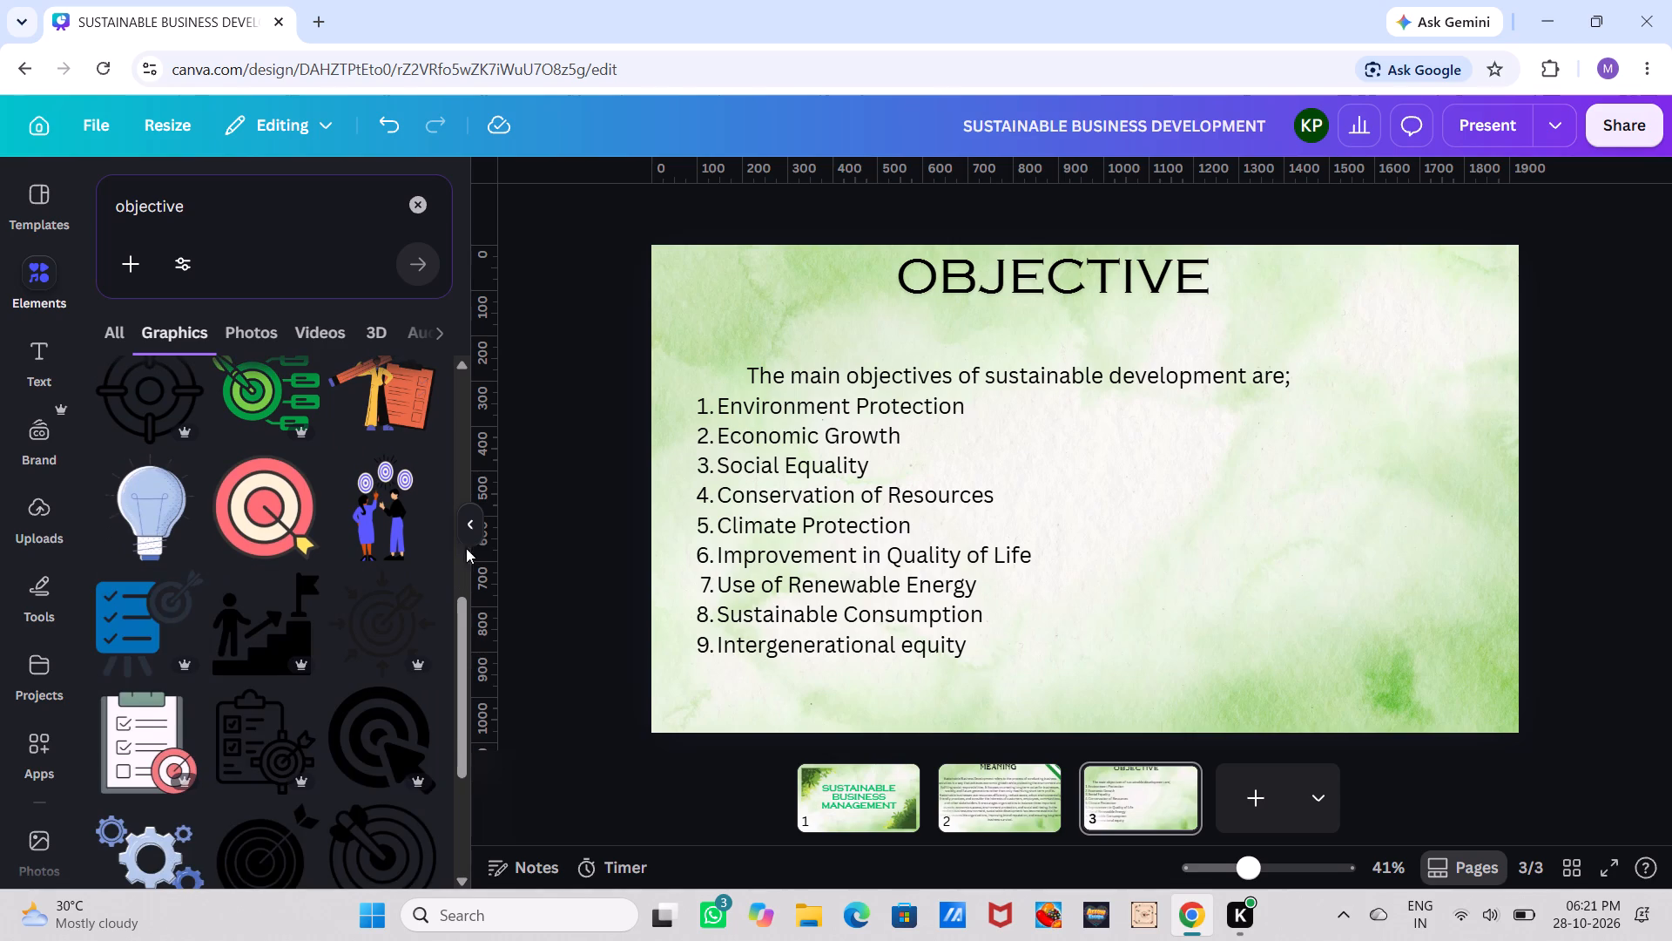
pyautogui.click(377, 515)
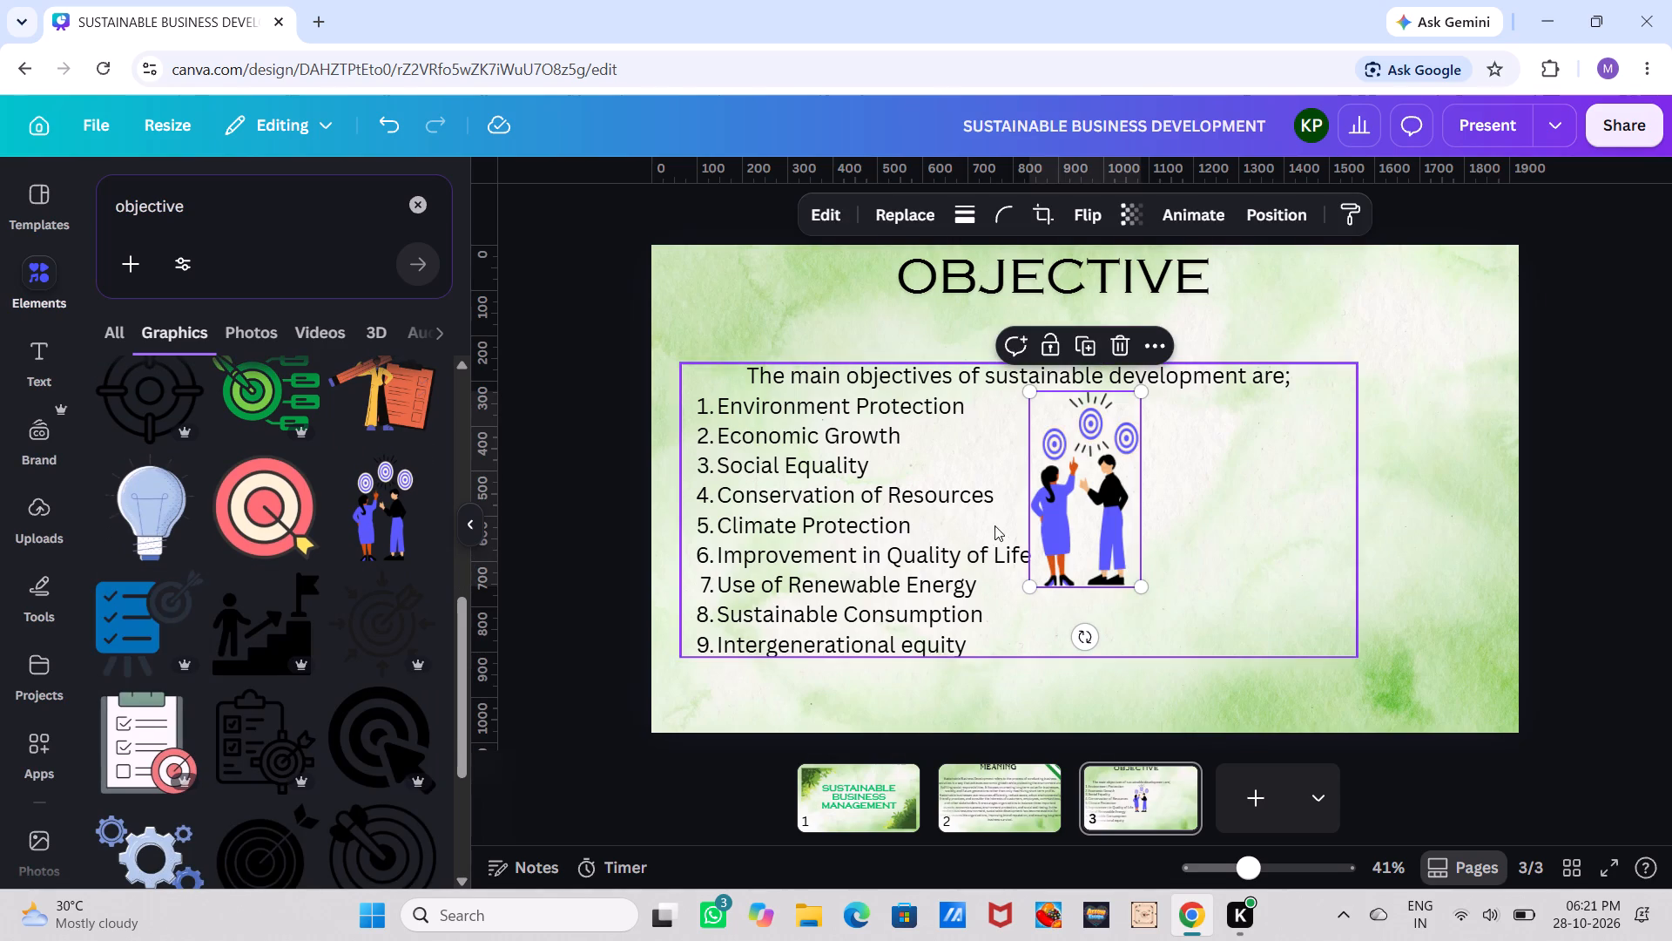
pyautogui.moveTo(1072, 515); pyautogui.dragTo(1264, 597)
pyautogui.moveTo(1264, 597); pyautogui.dragTo(1328, 619)
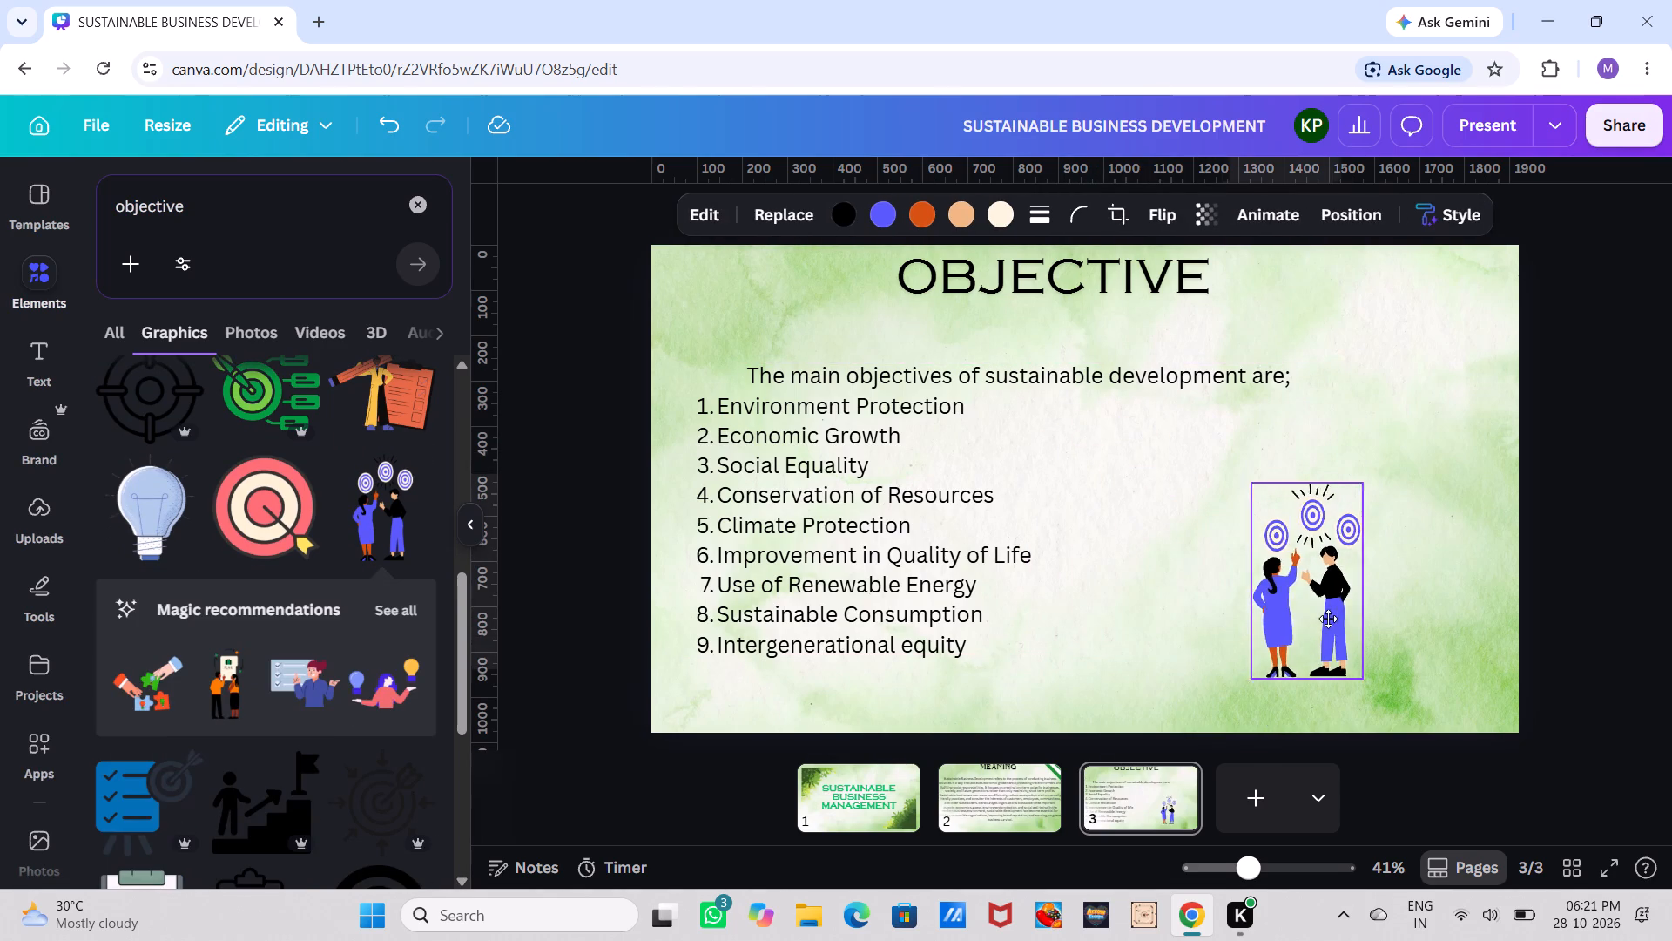
pyautogui.moveTo(1328, 619); pyautogui.dragTo(1432, 658)
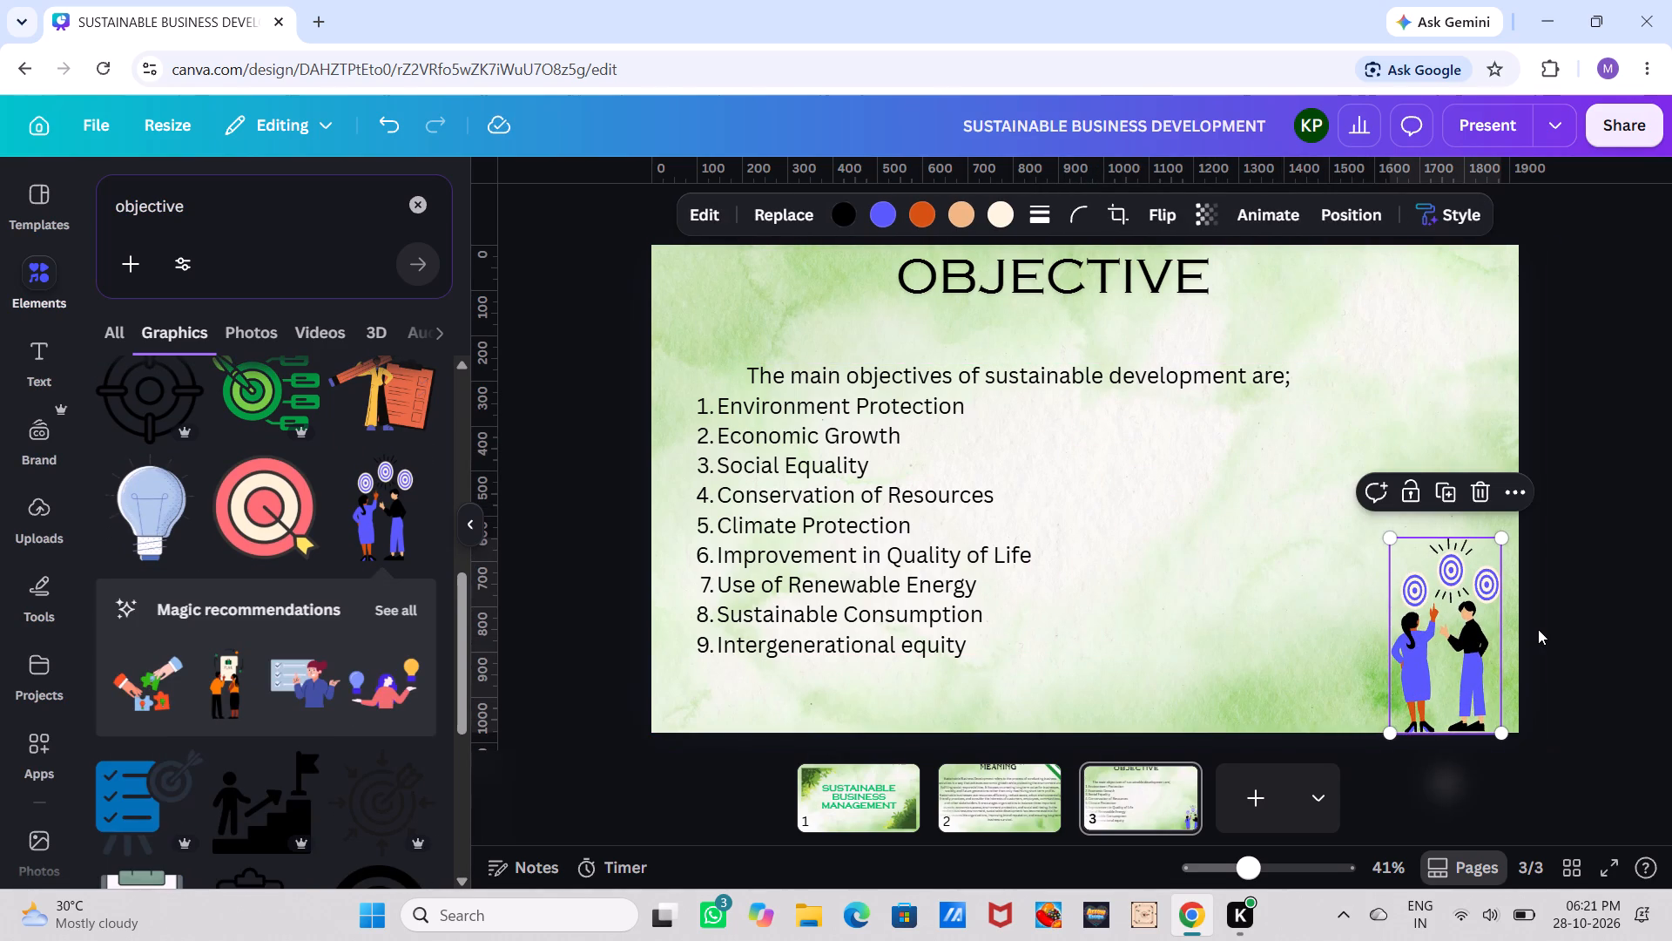
pyautogui.click(1538, 629)
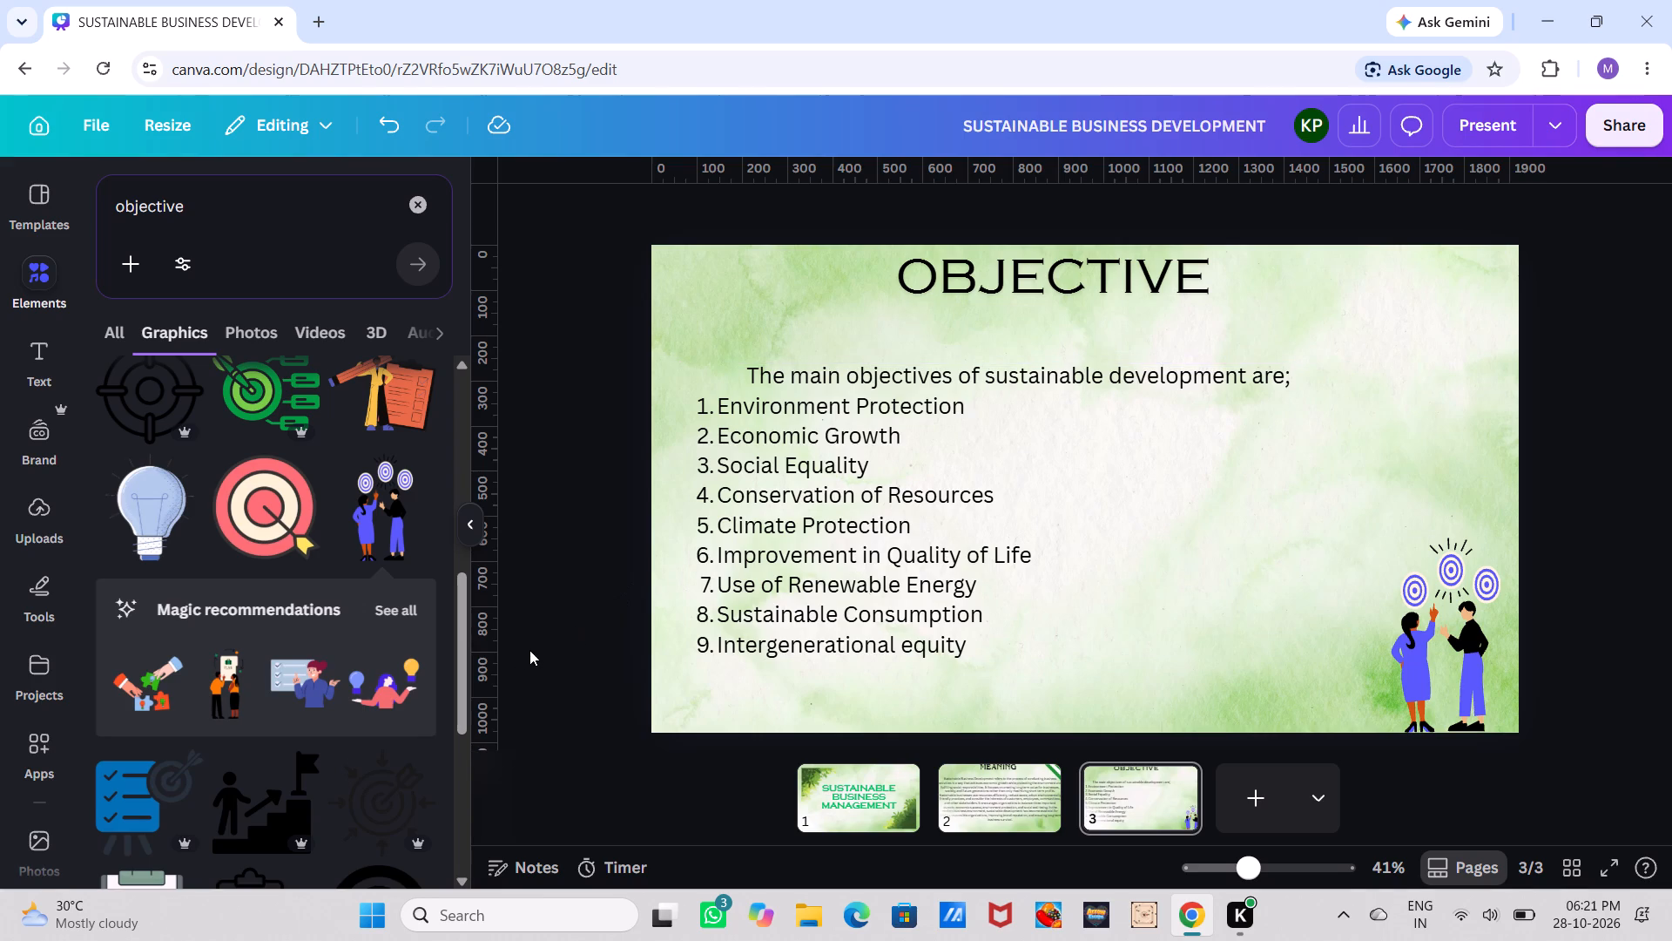
# Add the recommended graphic of a woman beside a checklist, shrink it and place it in the OBJECTIVE slide's top-right corner.
pyautogui.click(313, 689)
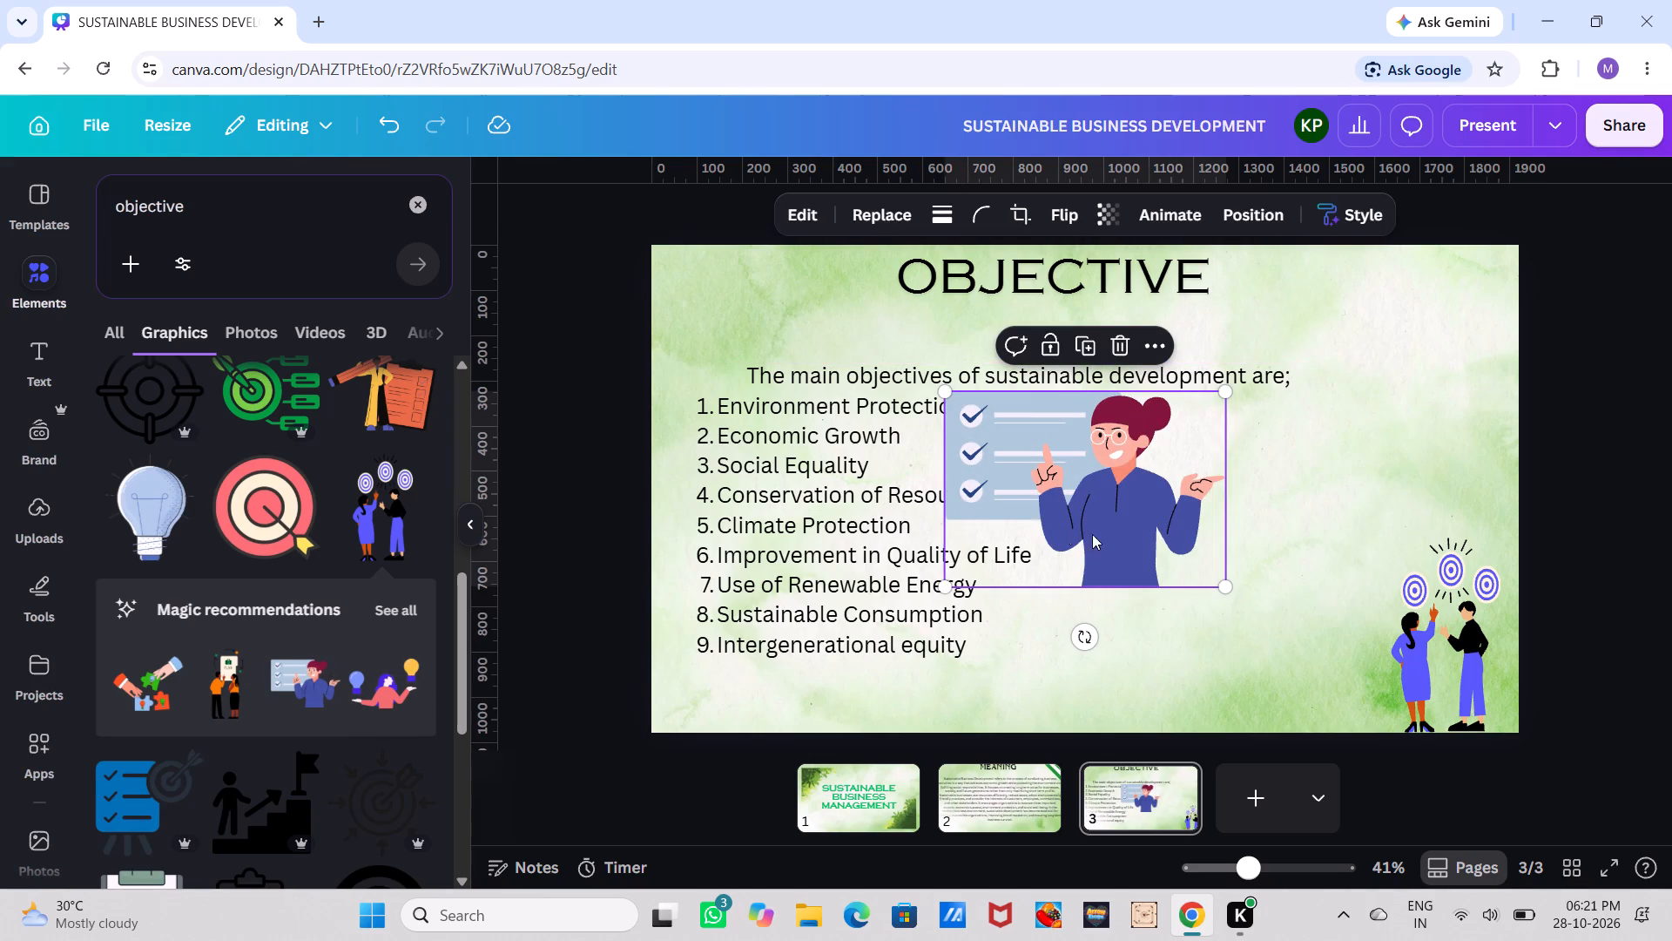
pyautogui.moveTo(1224, 580); pyautogui.dragTo(1142, 531)
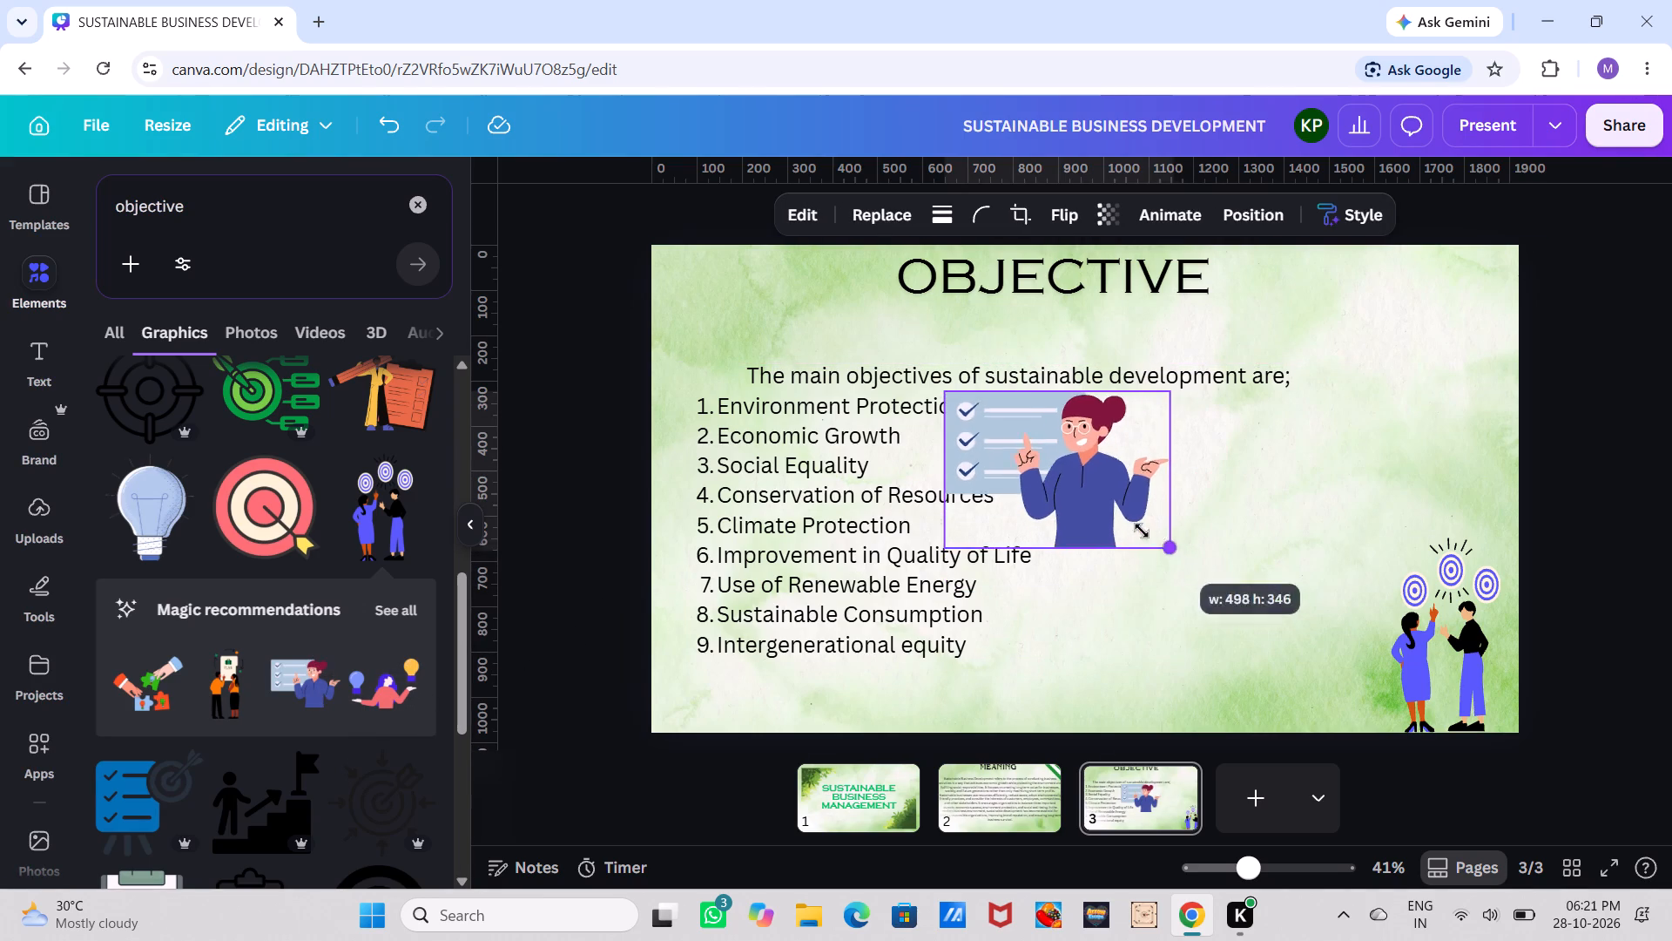
pyautogui.moveTo(1142, 531); pyautogui.dragTo(1136, 525)
pyautogui.moveTo(1107, 504); pyautogui.dragTo(1354, 406)
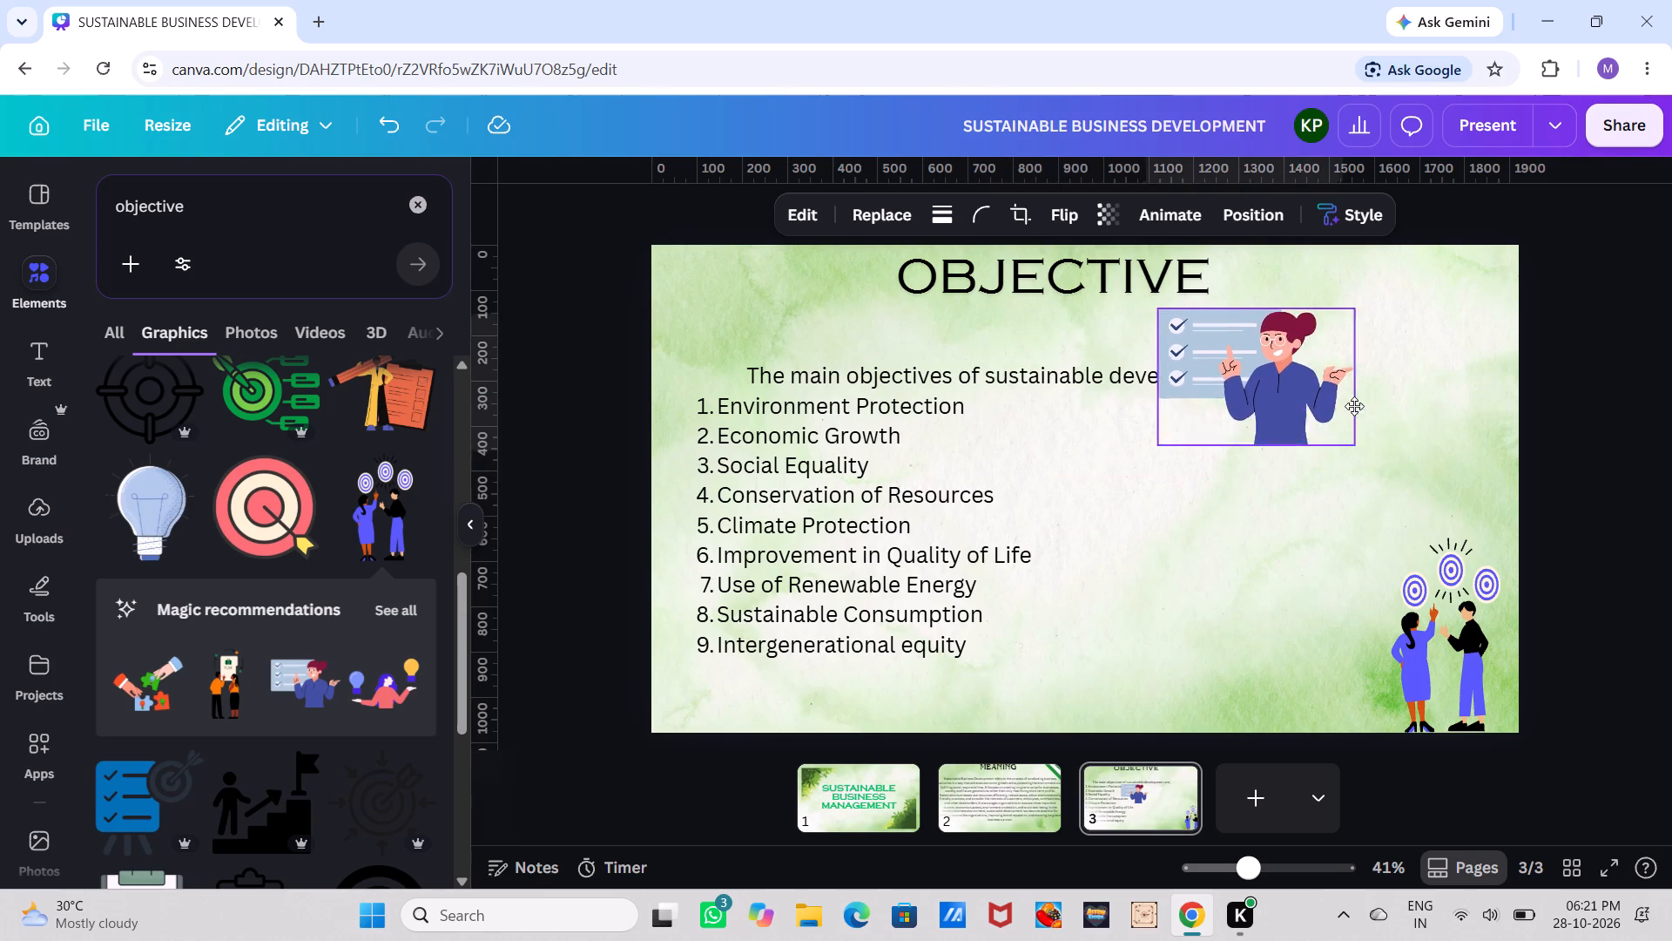
pyautogui.moveTo(1354, 406); pyautogui.dragTo(1603, 383)
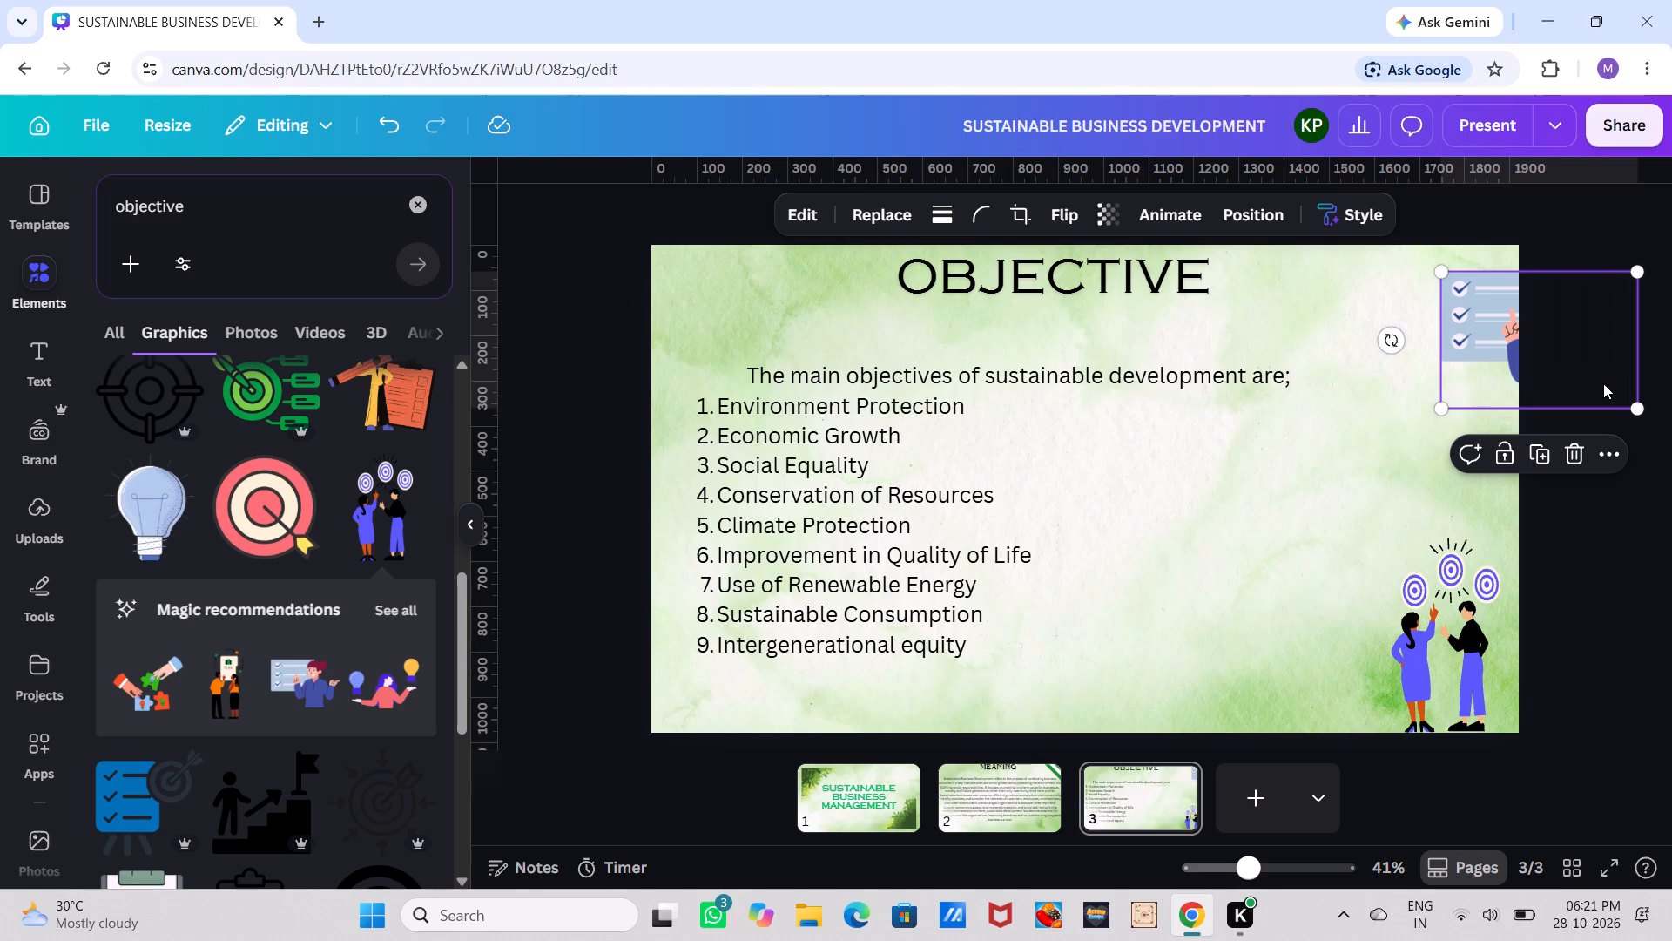
pyautogui.moveTo(1478, 322); pyautogui.dragTo(1386, 313)
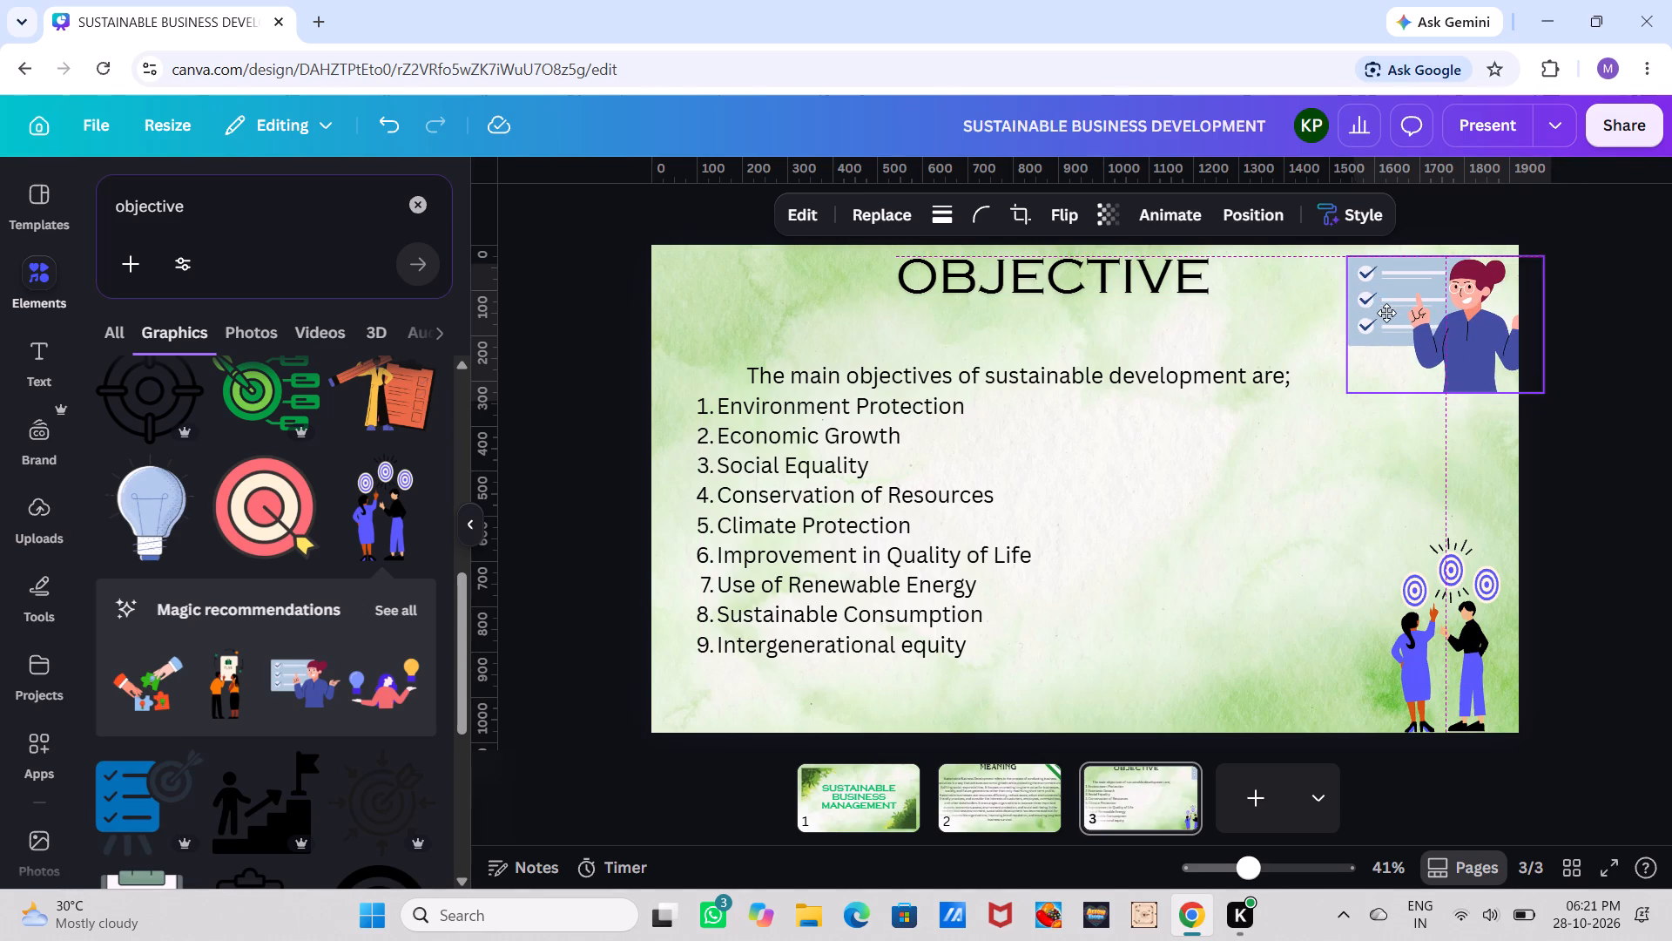
pyautogui.moveTo(1386, 313); pyautogui.dragTo(1364, 314)
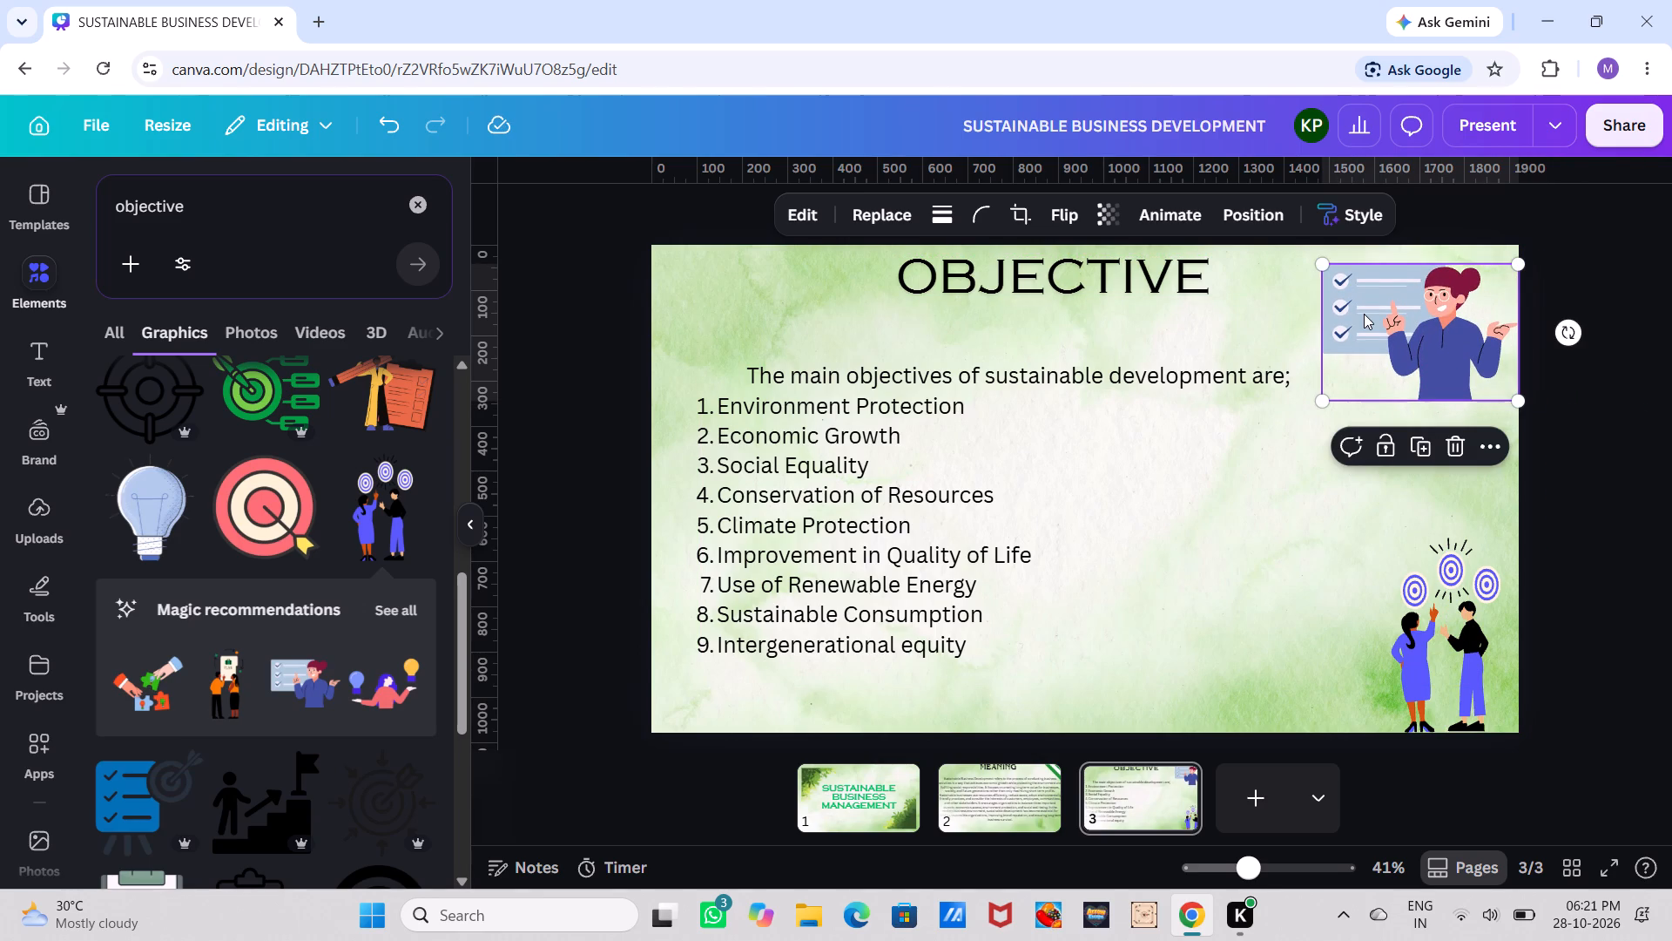
pyautogui.click(1592, 449)
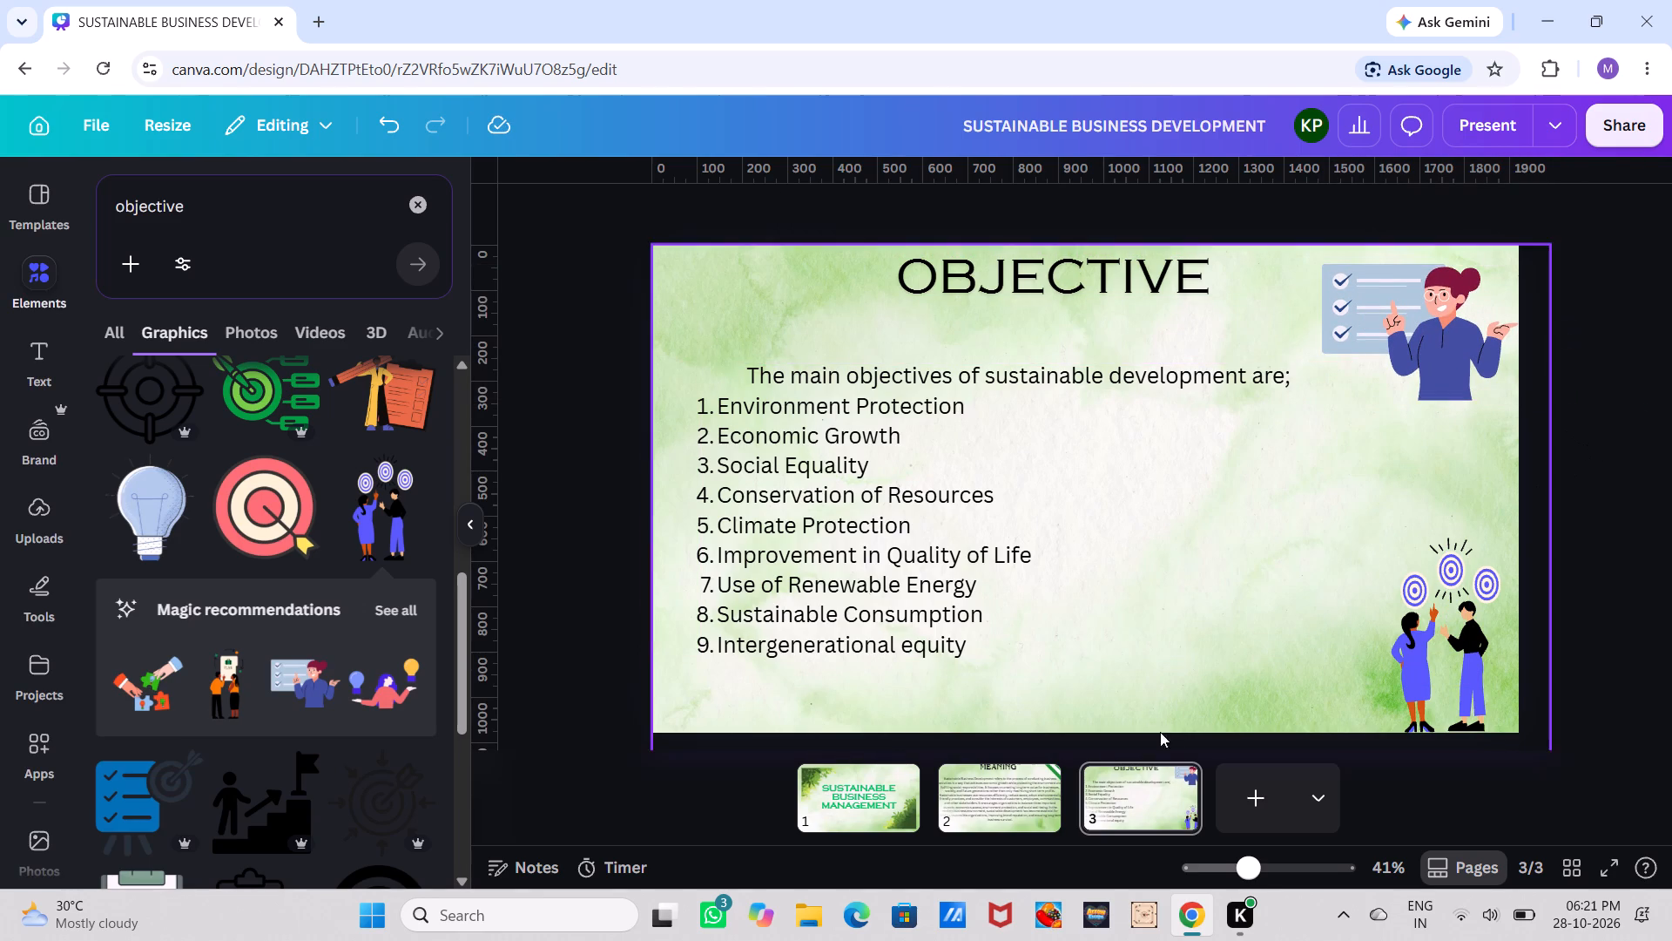
# Add a blank fourth page after the OBJECTIVE slide.
pyautogui.click(1231, 802)
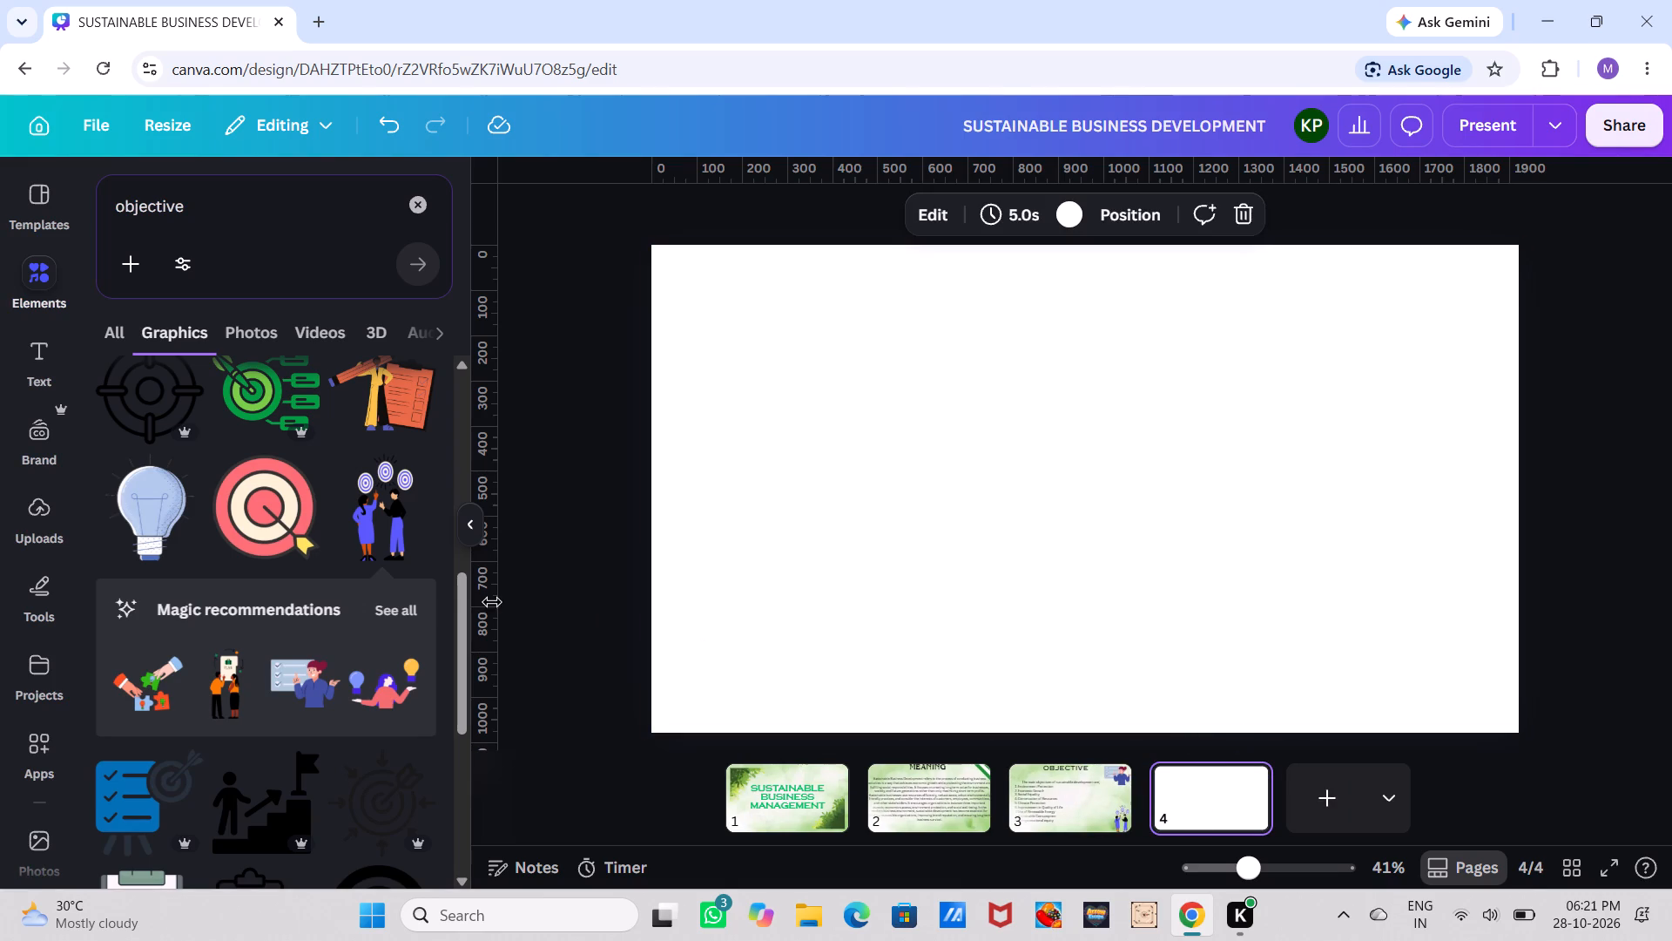
# Search the elements for "green", add the pale green watercolour photo to page 4 and enlarge it to cover the whole page.
pyautogui.click(221, 220)
pyautogui.press('BackSpace')
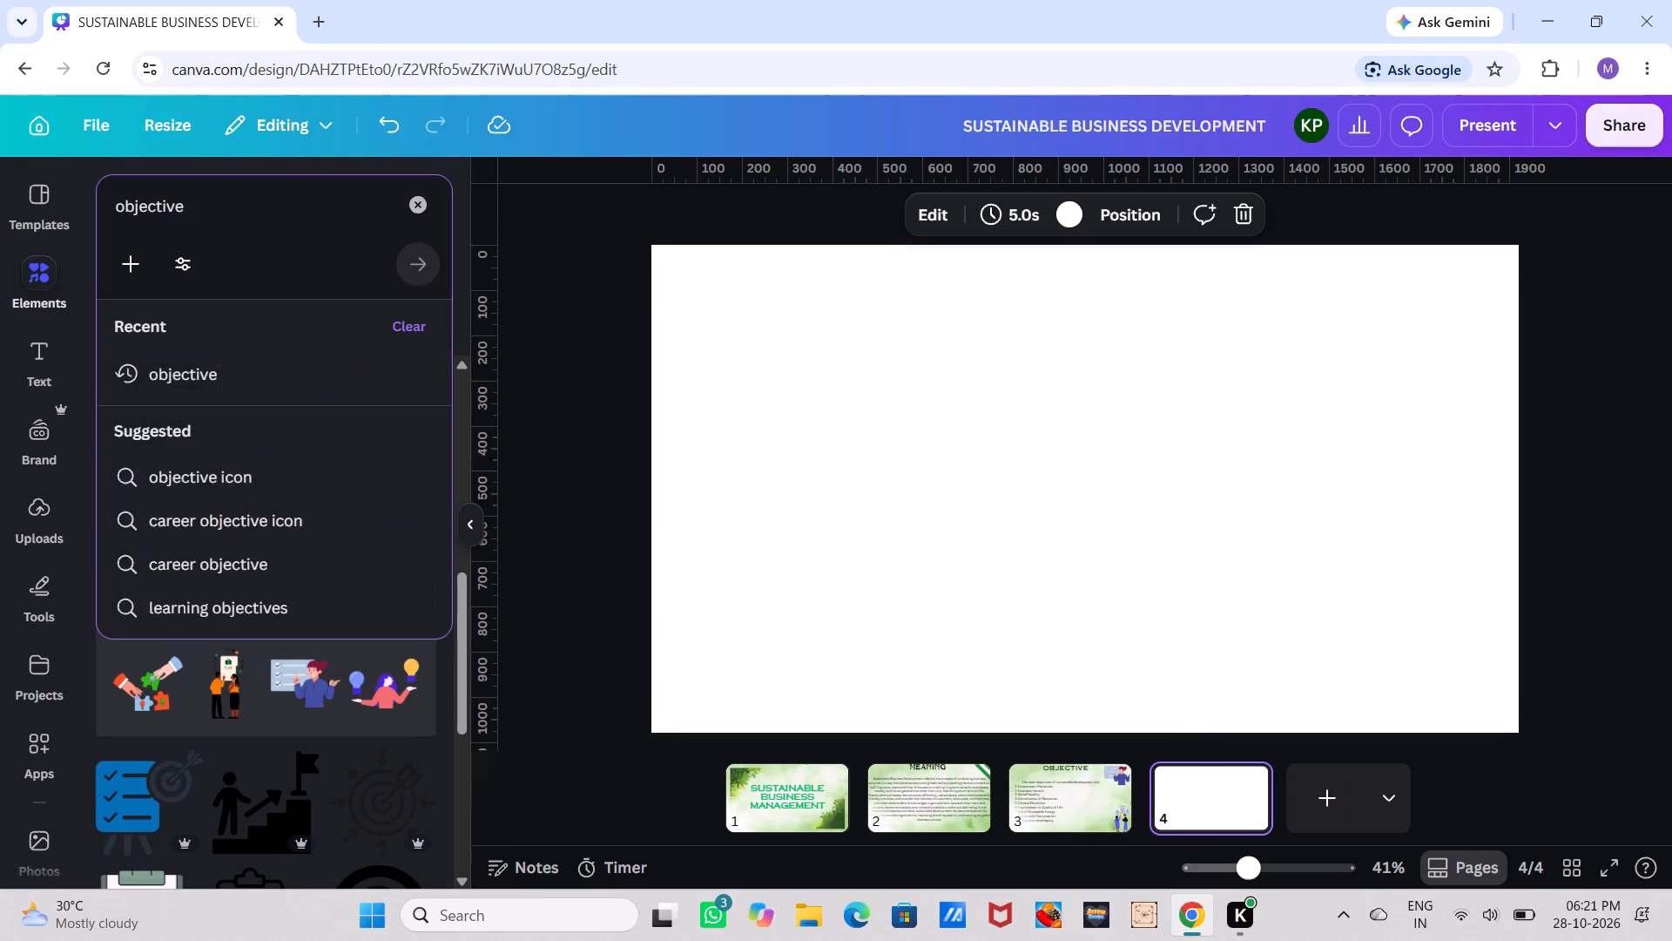
pyautogui.press('BackSpace')
pyautogui.press('BackSpace')
pyautogui.press('BackSpace')
pyautogui.press('BackSpace')
pyautogui.press('BackSpace')
pyautogui.press('BackSpace')
pyautogui.press('BackSpace')
pyautogui.press('BackSpace')
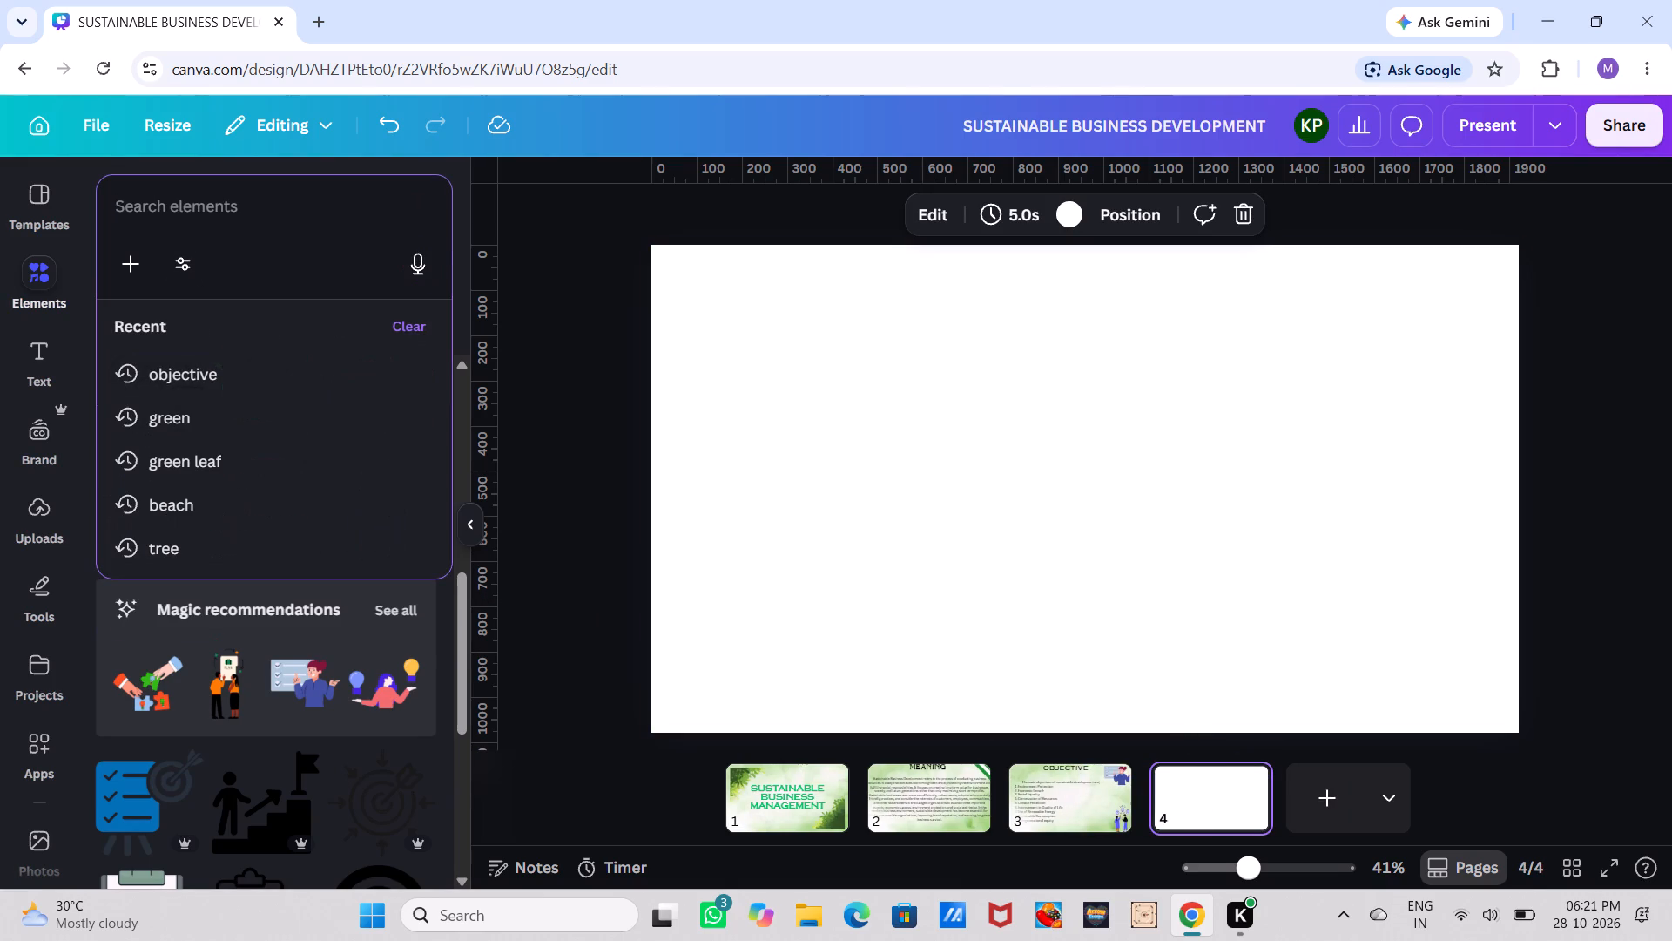
pyautogui.click(232, 411)
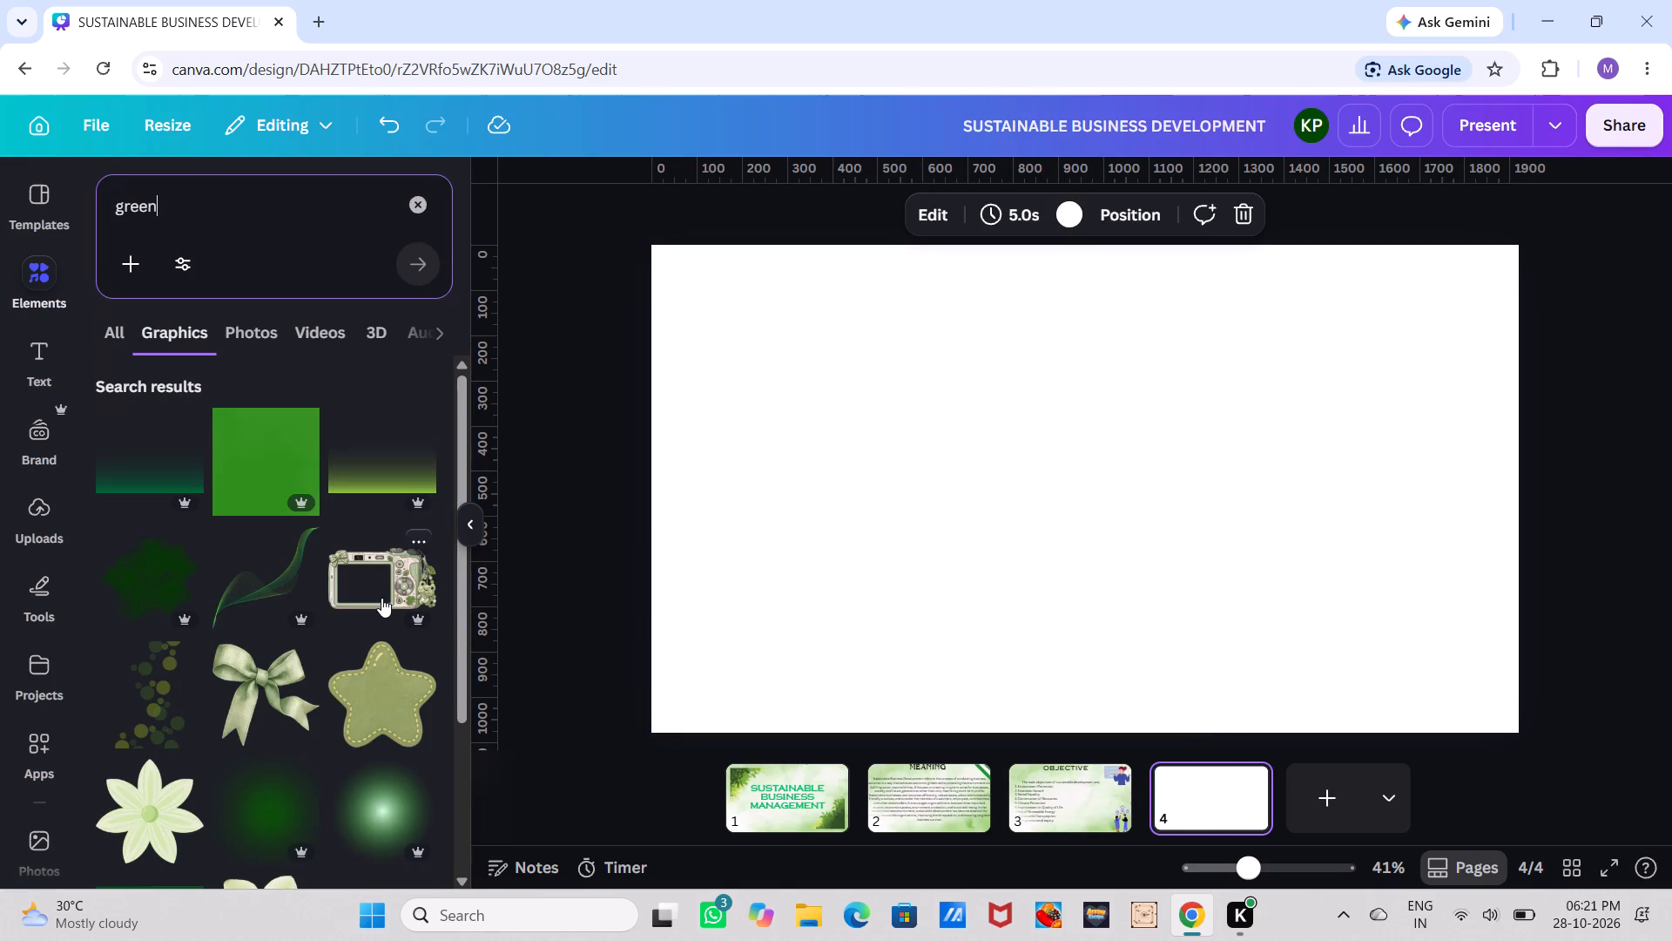
pyautogui.click(118, 329)
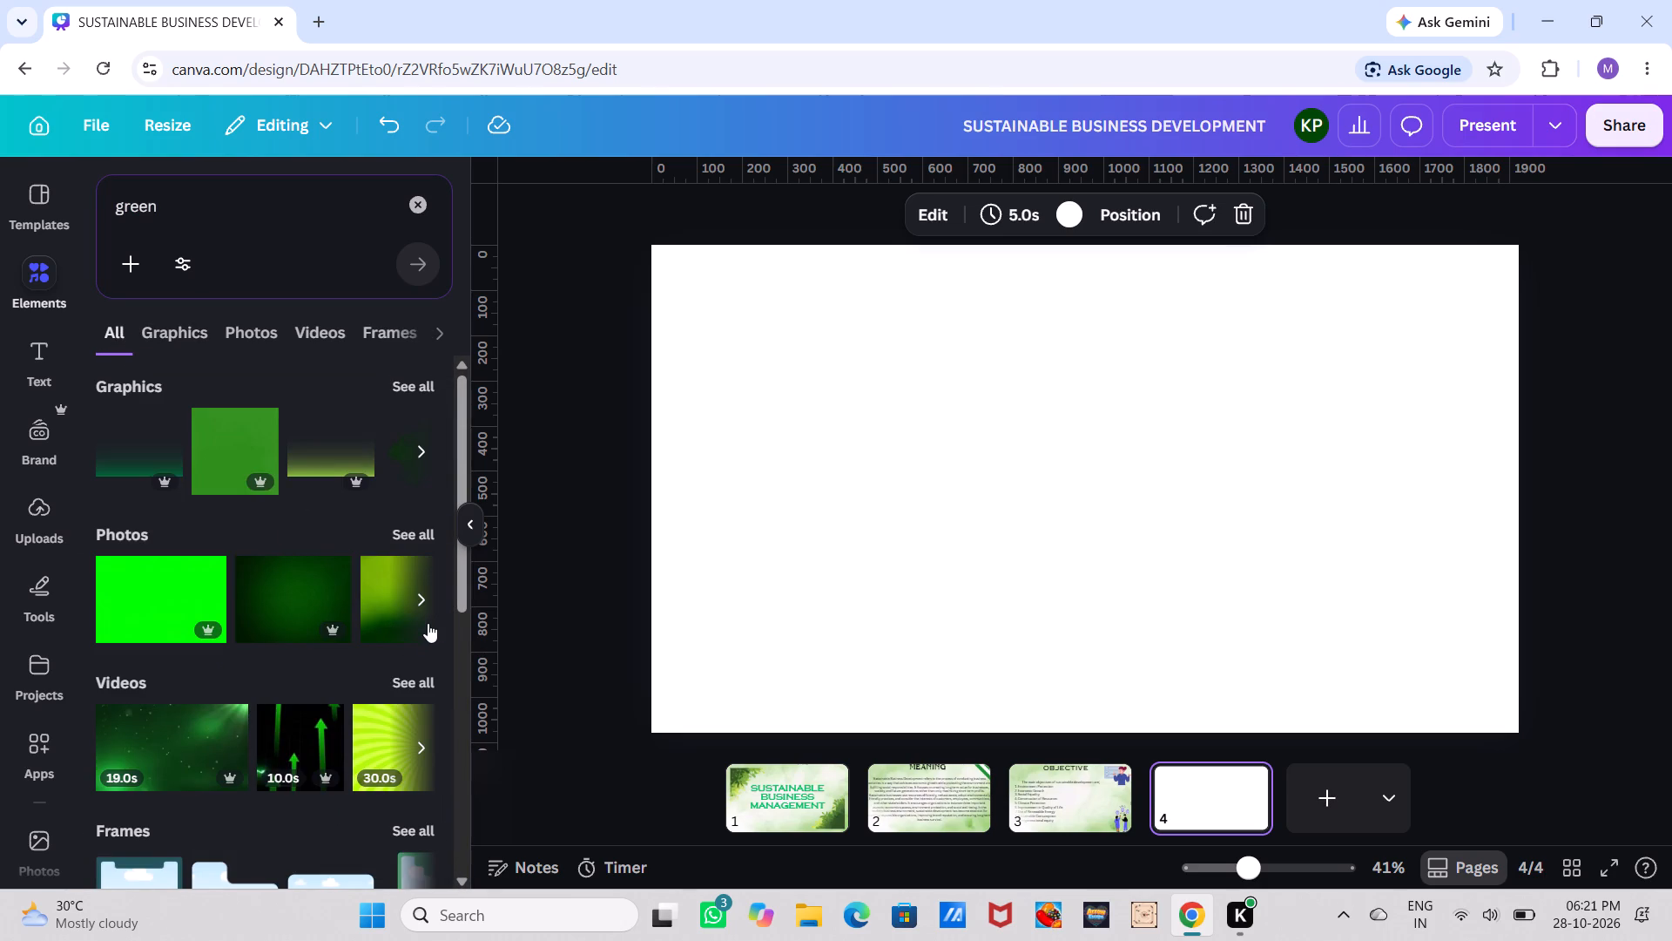
pyautogui.click(424, 608)
pyautogui.click(279, 598)
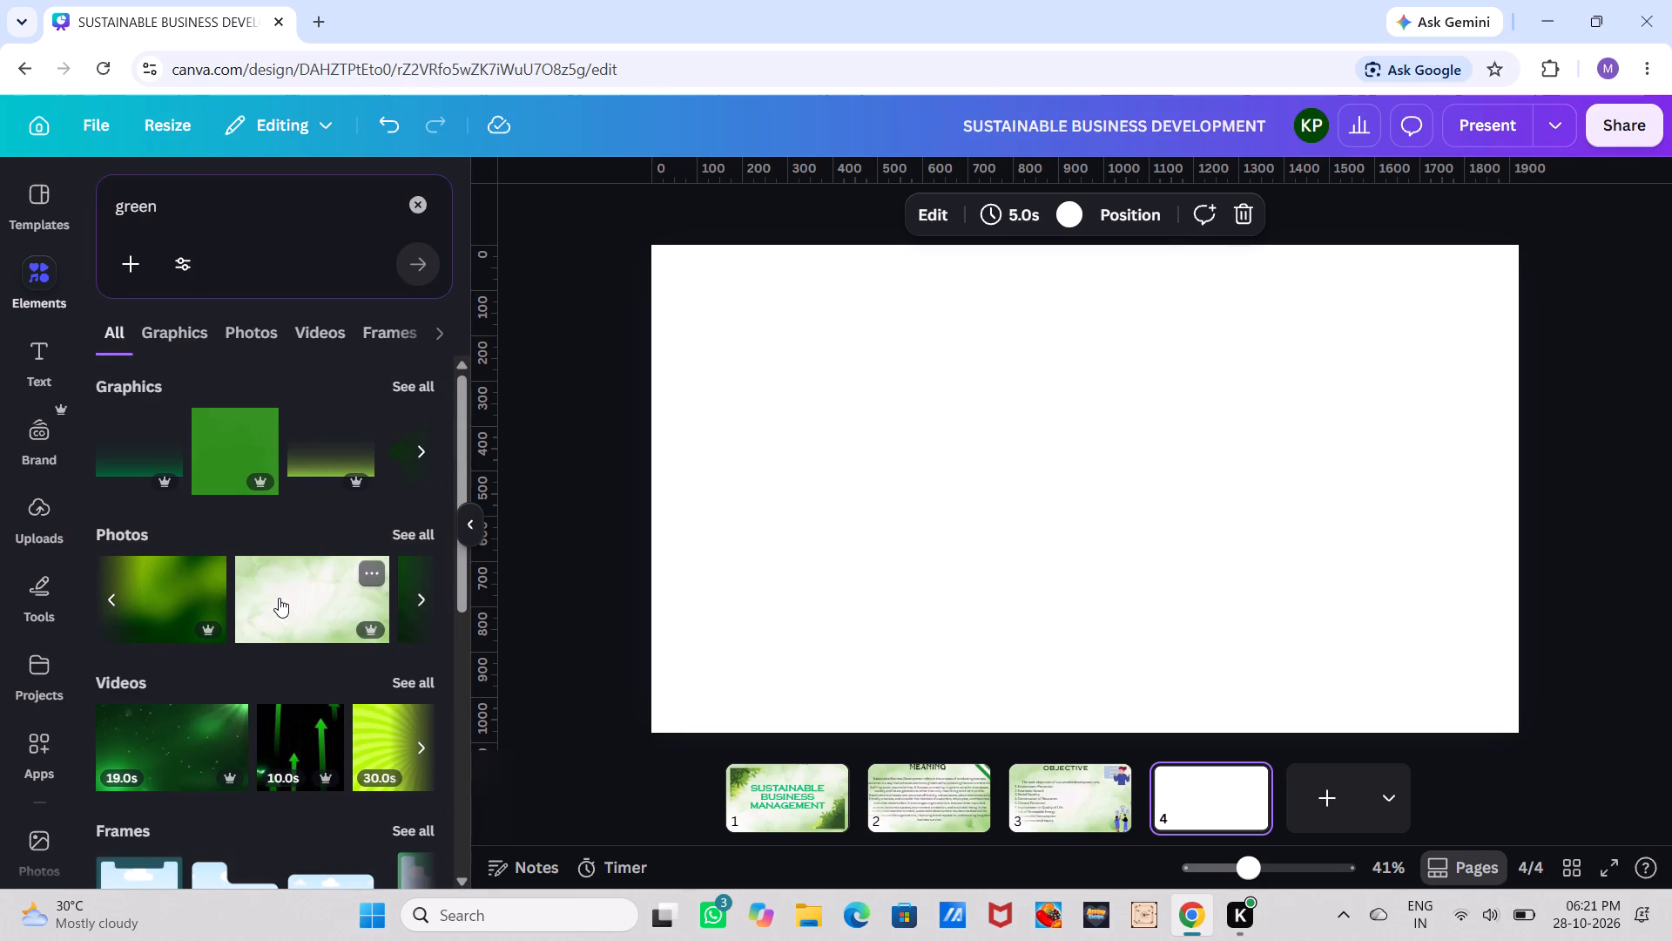
pyautogui.moveTo(736, 288); pyautogui.dragTo(637, 248)
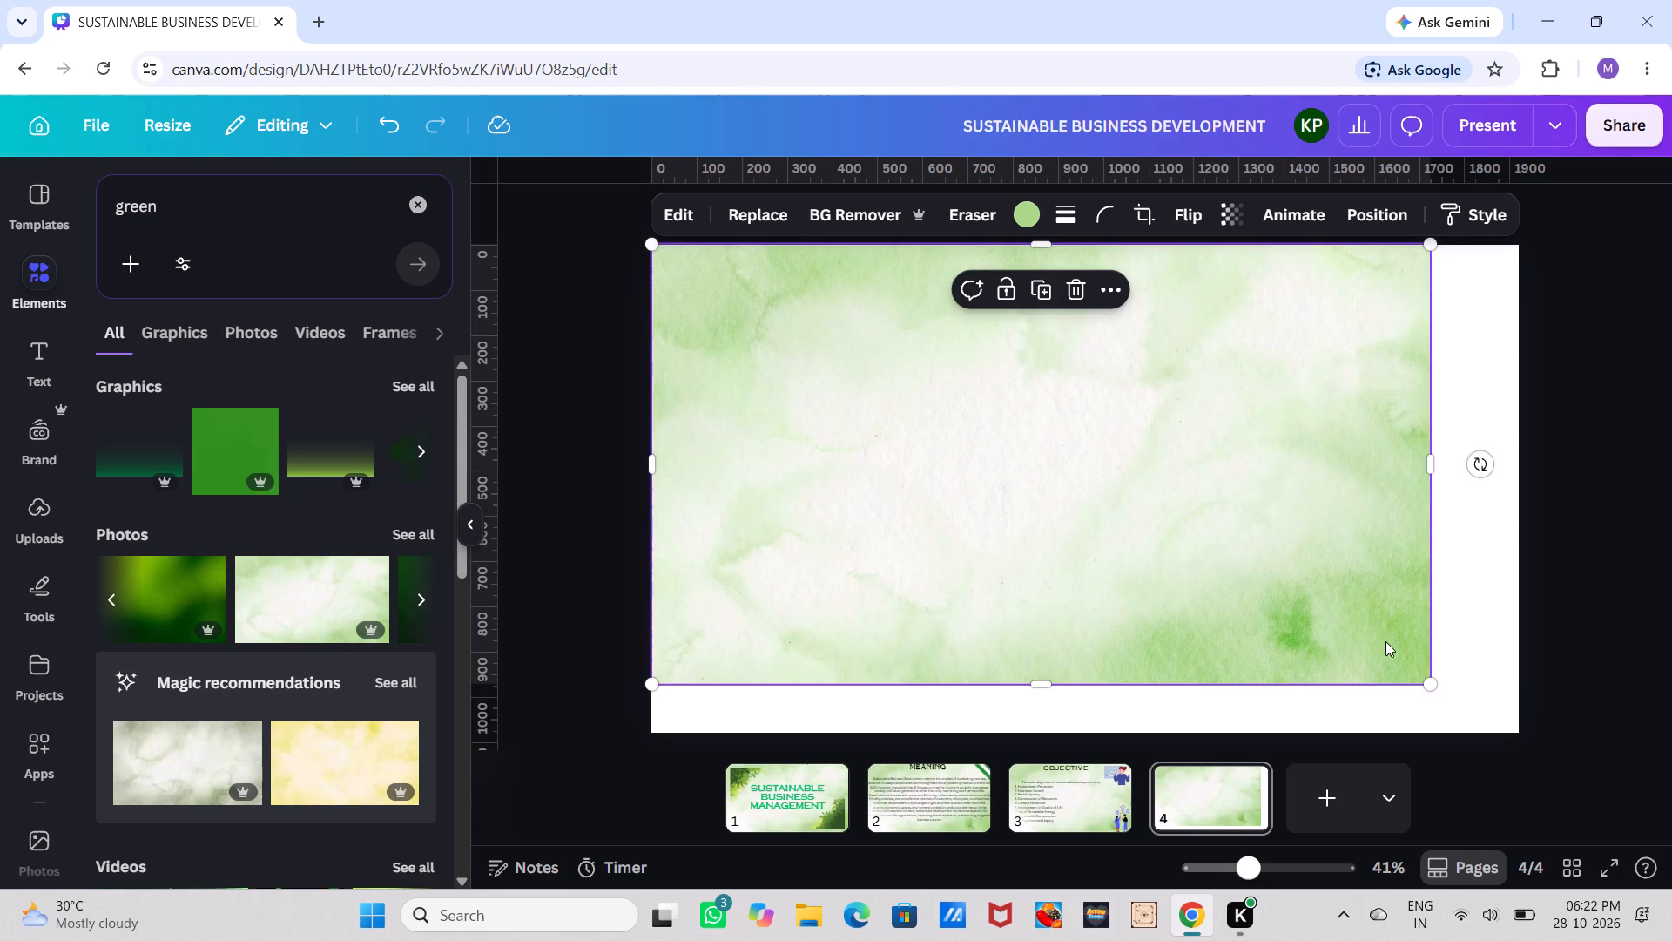
pyautogui.moveTo(1433, 680); pyautogui.dragTo(1532, 722)
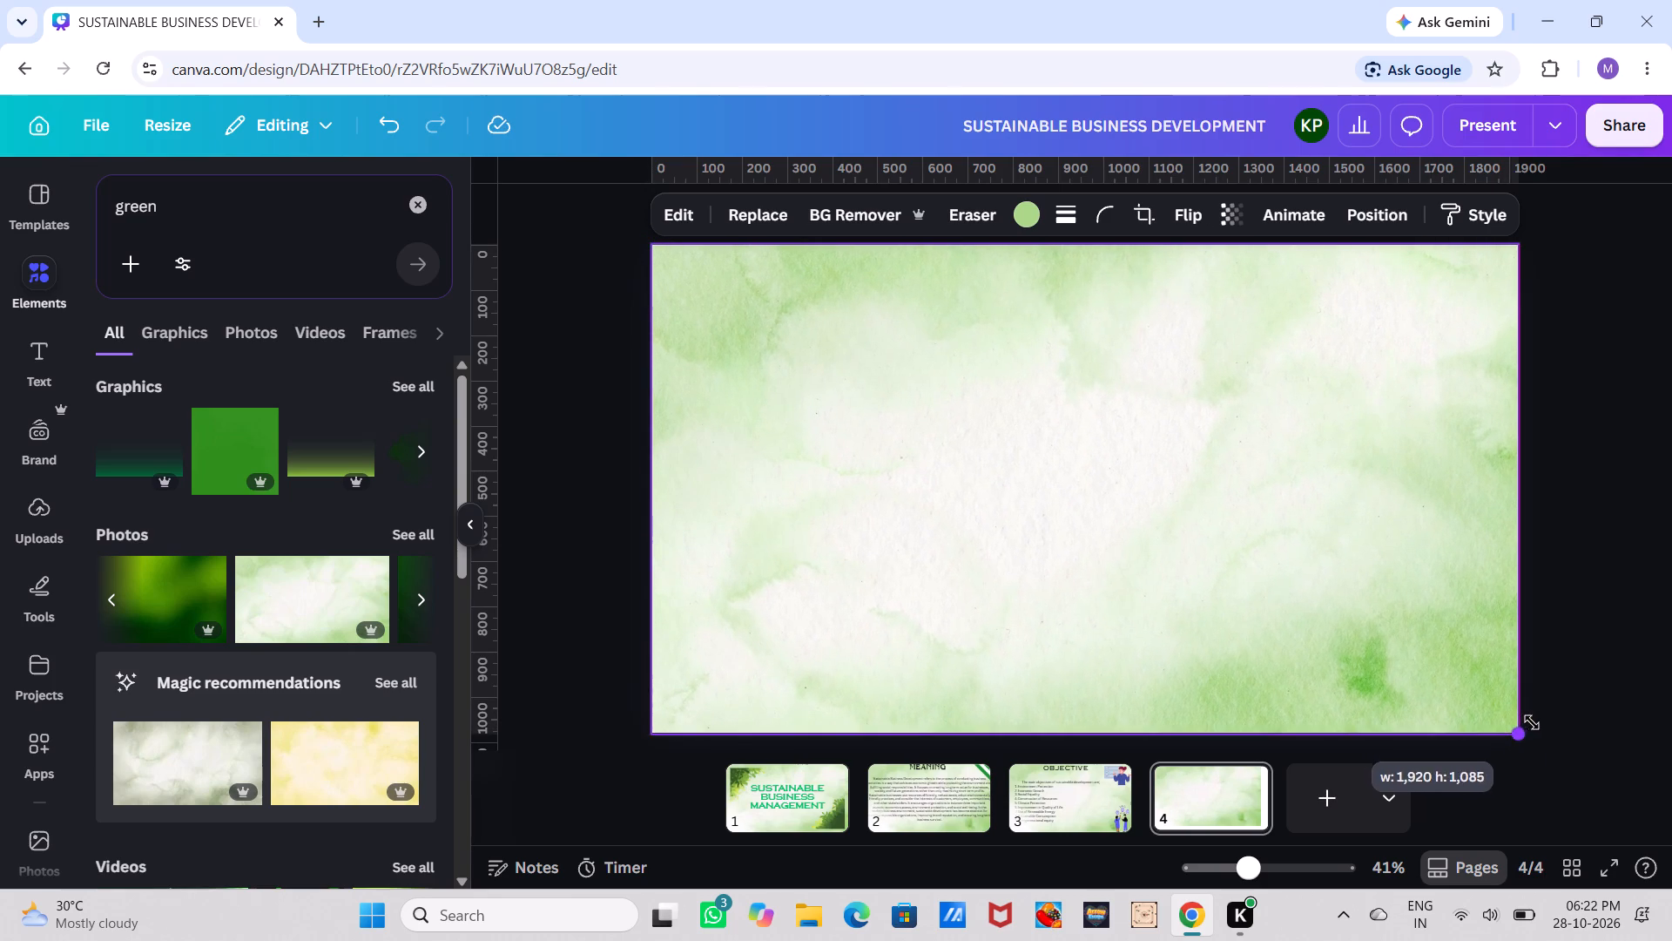
pyautogui.moveTo(1532, 722); pyautogui.dragTo(1532, 723)
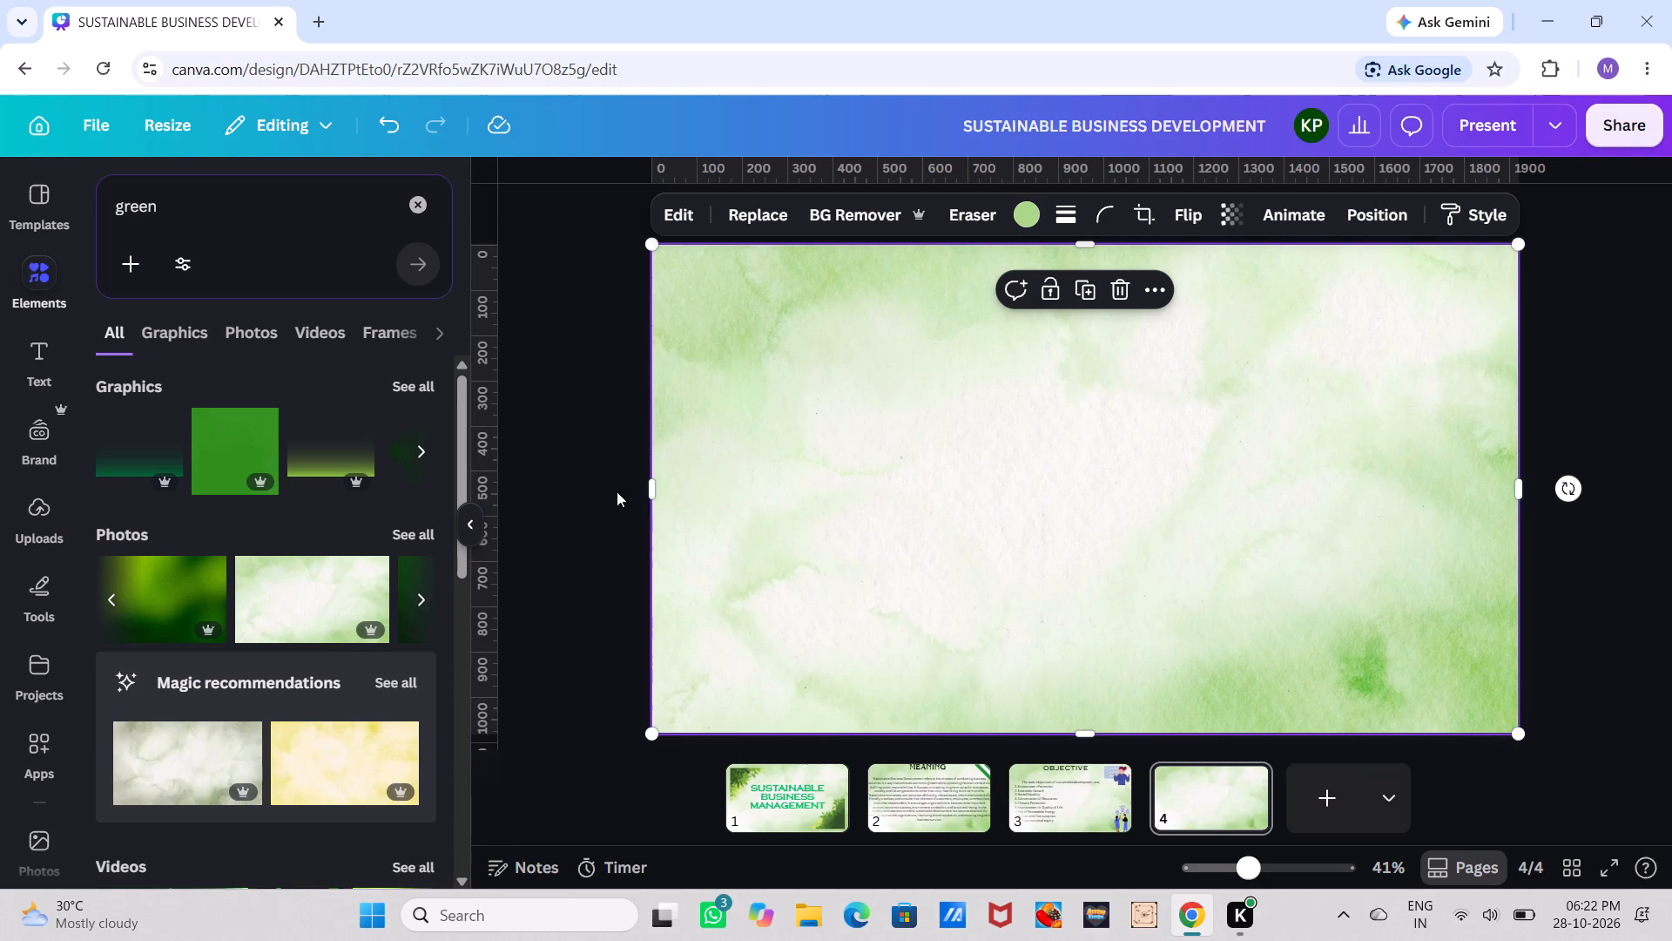
# Add the recently used gold "GOLDEN HOUR" text style to page 4 and replace its wording with "IMPORTANCE".
pyautogui.click(56, 369)
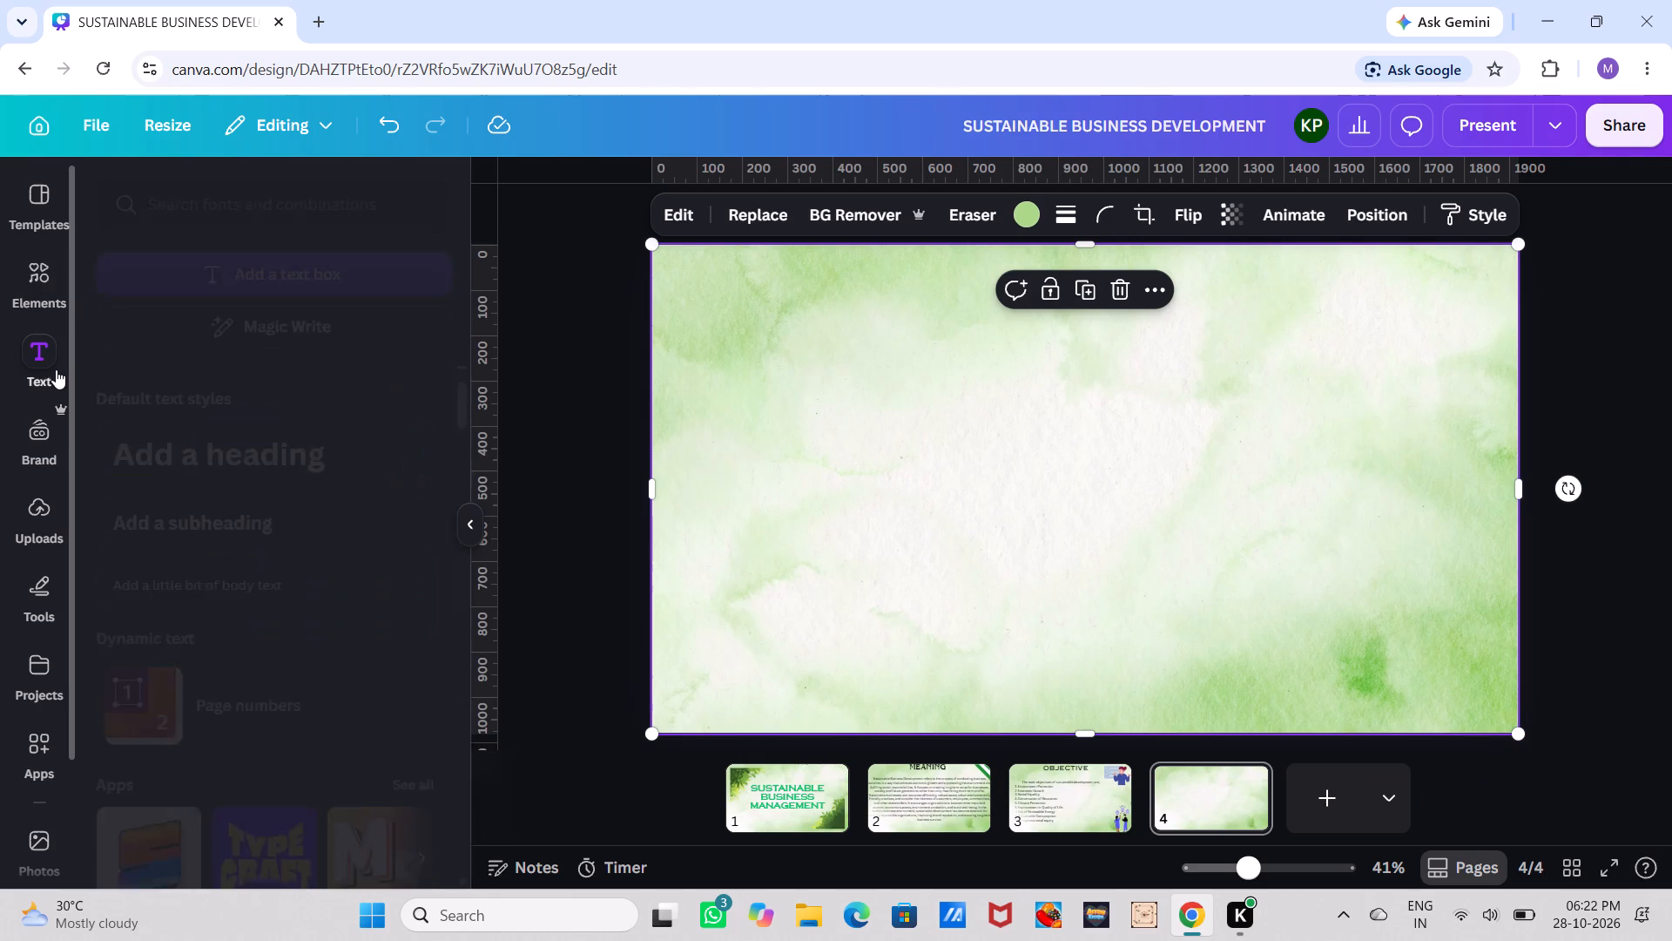
pyautogui.moveTo(463, 416); pyautogui.dragTo(465, 465)
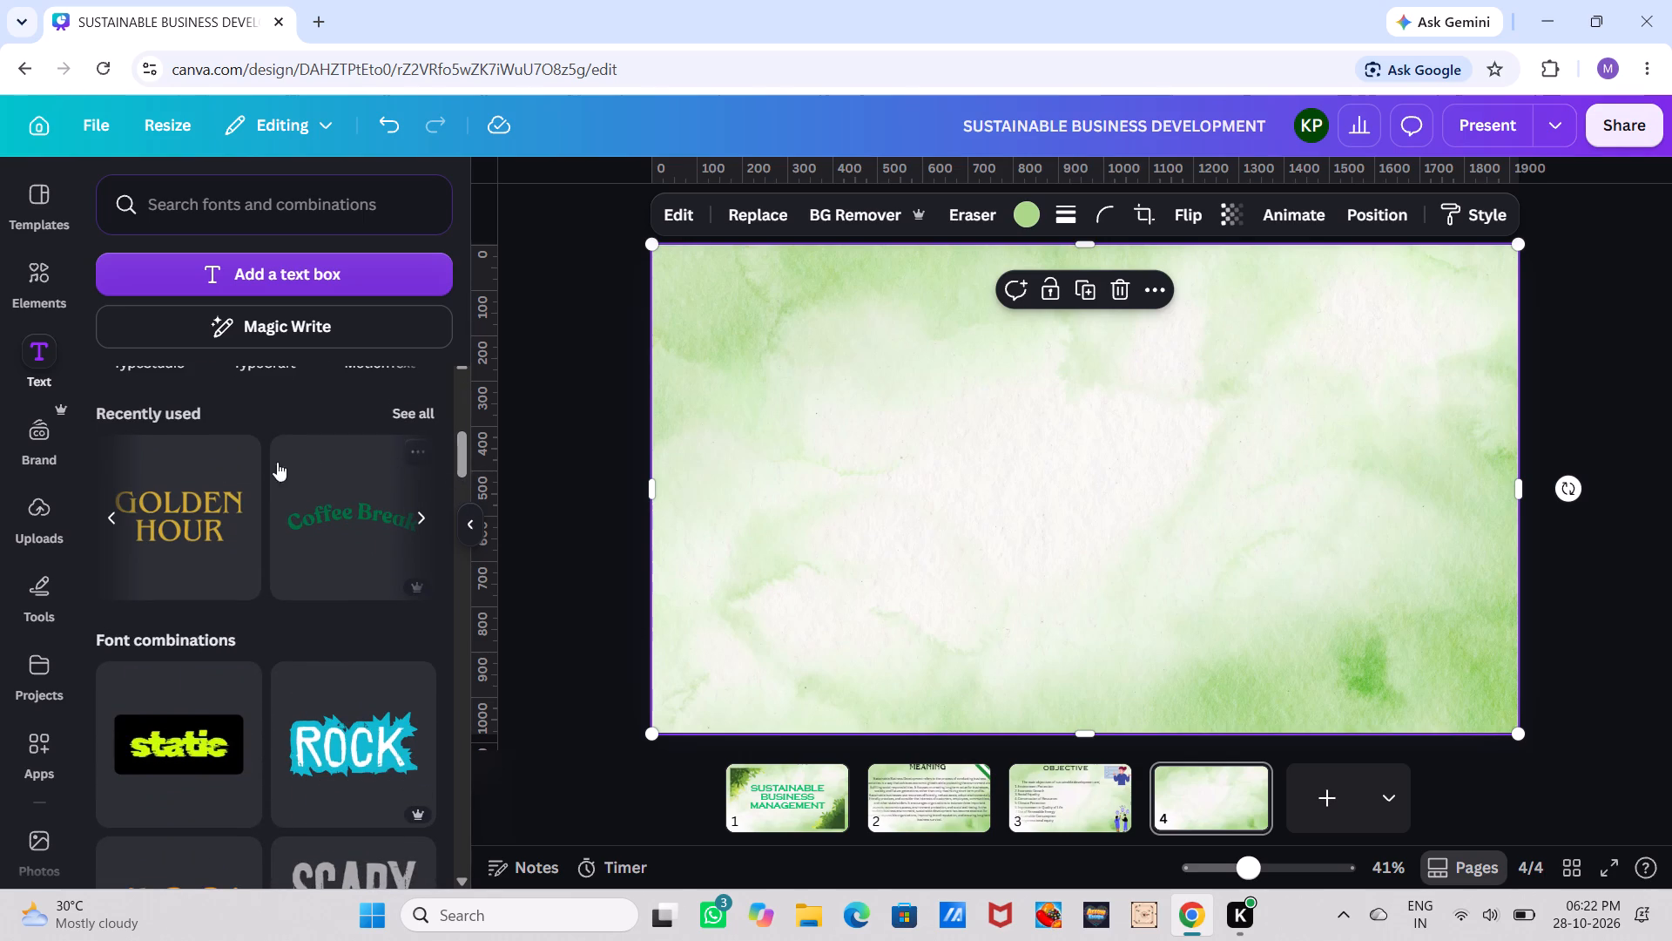
pyautogui.click(213, 499)
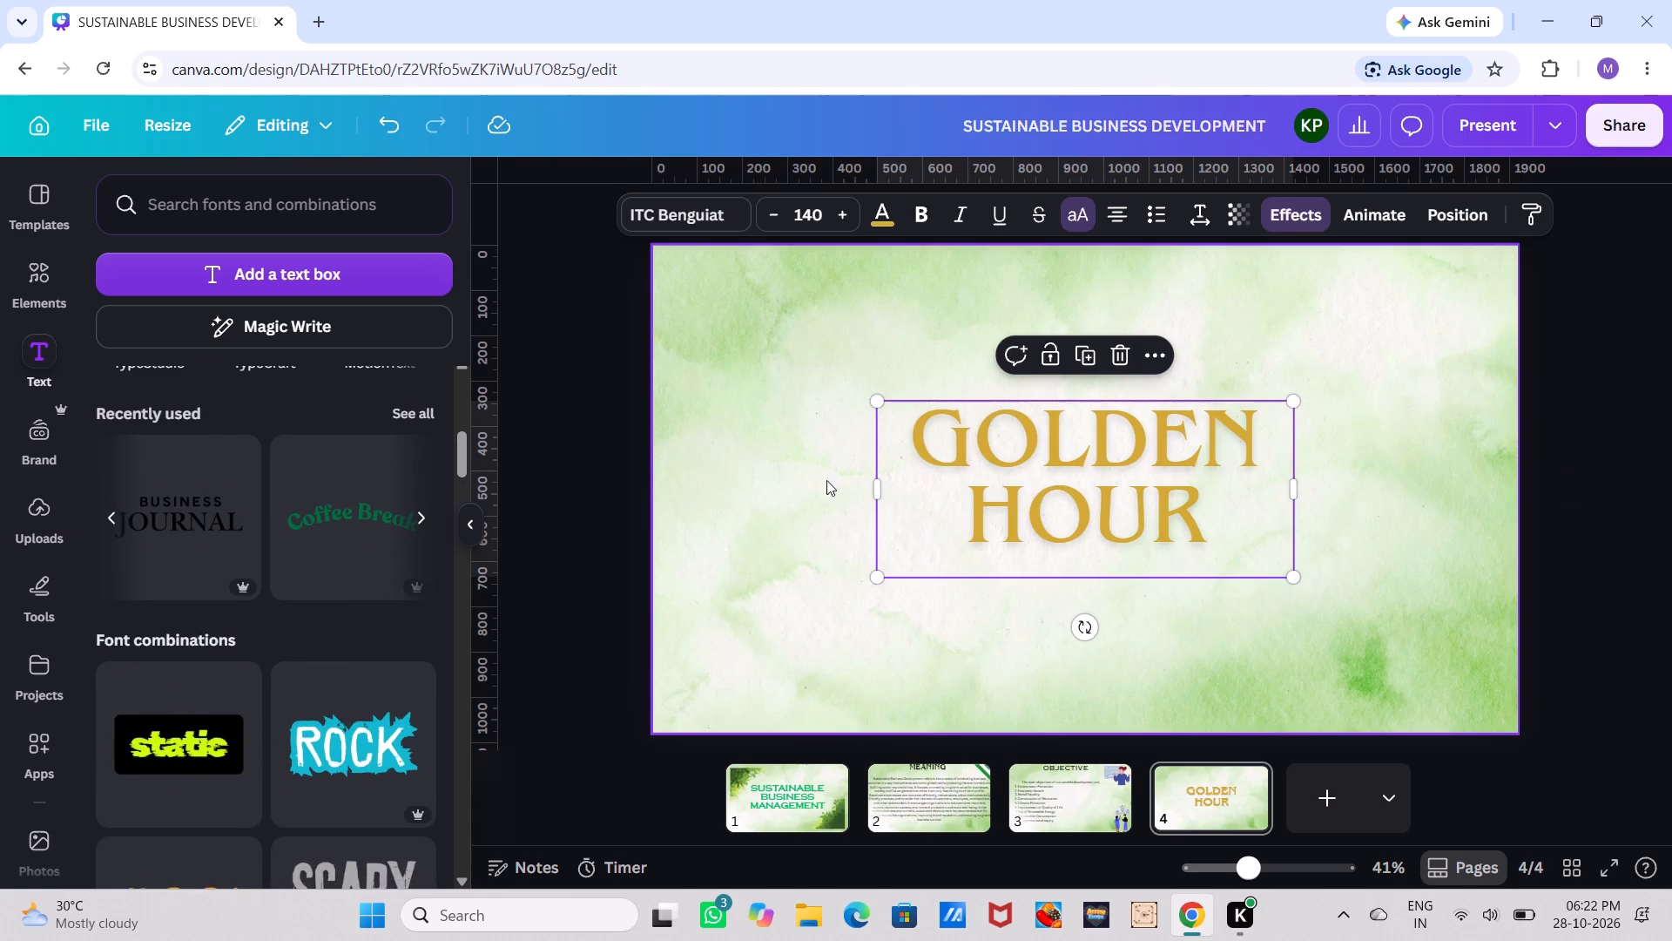
pyautogui.moveTo(935, 435); pyautogui.dragTo(931, 422)
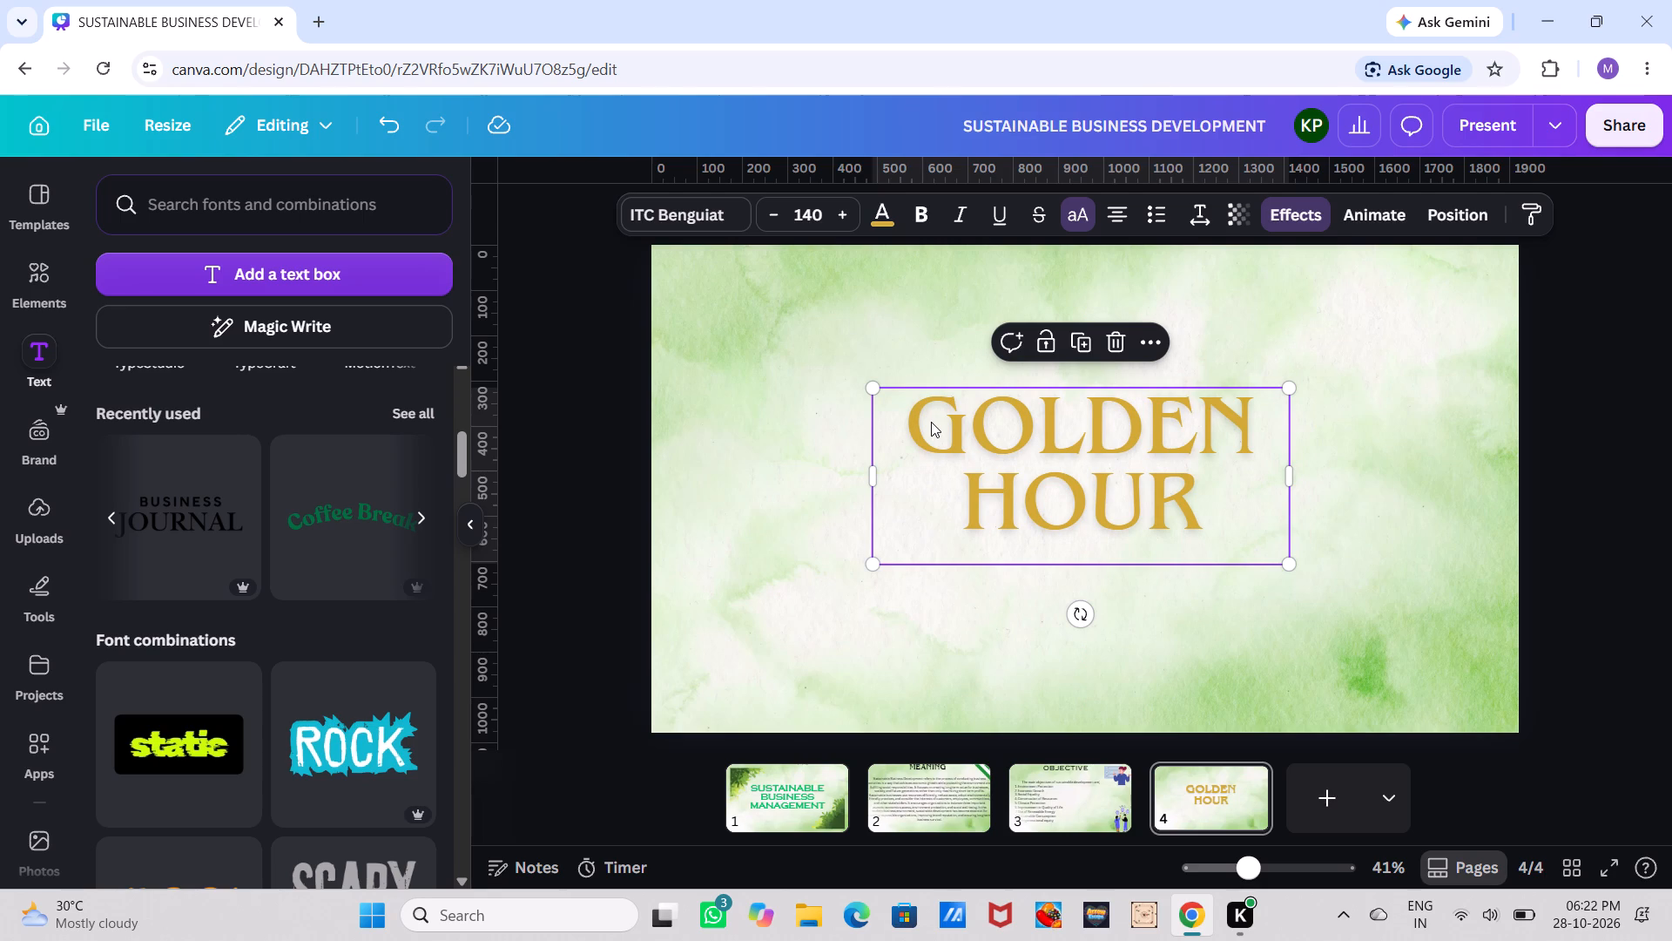
pyautogui.doubleClick(945, 430)
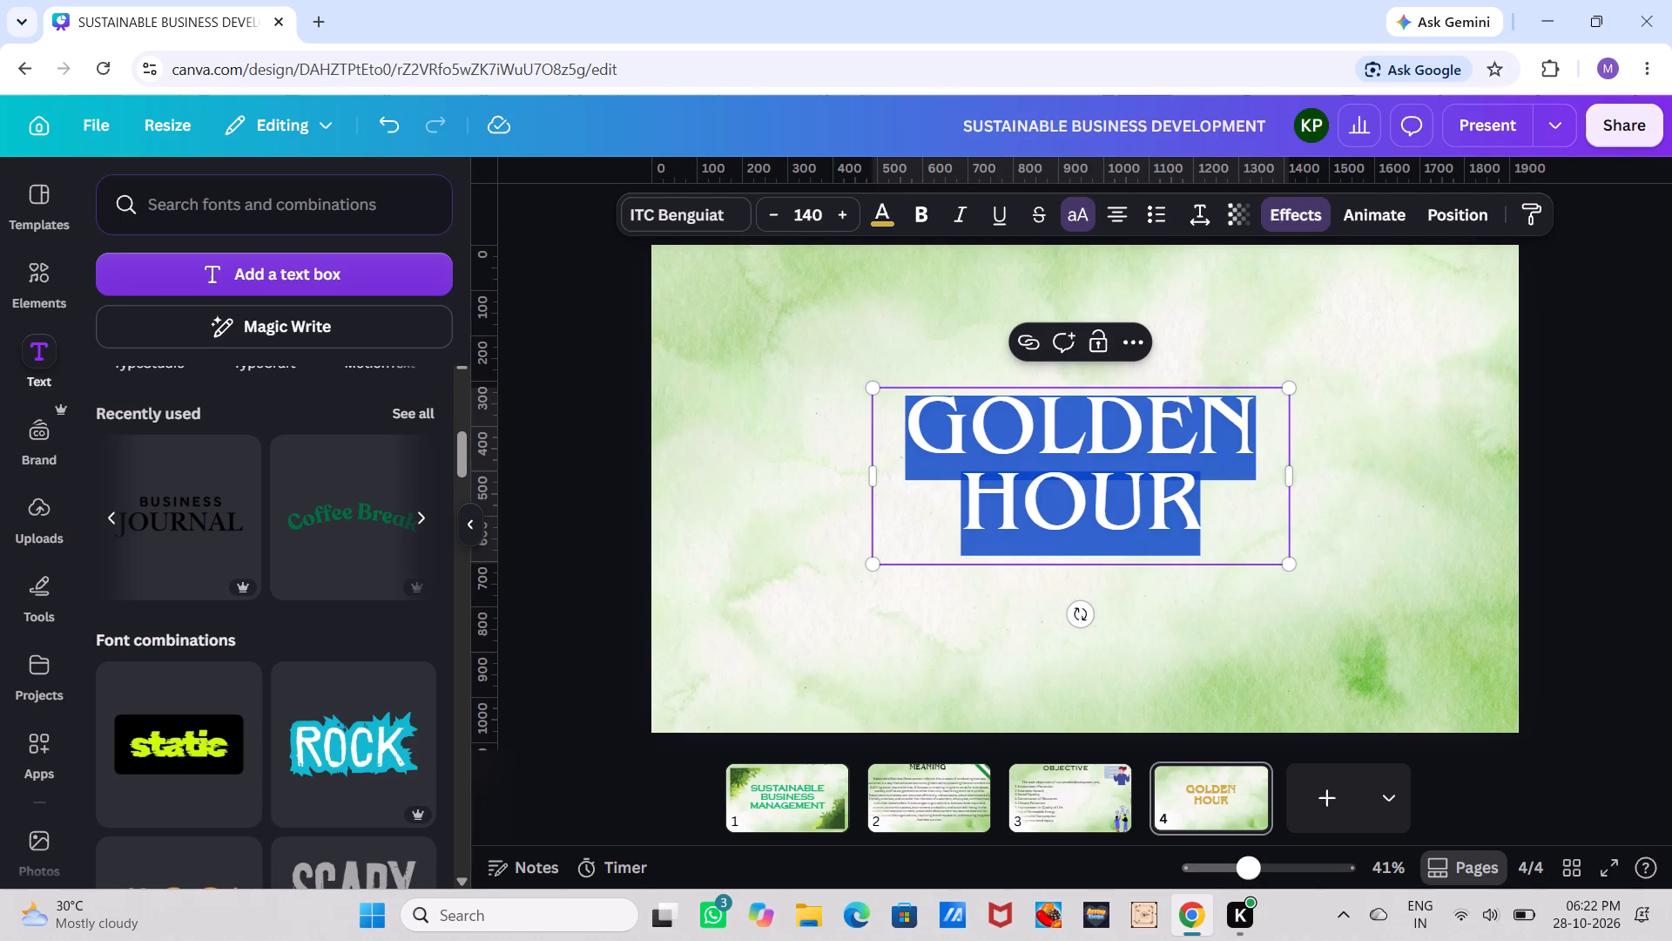
pyautogui.press('Delete')
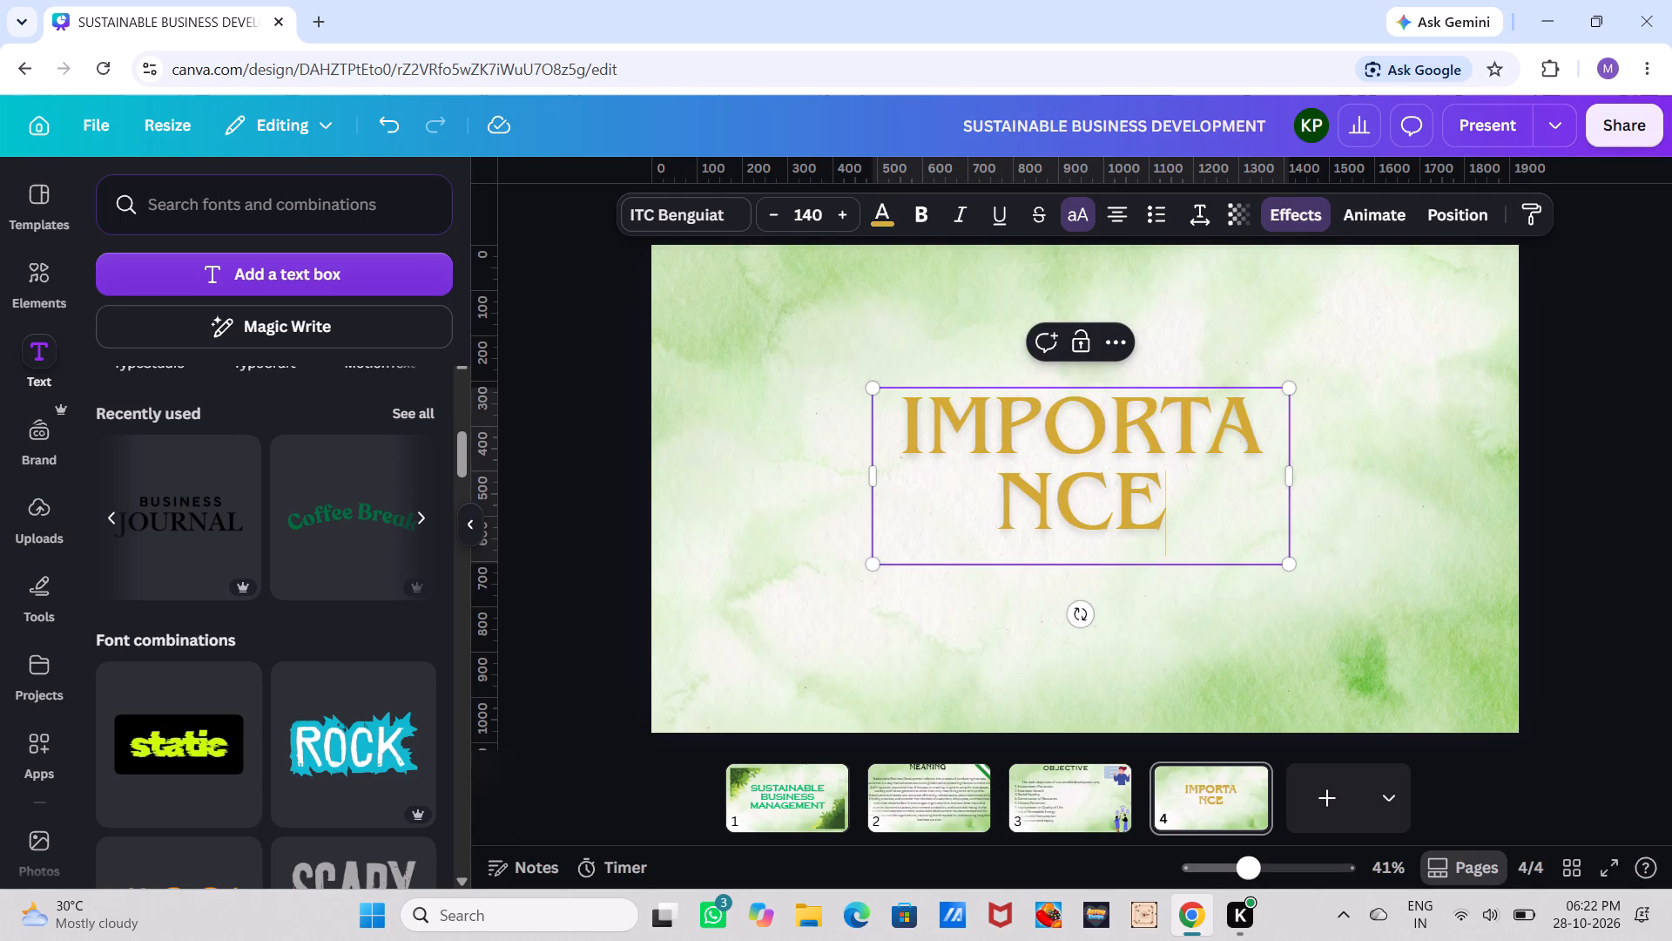
# Widen the IMPORTANCE text box so the word fits on one line and scale it down to about size 107.
pyautogui.moveTo(1292, 481); pyautogui.dragTo(1417, 464)
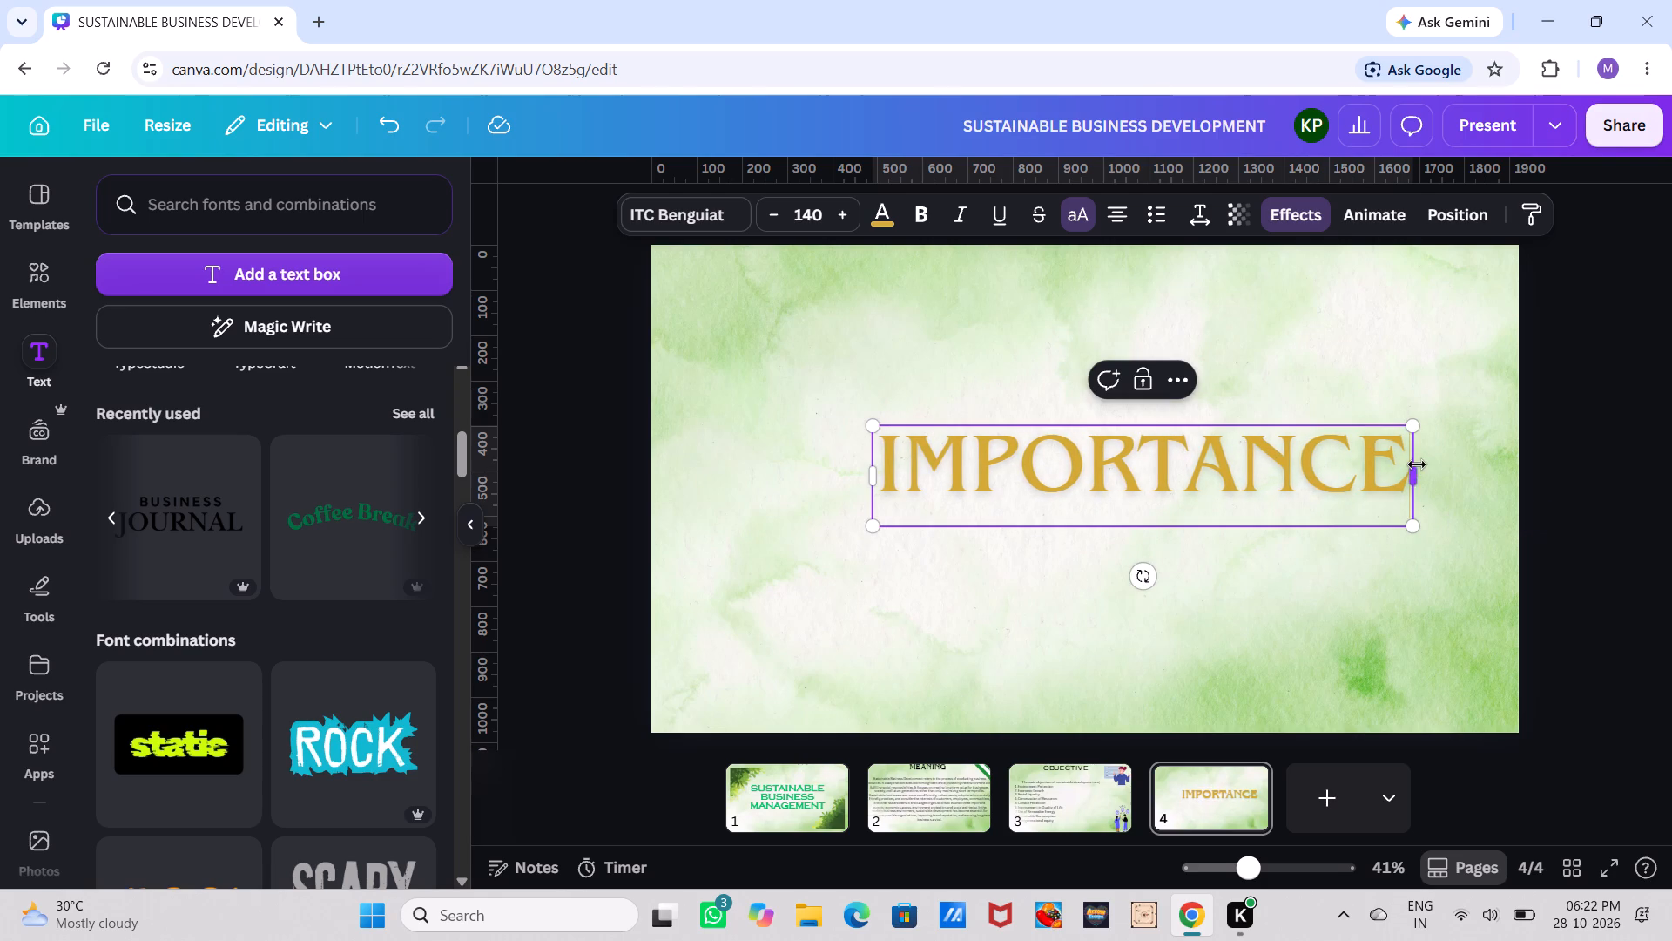
pyautogui.moveTo(1412, 525); pyautogui.dragTo(1308, 474)
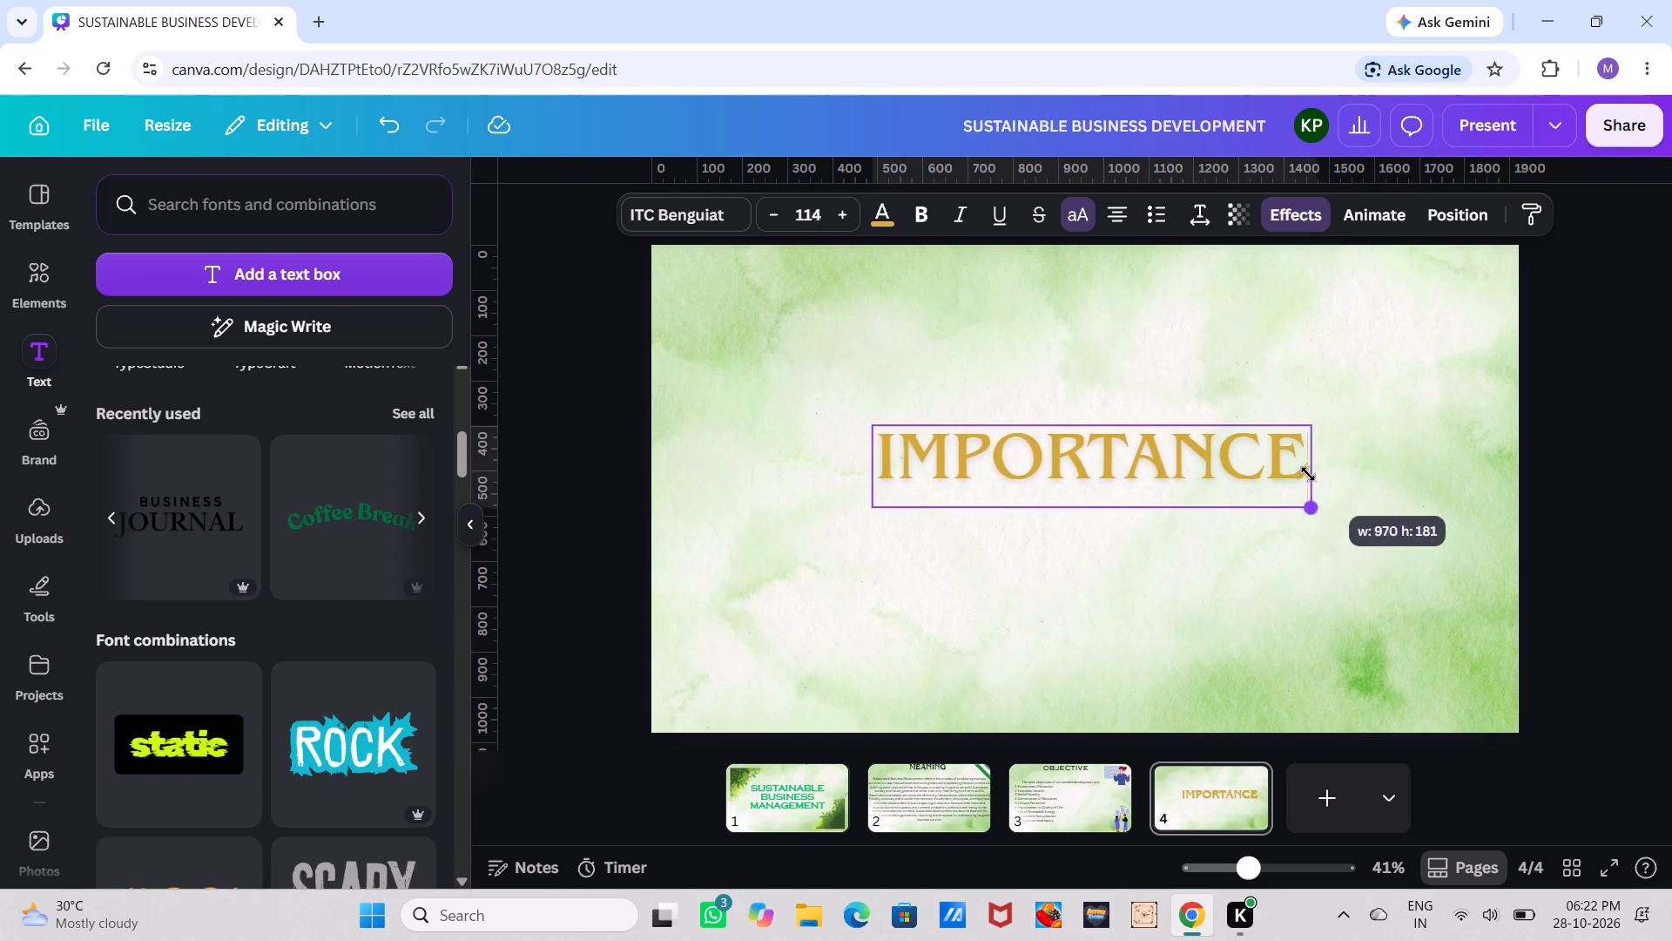
pyautogui.moveTo(1308, 474); pyautogui.dragTo(1290, 469)
# Change the IMPORTANCE heading's text colour to black.
pyautogui.doubleClick(1013, 464)
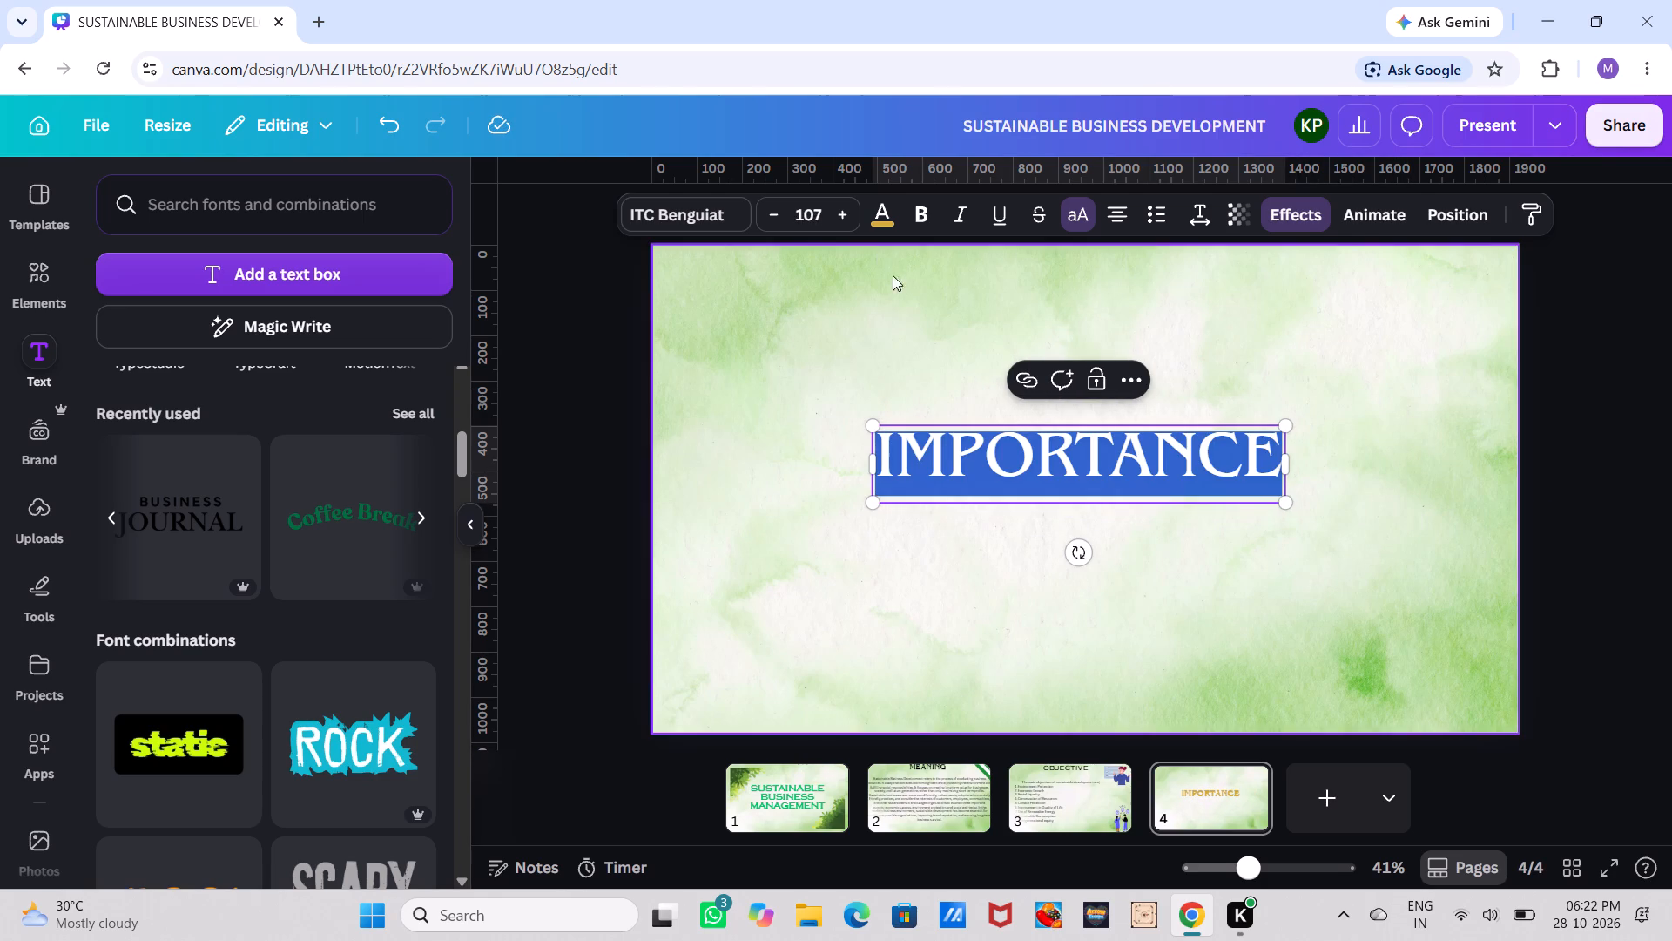
pyautogui.click(882, 219)
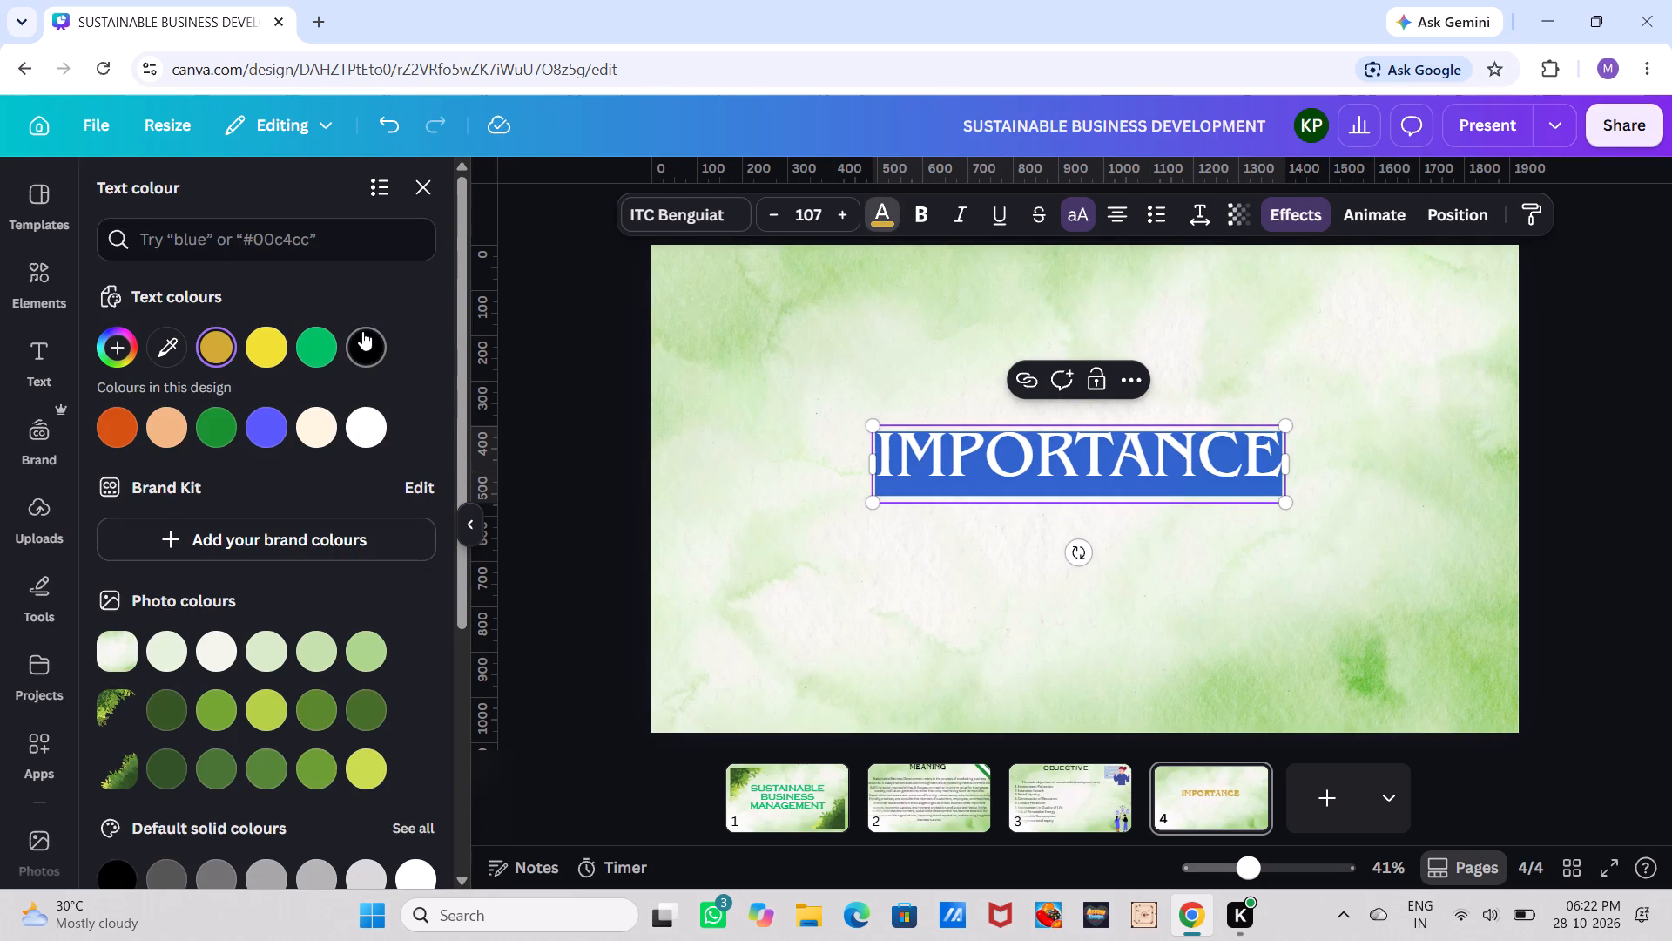
pyautogui.click(362, 331)
pyautogui.click(590, 447)
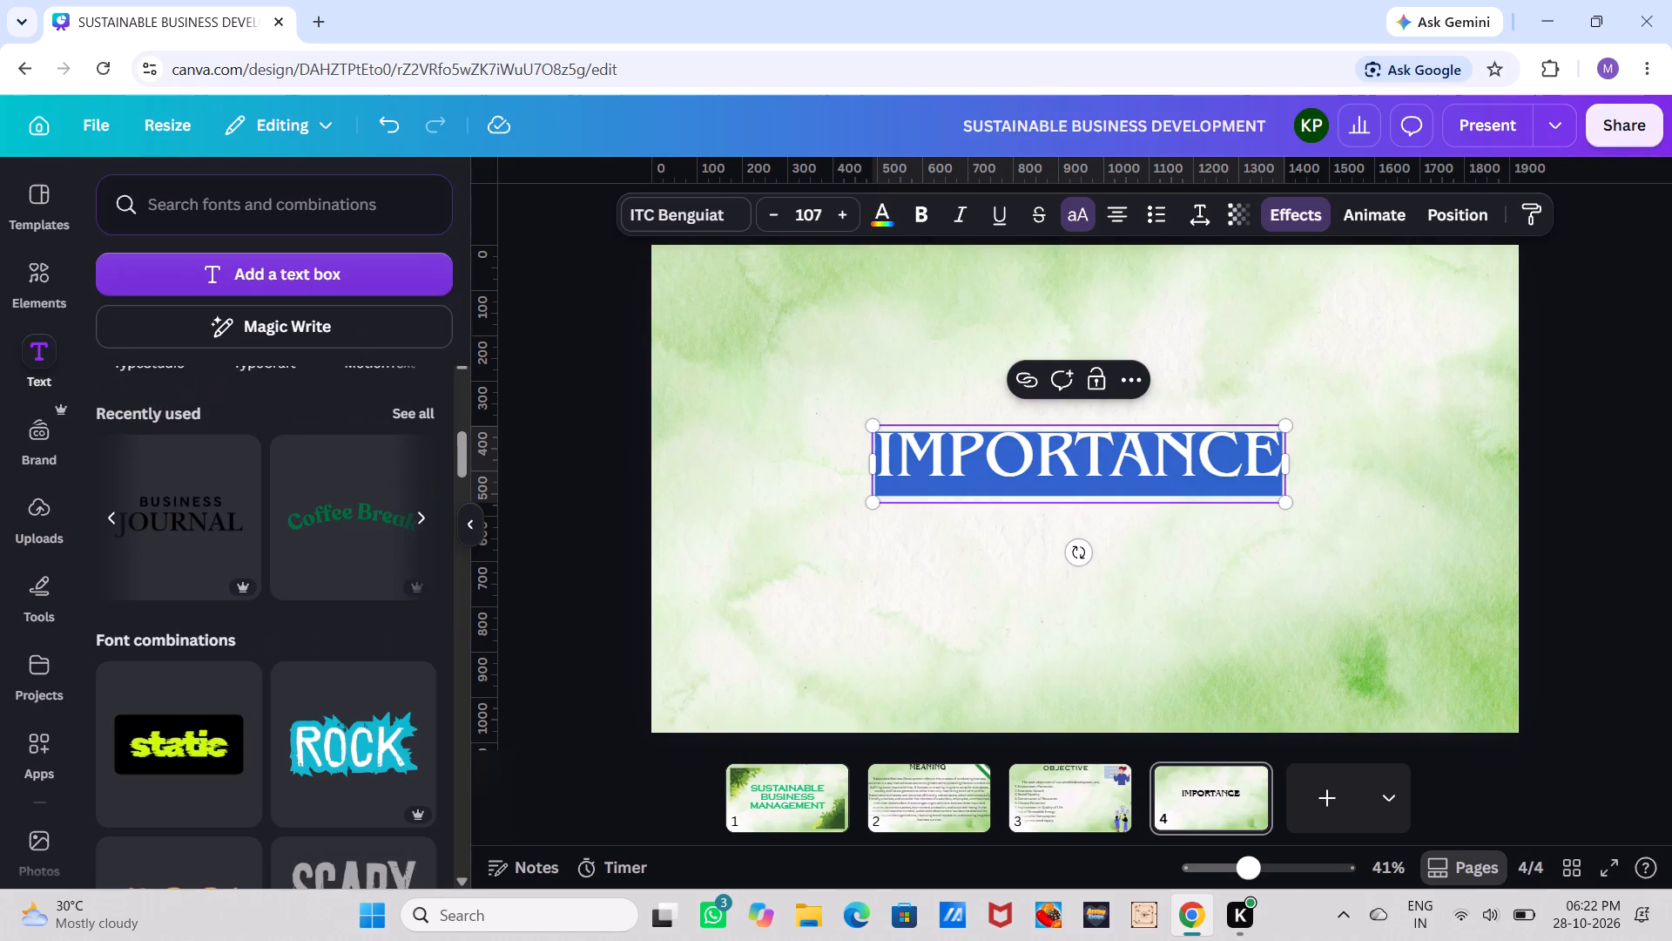
pyautogui.click(1065, 506)
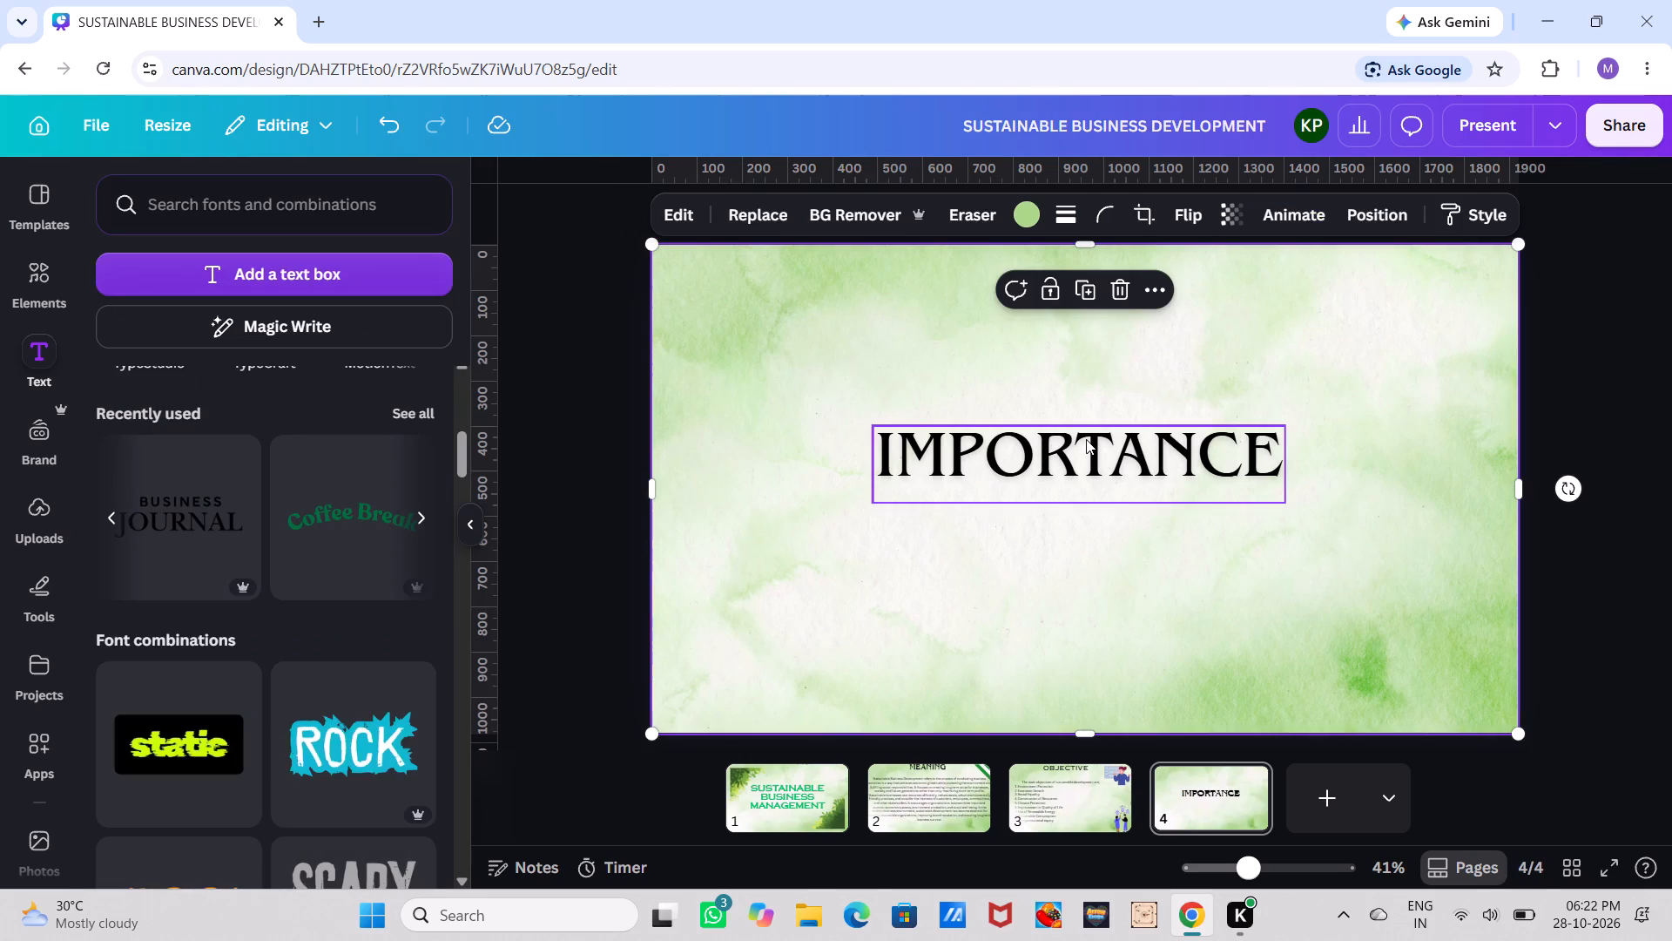
# Move the IMPORTANCE heading to the top centre of page 4 and shrink it to about size 91.7.
pyautogui.click(1079, 430)
pyautogui.moveTo(1079, 430); pyautogui.dragTo(1089, 264)
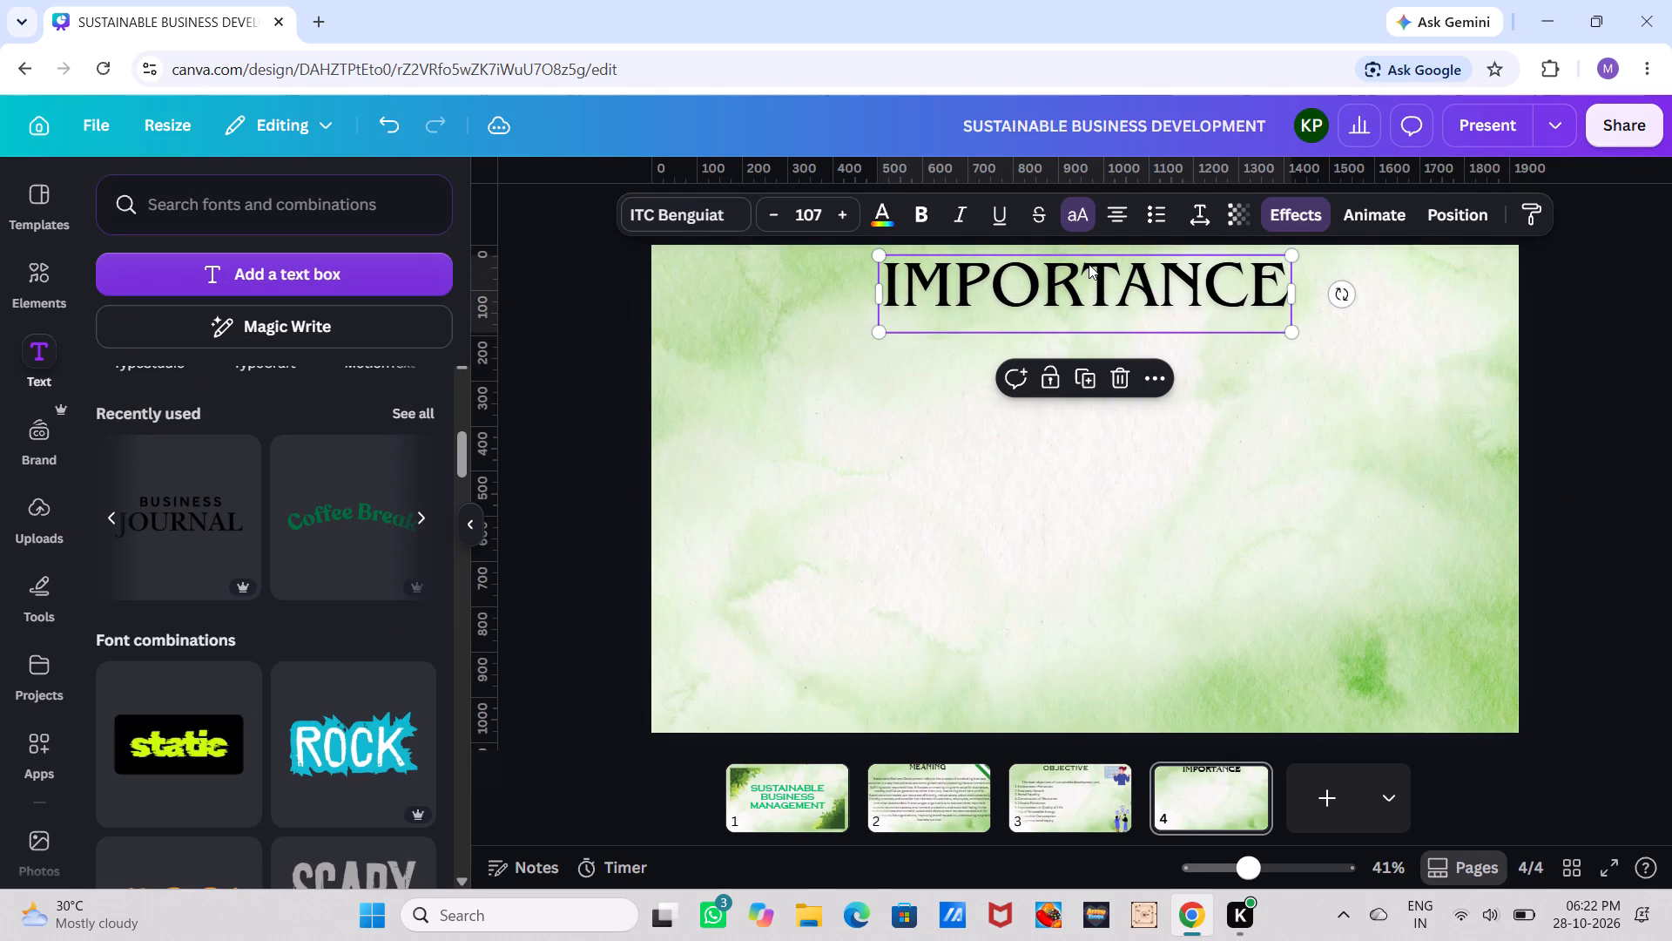
pyautogui.moveTo(1287, 328); pyautogui.dragTo(1253, 315)
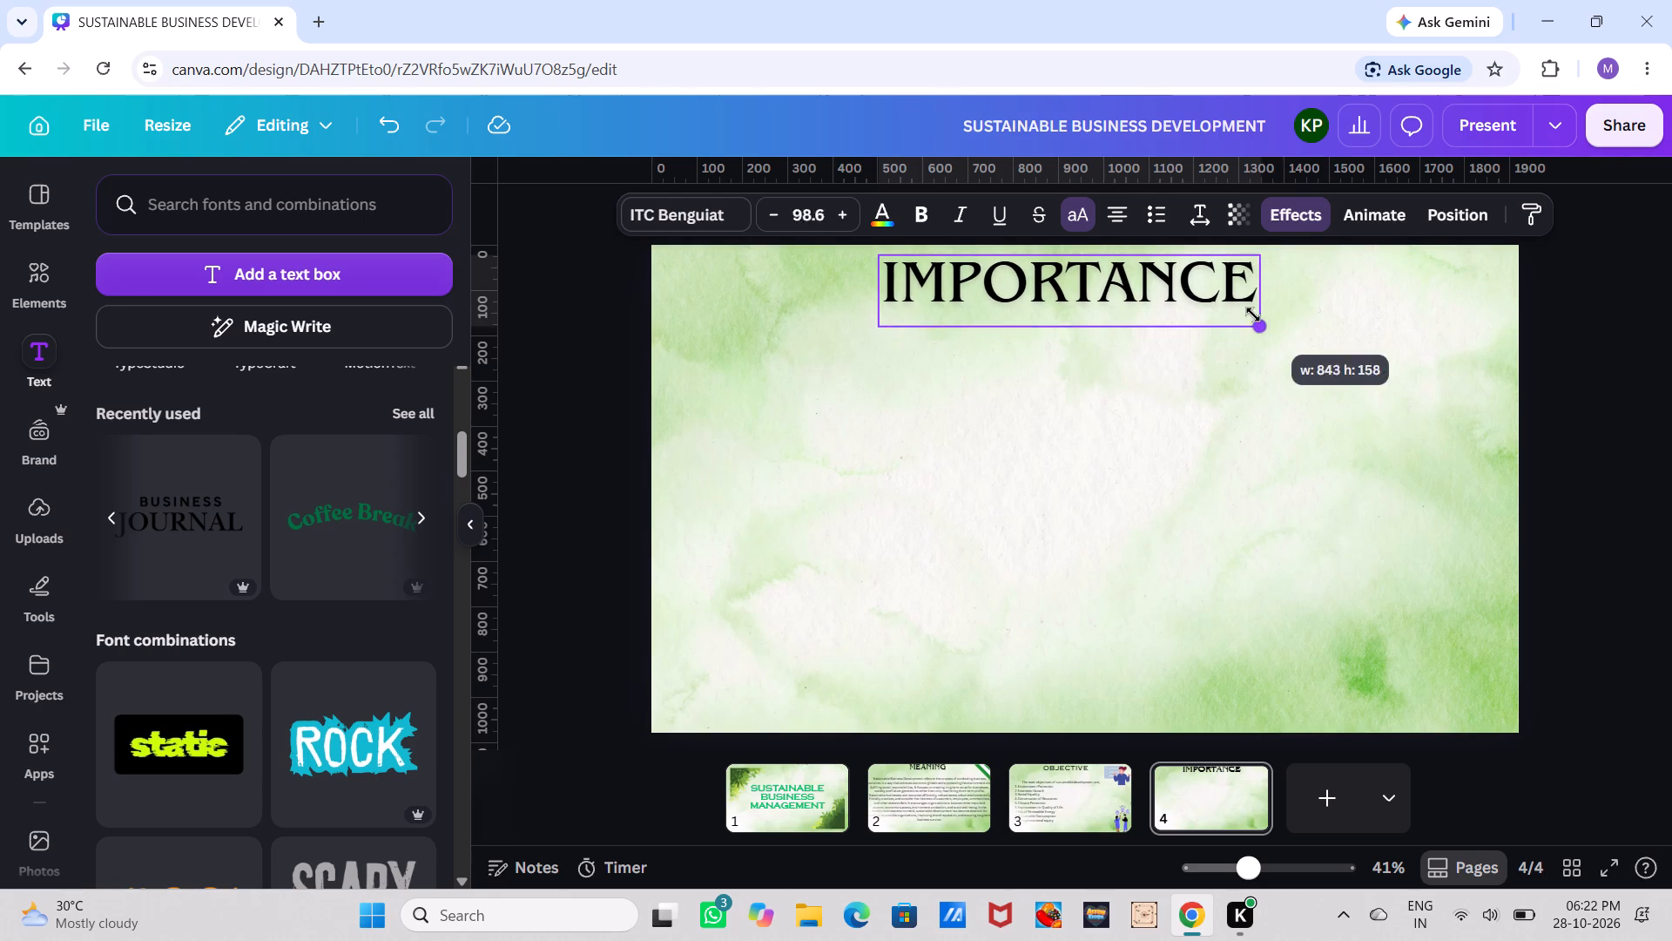
pyautogui.moveTo(1253, 315); pyautogui.dragTo(1230, 312)
pyautogui.moveTo(1199, 300); pyautogui.dragTo(1212, 299)
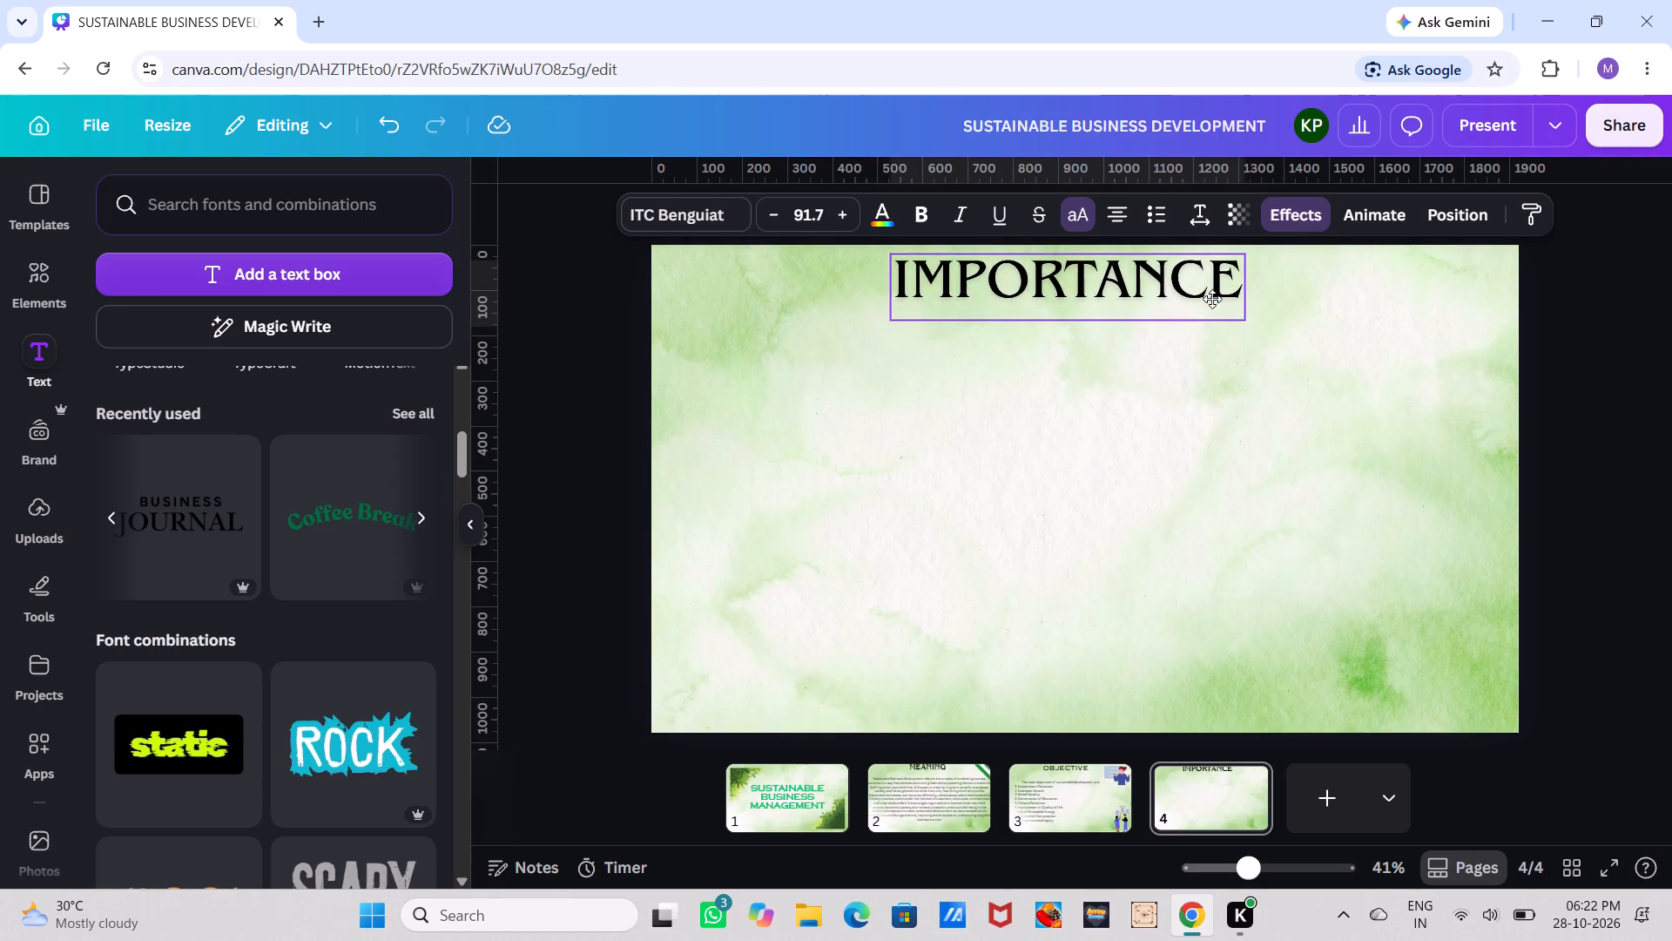
pyautogui.moveTo(1212, 299); pyautogui.dragTo(1219, 297)
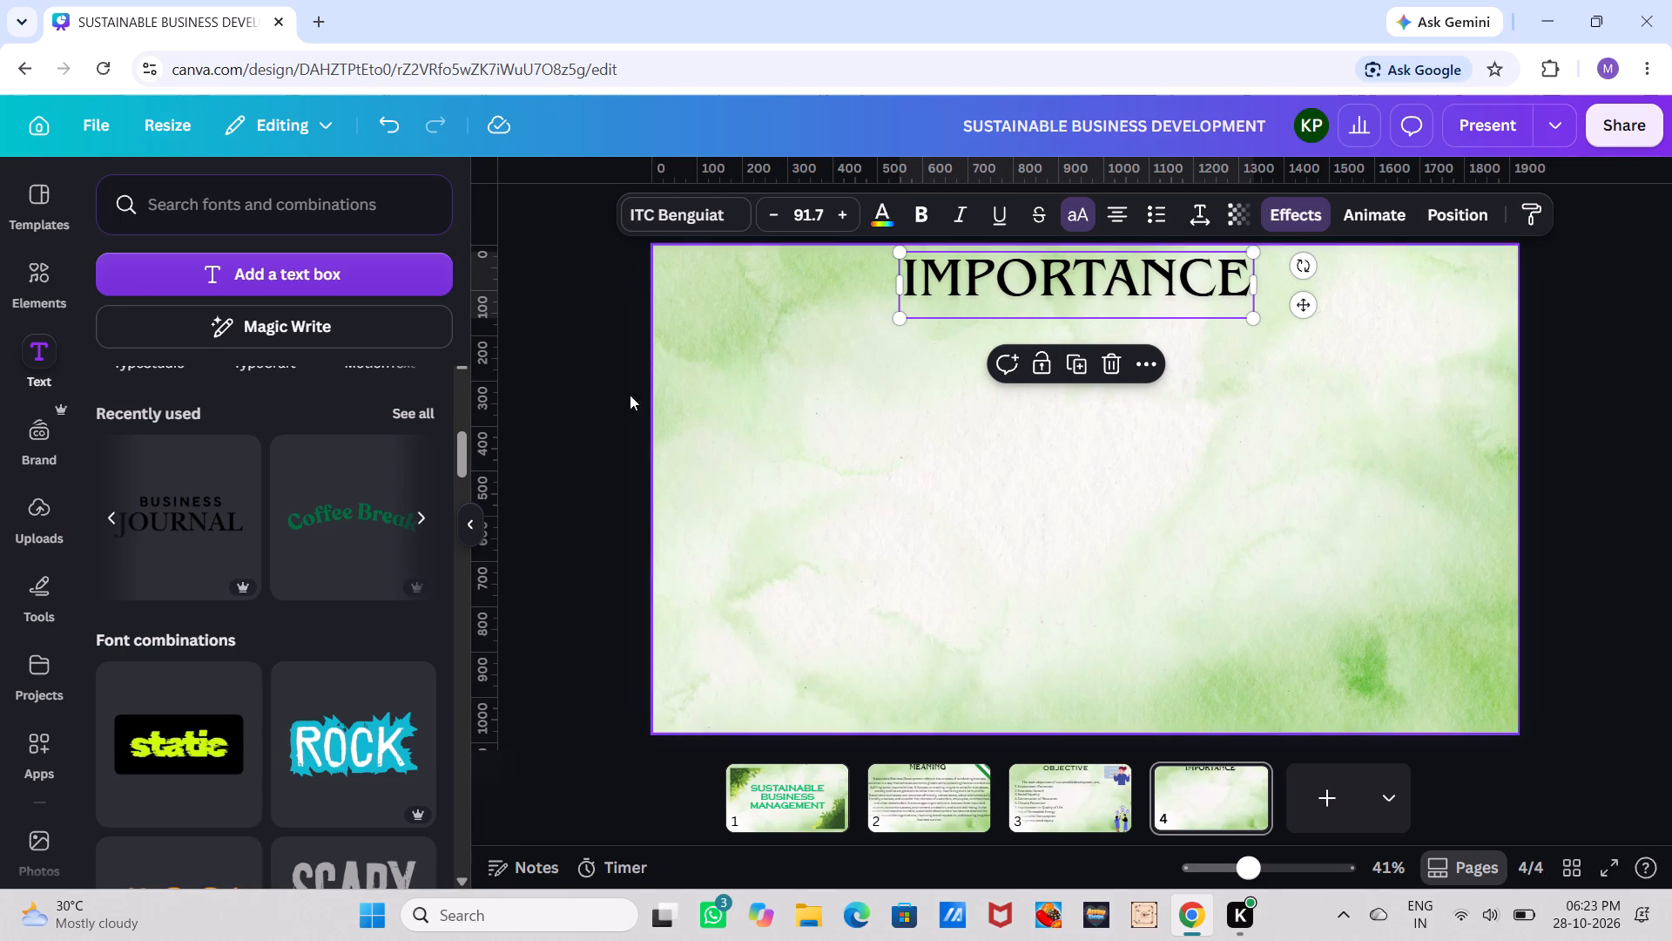
pyautogui.click(571, 419)
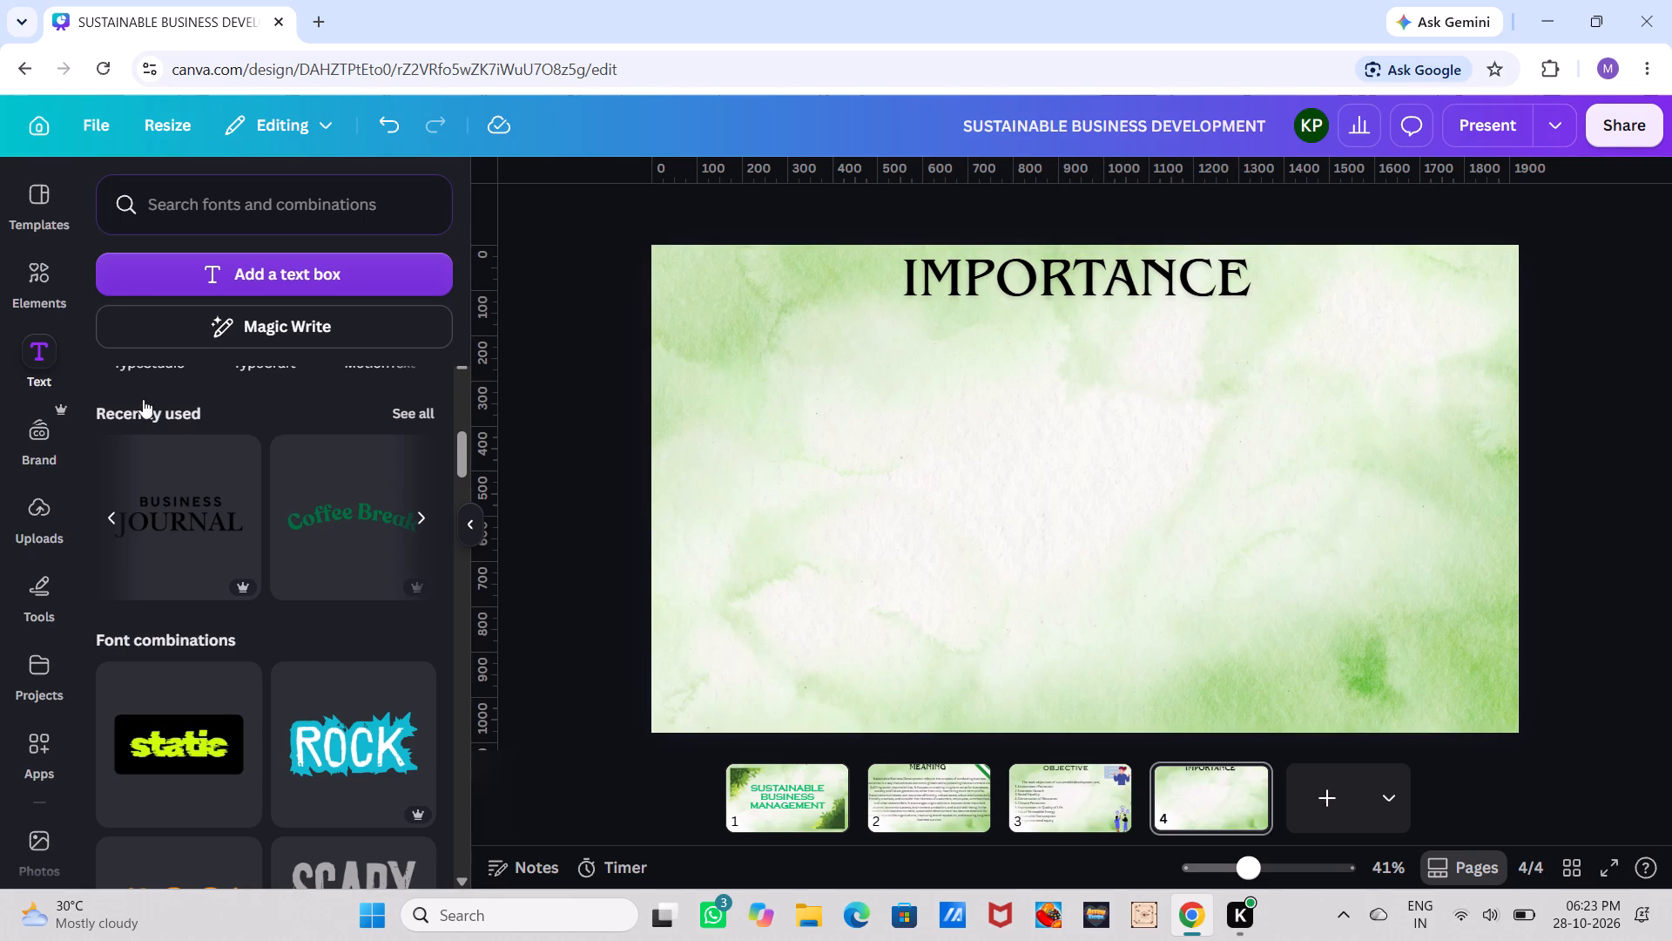
# Add a body text box to page 4 and replace its placeholder with the start of a numbered list.
pyautogui.moveTo(462, 443); pyautogui.dragTo(460, 410)
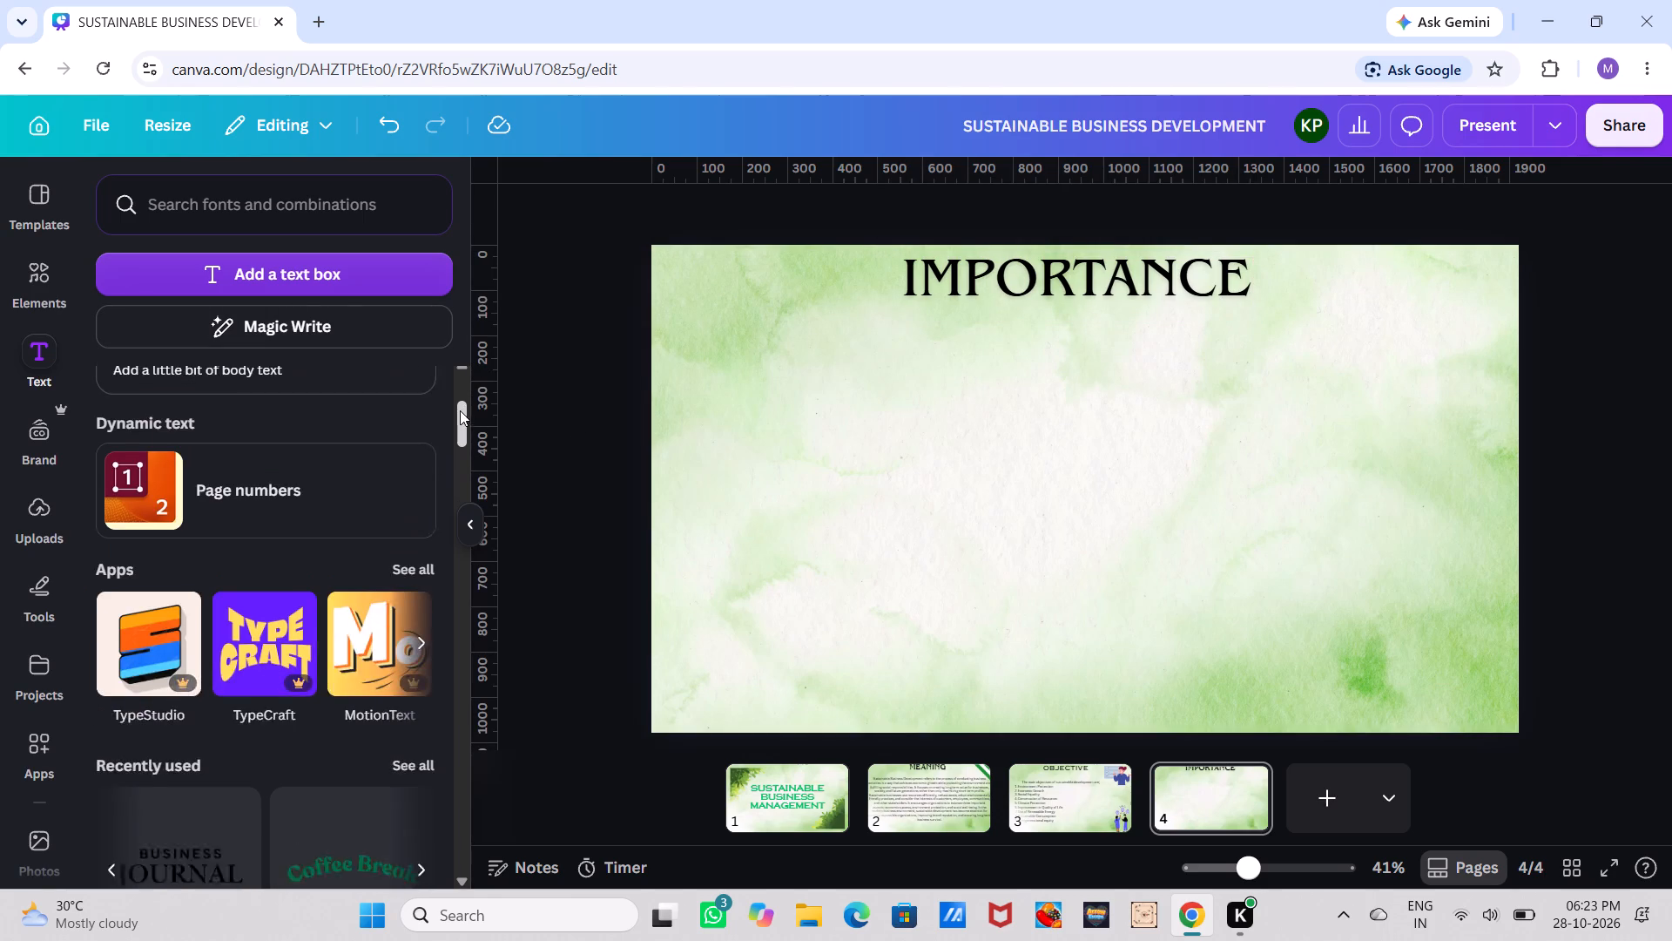
pyautogui.moveTo(460, 410); pyautogui.dragTo(466, 396)
pyautogui.click(325, 545)
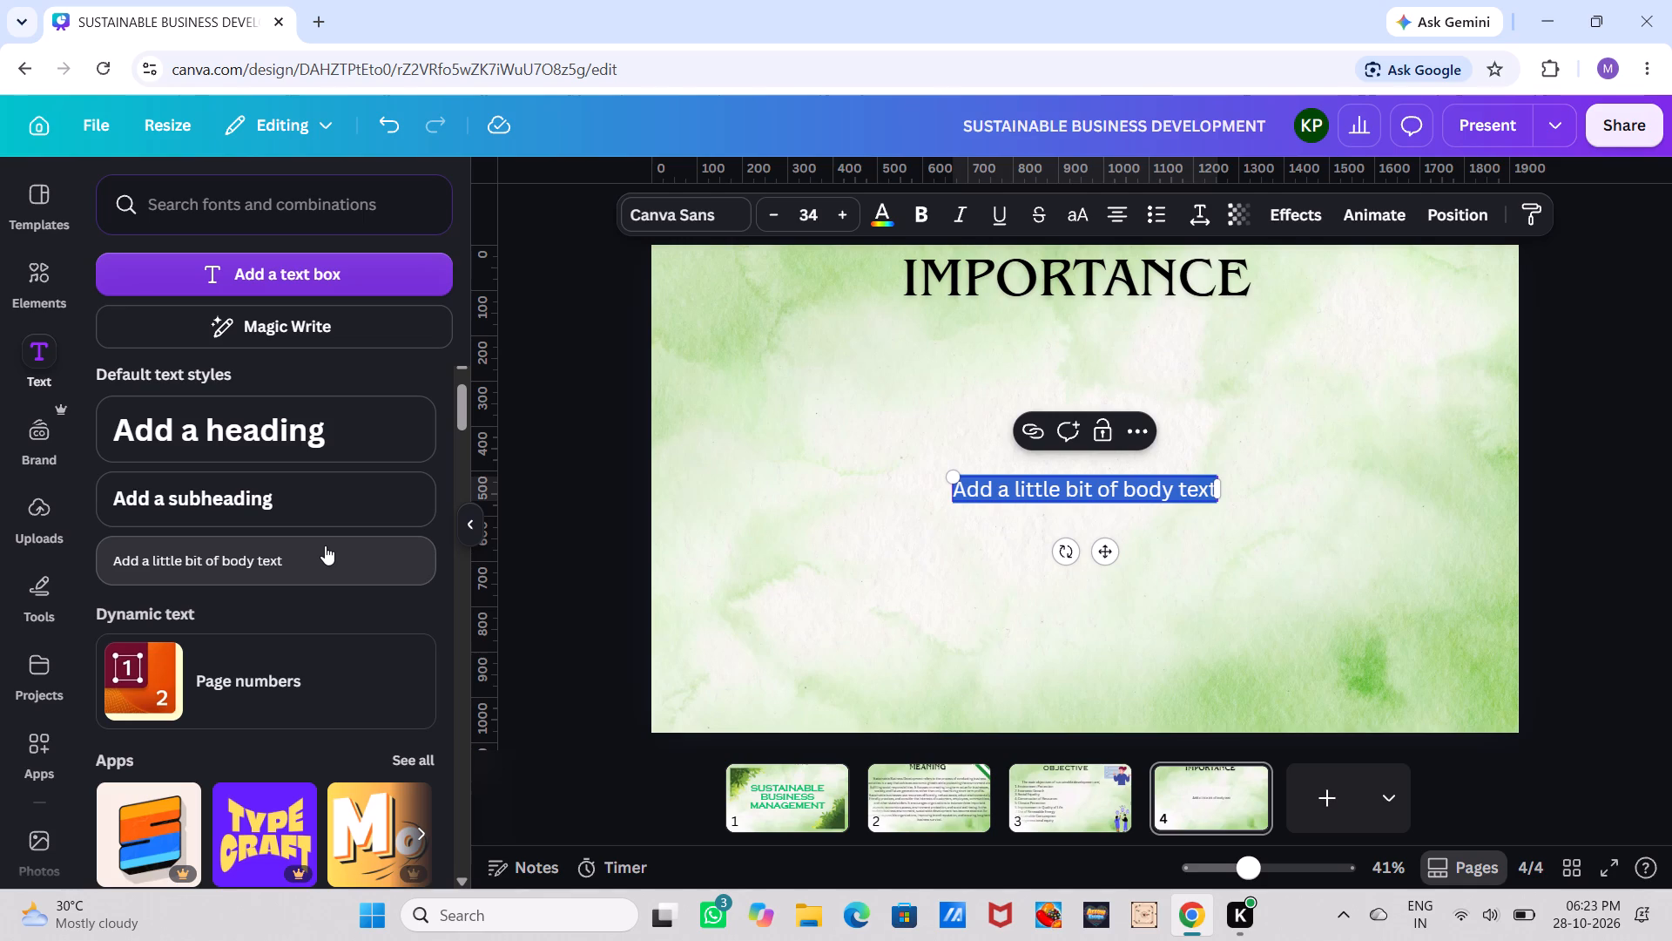
pyautogui.press('Delete')
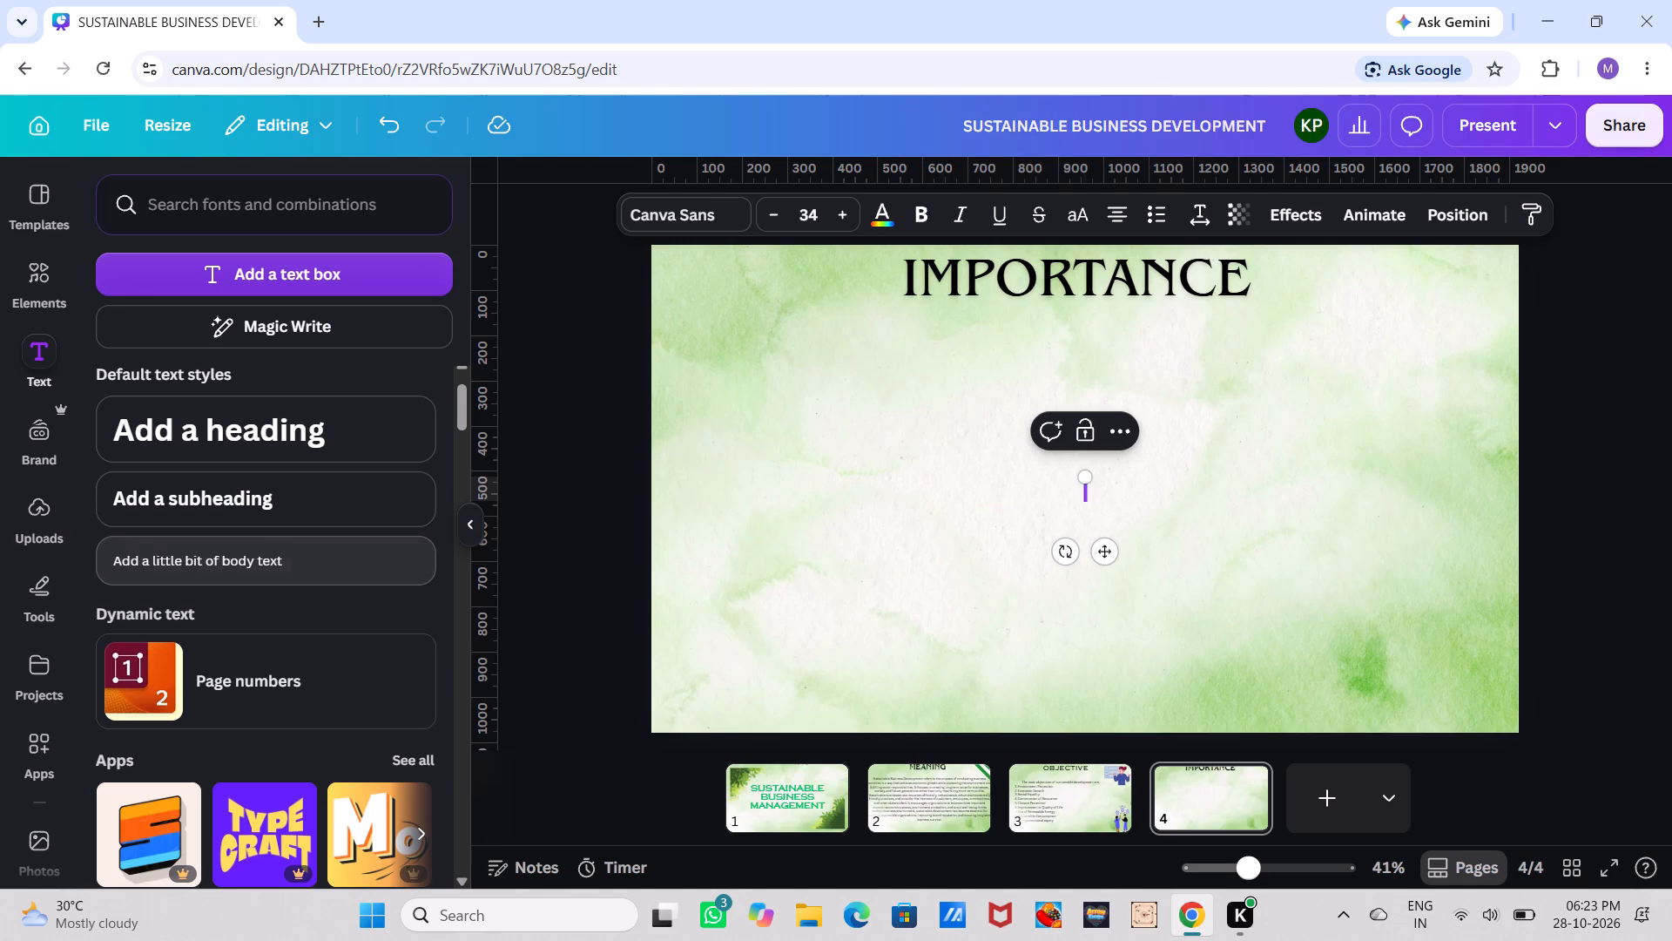
pyautogui.press('1')
pyautogui.write('.')
pyautogui.press('space')
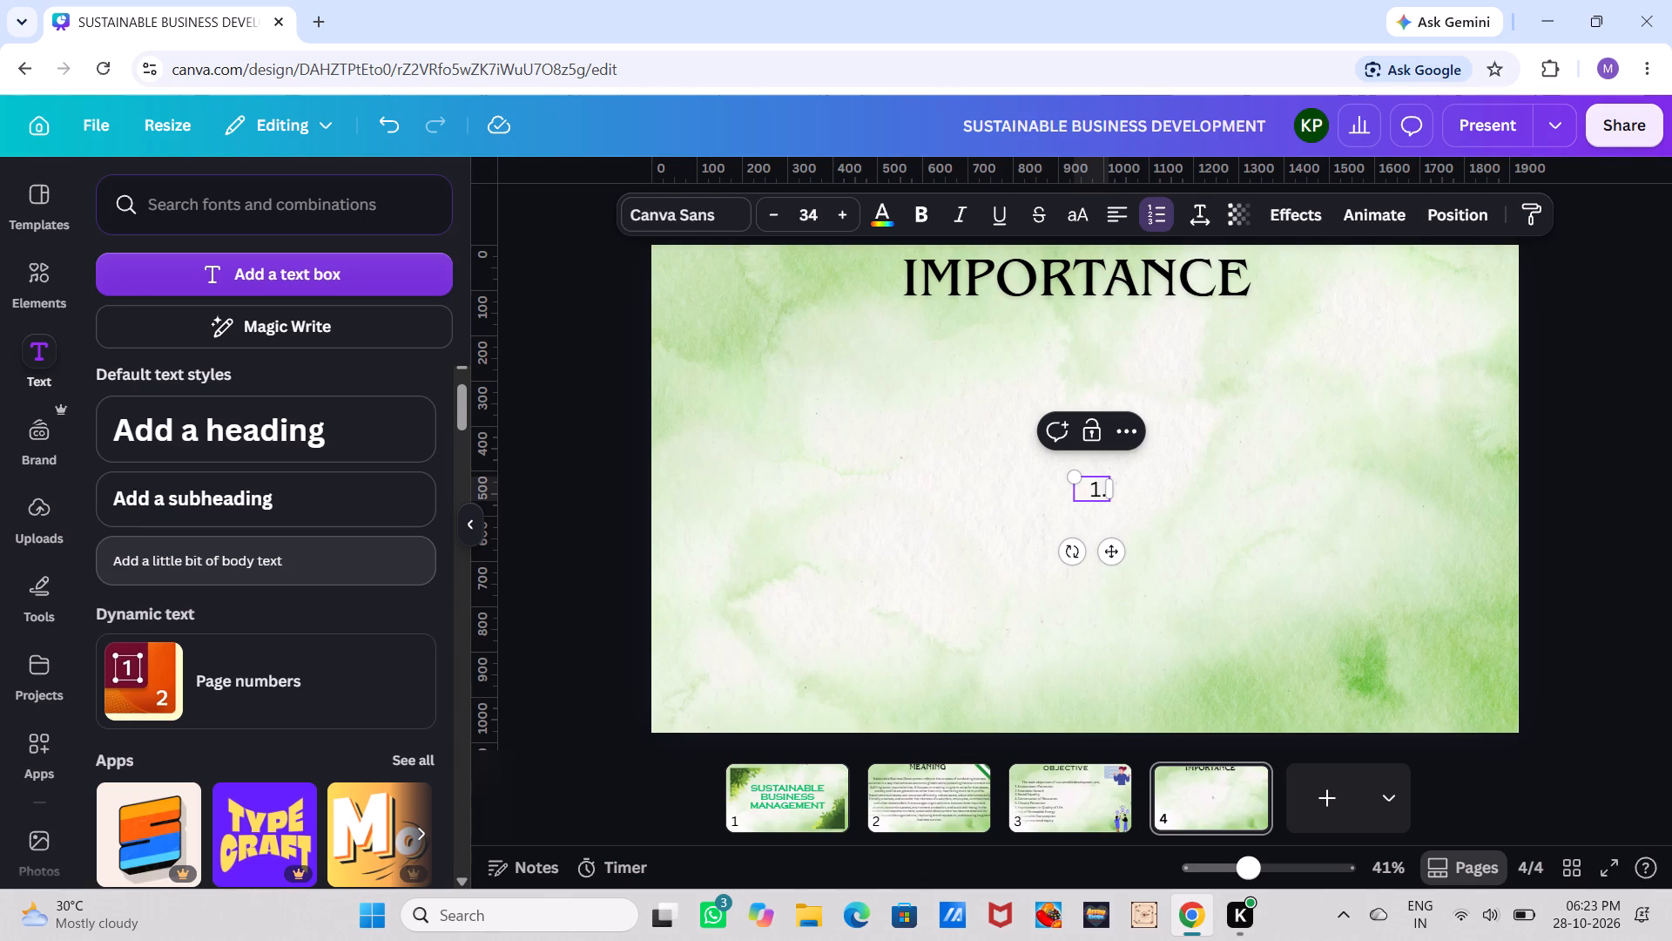
# Enter the first list point as "It helps protect the environment of reduce pollution.".
pyautogui.write('It help')
pyautogui.press('space')
pyautogui.press('BackSpace')
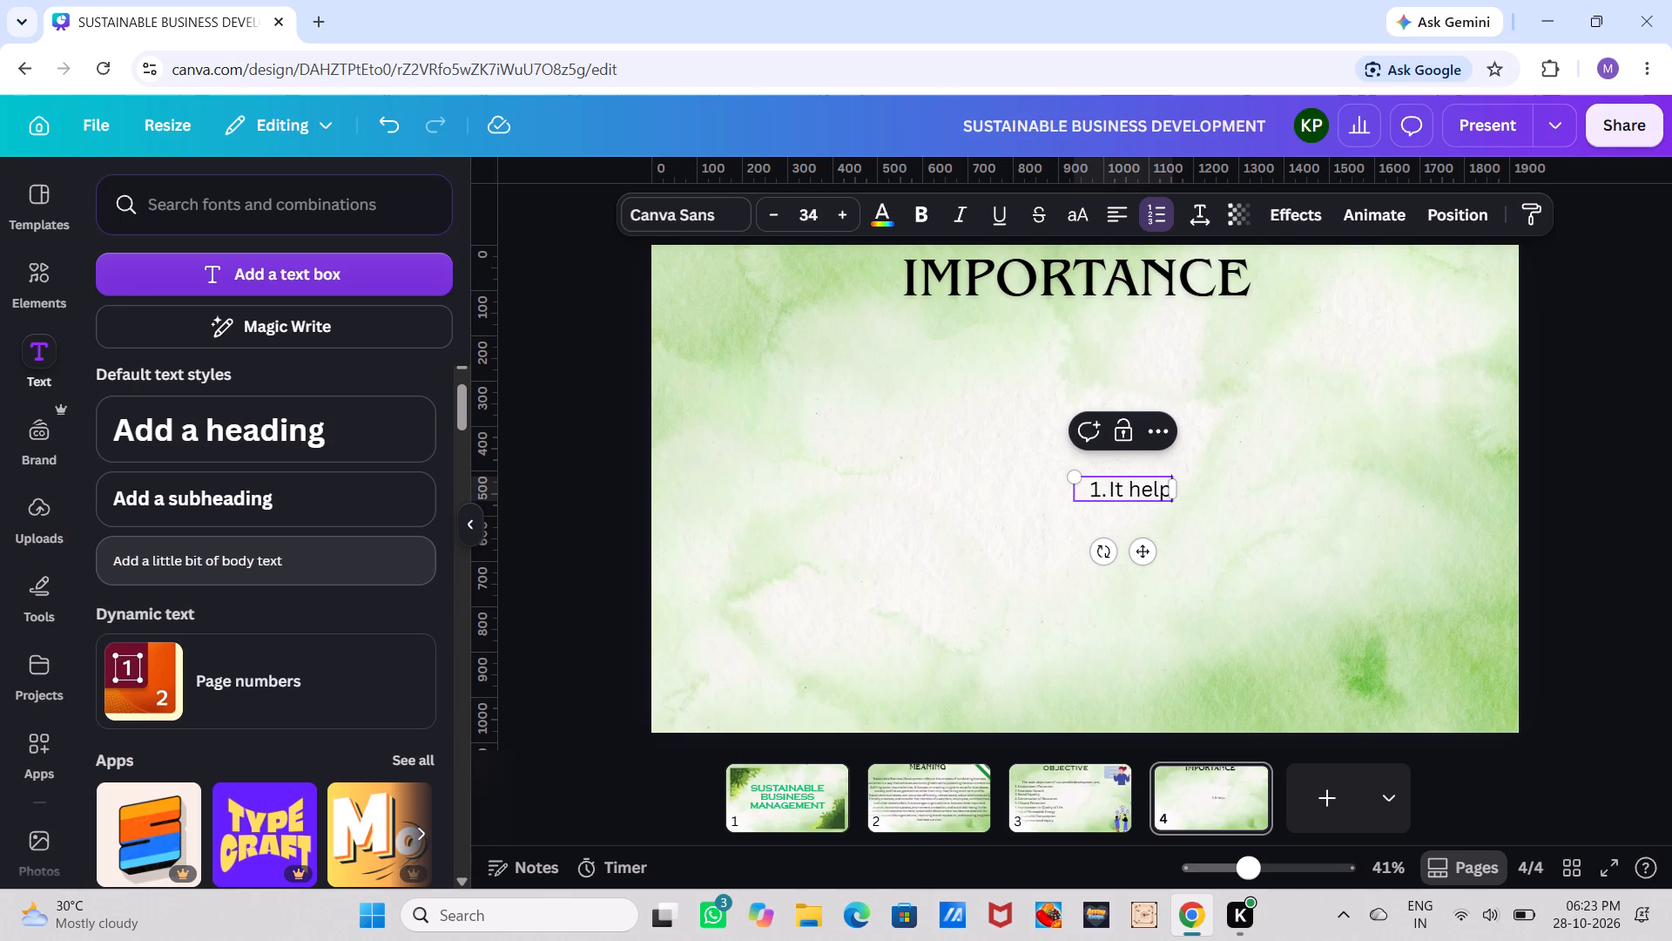
pyautogui.write('s')
pyautogui.press('space')
pyautogui.write('protect')
pyautogui.press('space')
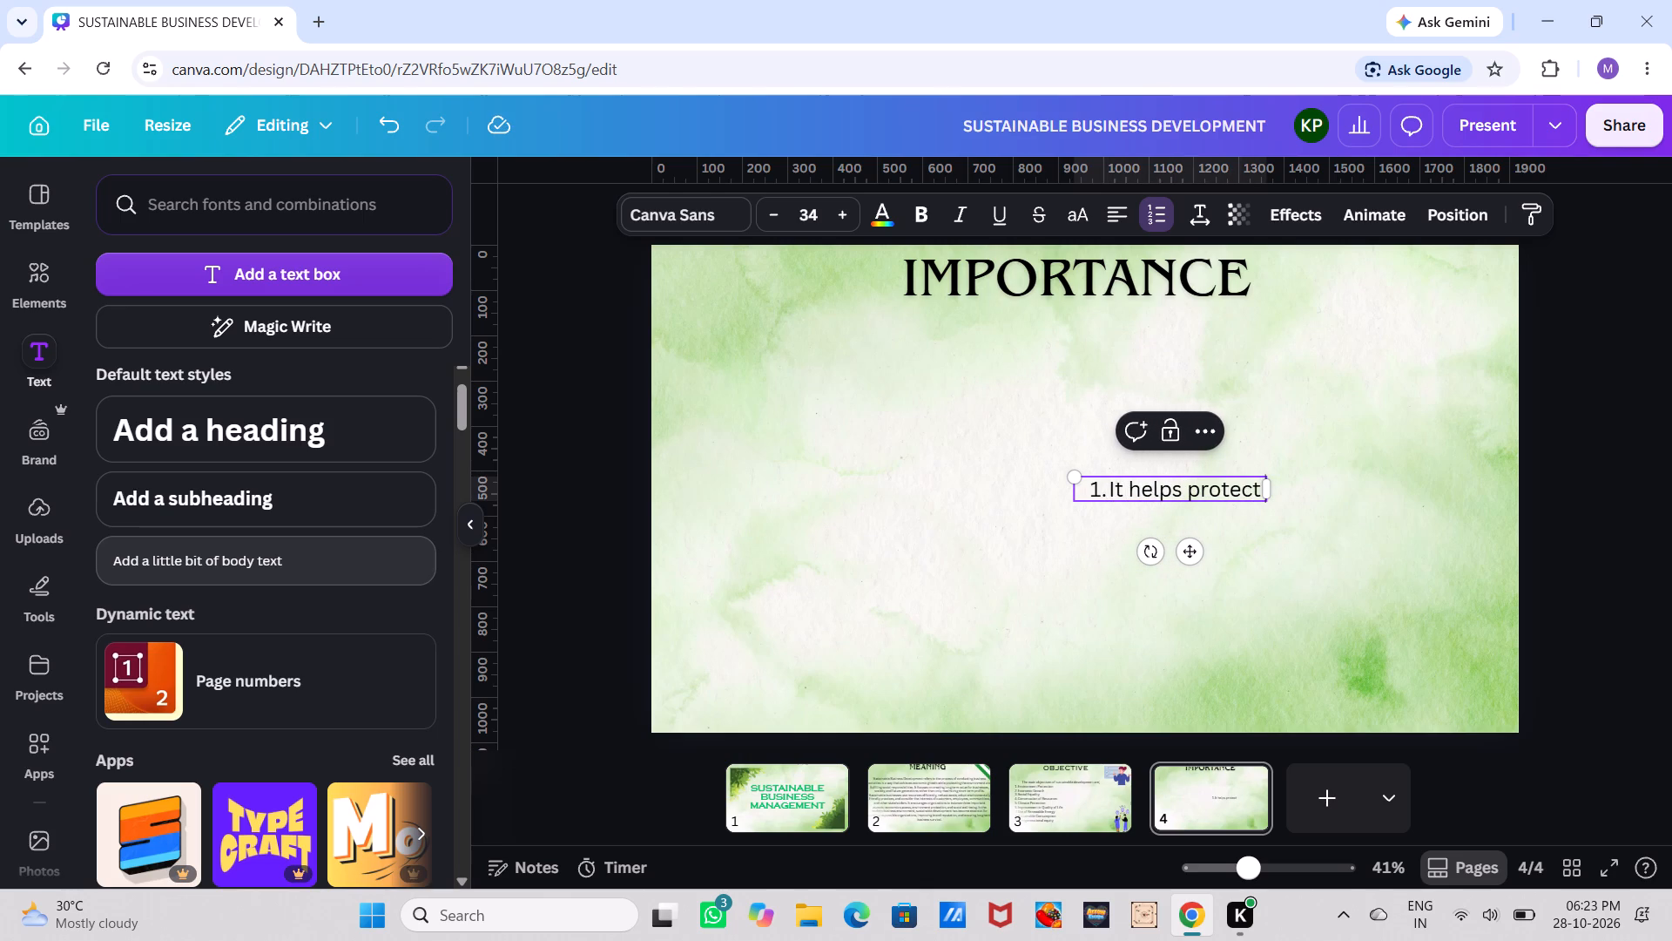
pyautogui.write('the')
pyautogui.press('space')
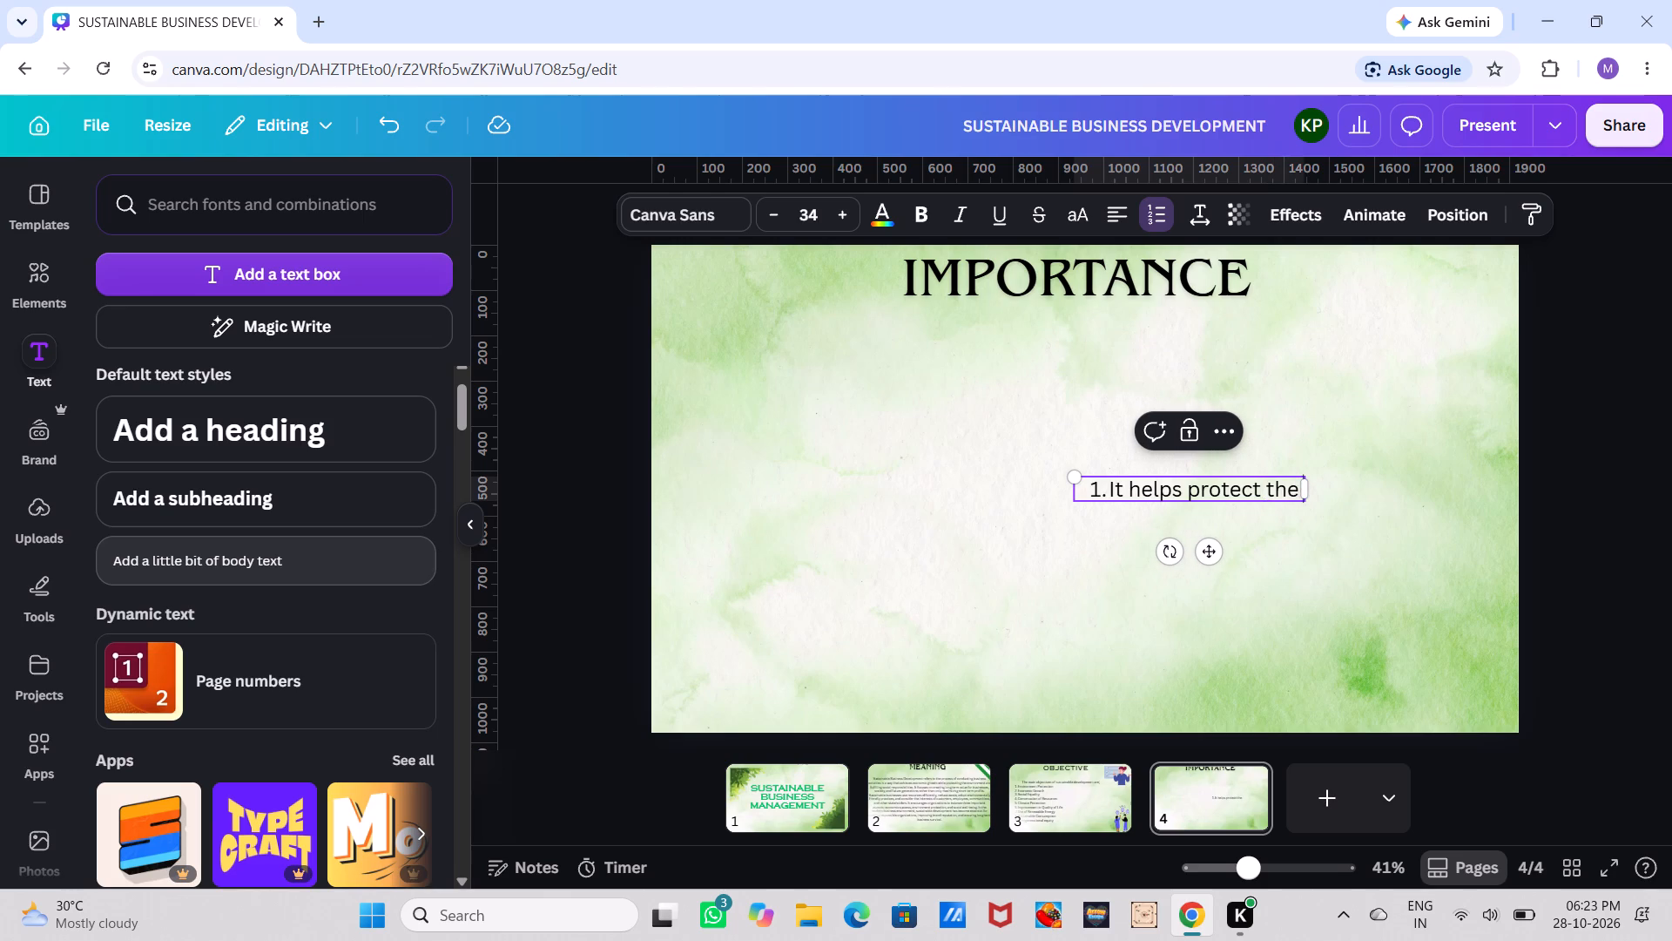
pyautogui.write('environment')
pyautogui.press('space')
pyautogui.press('o')
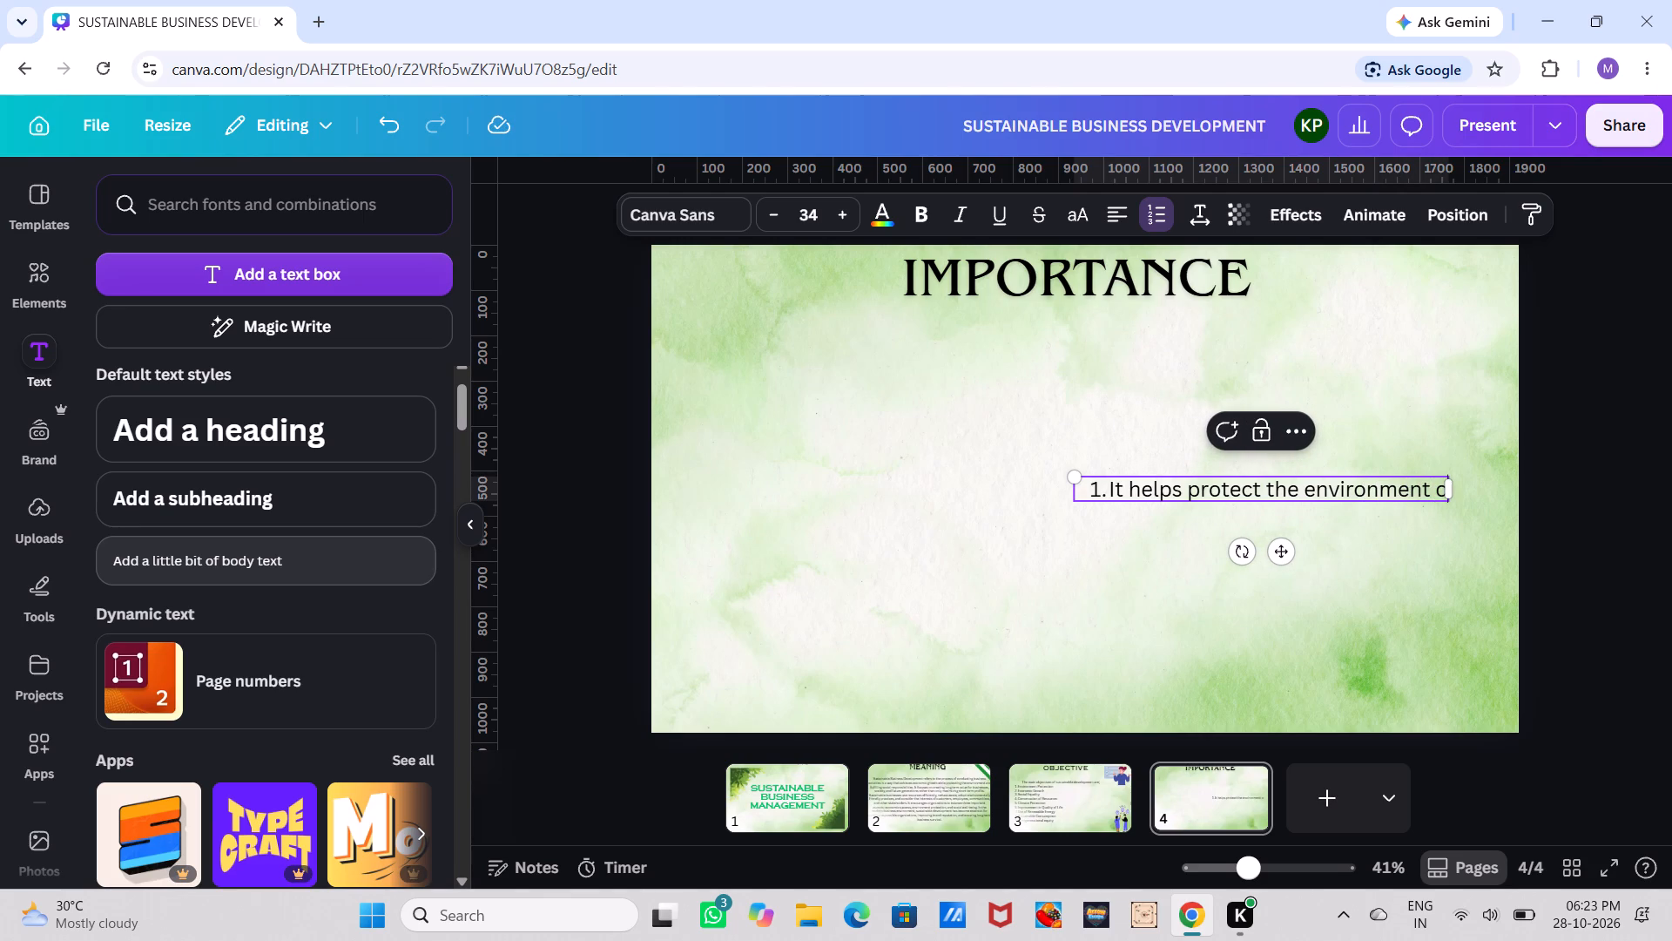
pyautogui.write('f reduce')
pyautogui.press('space')
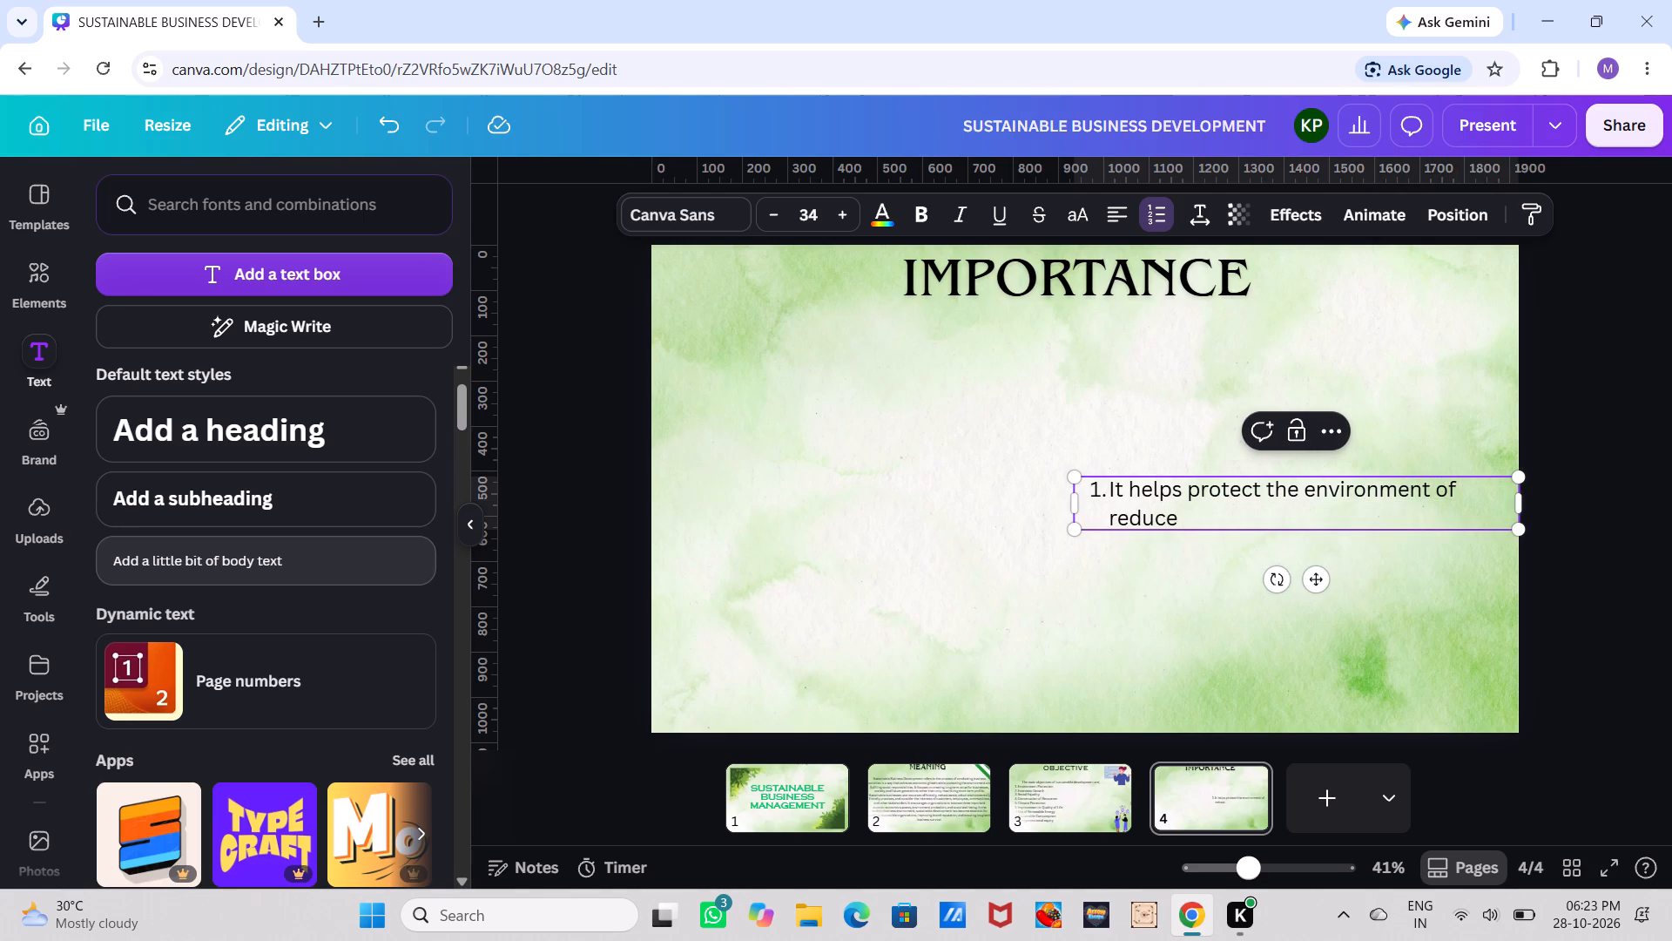
pyautogui.press('o')
pyautogui.press('BackSpace')
pyautogui.write('pol')
pyautogui.write('lution')
pyautogui.press('.')
# Move the numbered text box up and left so it sits just below the IMPORTANCE heading.
pyautogui.click(1318, 575)
pyautogui.moveTo(1254, 517); pyautogui.dragTo(1147, 485)
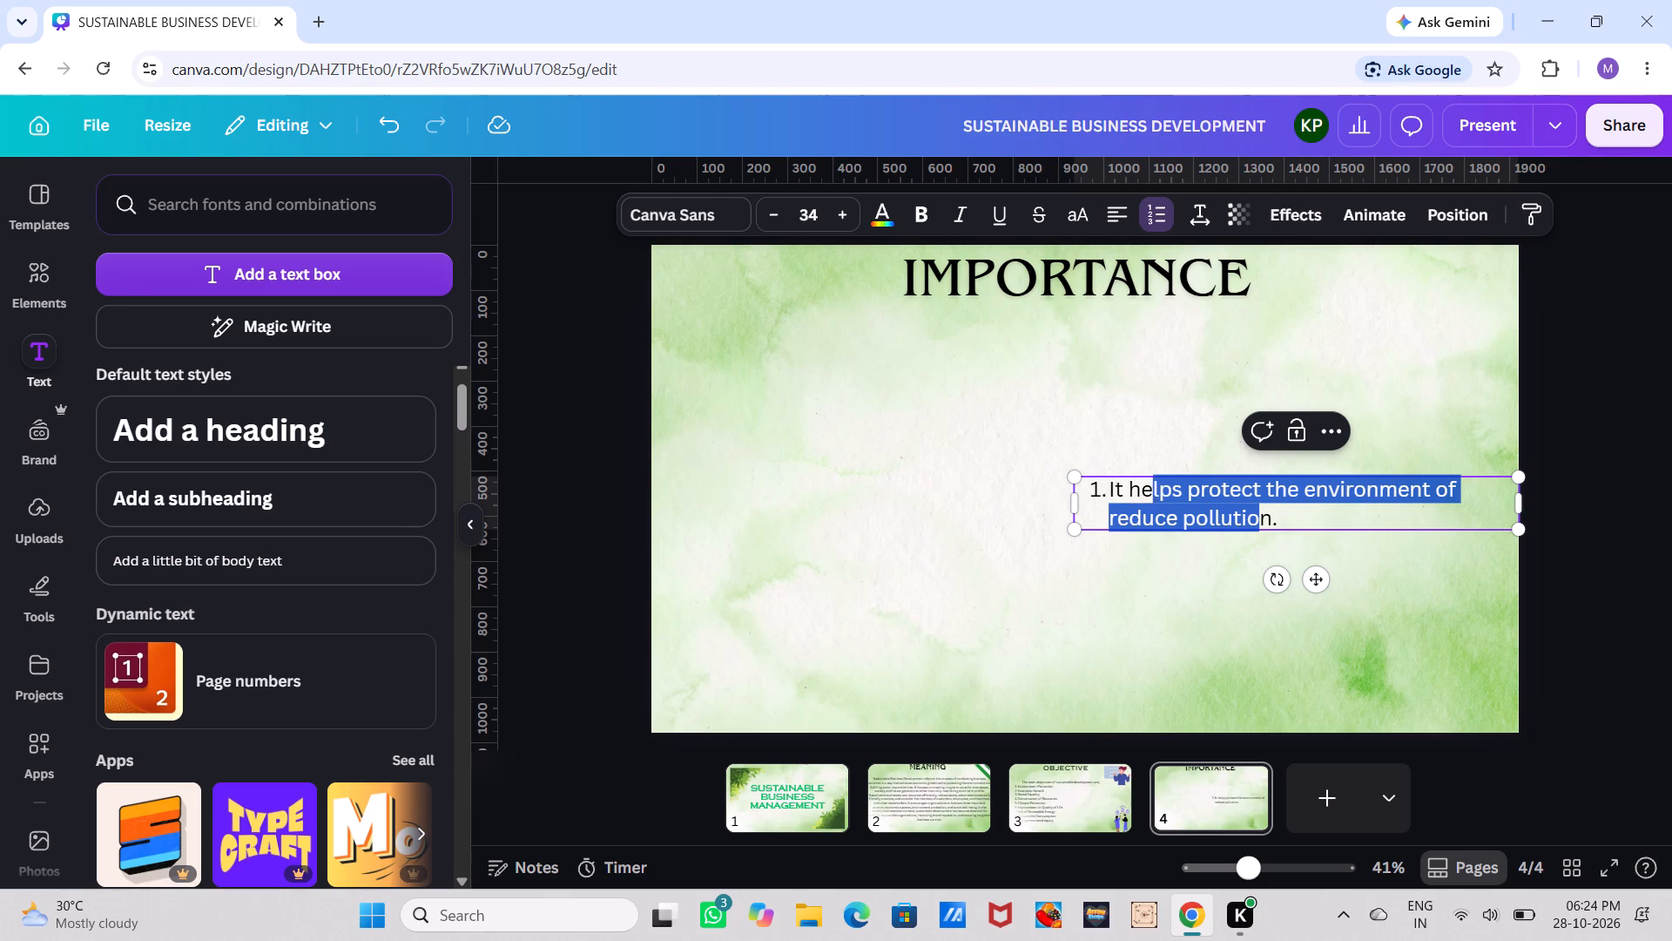
pyautogui.moveTo(1147, 485); pyautogui.dragTo(1150, 484)
pyautogui.click(1324, 579)
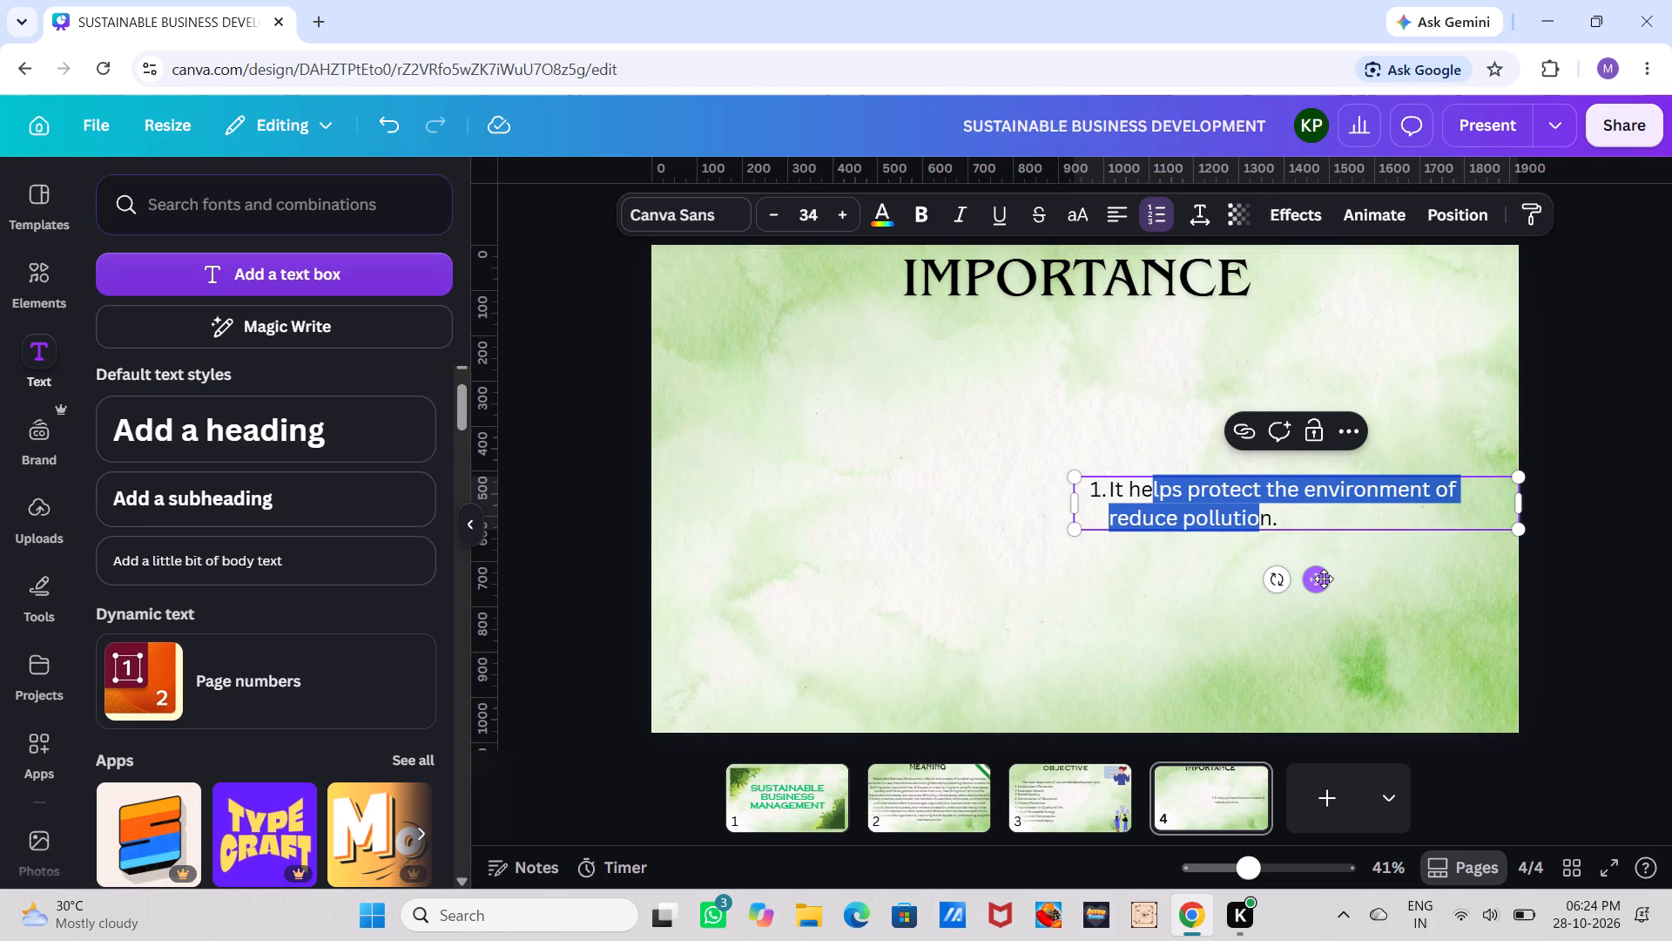
pyautogui.click(1324, 579)
pyautogui.click(1311, 526)
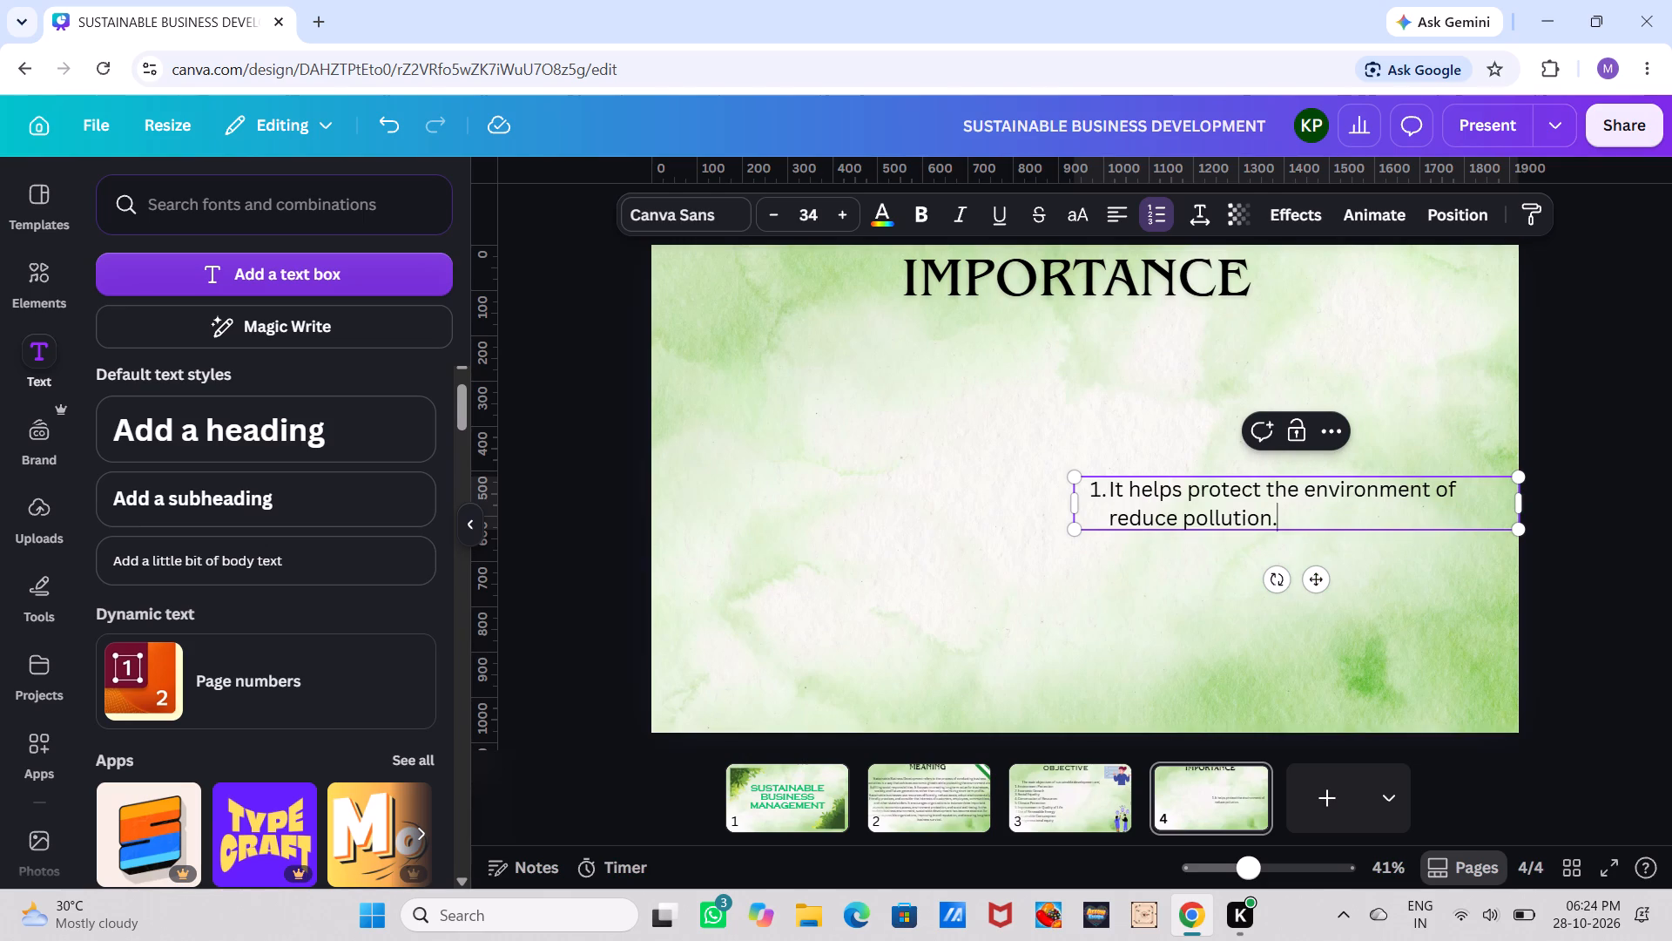
pyautogui.click(1311, 529)
pyautogui.click(1311, 538)
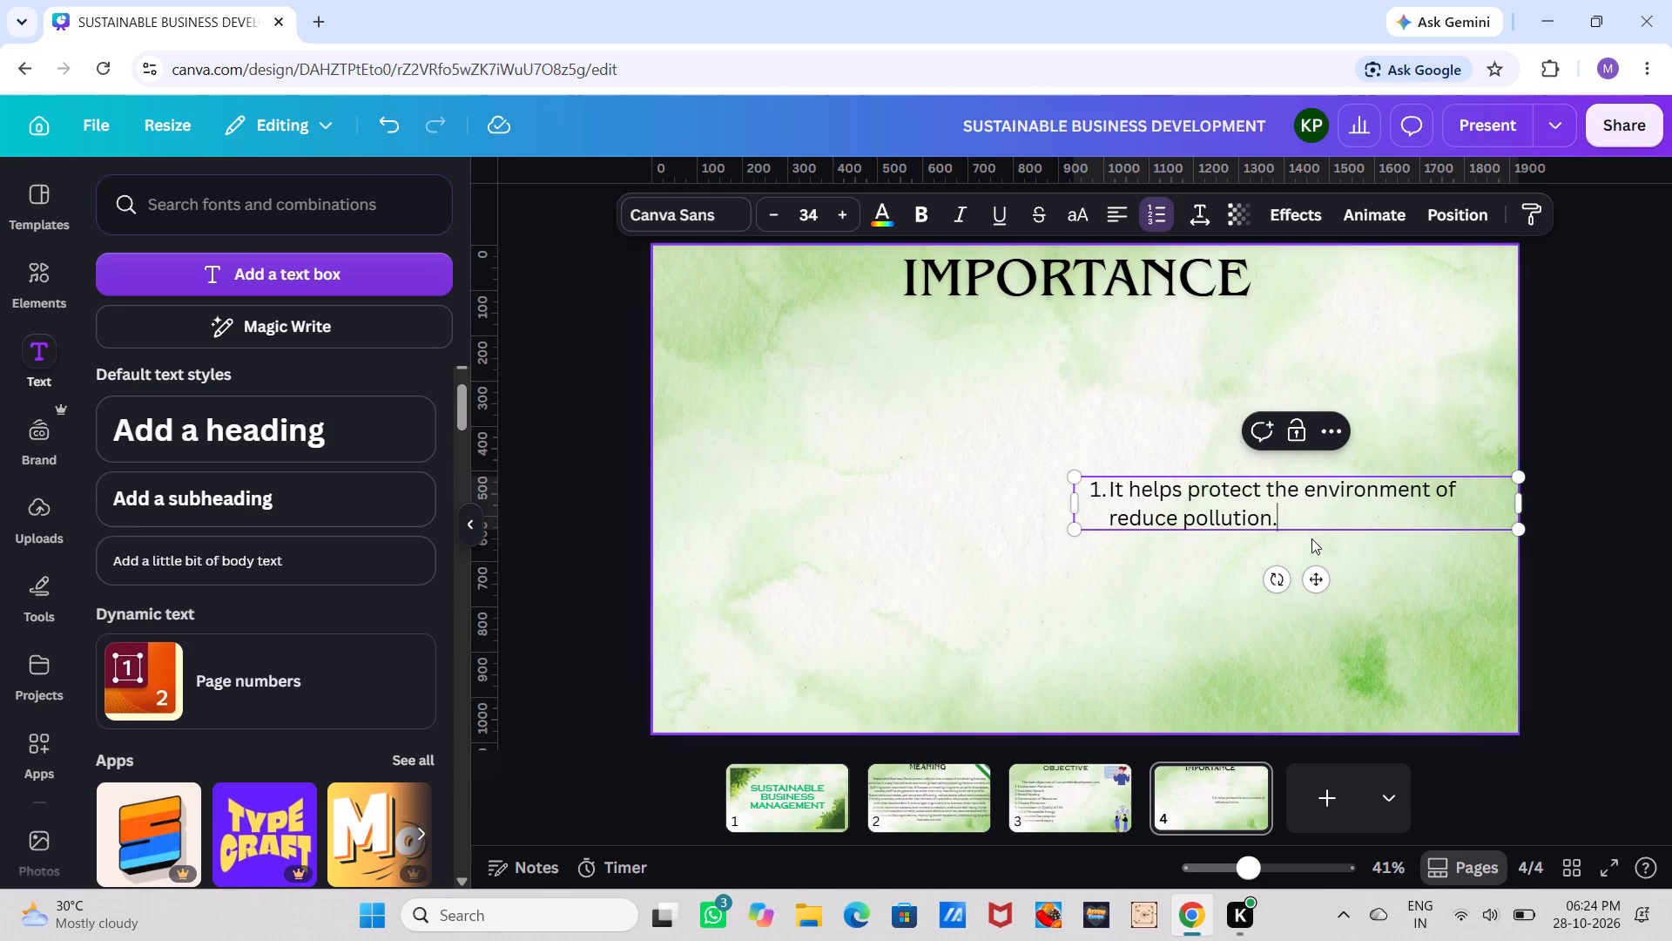
pyautogui.click(1304, 515)
pyautogui.moveTo(1304, 515); pyautogui.dragTo(1205, 508)
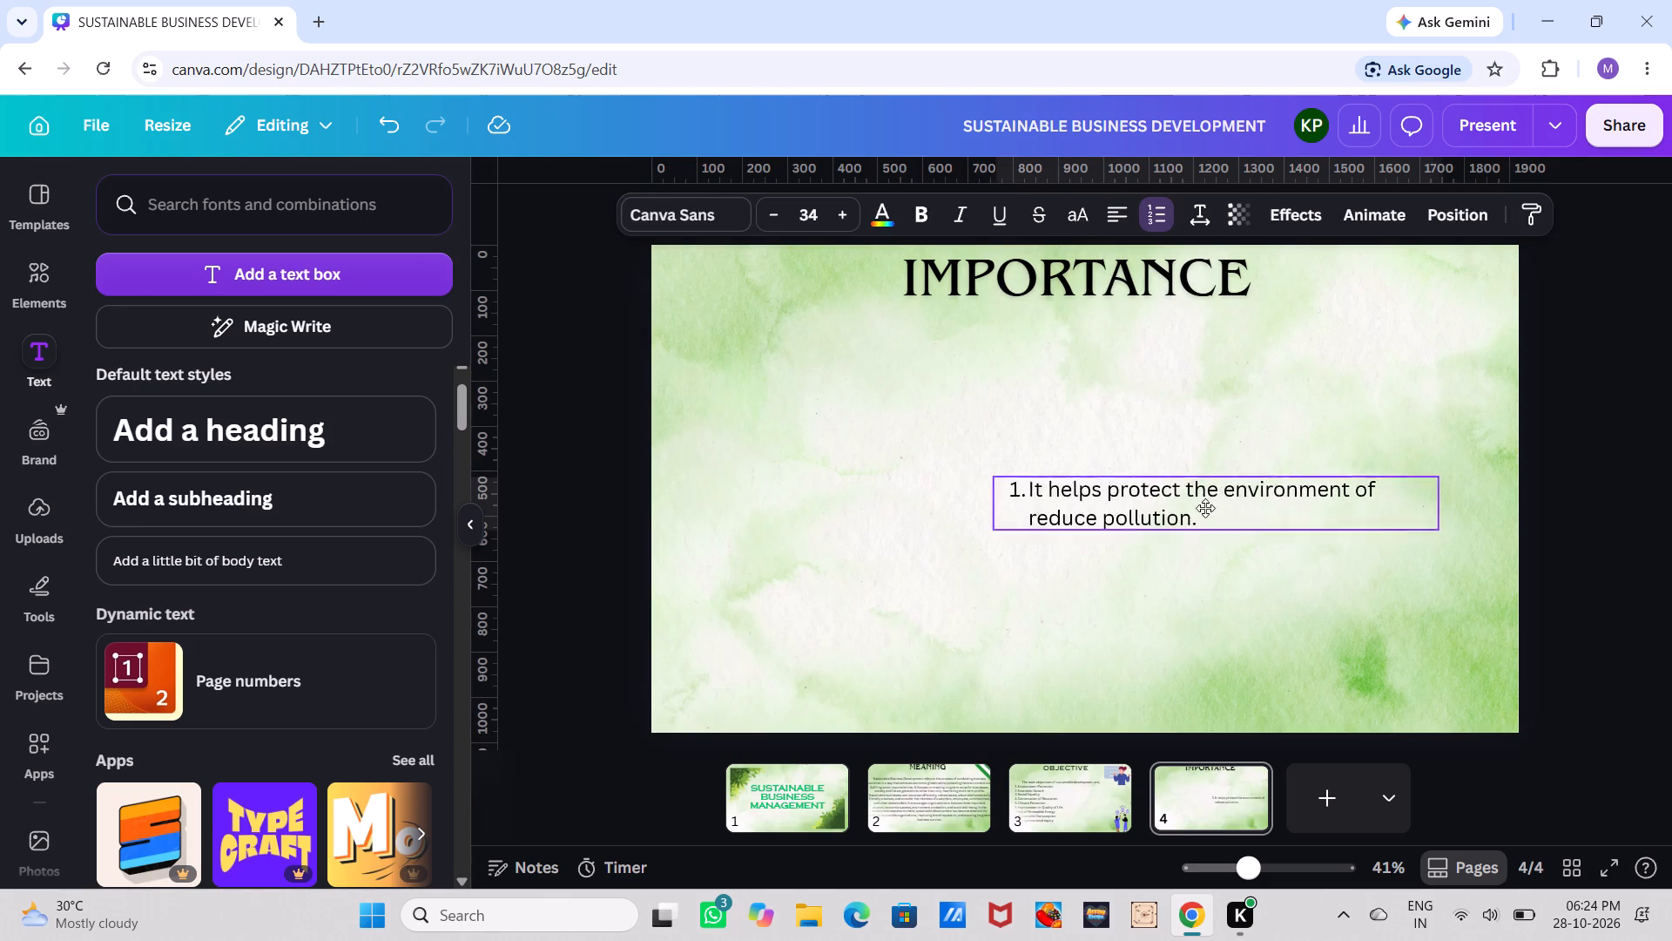
pyautogui.moveTo(1205, 508); pyautogui.dragTo(1012, 382)
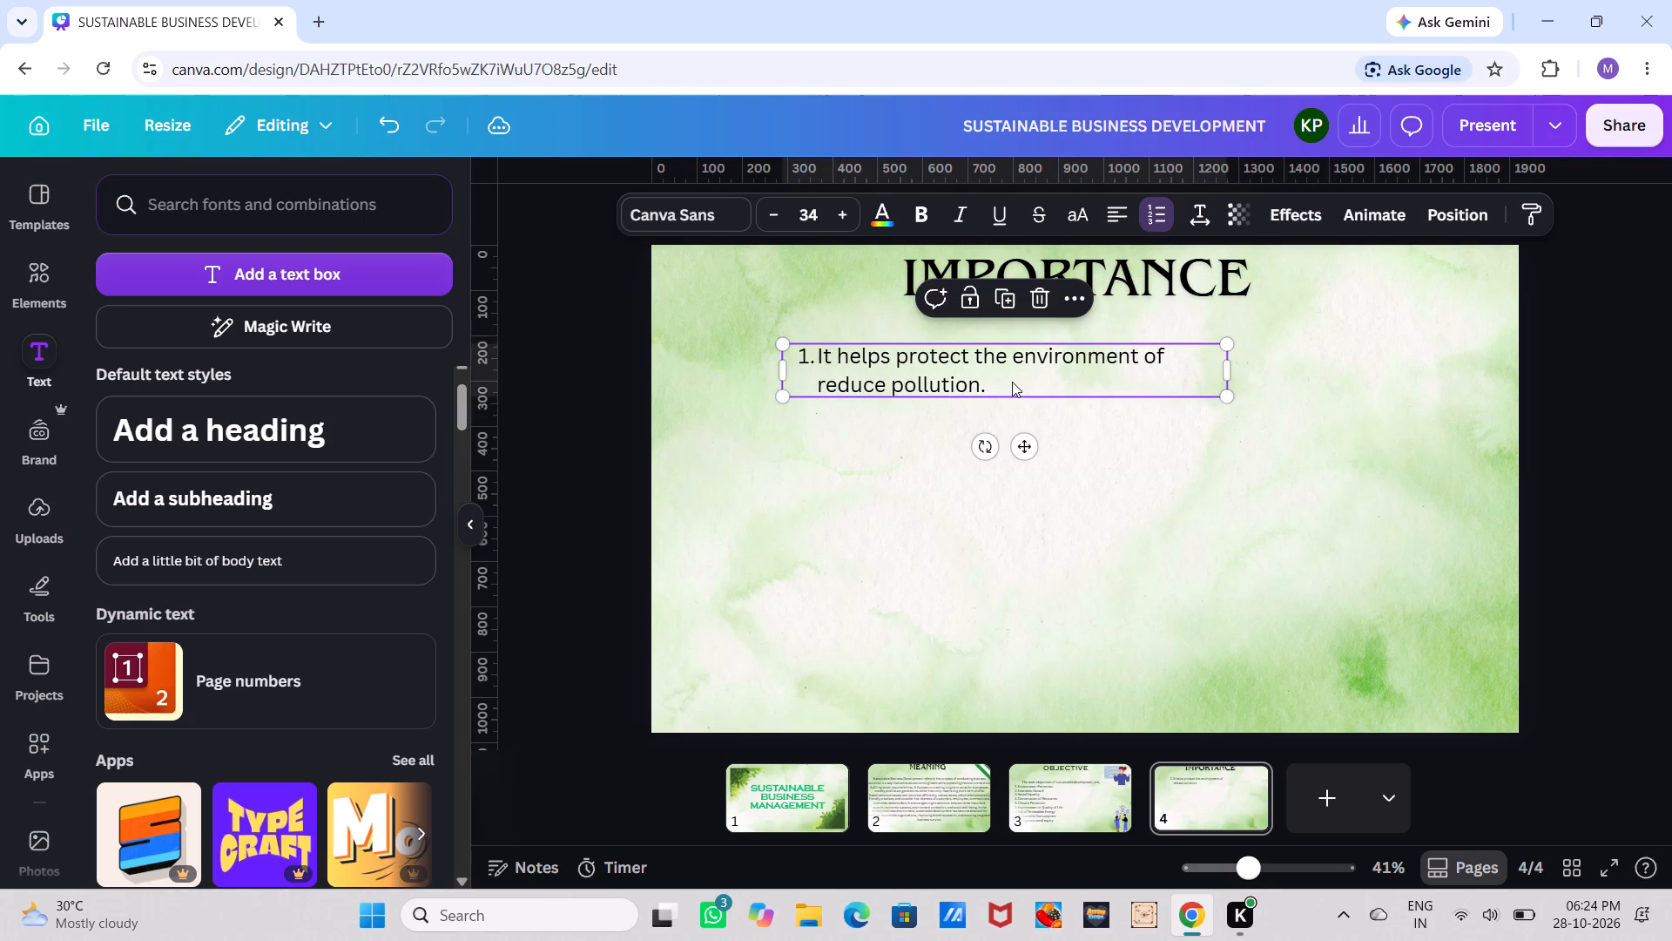
pyautogui.doubleClick(1012, 382)
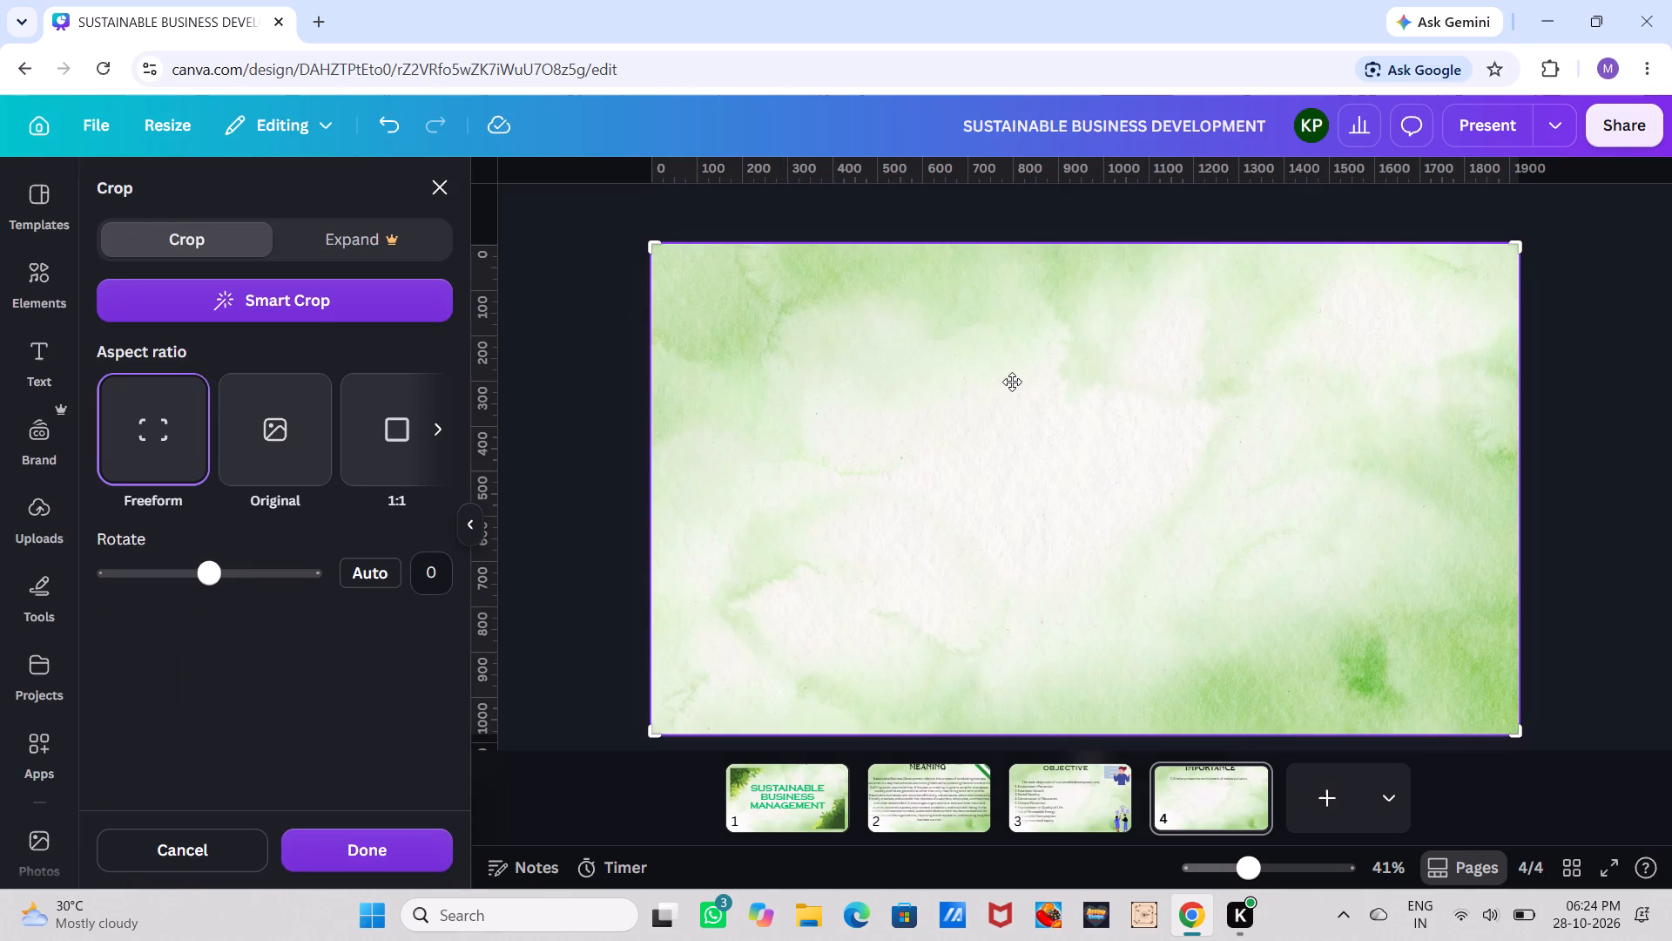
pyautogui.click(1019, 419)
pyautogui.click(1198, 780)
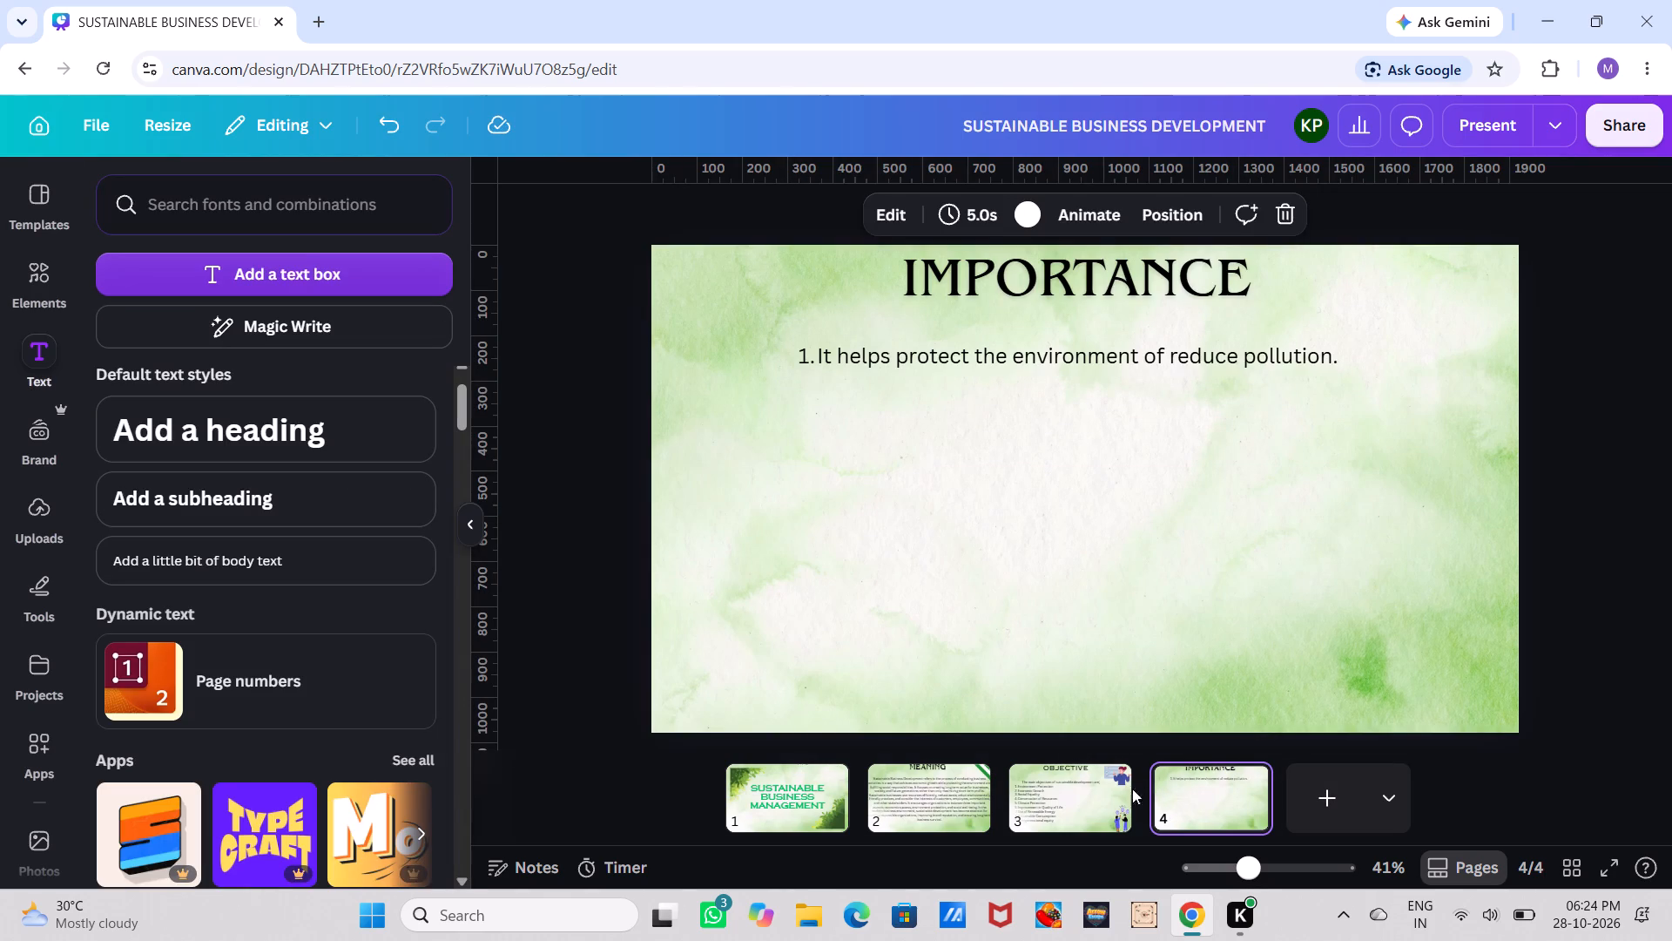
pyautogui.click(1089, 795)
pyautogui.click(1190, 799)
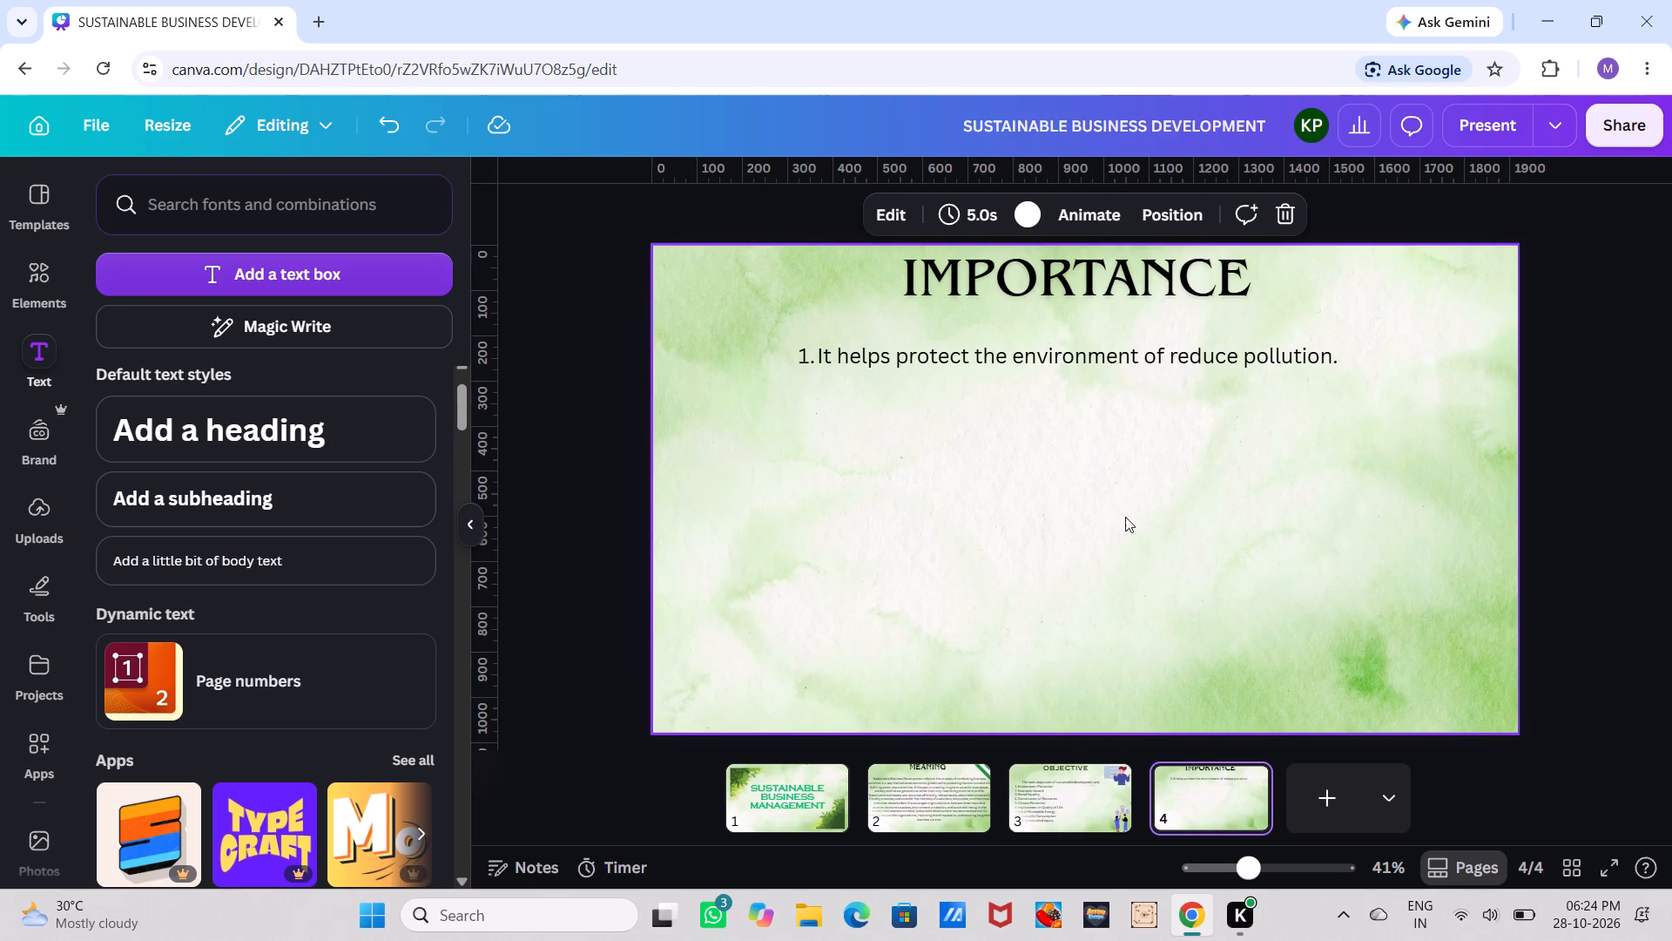
# Add a second point to the numbered list on page 4, starting "It ensures the proper use of natural resources".
pyautogui.click(1346, 353)
pyautogui.click(1346, 353)
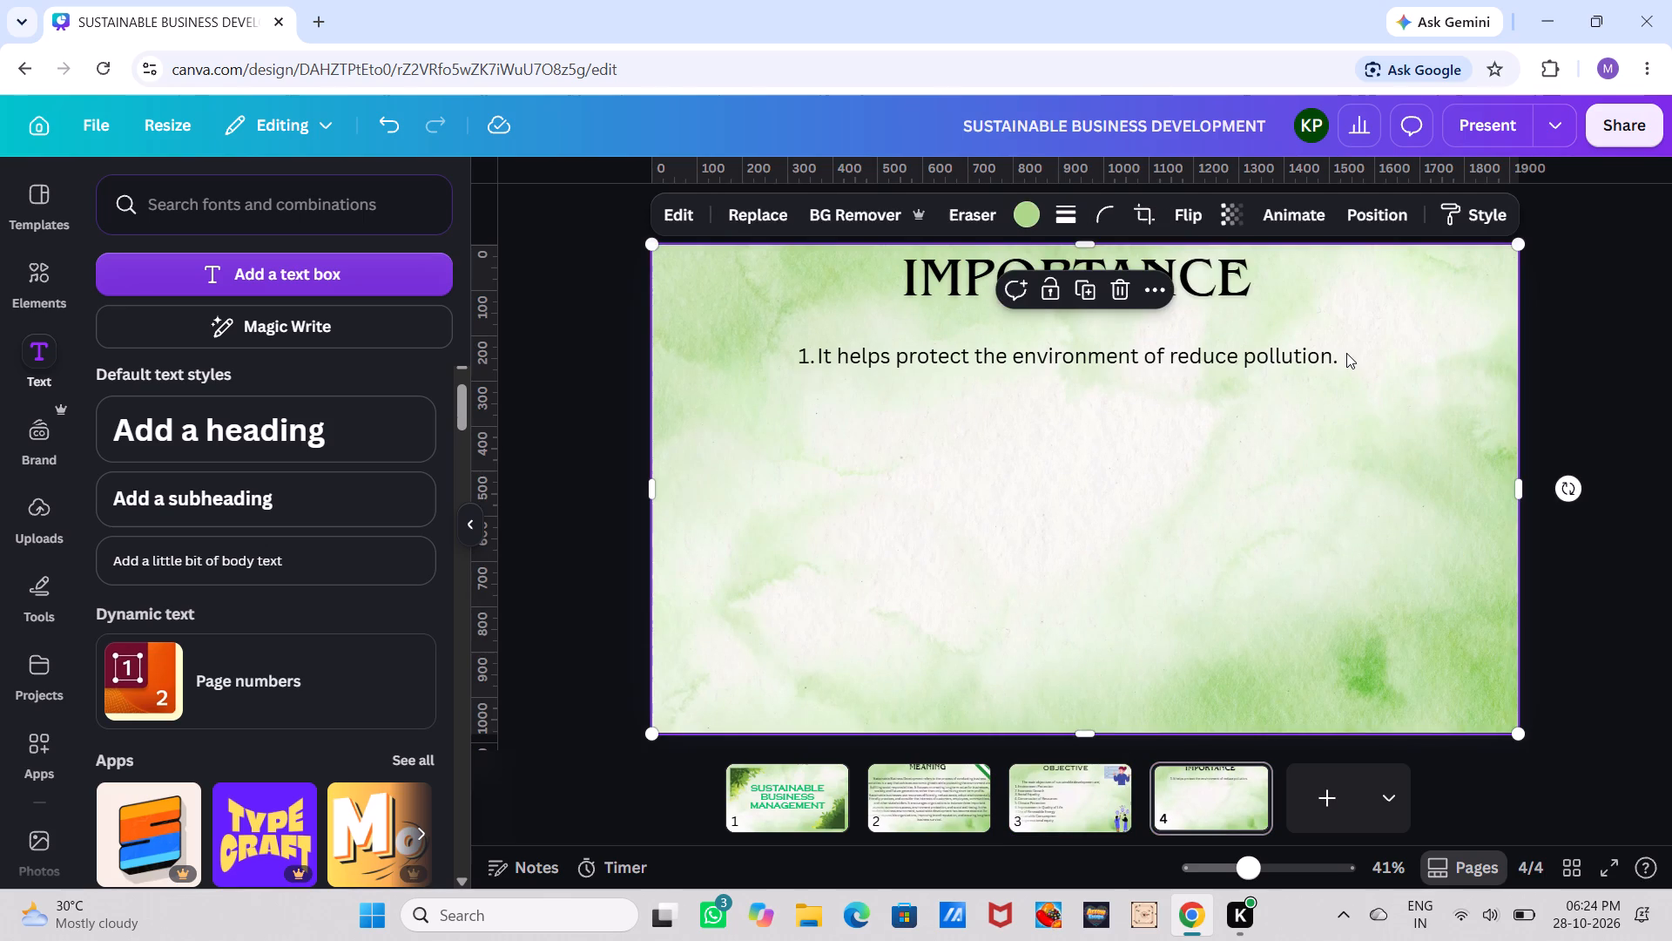
pyautogui.click(1325, 353)
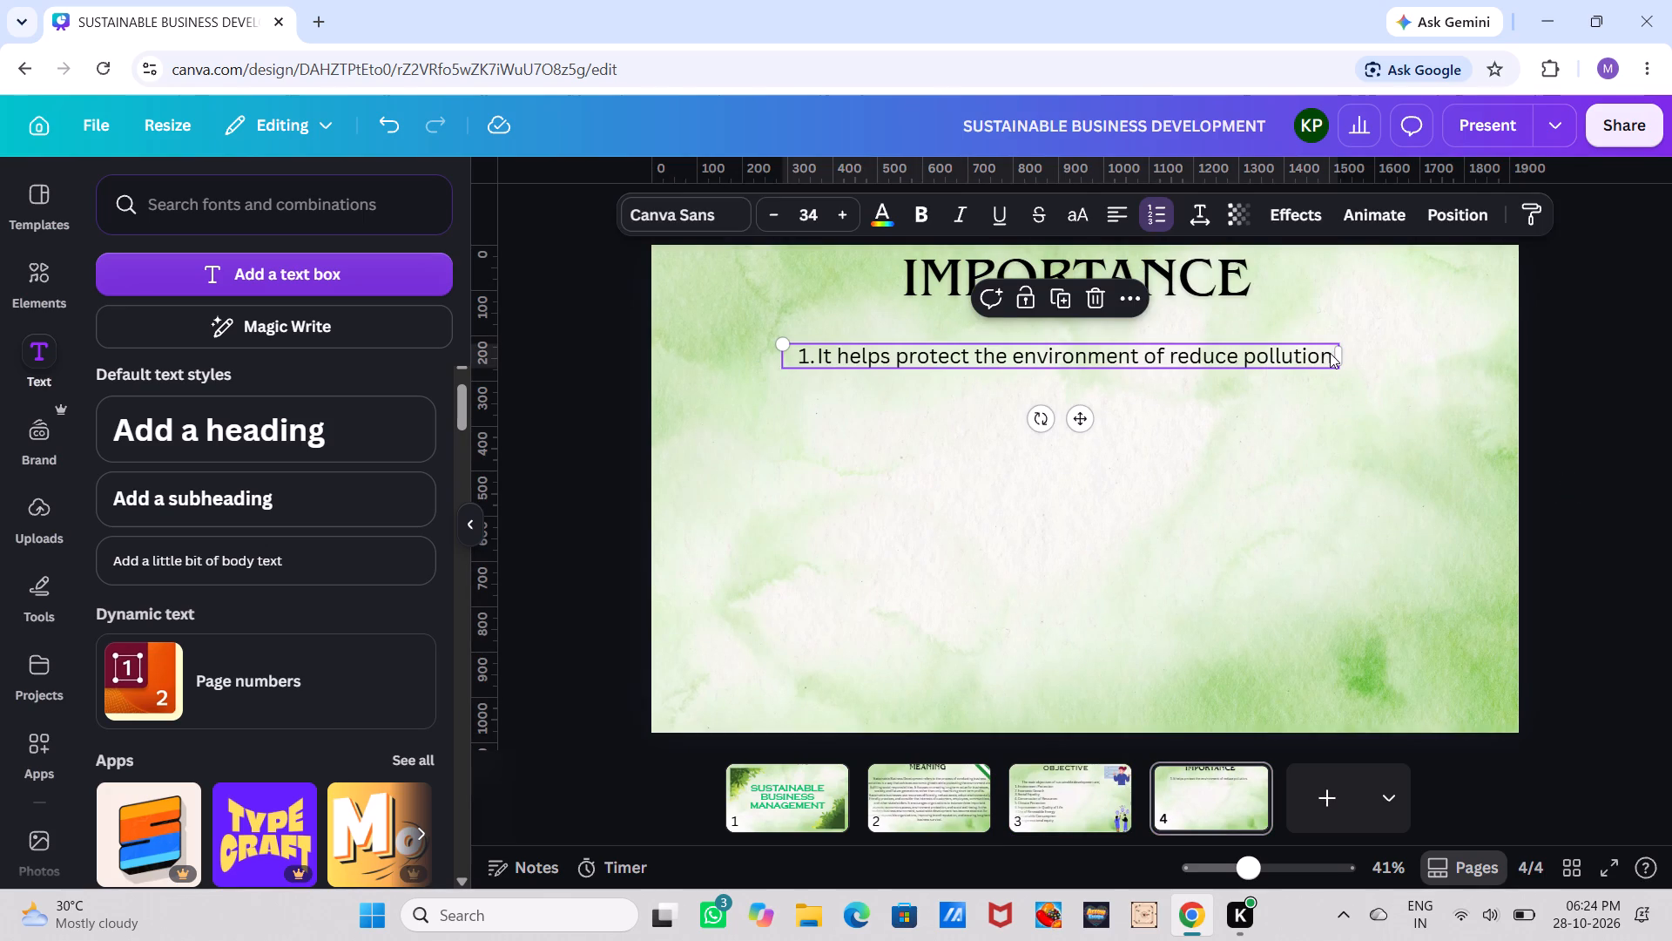
pyautogui.click(1330, 353)
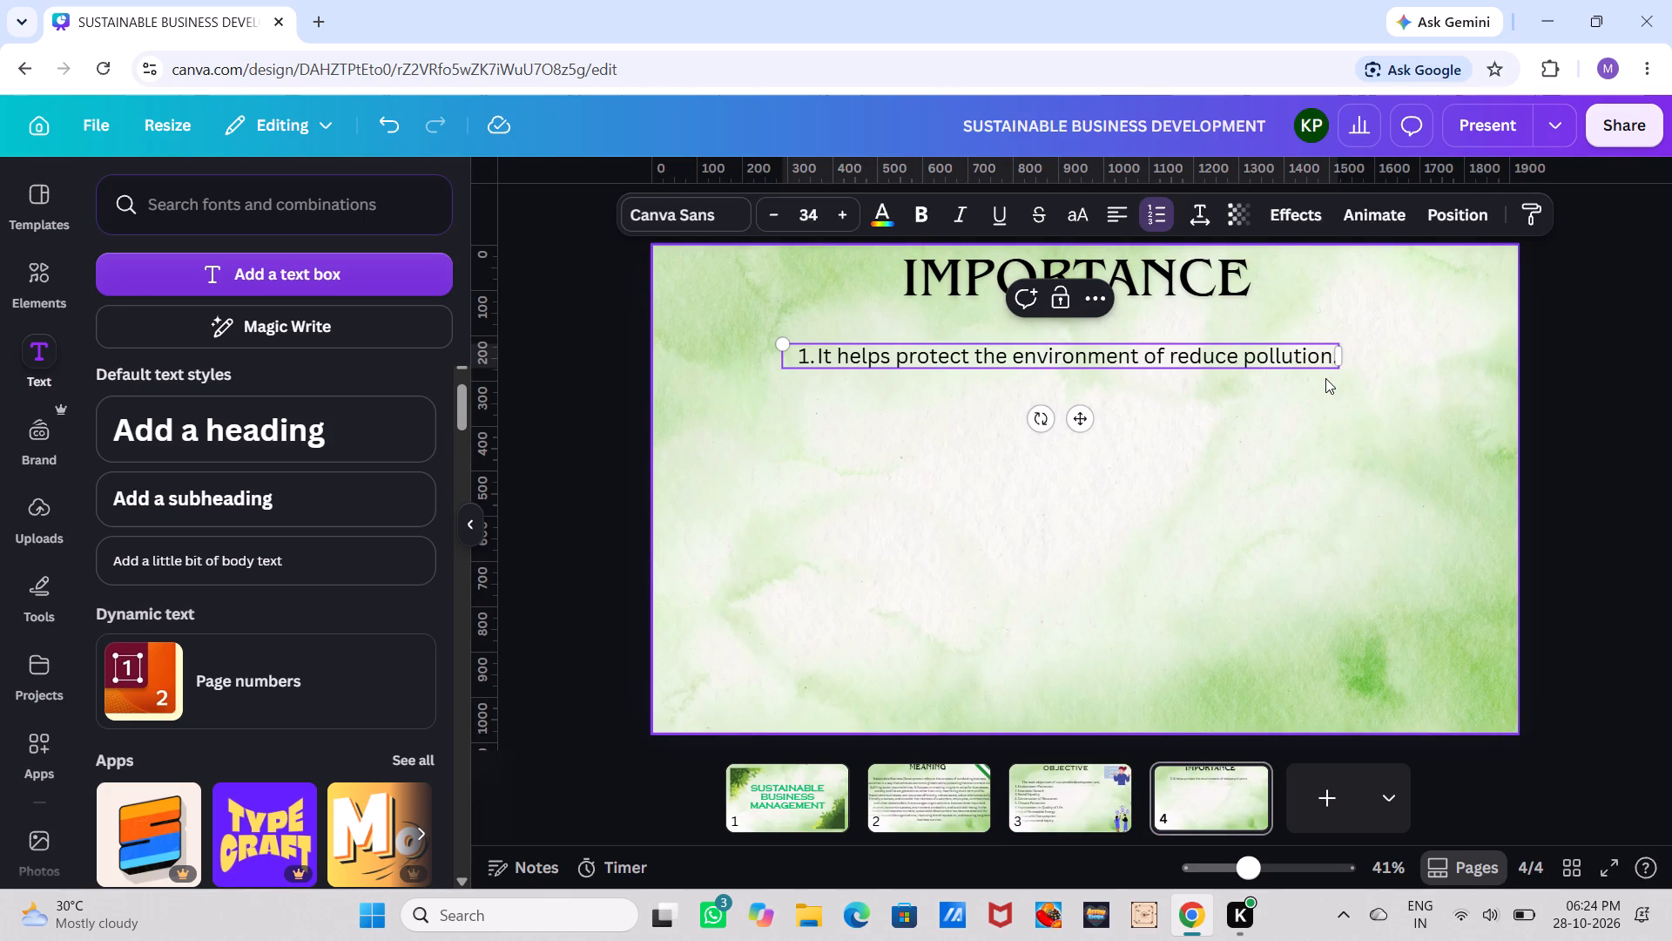
pyautogui.press('Right')
pyautogui.press('Return')
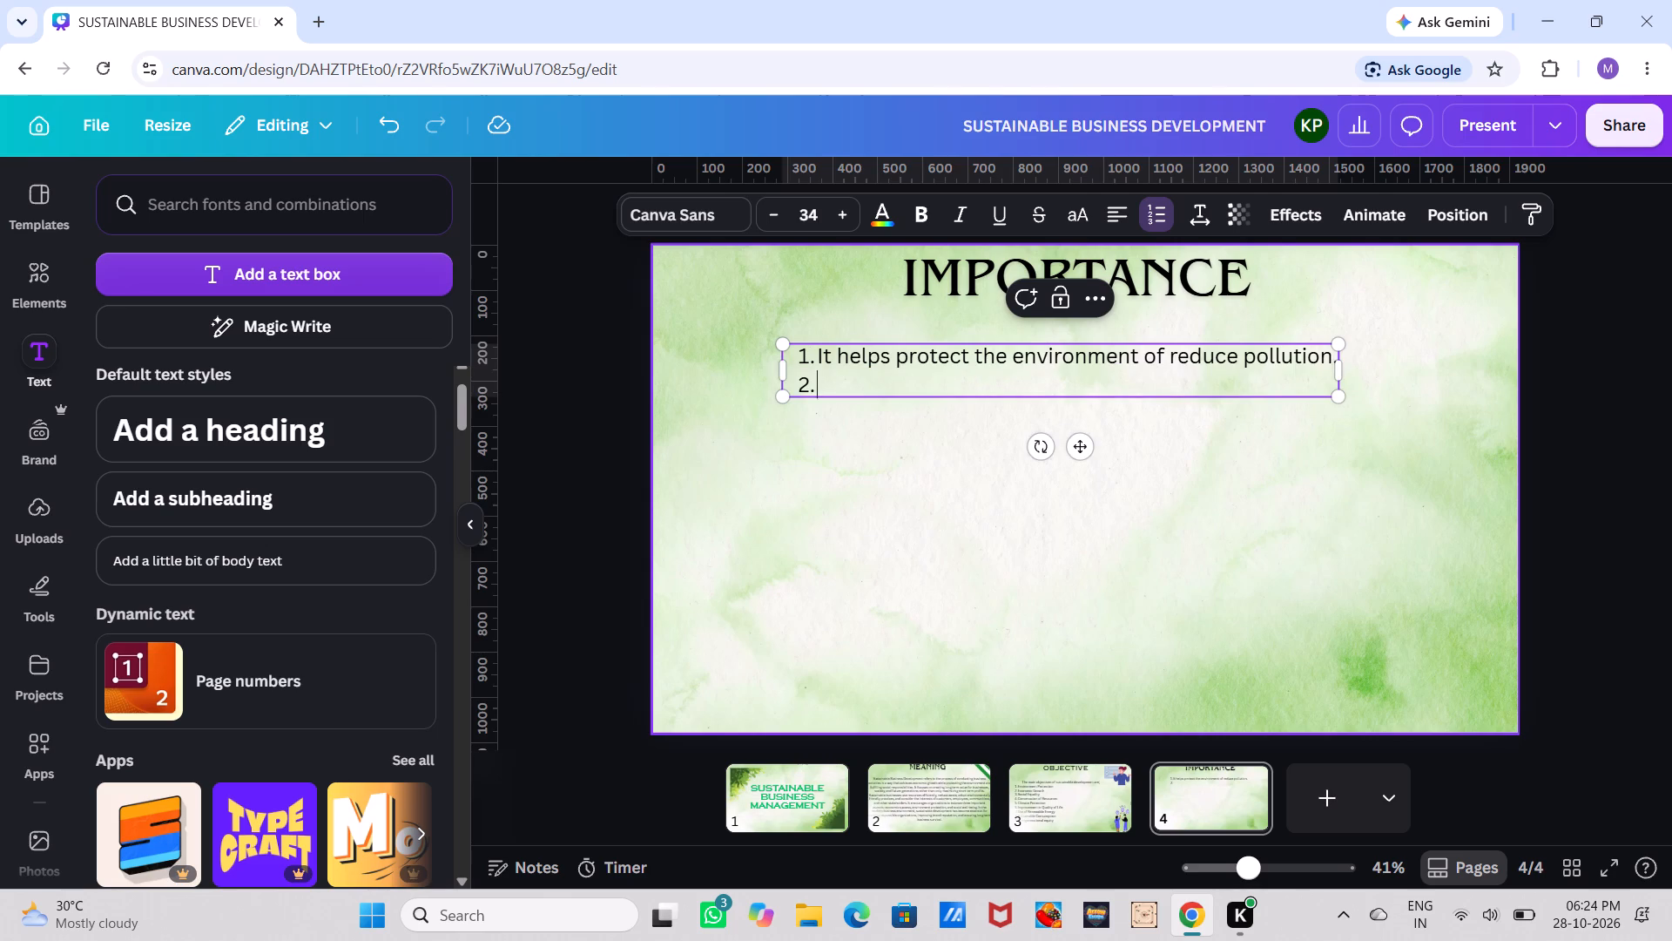
pyautogui.write('It ensures')
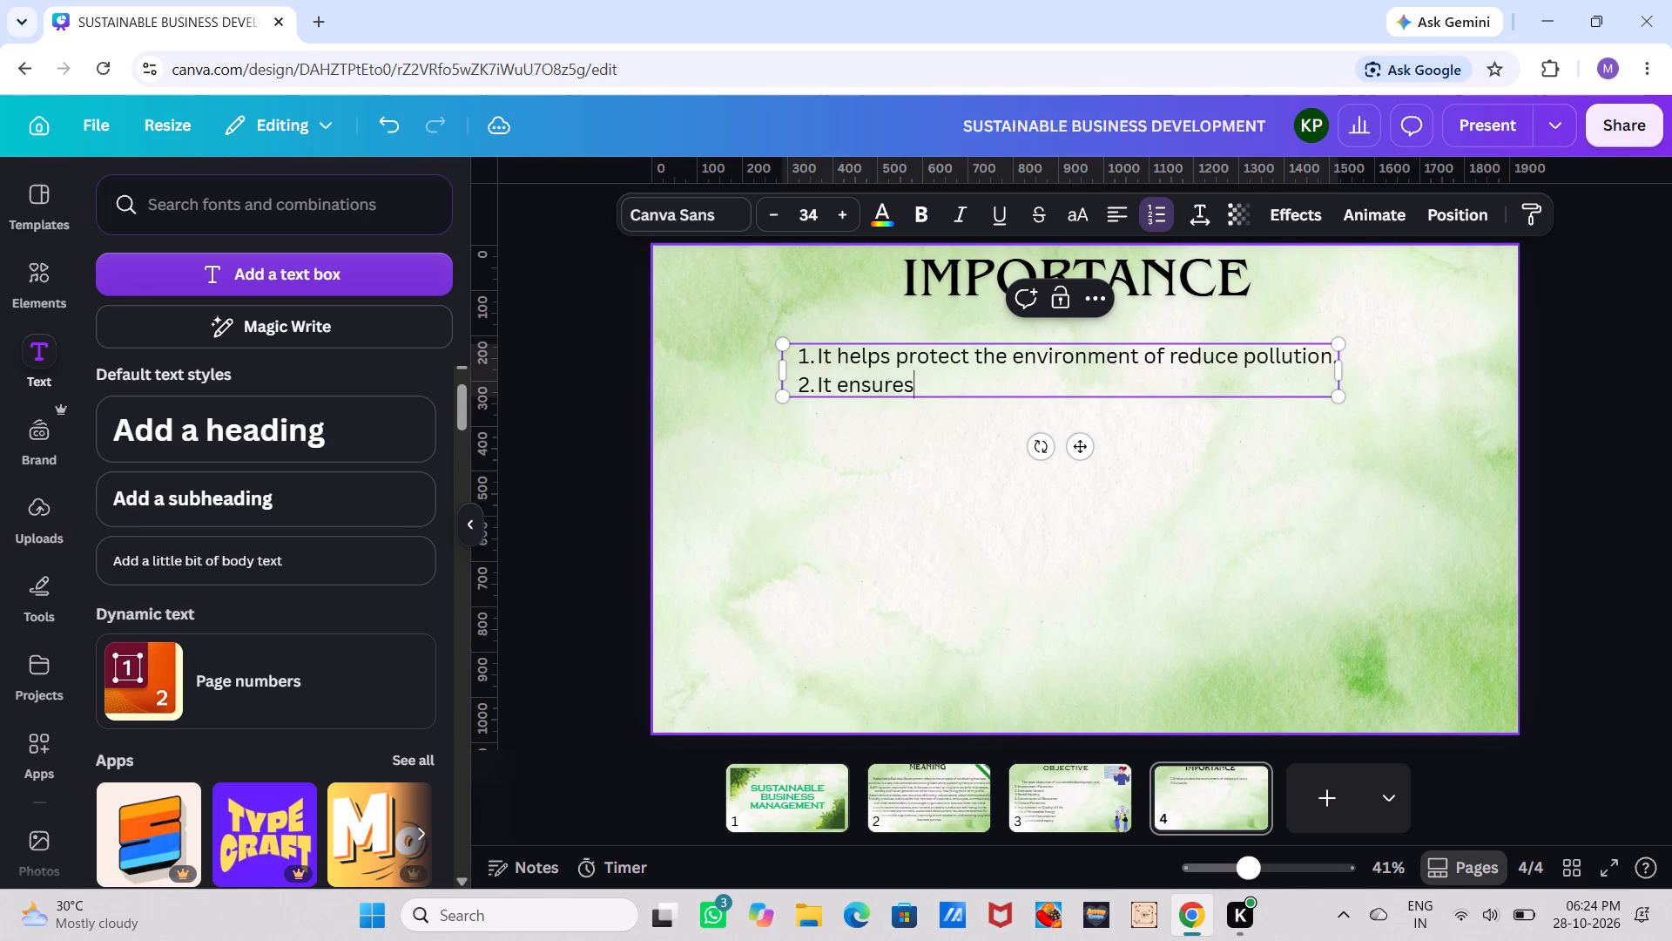
pyautogui.press('space')
pyautogui.write('the proper')
pyautogui.press('space')
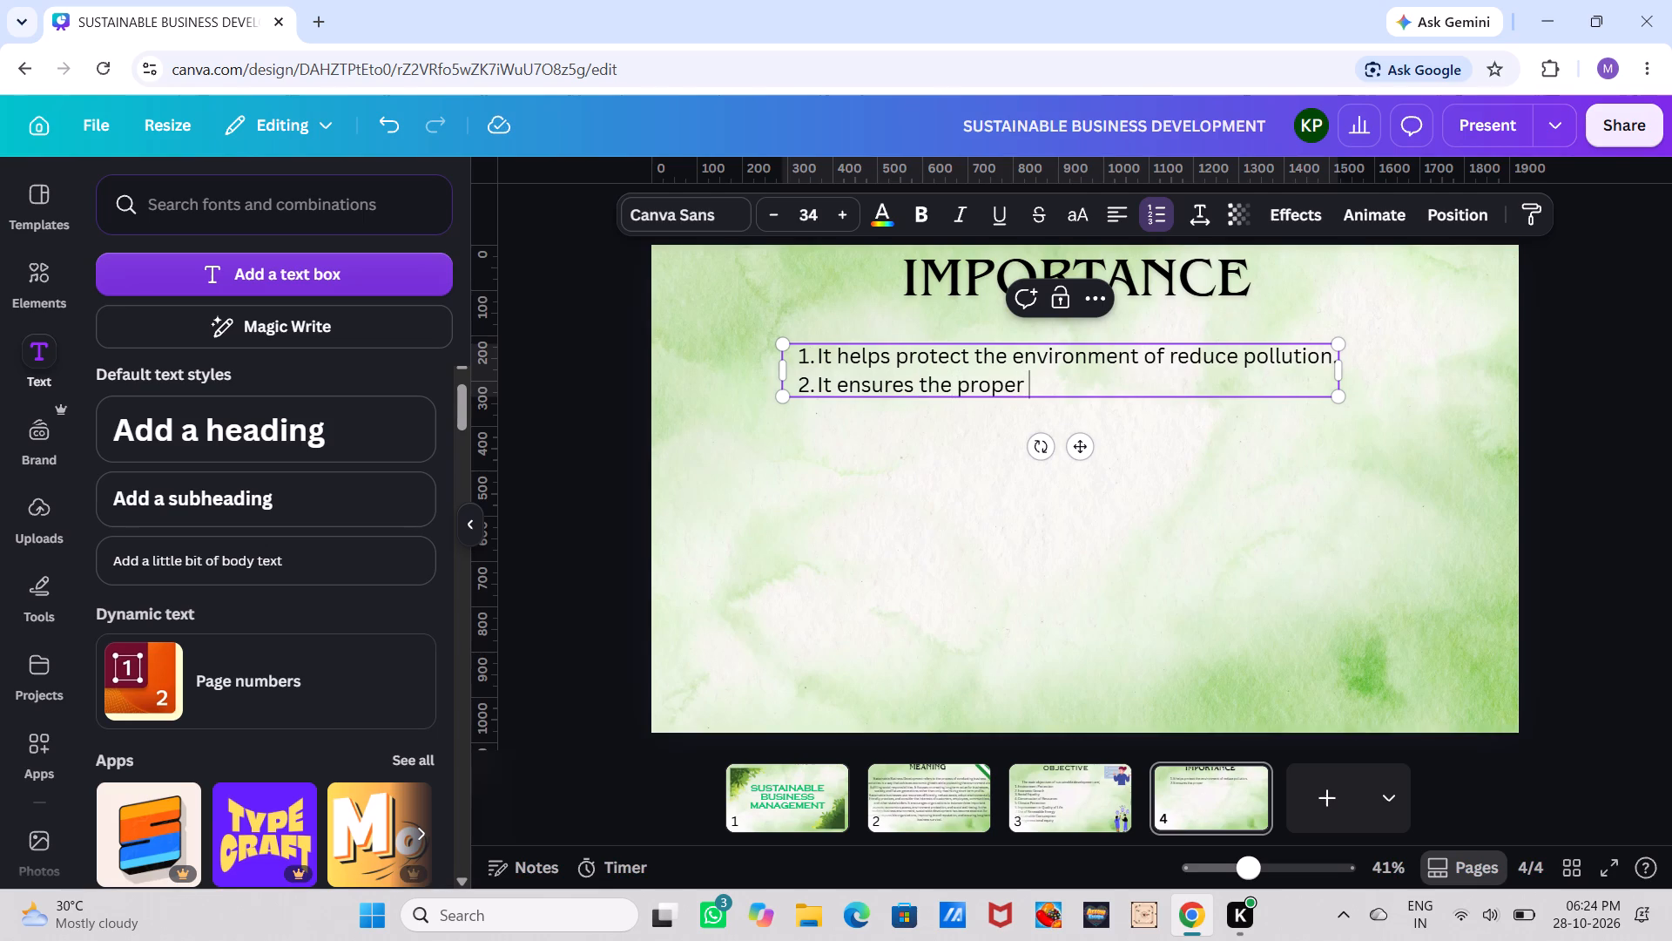
pyautogui.write('use')
pyautogui.press('space')
pyautogui.write('of')
pyautogui.press('space')
pyautogui.write('natural')
pyautogui.press('space')
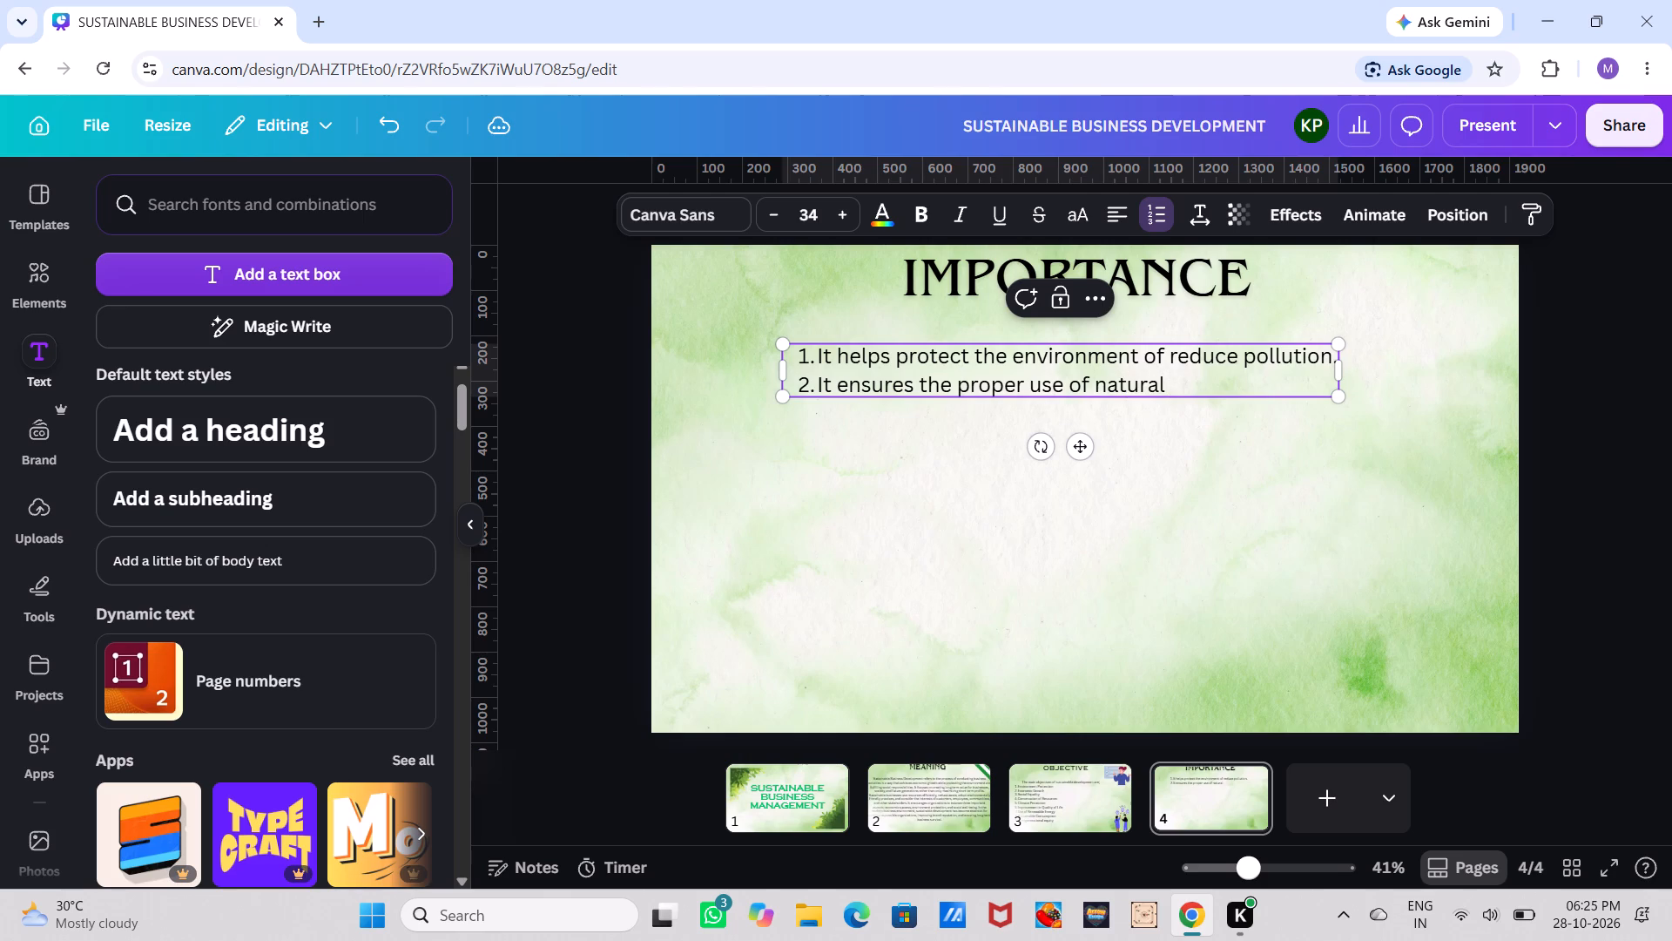
pyautogui.write('resources')
pyautogui.press('space')
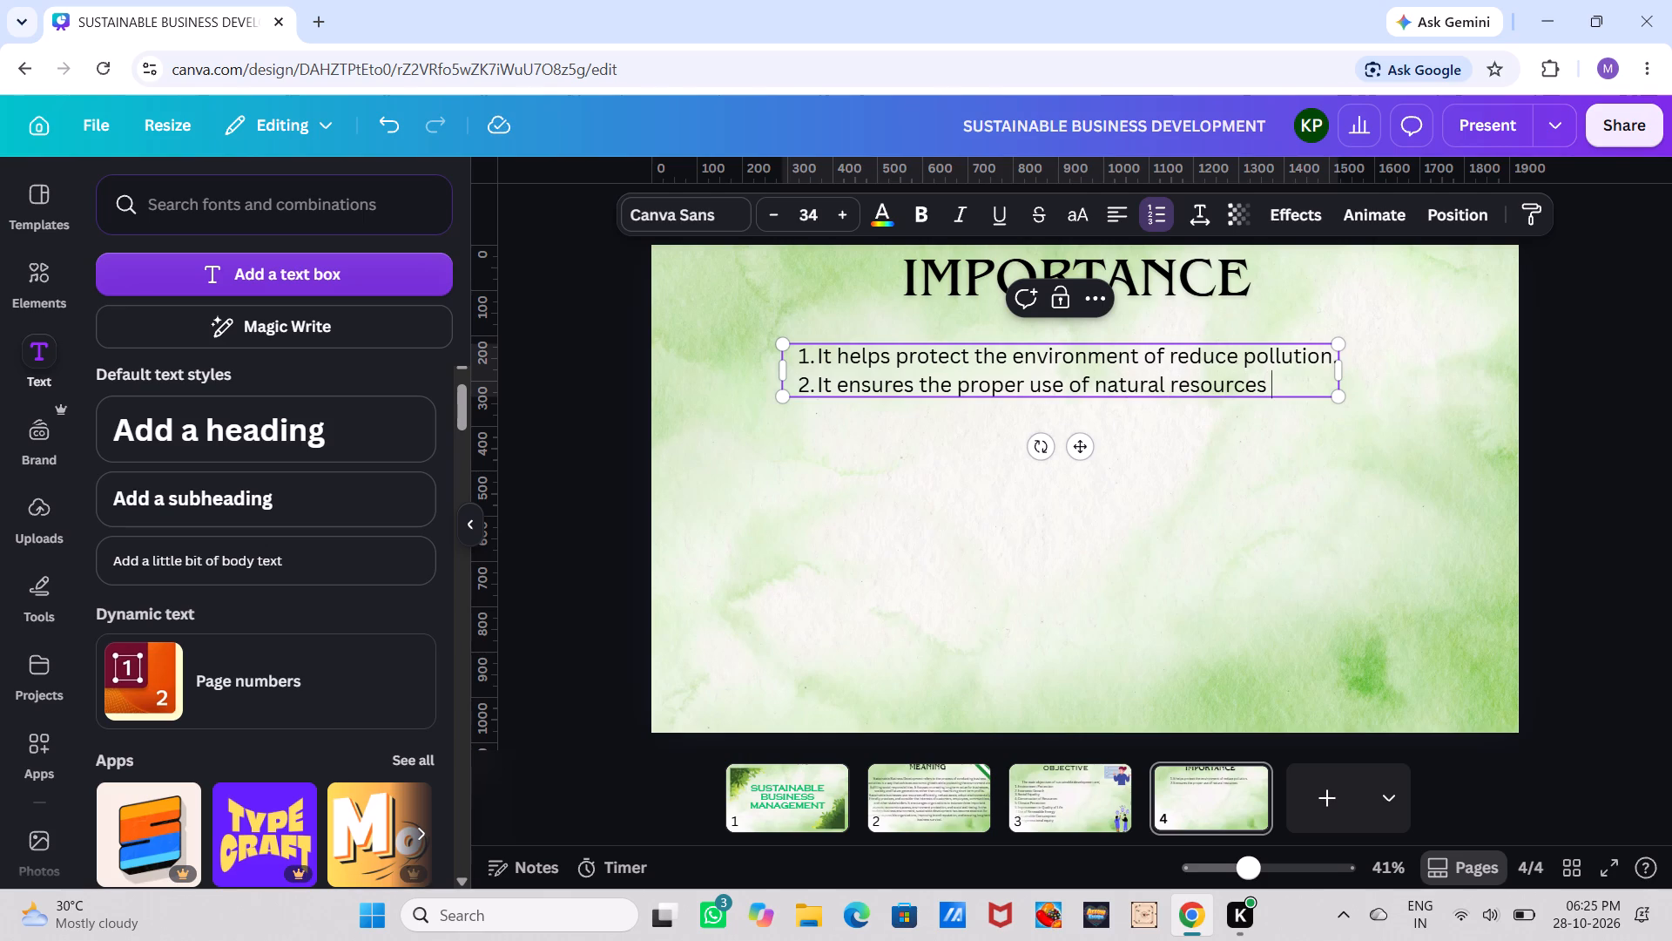
# Complete the second list point with "such as water, forests, and minerals.".
pyautogui.write('such')
pyautogui.press('space')
pyautogui.write('as water')
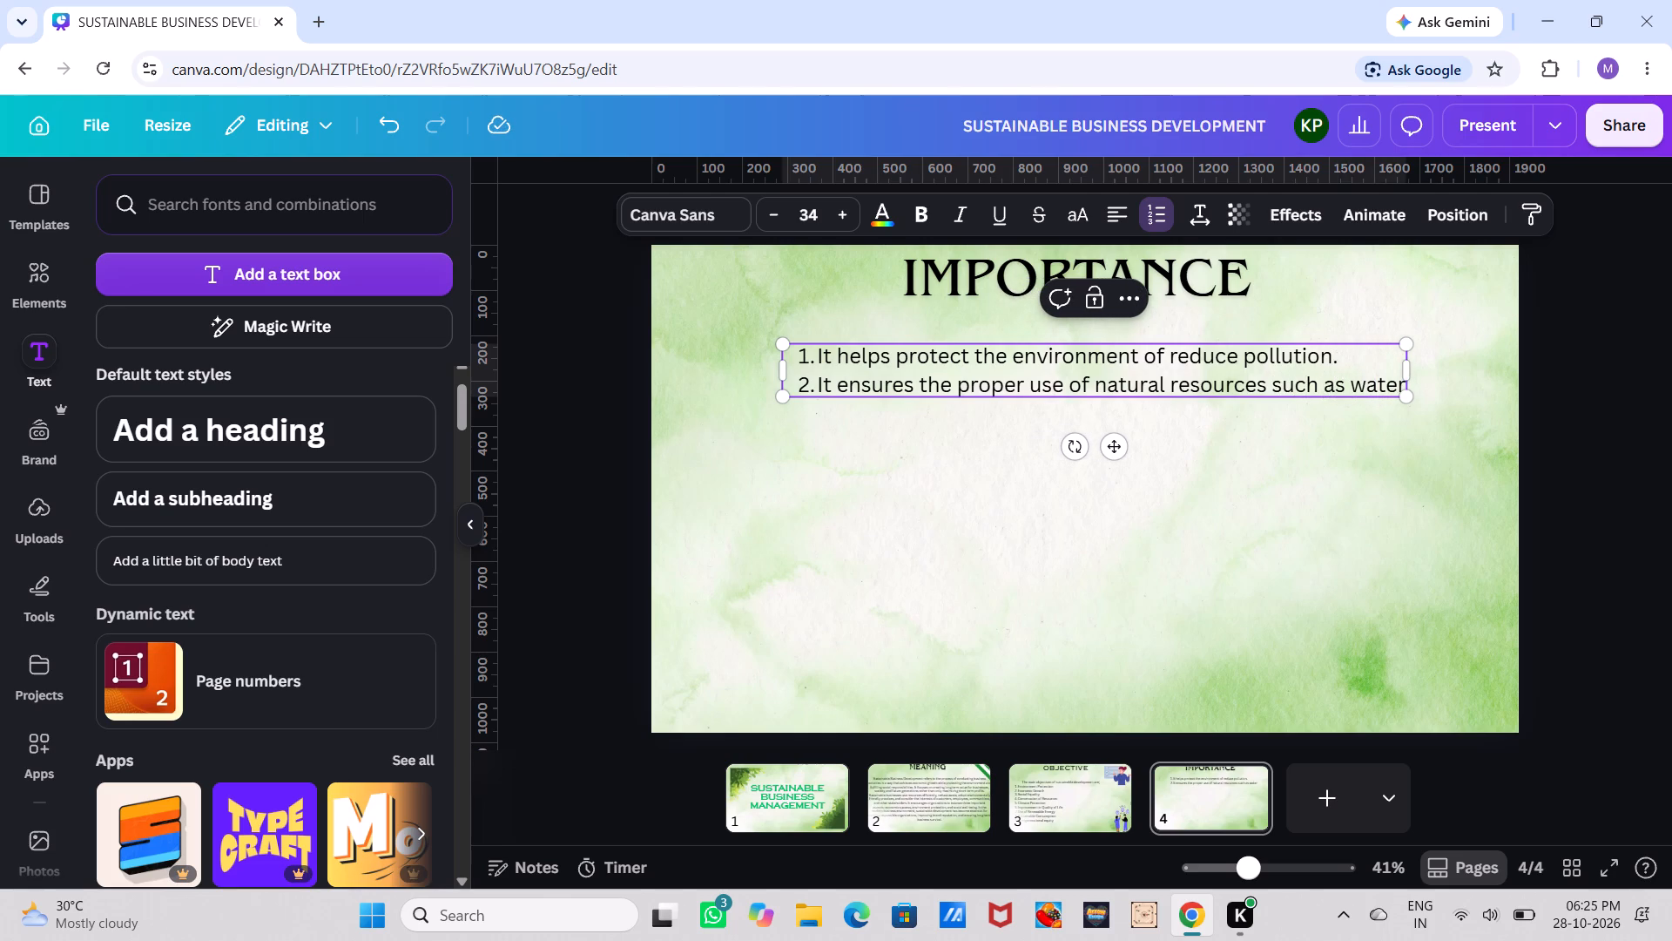
pyautogui.write(', forests')
pyautogui.write(', amd')
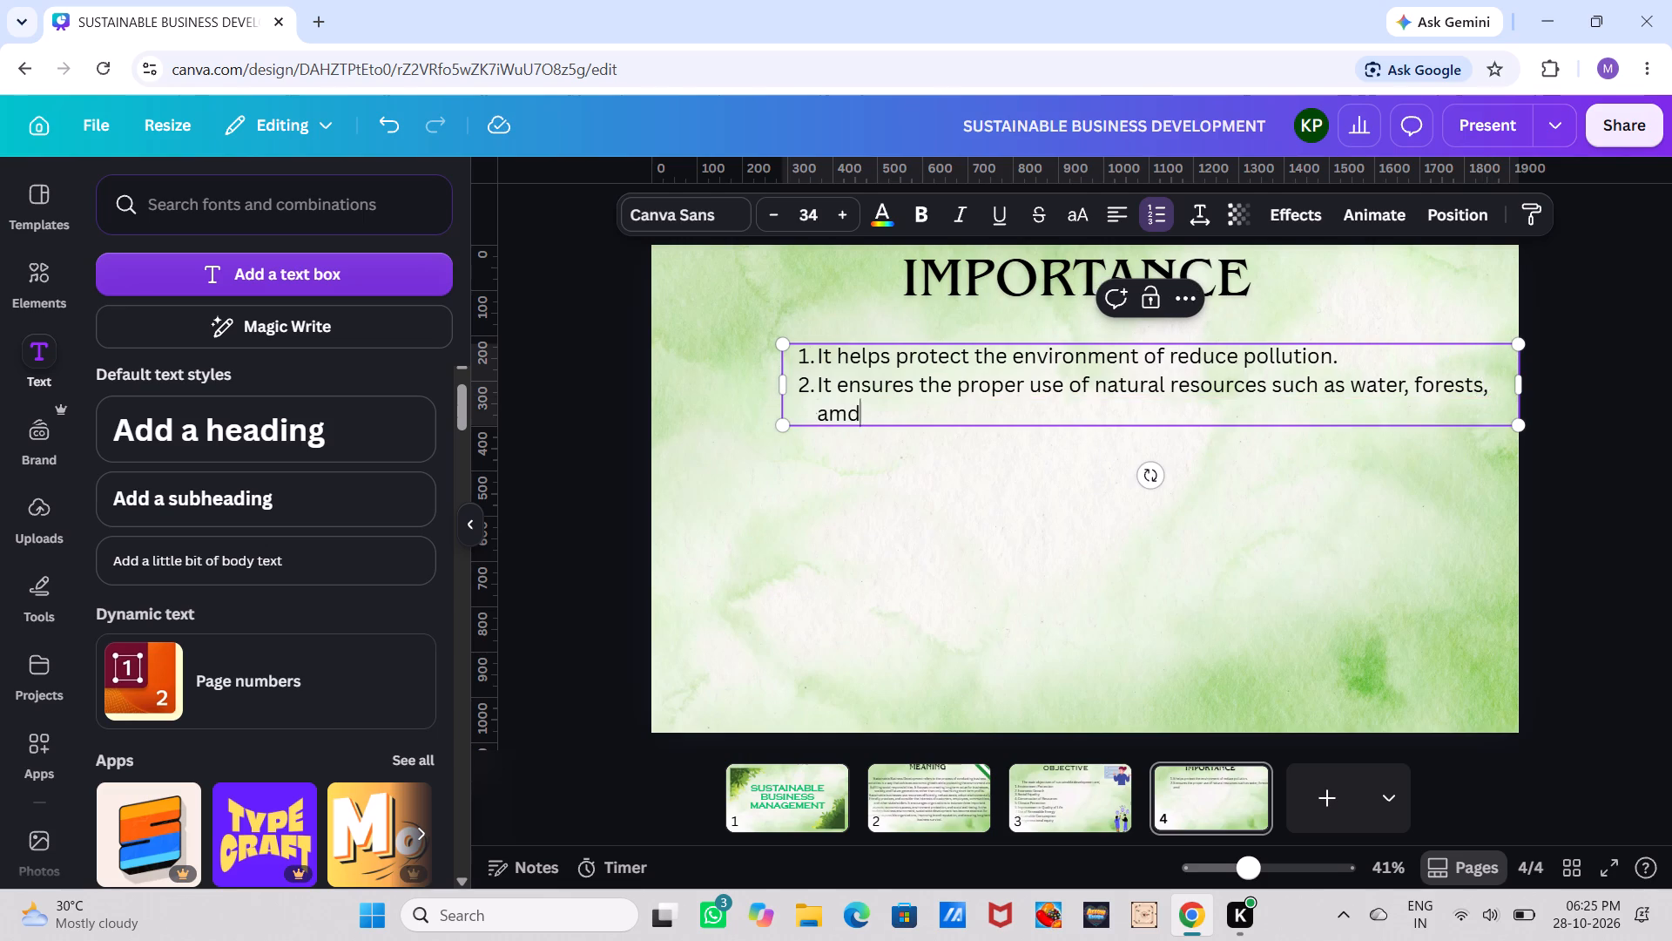
pyautogui.press('space')
pyautogui.press('BackSpace')
pyautogui.press('BackSpace')
pyautogui.press('BackSpace')
pyautogui.press('m')
pyautogui.press('BackSpace')
pyautogui.press('m')
pyautogui.press('BackSpace')
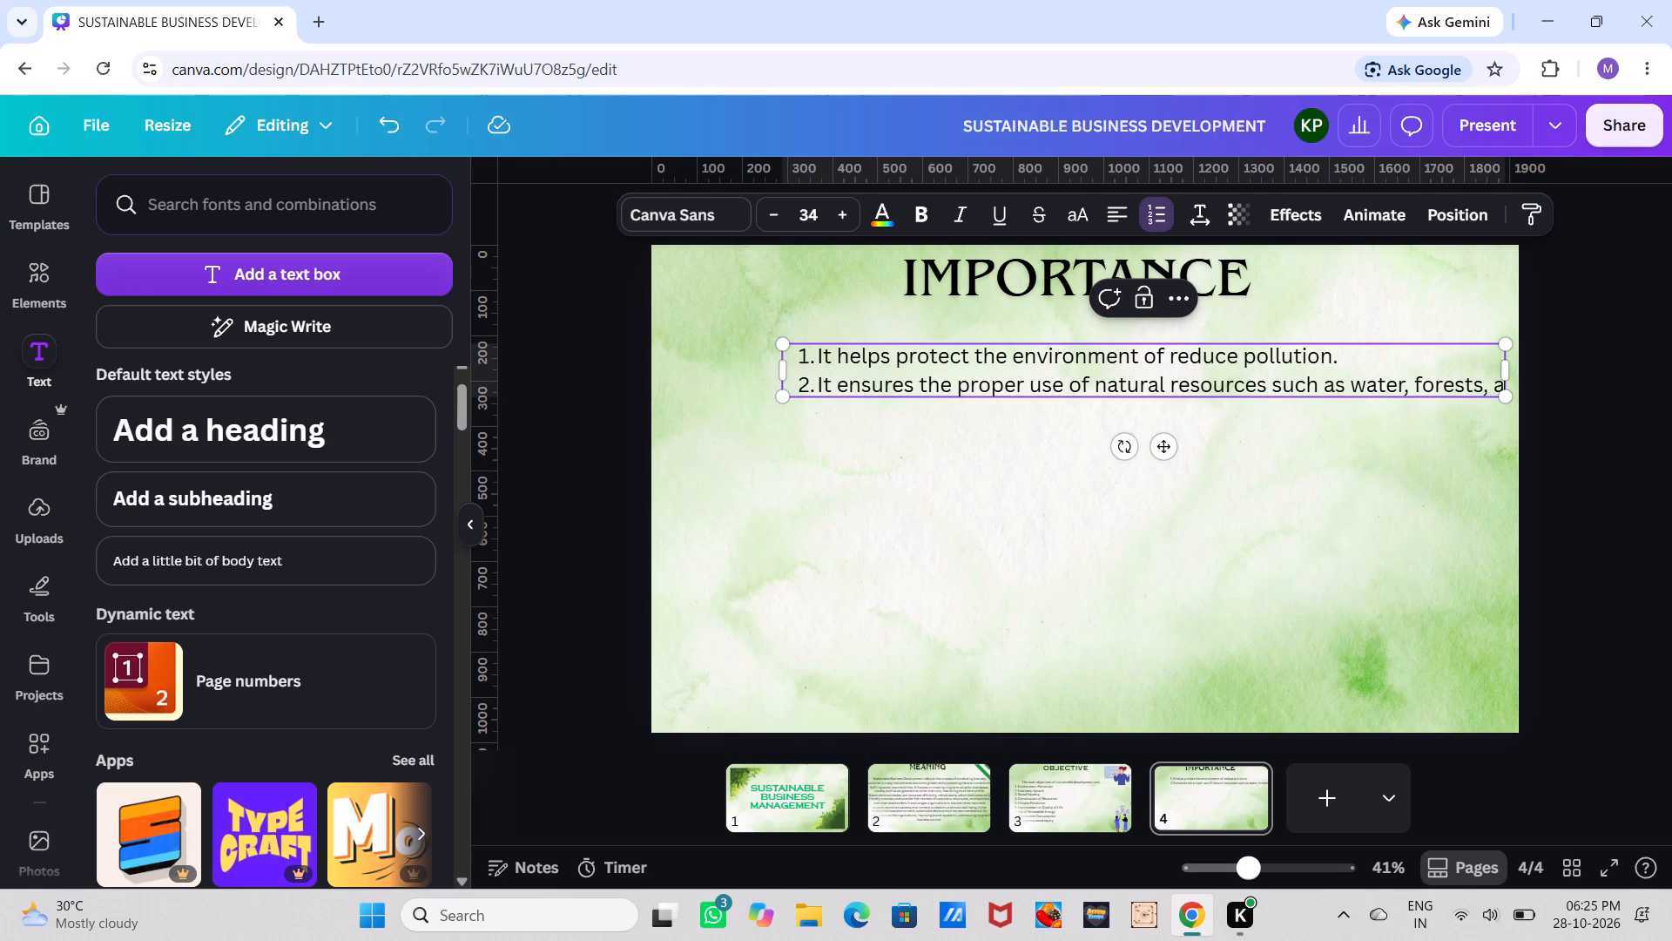
pyautogui.write('nd mi')
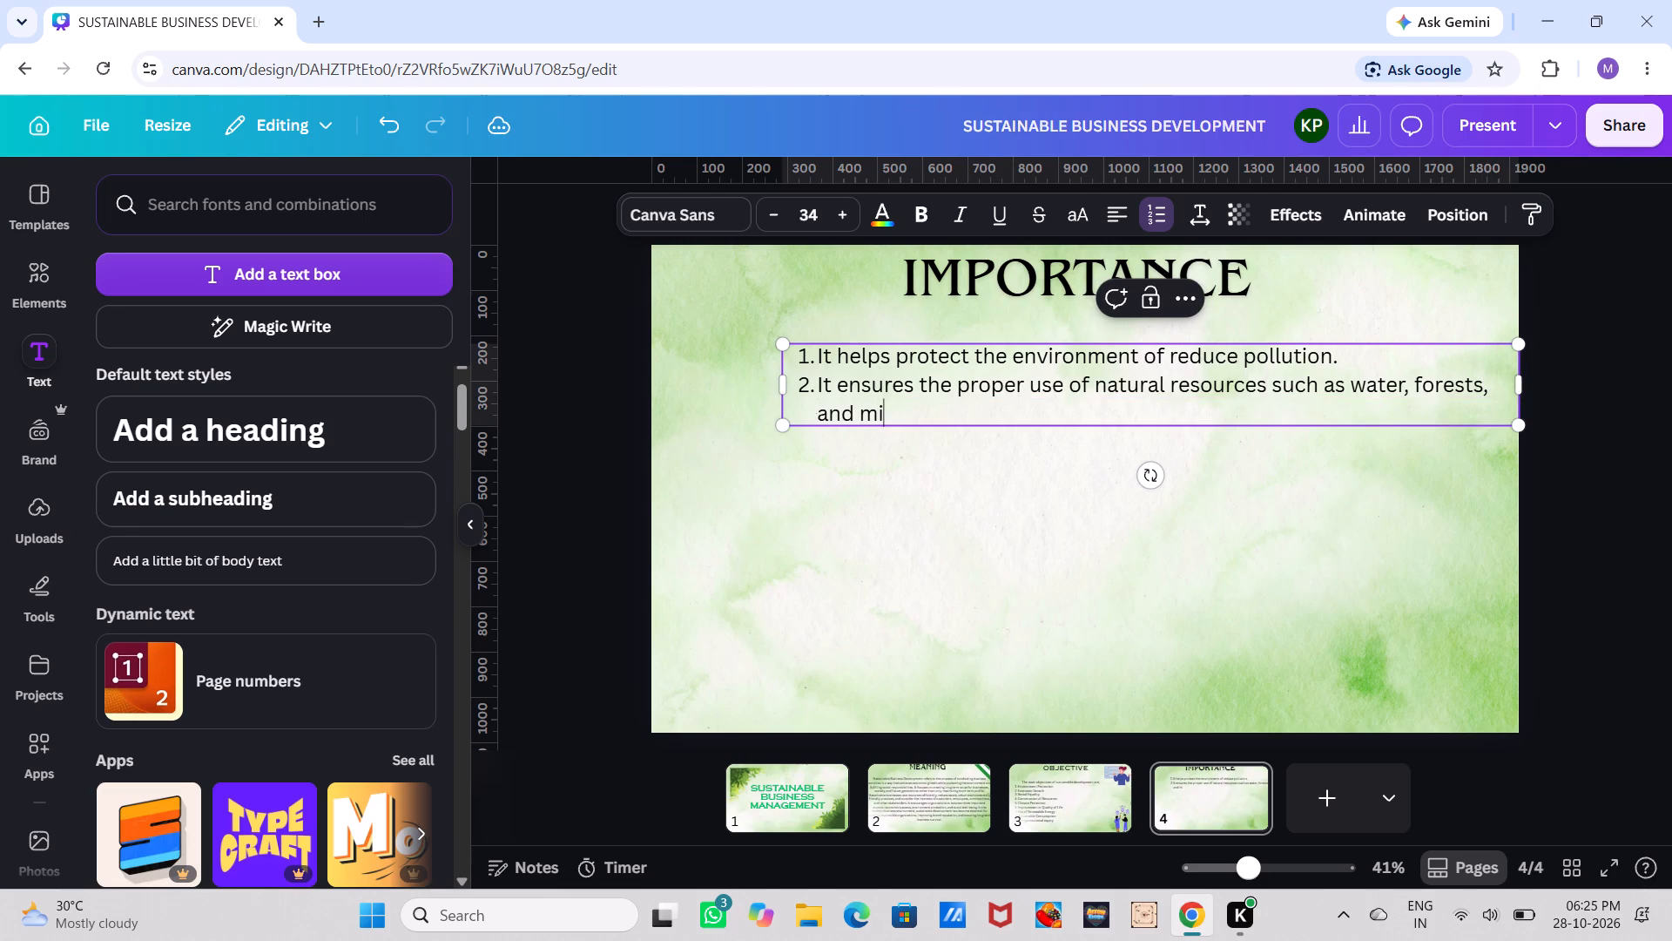
pyautogui.write('nerals.')
# Add the third list point "It promotes long-term economic growth and employment.".
pyautogui.press('Return')
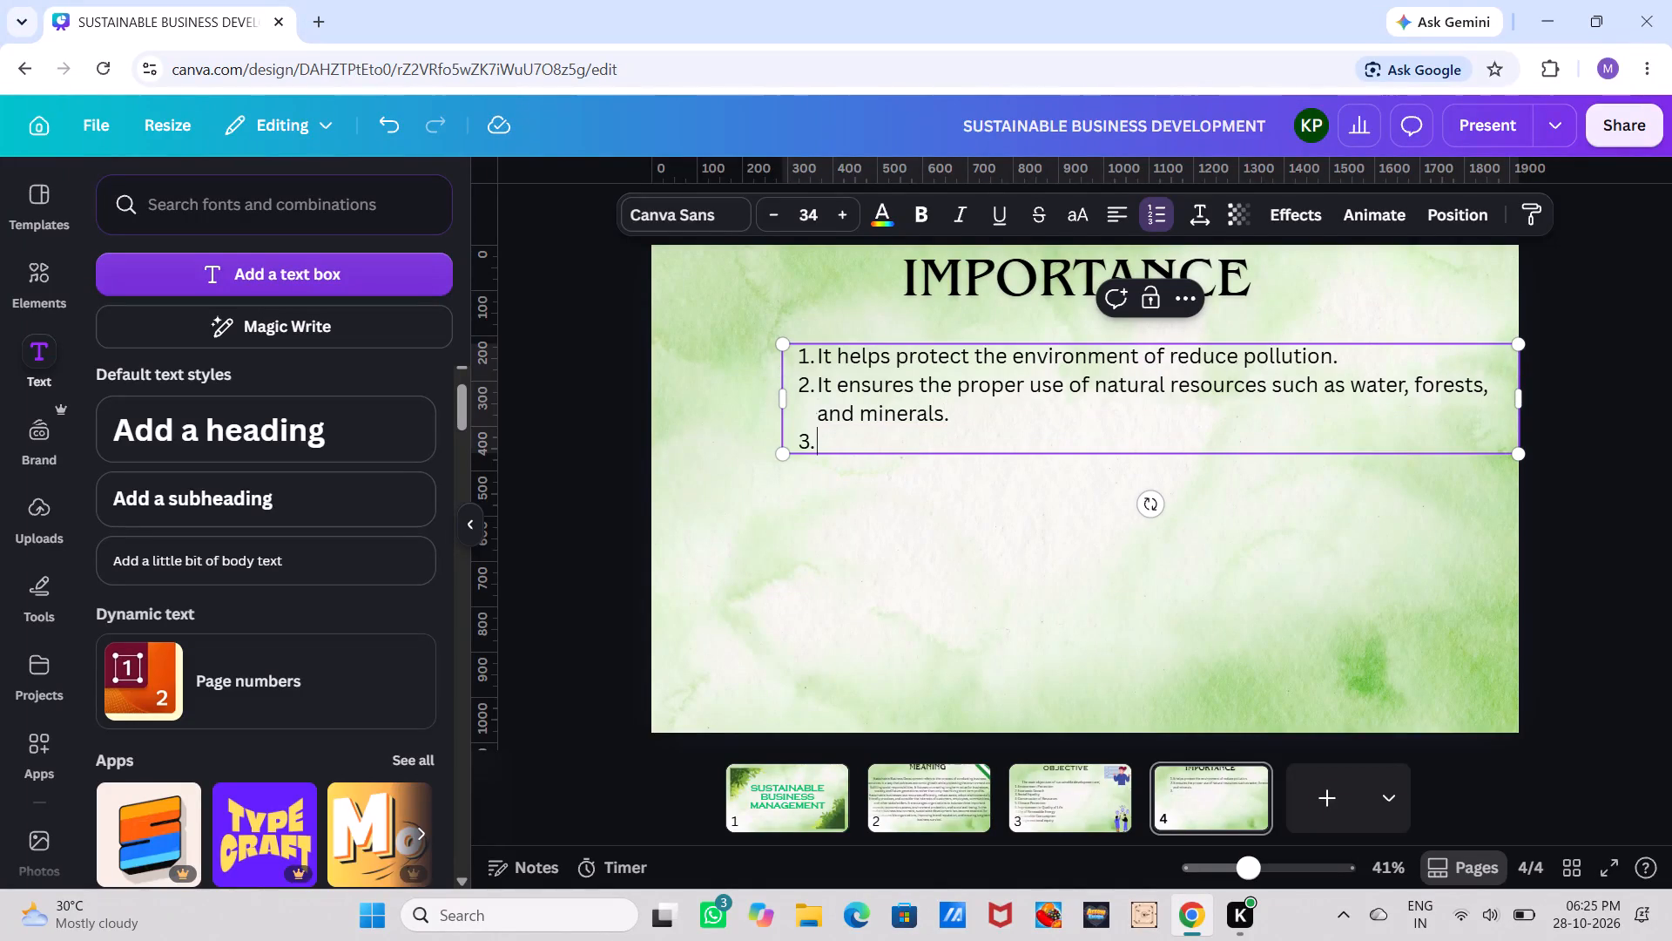
pyautogui.write('It or')
pyautogui.press('BackSpace')
pyautogui.press('BackSpace')
pyautogui.write('promotes')
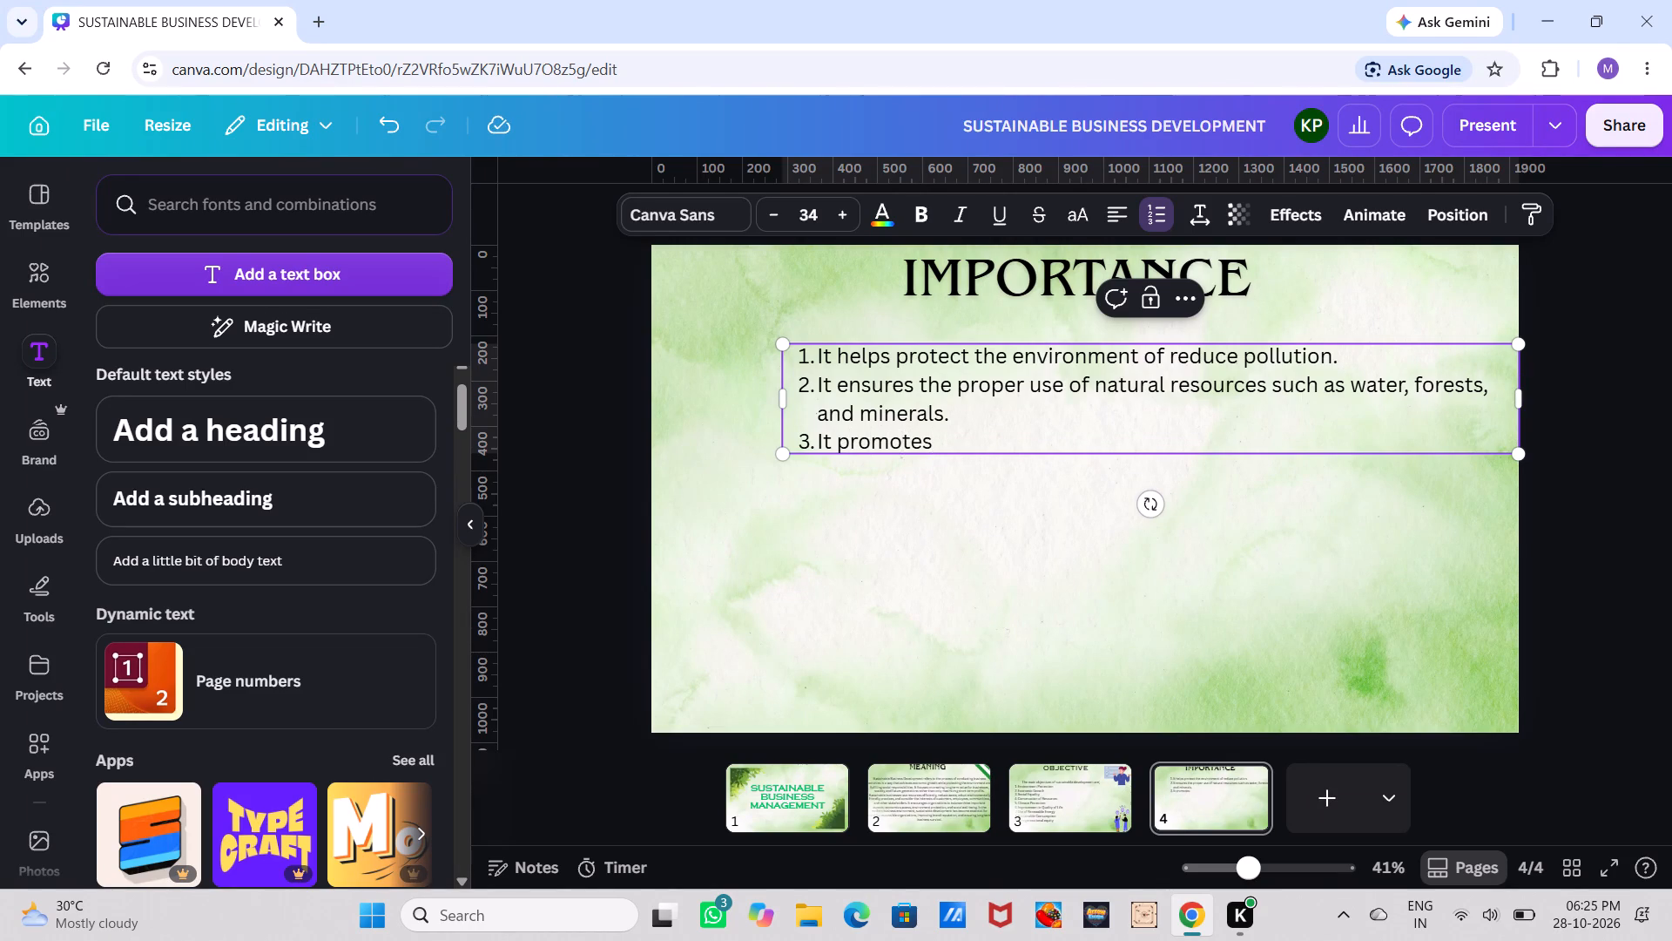
pyautogui.press('space')
pyautogui.press('l')
pyautogui.write('ong-term')
pyautogui.press('space')
pyautogui.write('ecoc')
pyautogui.press('BackSpace')
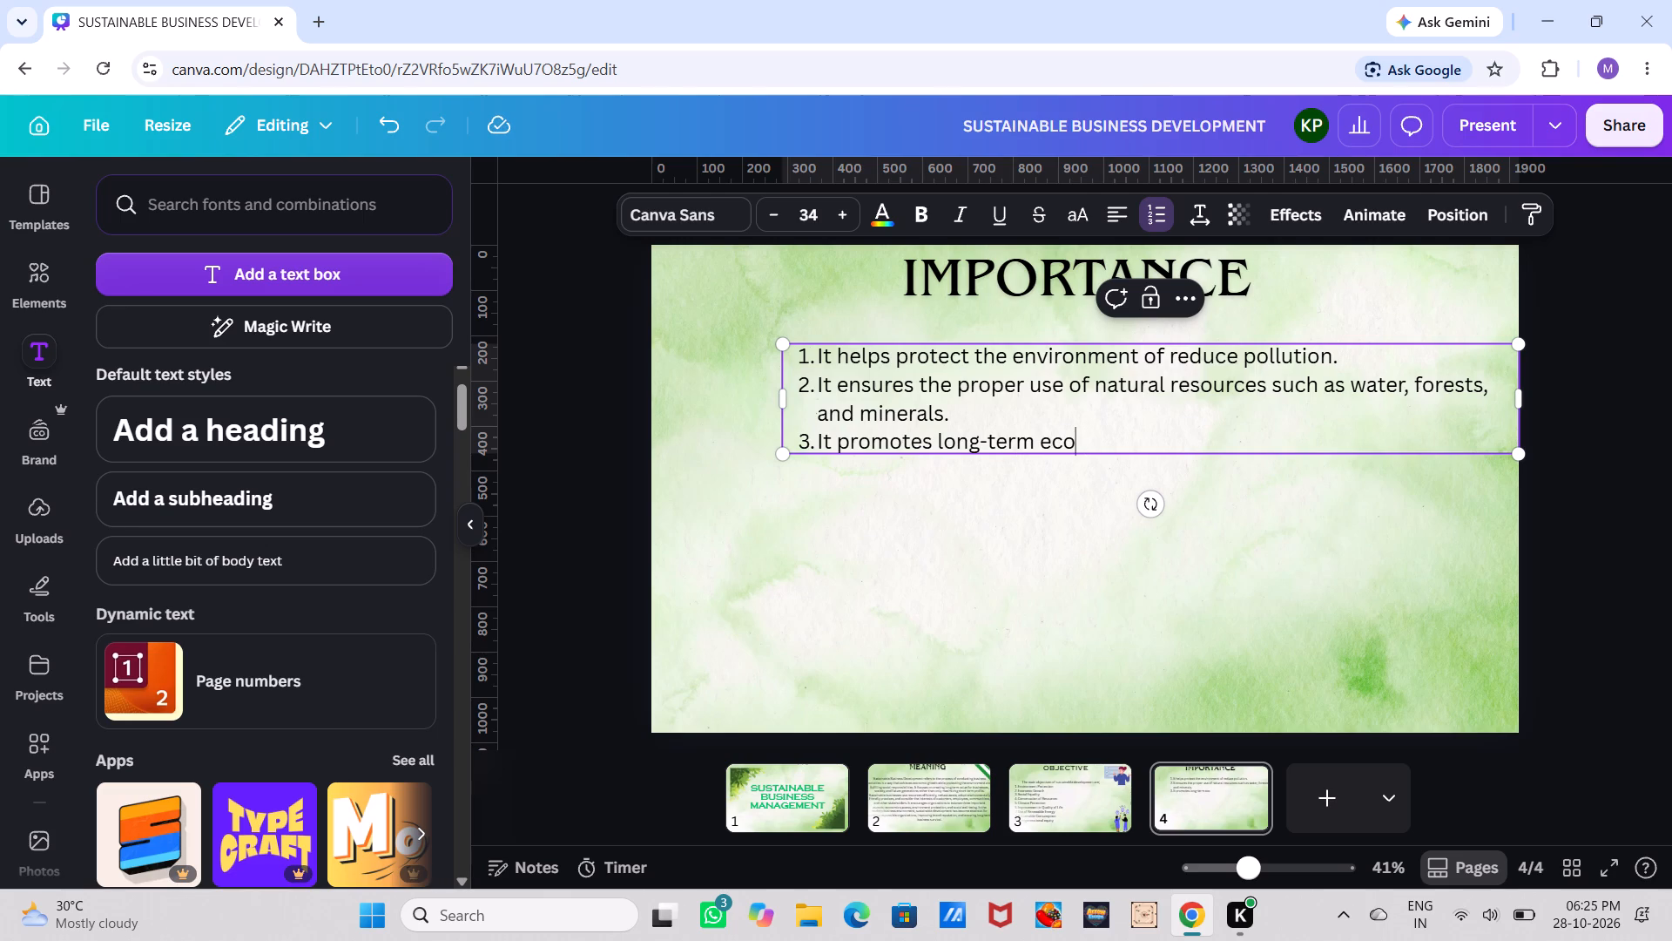
pyautogui.write('nomic growth and employment')
pyautogui.press('.')
# Add the fourth list point "It helps improve living standards and reduce poverty.".
pyautogui.press('Return')
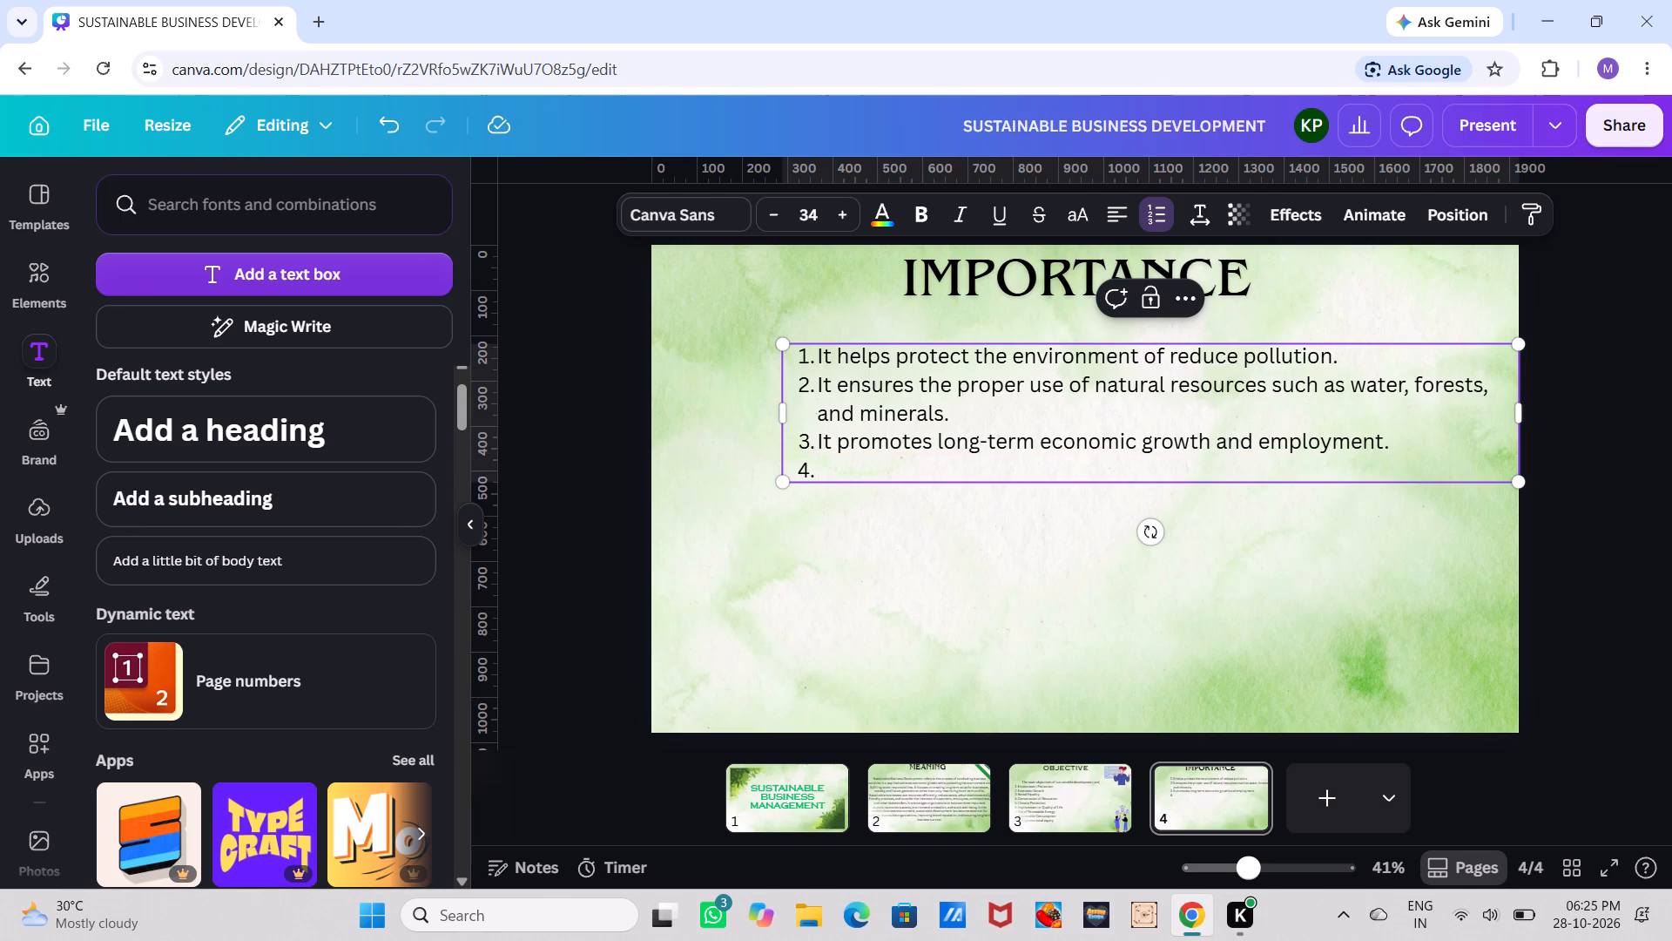
pyautogui.write('It helps improve lii')
pyautogui.press('BackSpace')
pyautogui.write('ving')
pyautogui.press('space')
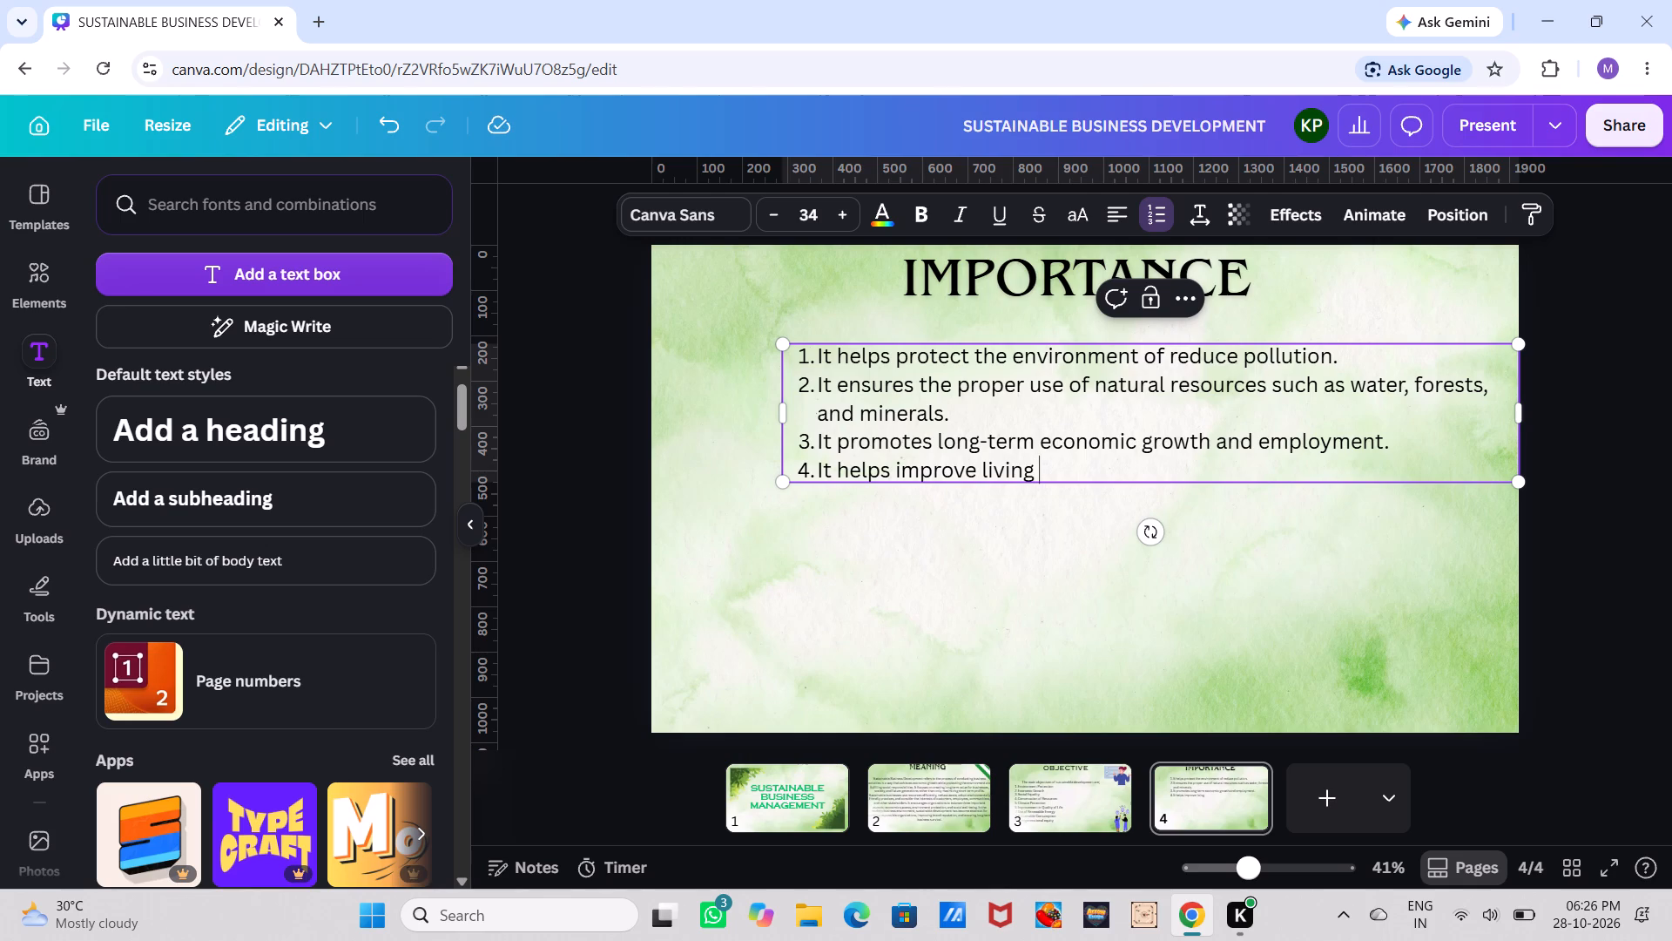
pyautogui.write('stan')
pyautogui.write('dards')
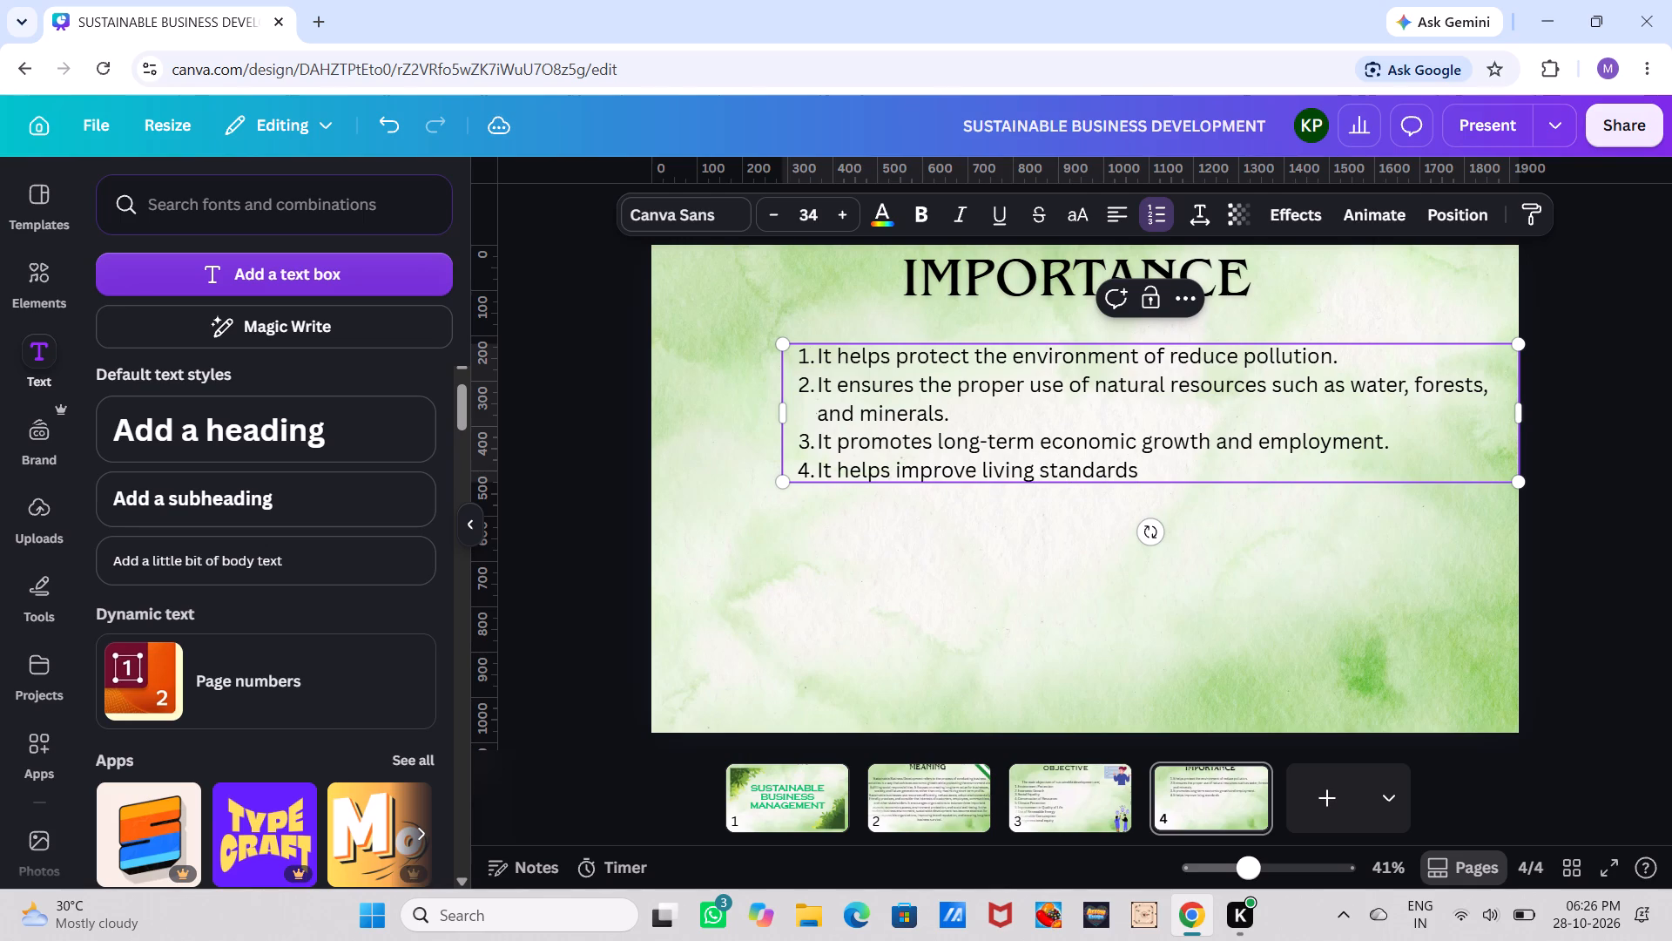
pyautogui.press('space')
pyautogui.write('and reduce')
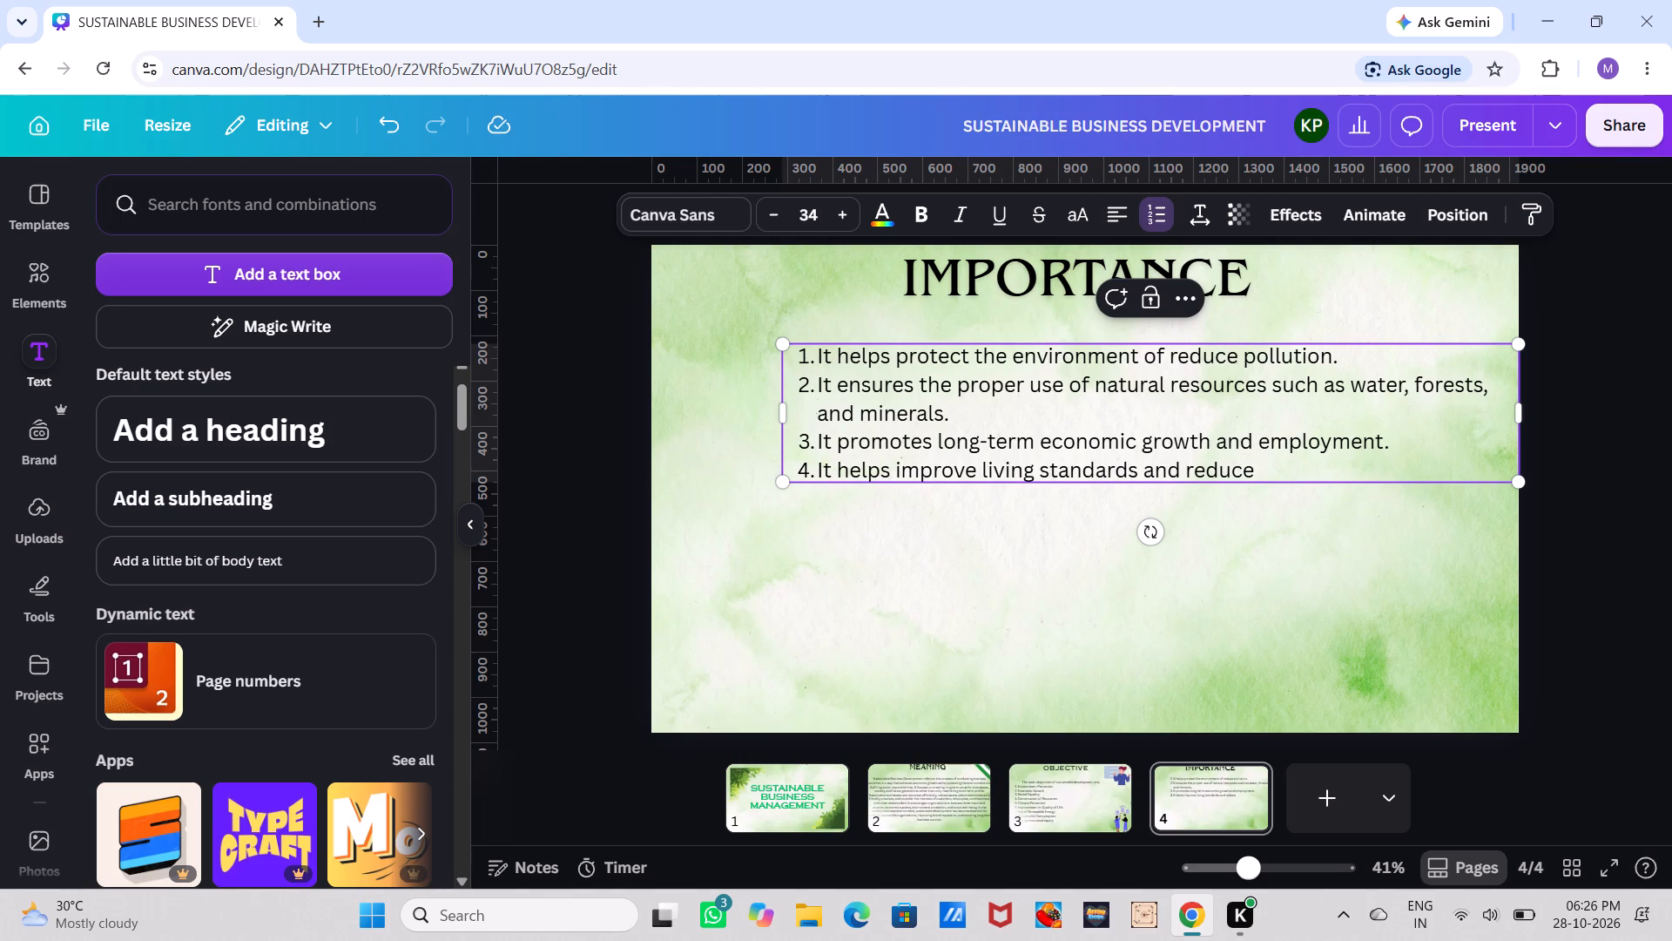
pyautogui.press('space')
pyautogui.write('poverty')
pyautogui.press('.')
# Add the fifth list point "It promotes equal opportunities and social justice.".
pyautogui.press('Return')
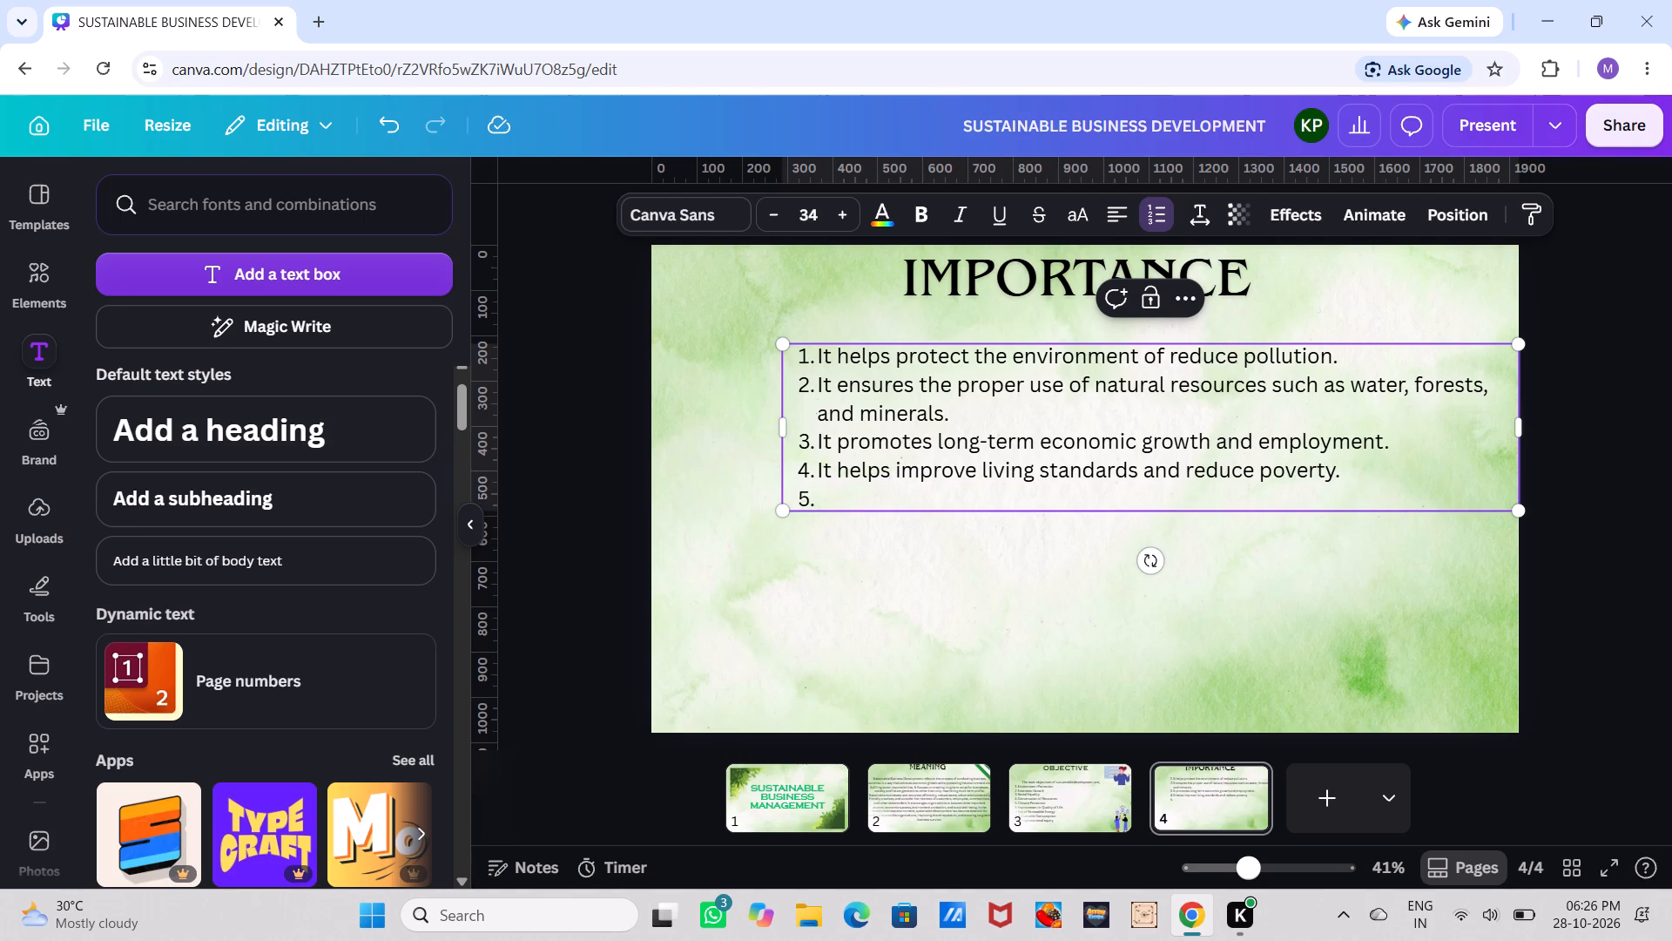
pyautogui.write('It')
pyautogui.press('space')
pyautogui.write('promotes')
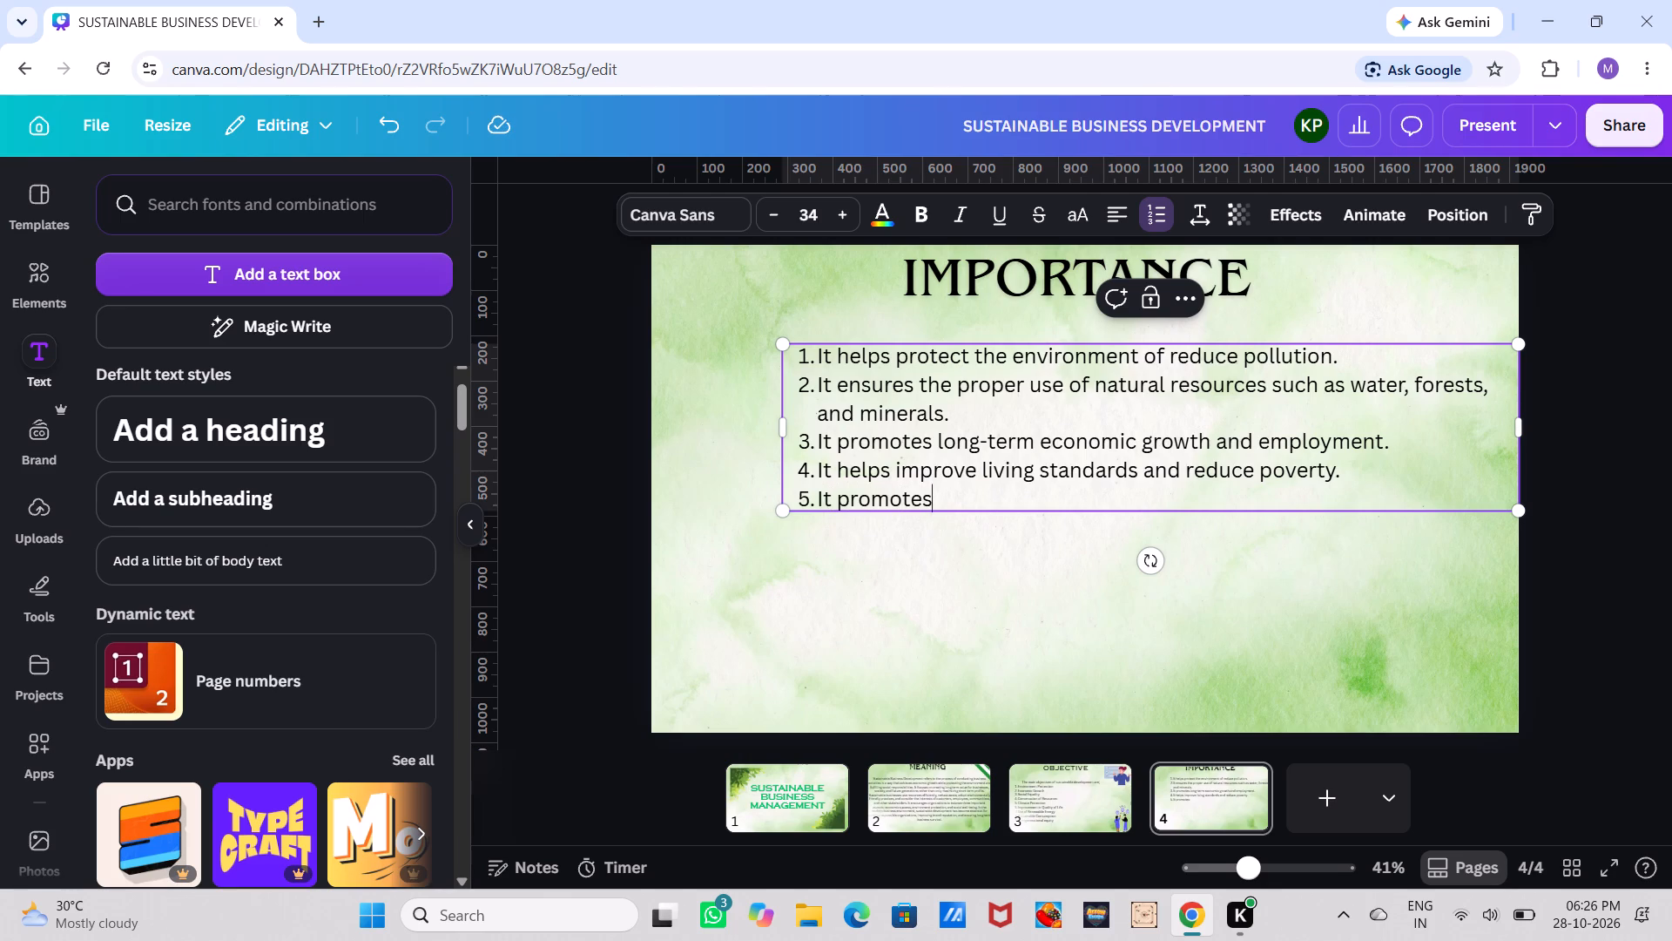
pyautogui.press('space')
pyautogui.write('equal')
pyautogui.press('space')
pyautogui.write('opportu')
pyautogui.write('nities')
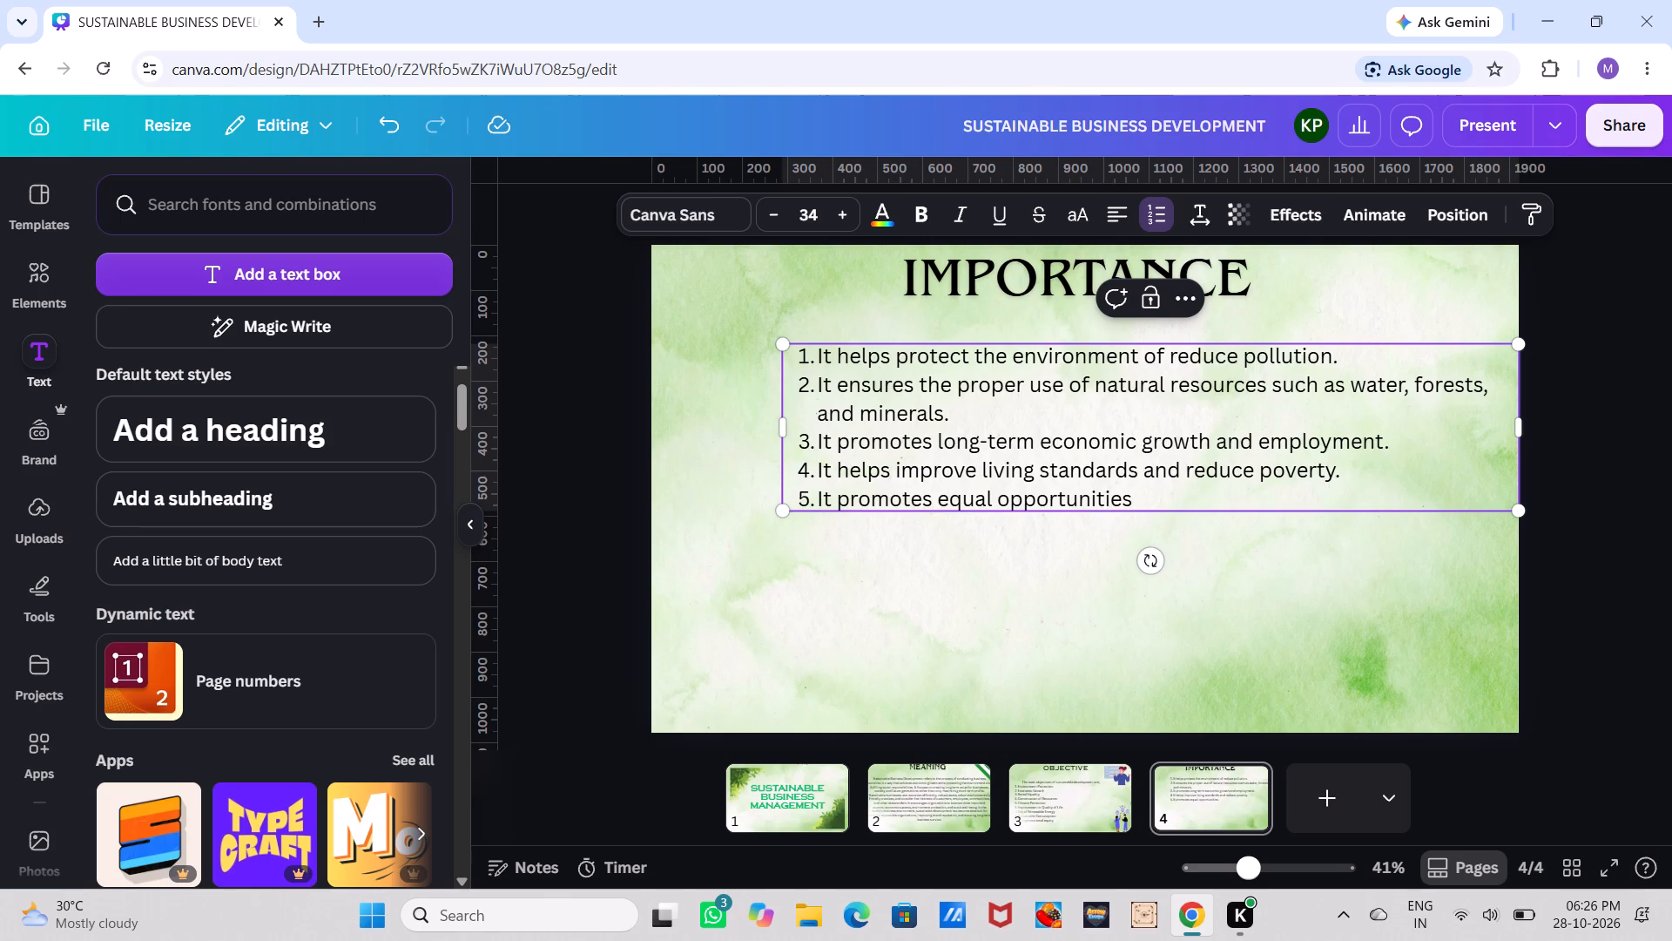
pyautogui.press('space')
pyautogui.write('and social justice')
pyautogui.press('.')
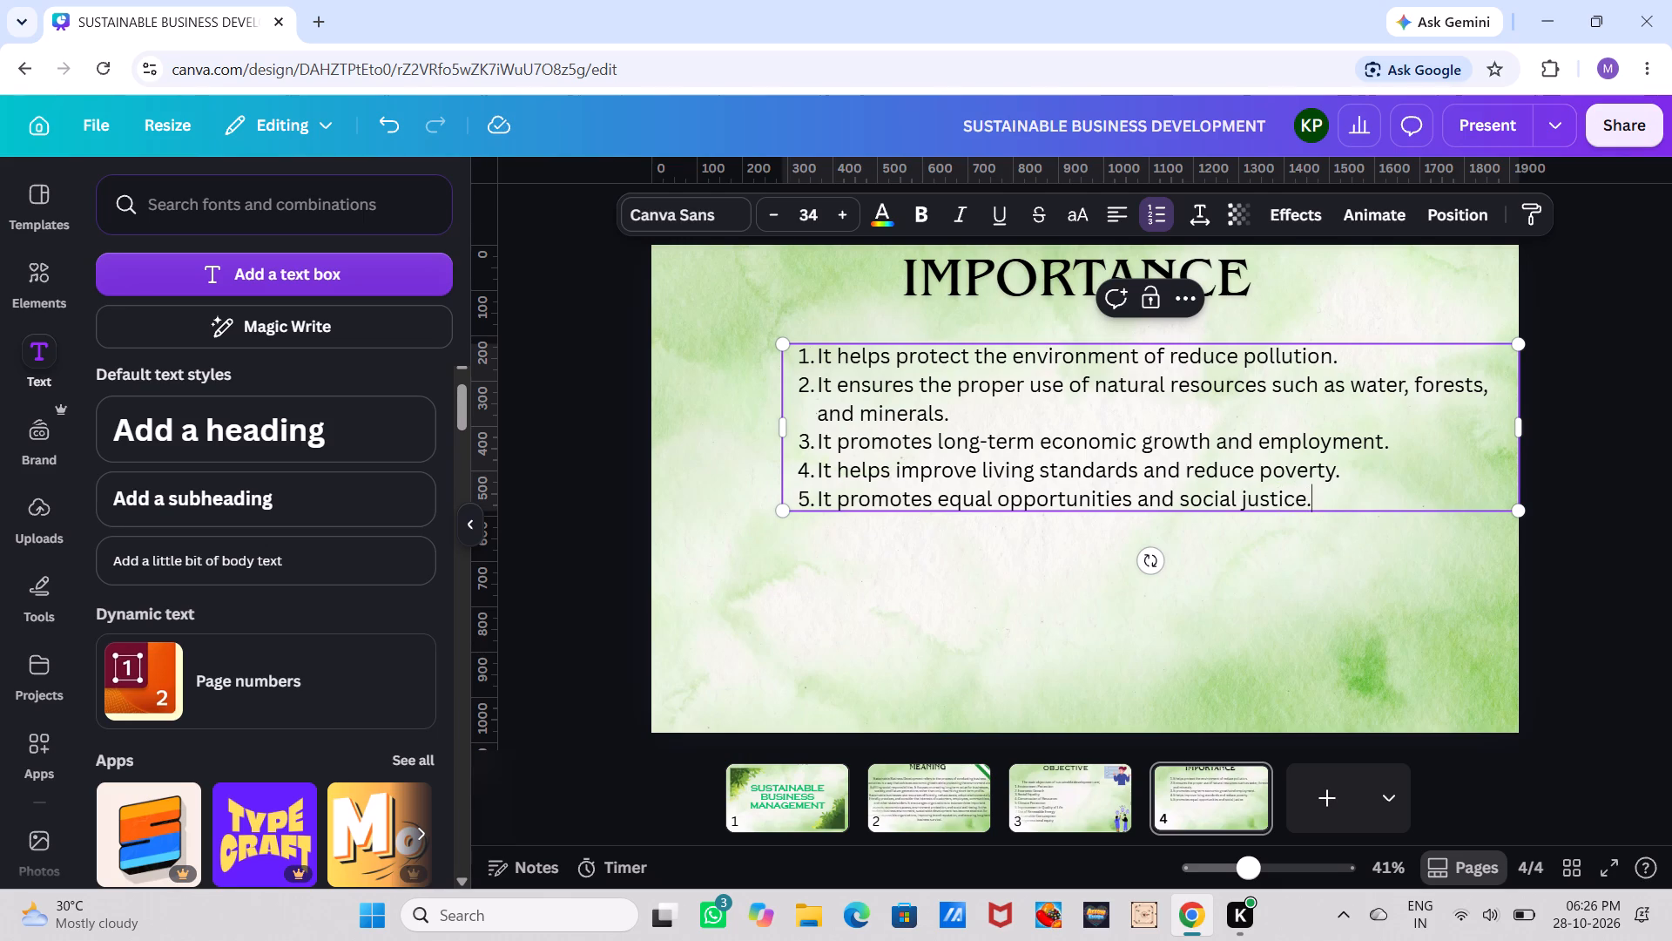
# Add the sixth list point "It protects plants, animals, and their habitats.".
pyautogui.press('Return')
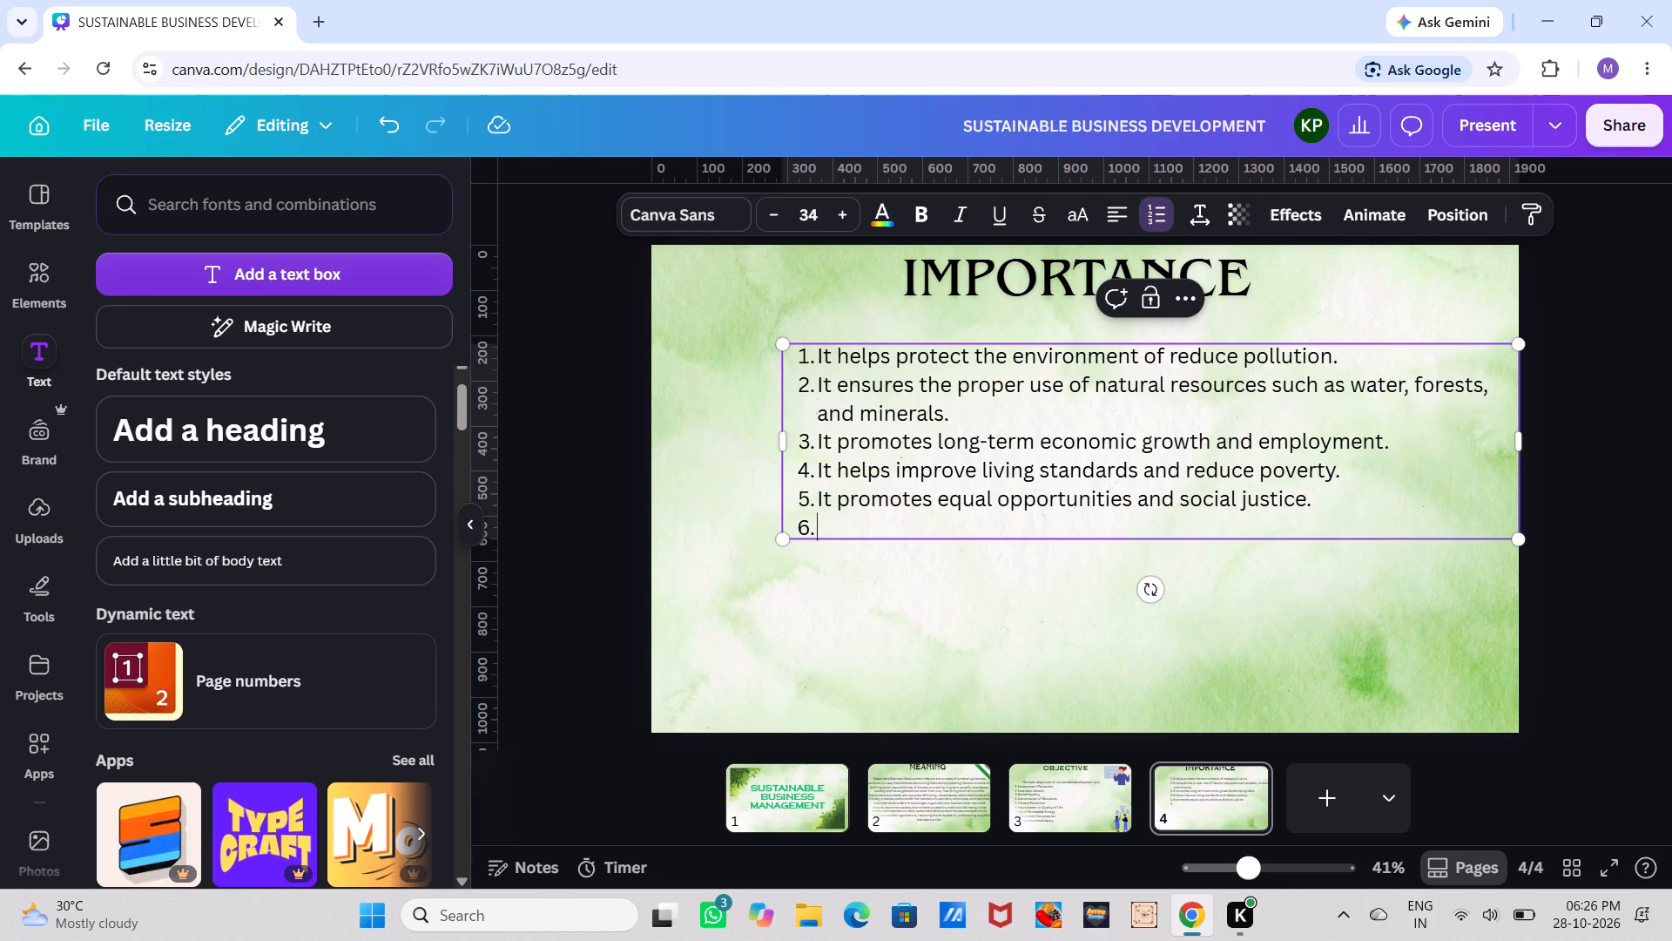
pyautogui.write('It protects')
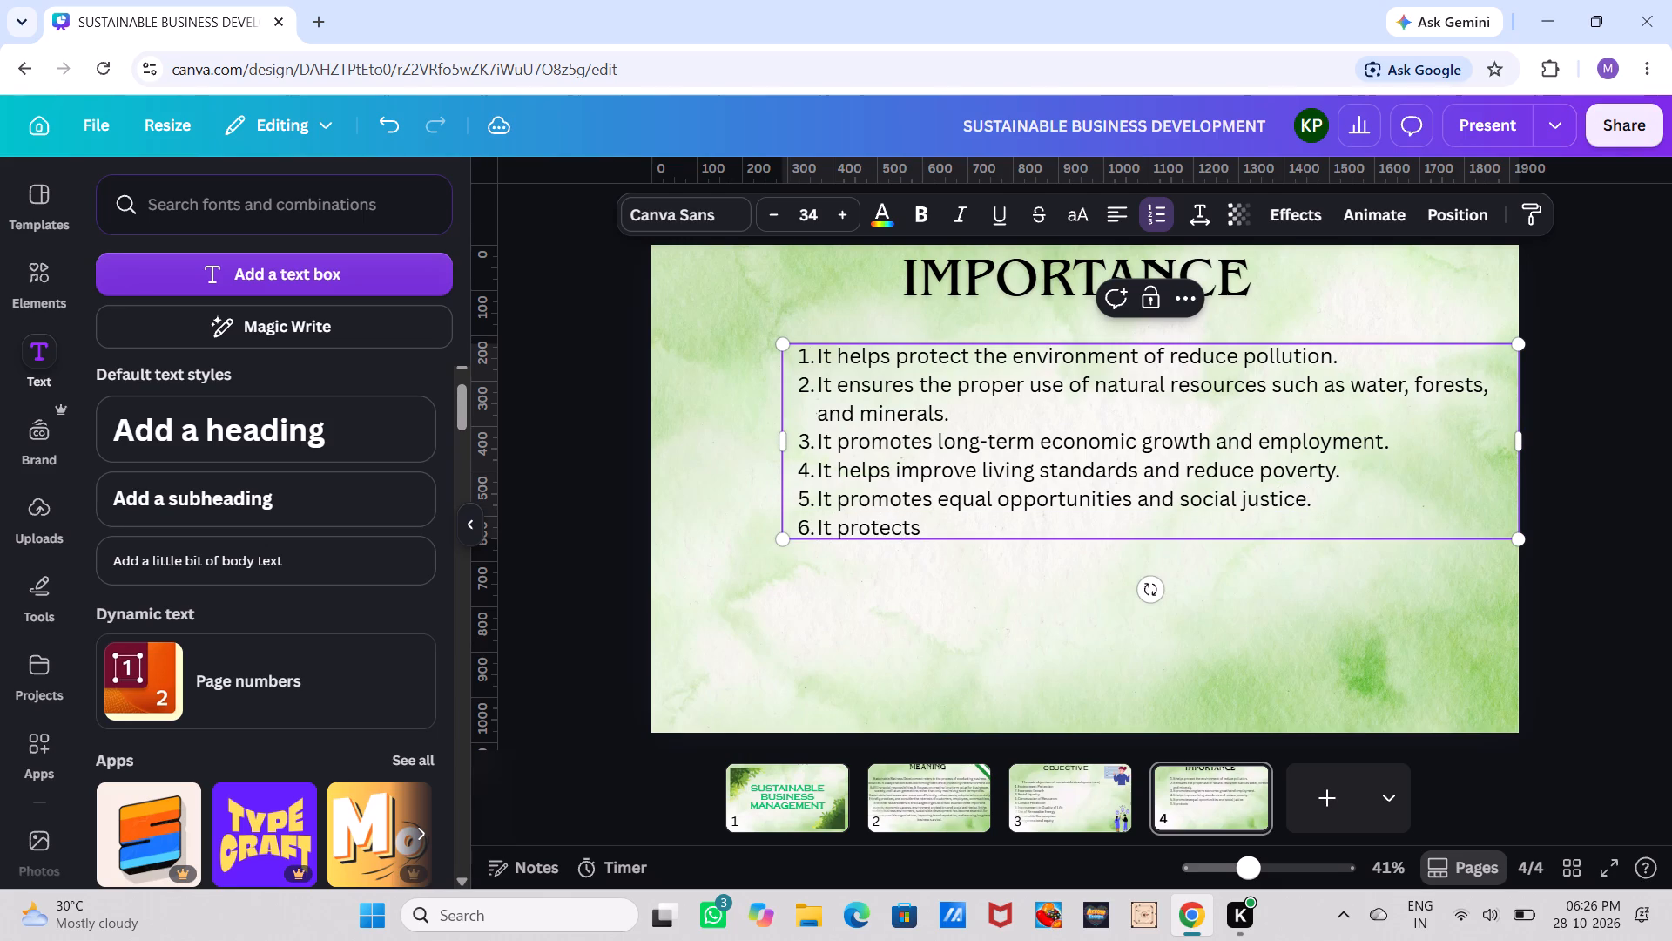
pyautogui.press('space')
pyautogui.write('plat')
pyautogui.press('BackSpace')
pyautogui.write('nts')
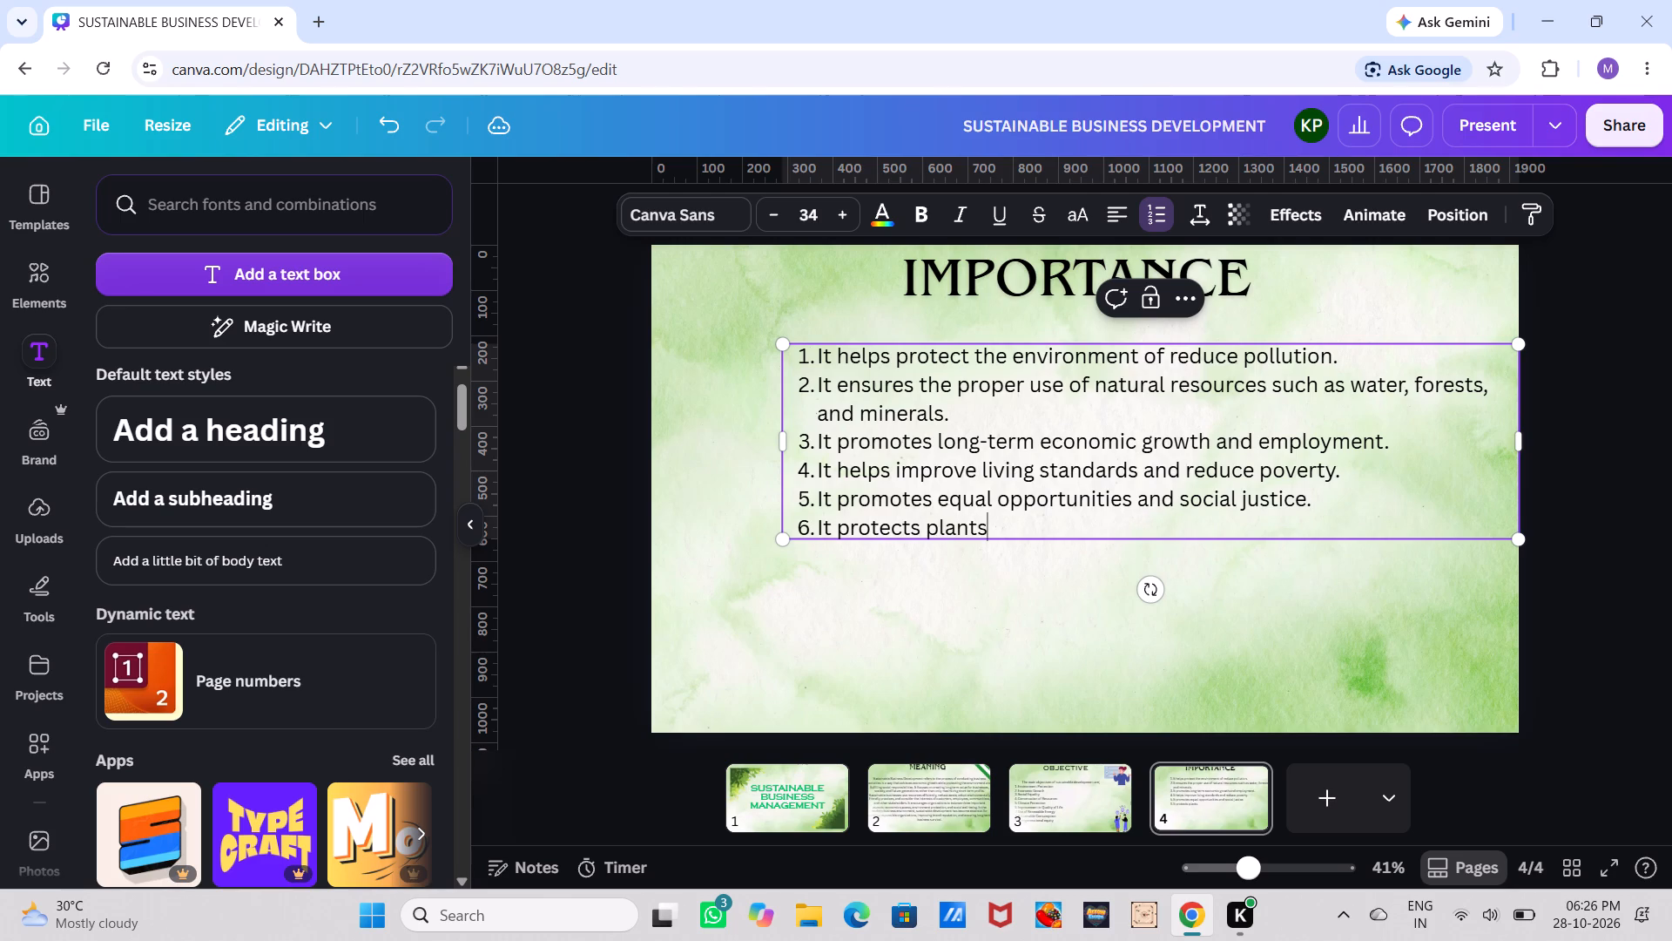
pyautogui.press(',')
pyautogui.press('space')
pyautogui.write('animals')
pyautogui.write(', and their hqabi')
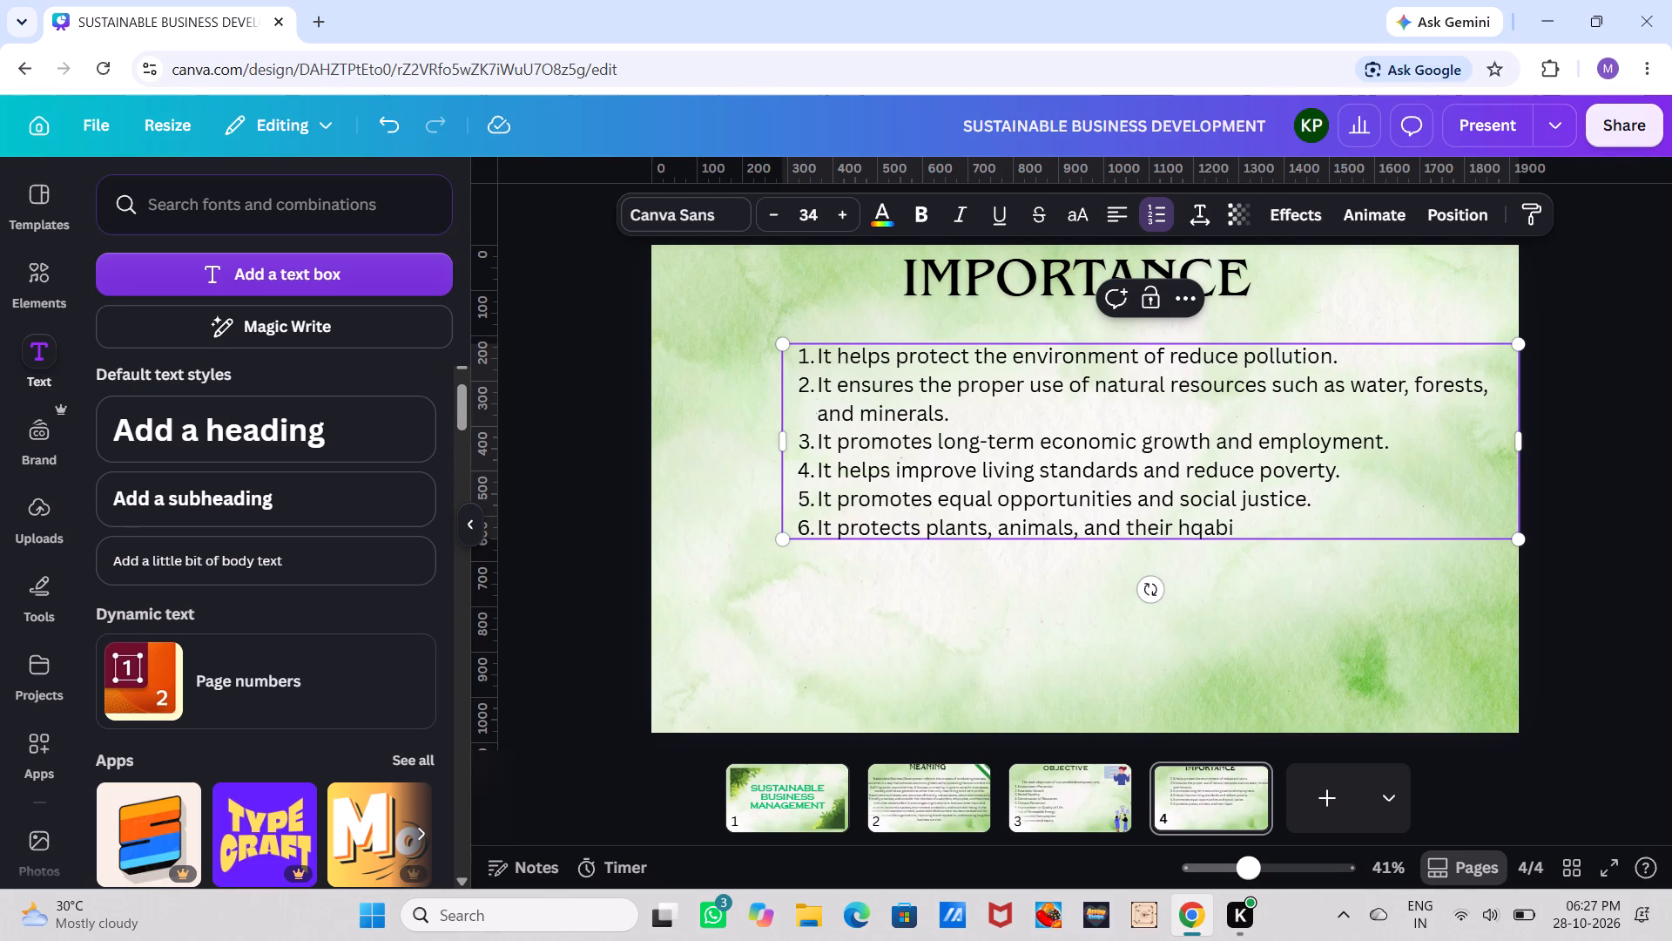
pyautogui.press('BackSpace')
pyautogui.press('BackSpace')
pyautogui.press('BackSpace')
pyautogui.press('BackSpace')
pyautogui.write('ab')
pyautogui.write('itats')
pyautogui.press('.')
pyautogui.press('Return')
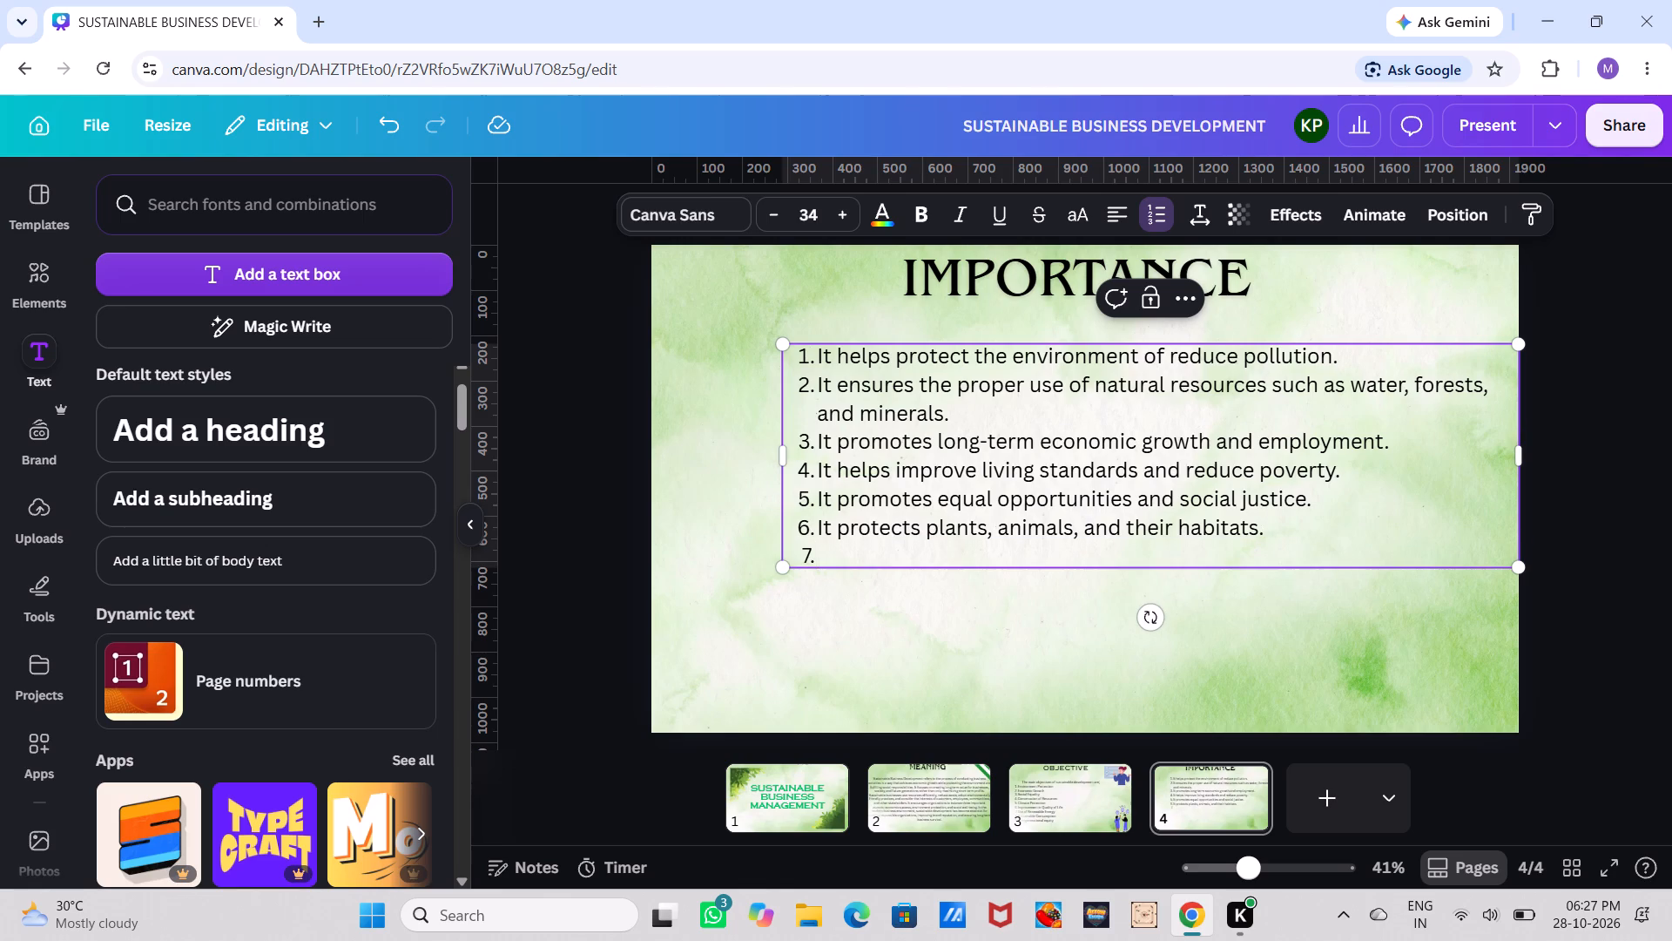
pyautogui.write('It')
pyautogui.press('space')
pyautogui.press('e')
pyautogui.write('ncourages')
pyautogui.press('space')
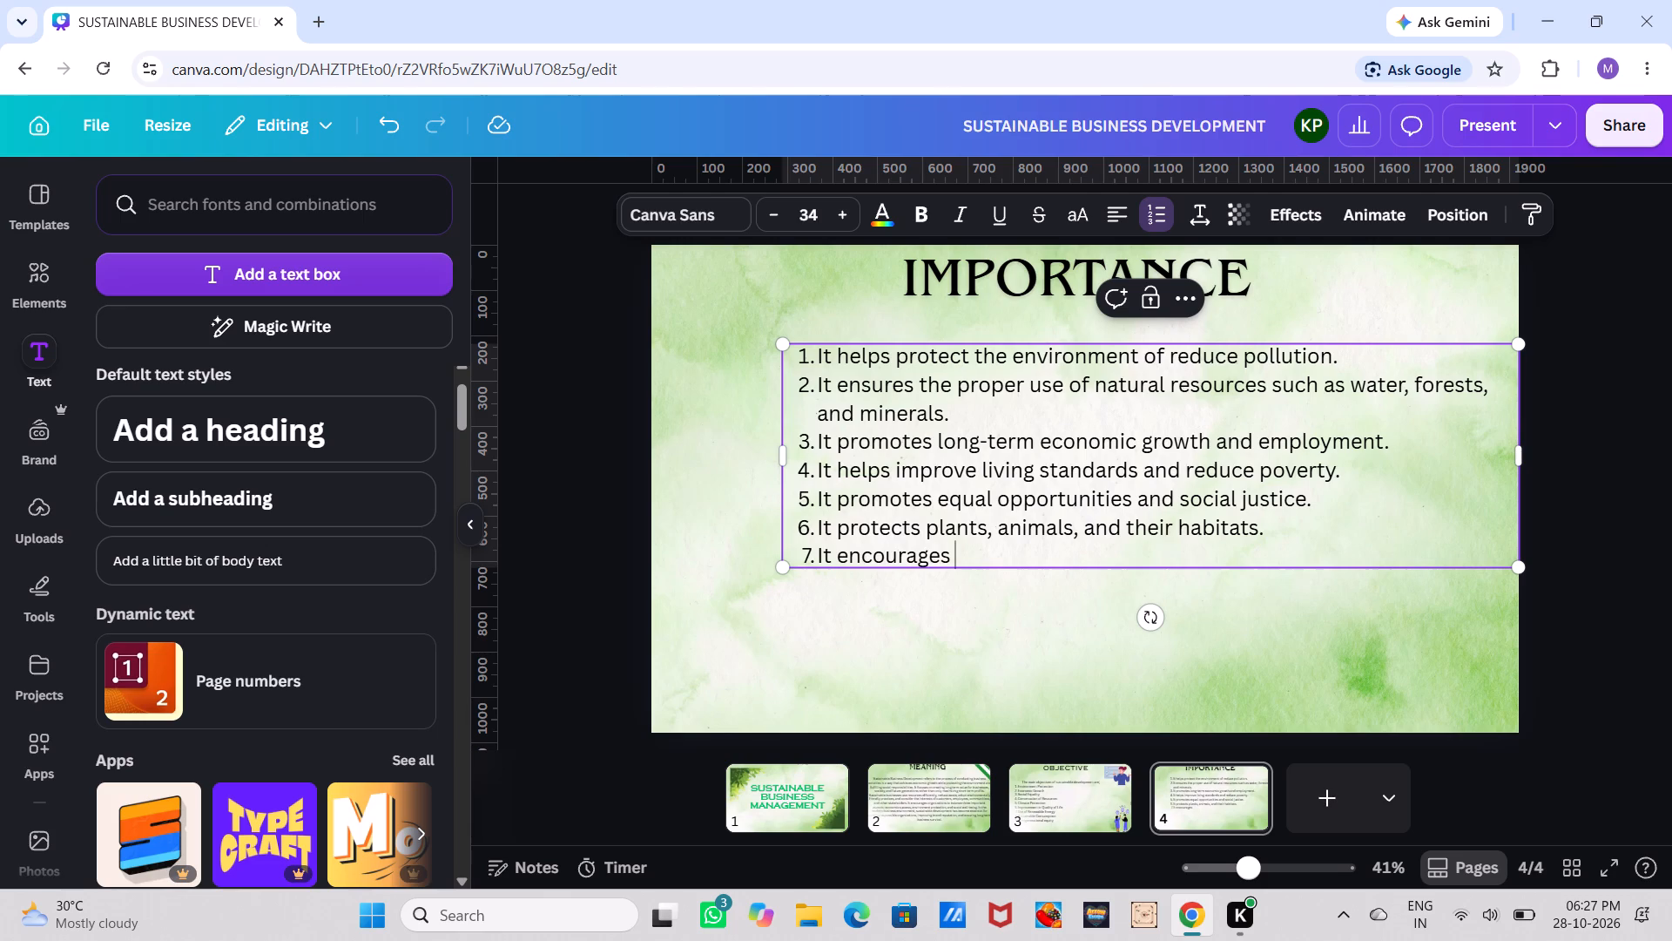
pyautogui.write('clean')
pyautogui.press('space')
pyautogui.write('energy')
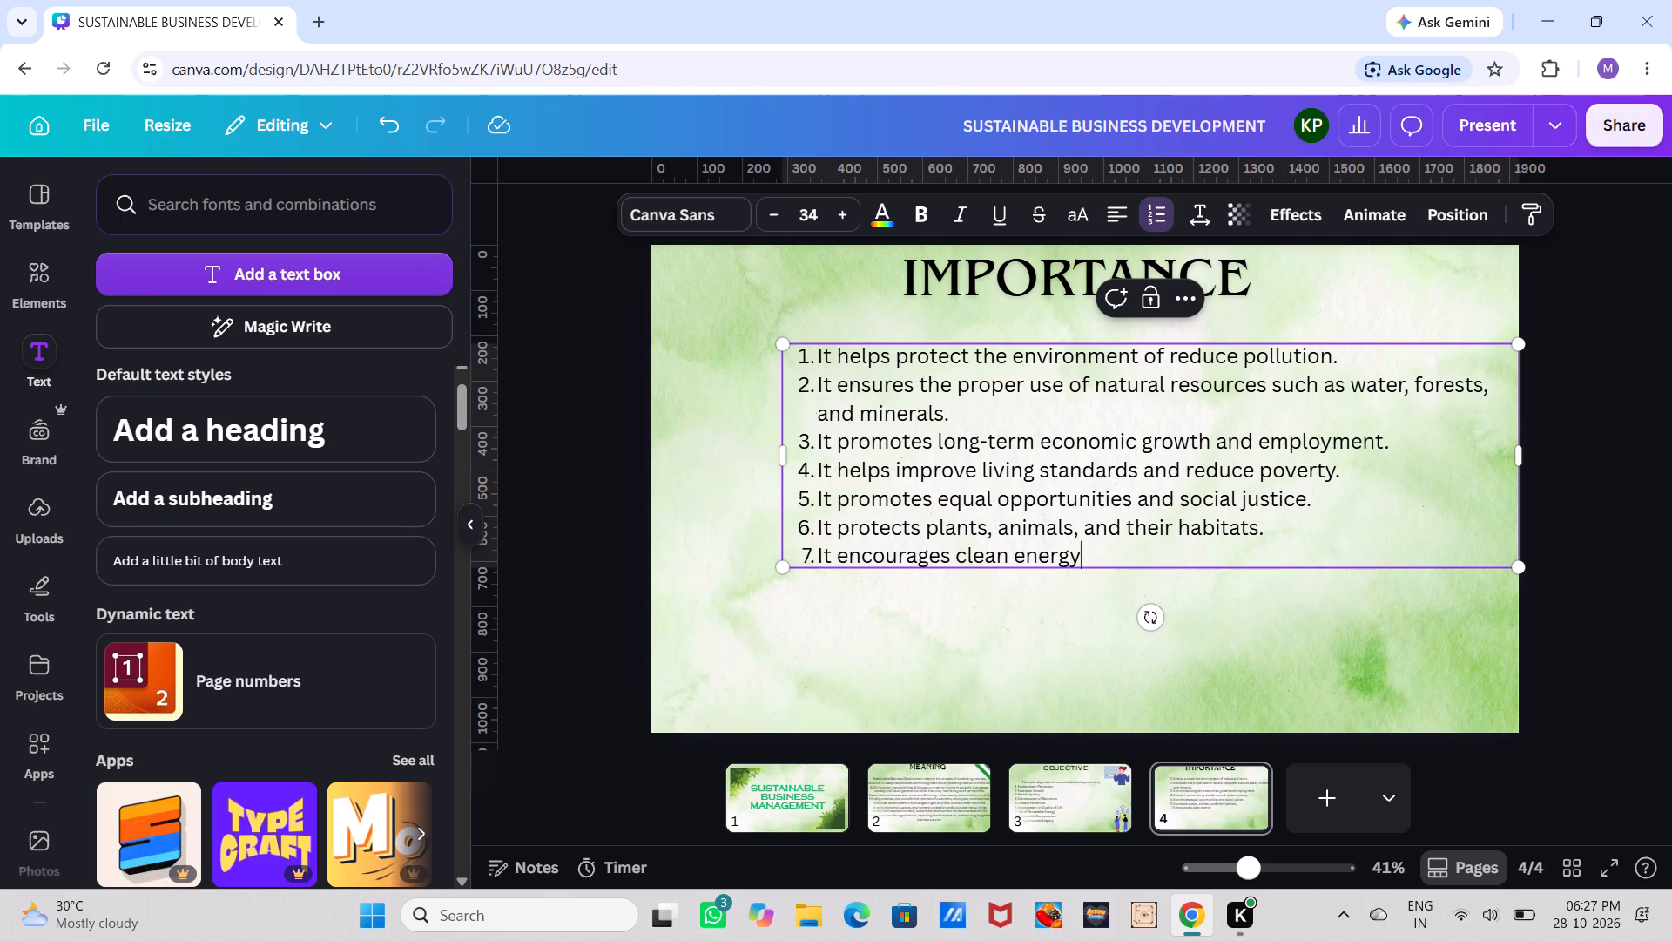
pyautogui.press('space')
pyautogui.write('and fe')
pyautogui.press('BackSpace')
pyautogui.press('BackSpace')
pyautogui.write('reduces')
pyautogui.press('space')
pyautogui.write('greenhouse')
pyautogui.press('space')
pyautogui.write('gas emmis')
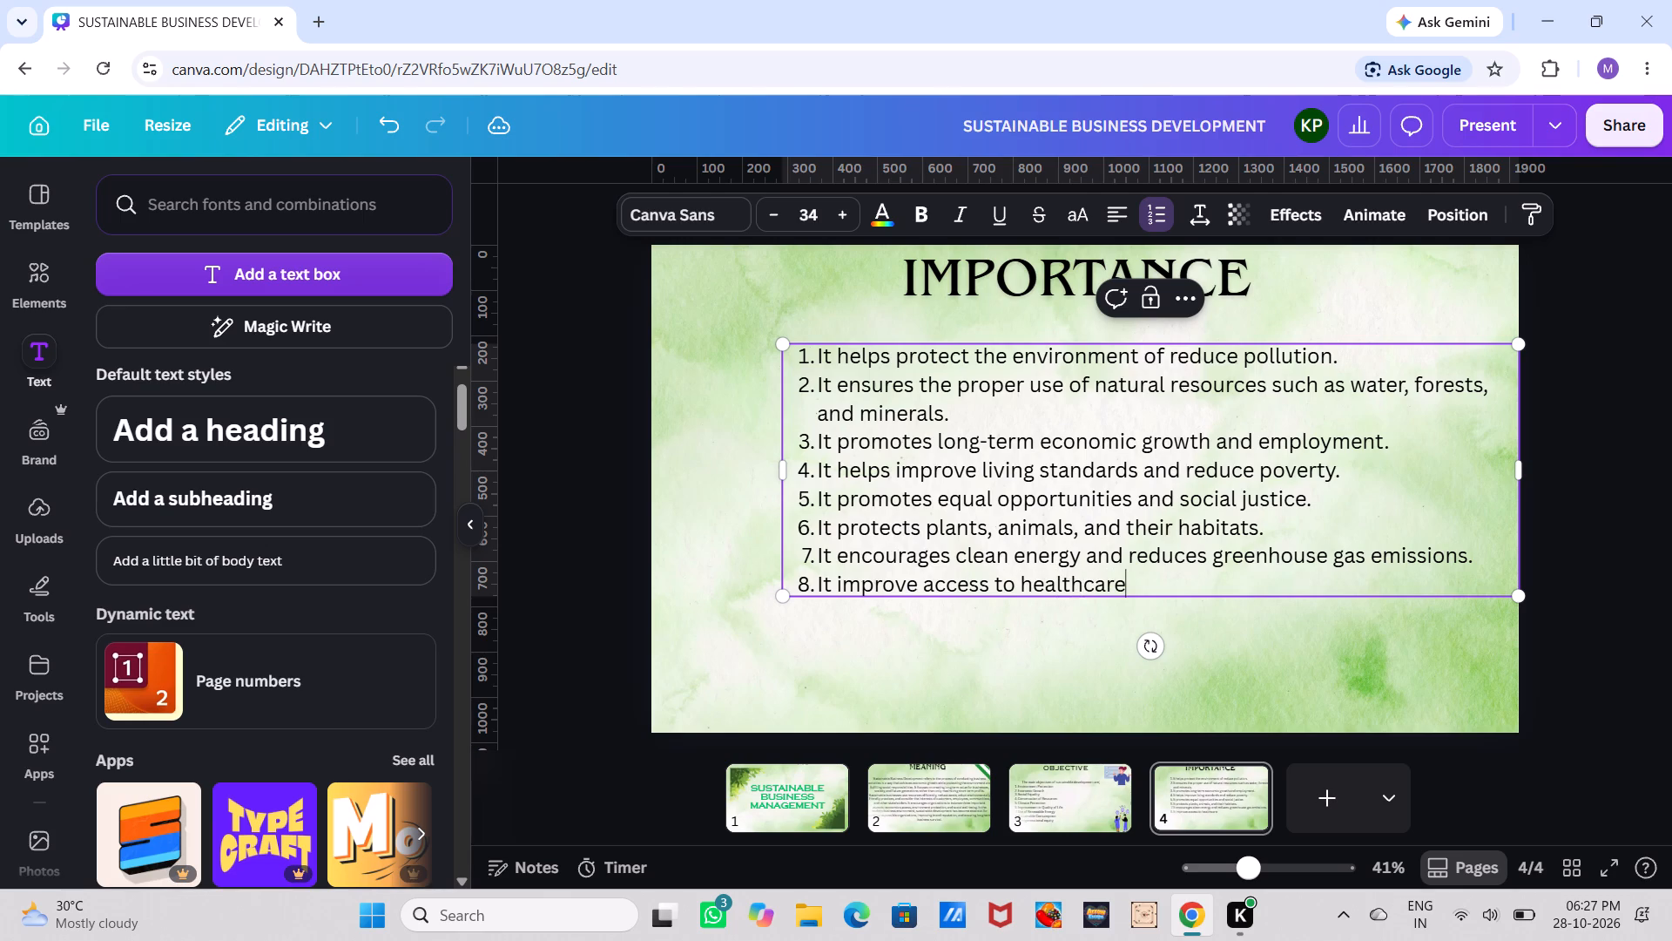
pyautogui.write(', education')
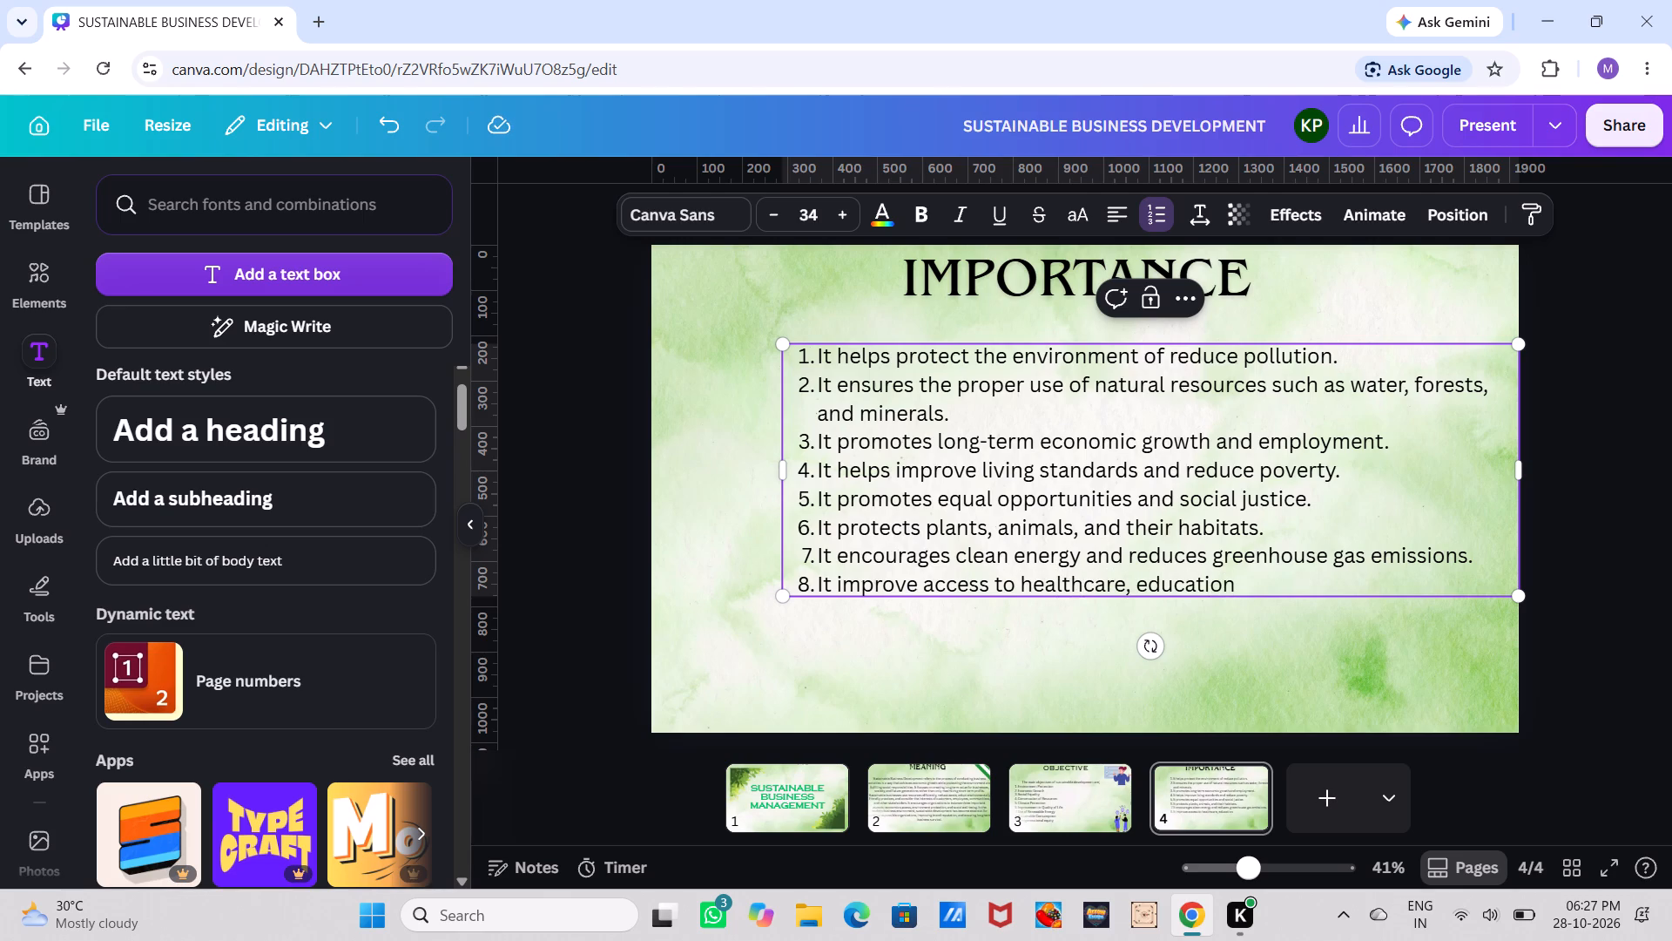
pyautogui.press('m')
pyautogui.press('BackSpace')
pyautogui.write(',')
pyautogui.press('space')
pyautogui.write('clean water')
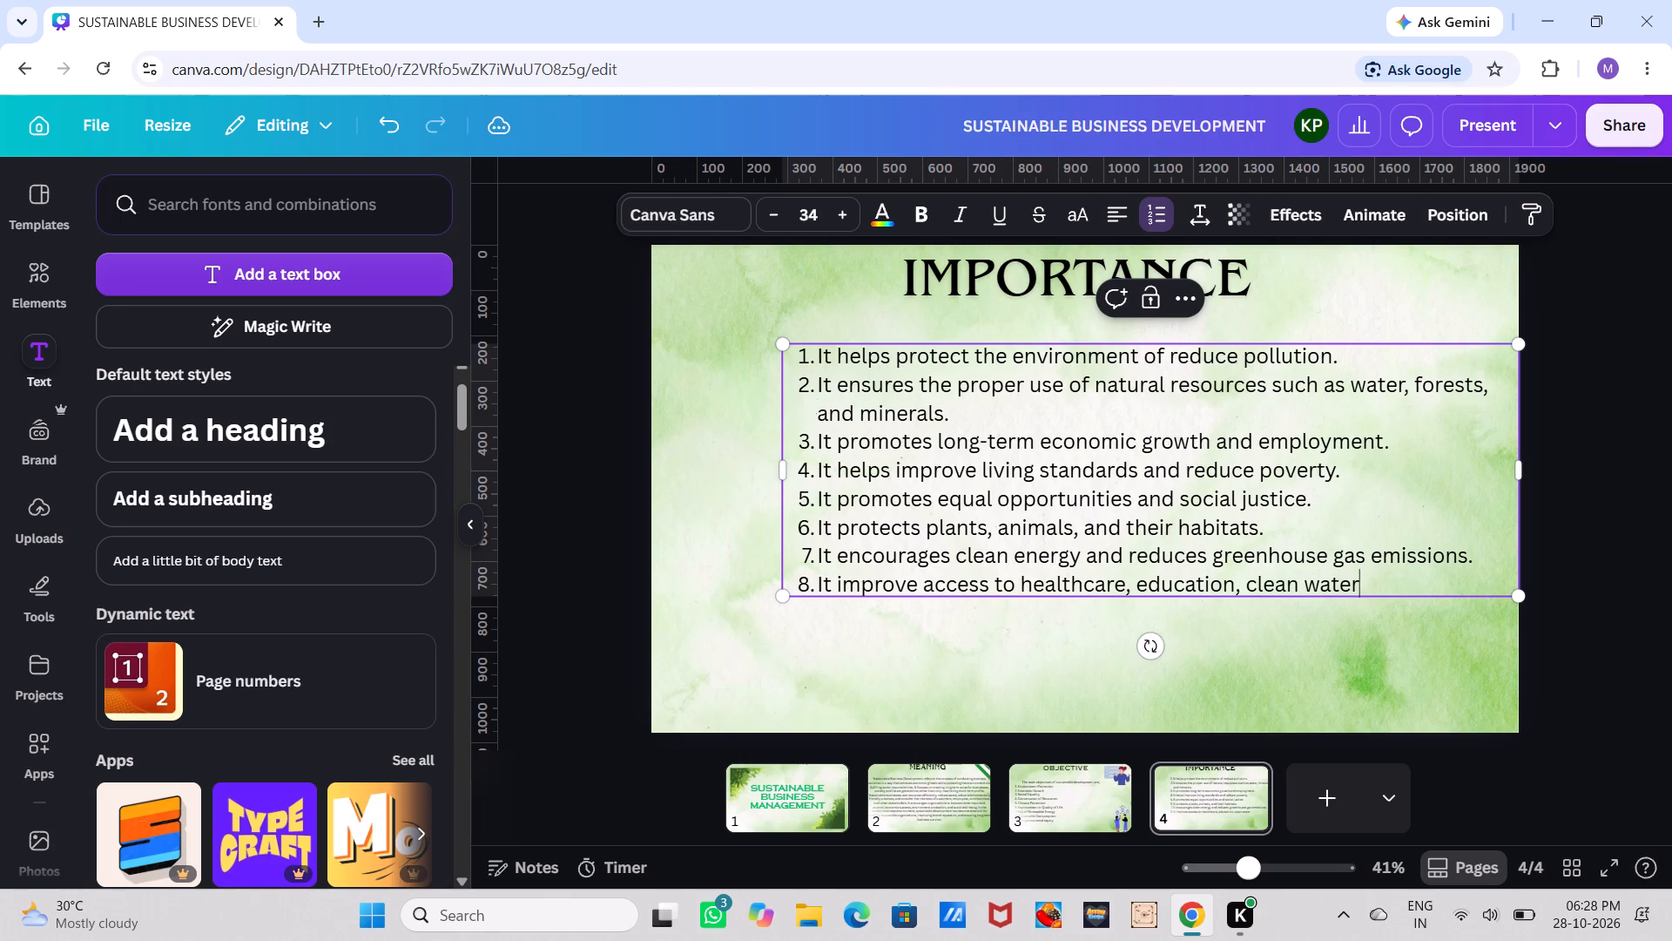
pyautogui.write(', and sanitaion')
pyautogui.press('BackSpace')
pyautogui.press('BackSpace')
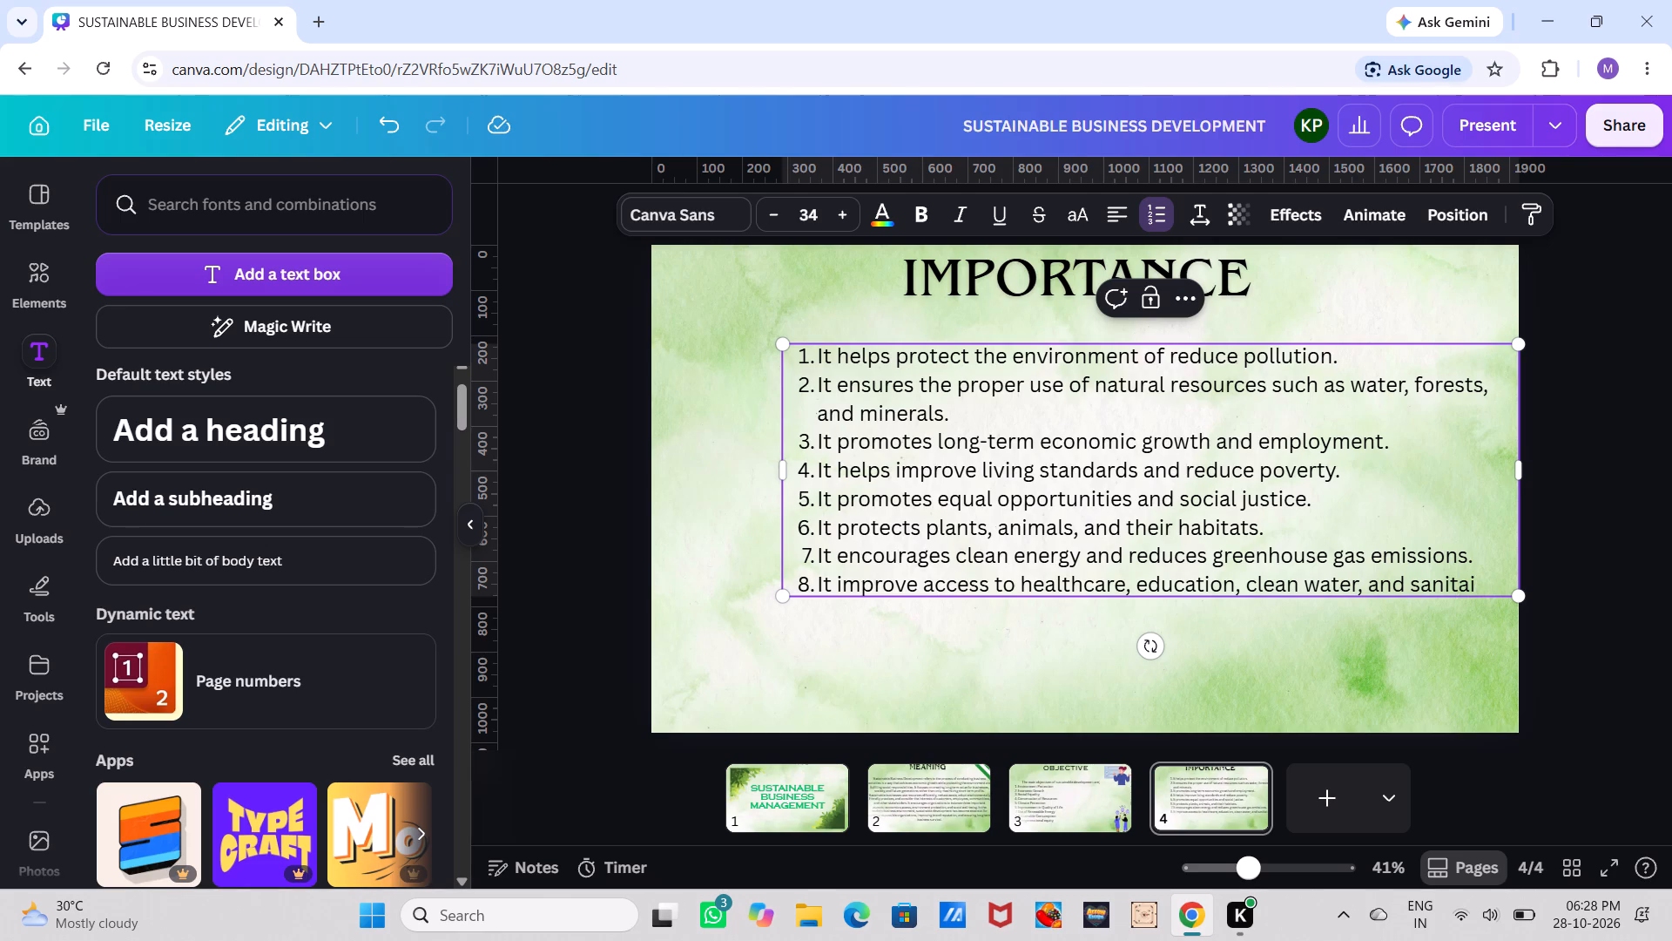
pyautogui.press('BackSpace')
pyautogui.write('tion.')
# Add the ninth list point "It encourages recycling and the reuse of materials.".
pyautogui.press('Return')
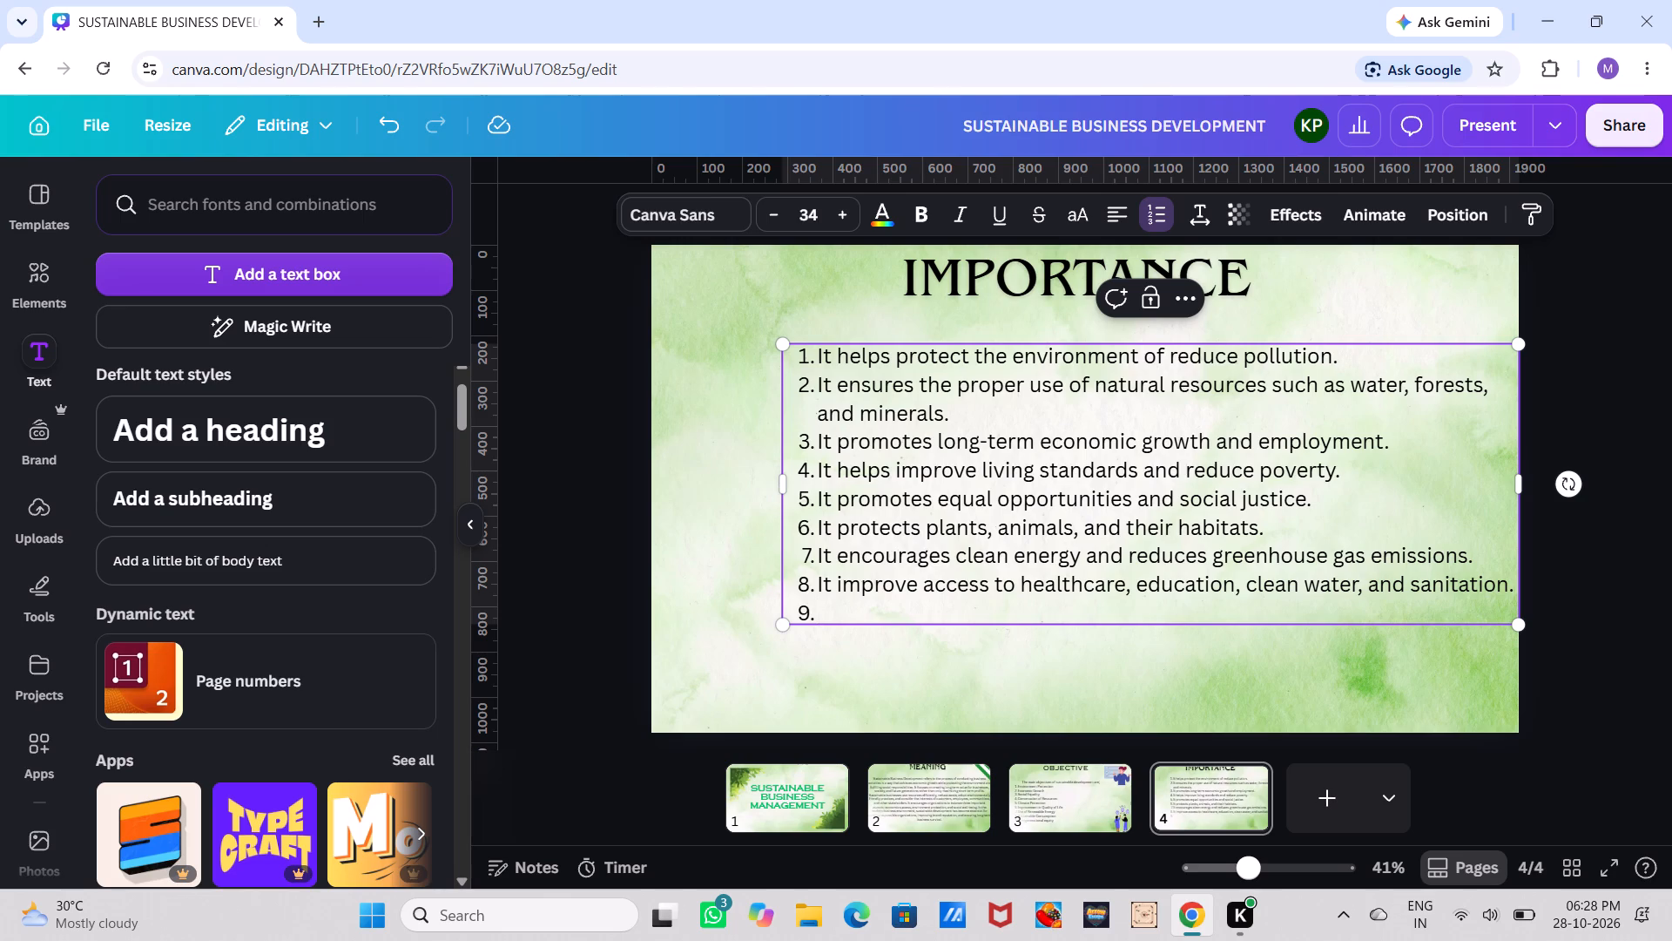
pyautogui.write('It encourages')
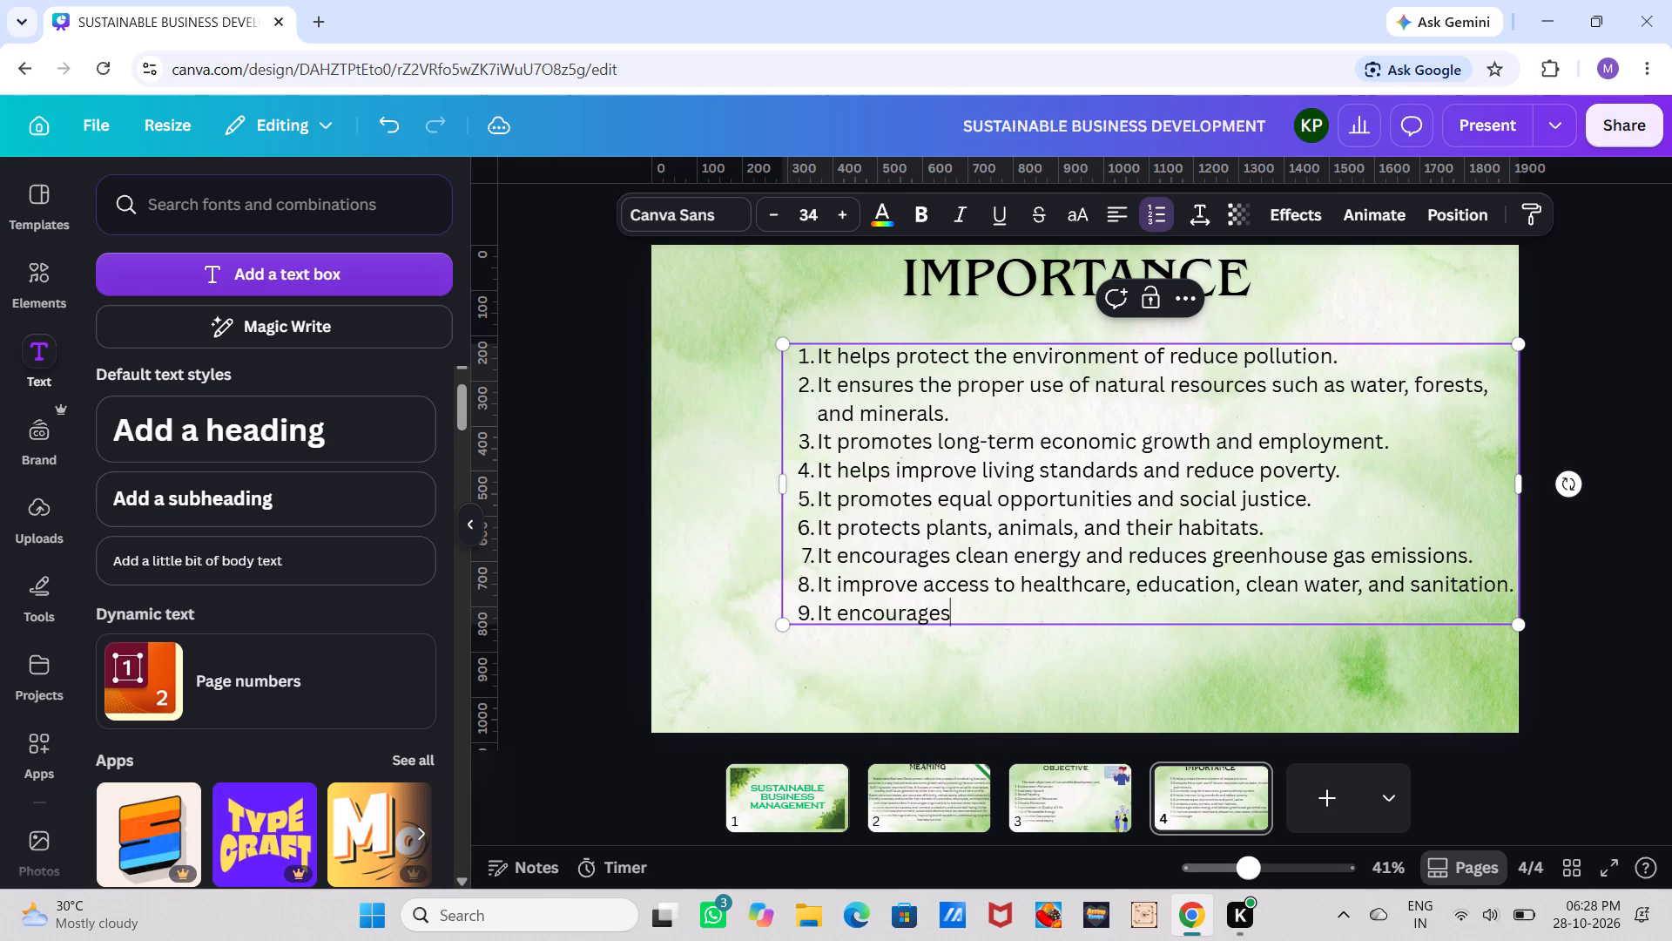
pyautogui.press('space')
pyautogui.write('recycling')
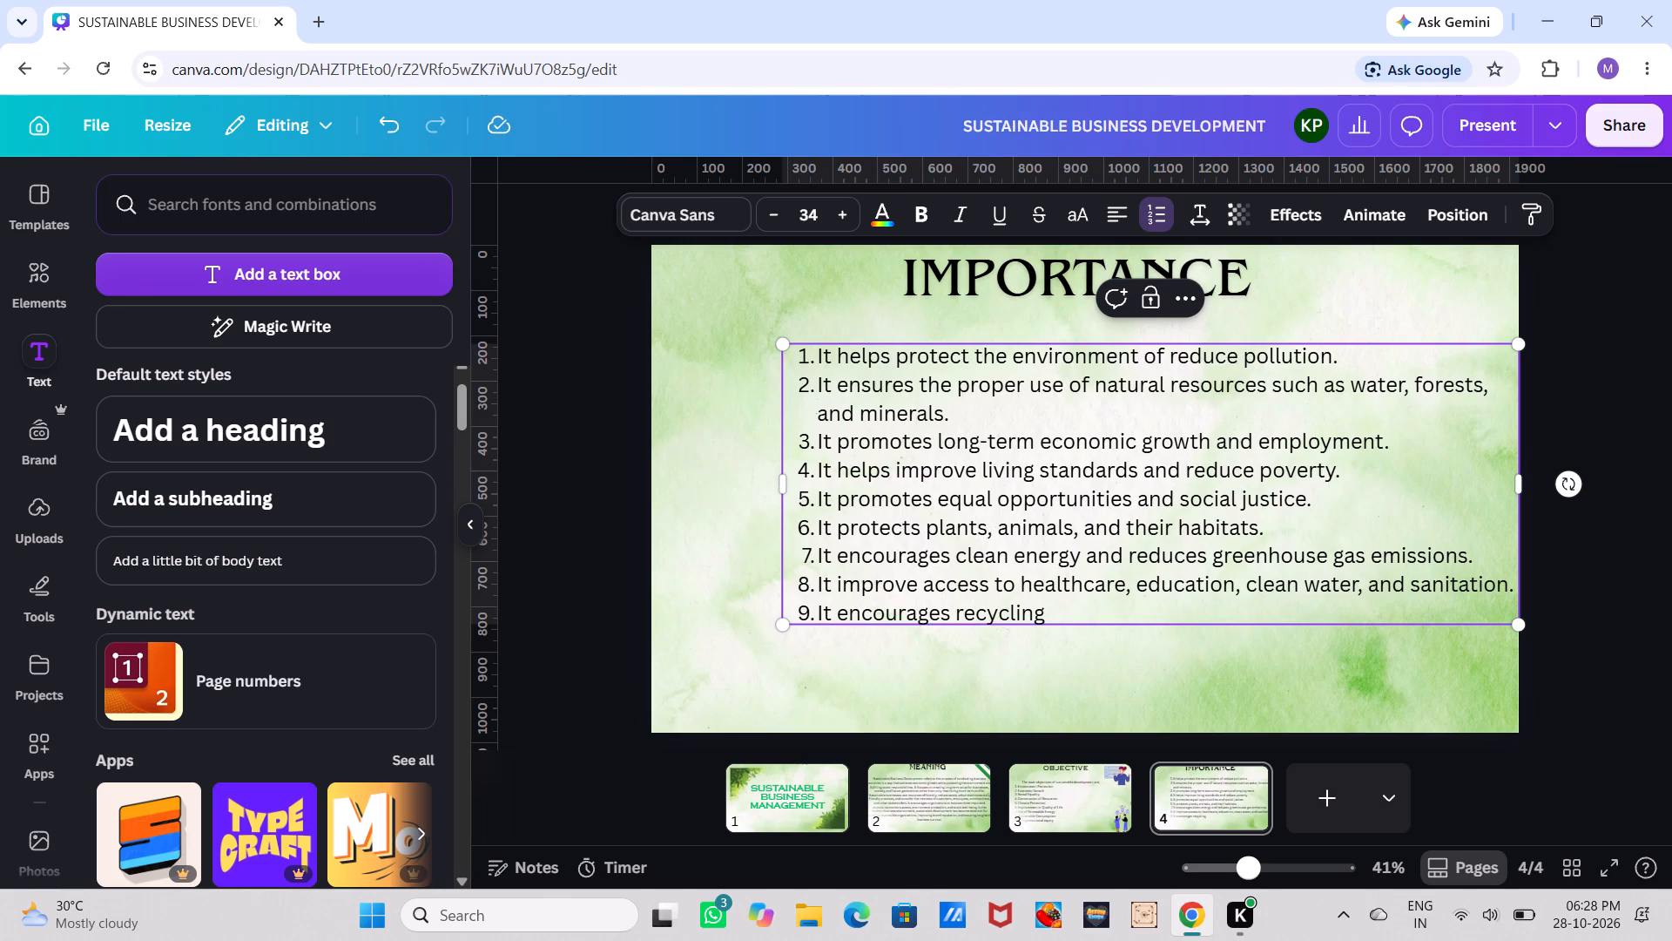
pyautogui.press('space')
pyautogui.write('and the')
pyautogui.press('space')
pyautogui.write('reuse')
pyautogui.press('space')
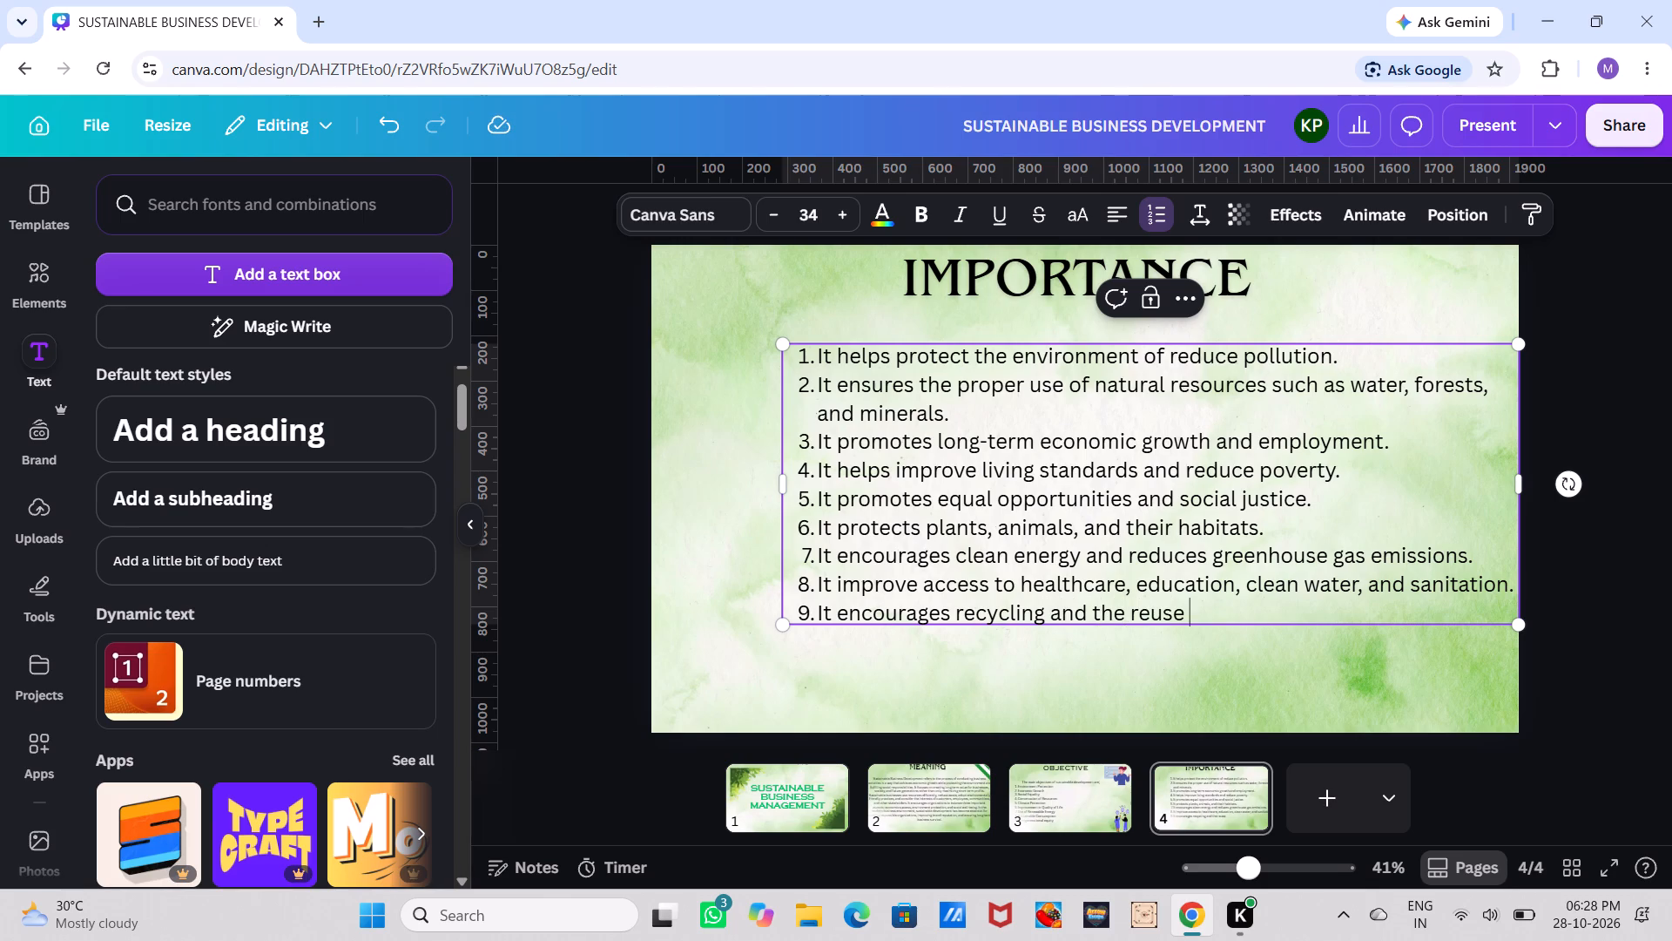
pyautogui.write('of materials')
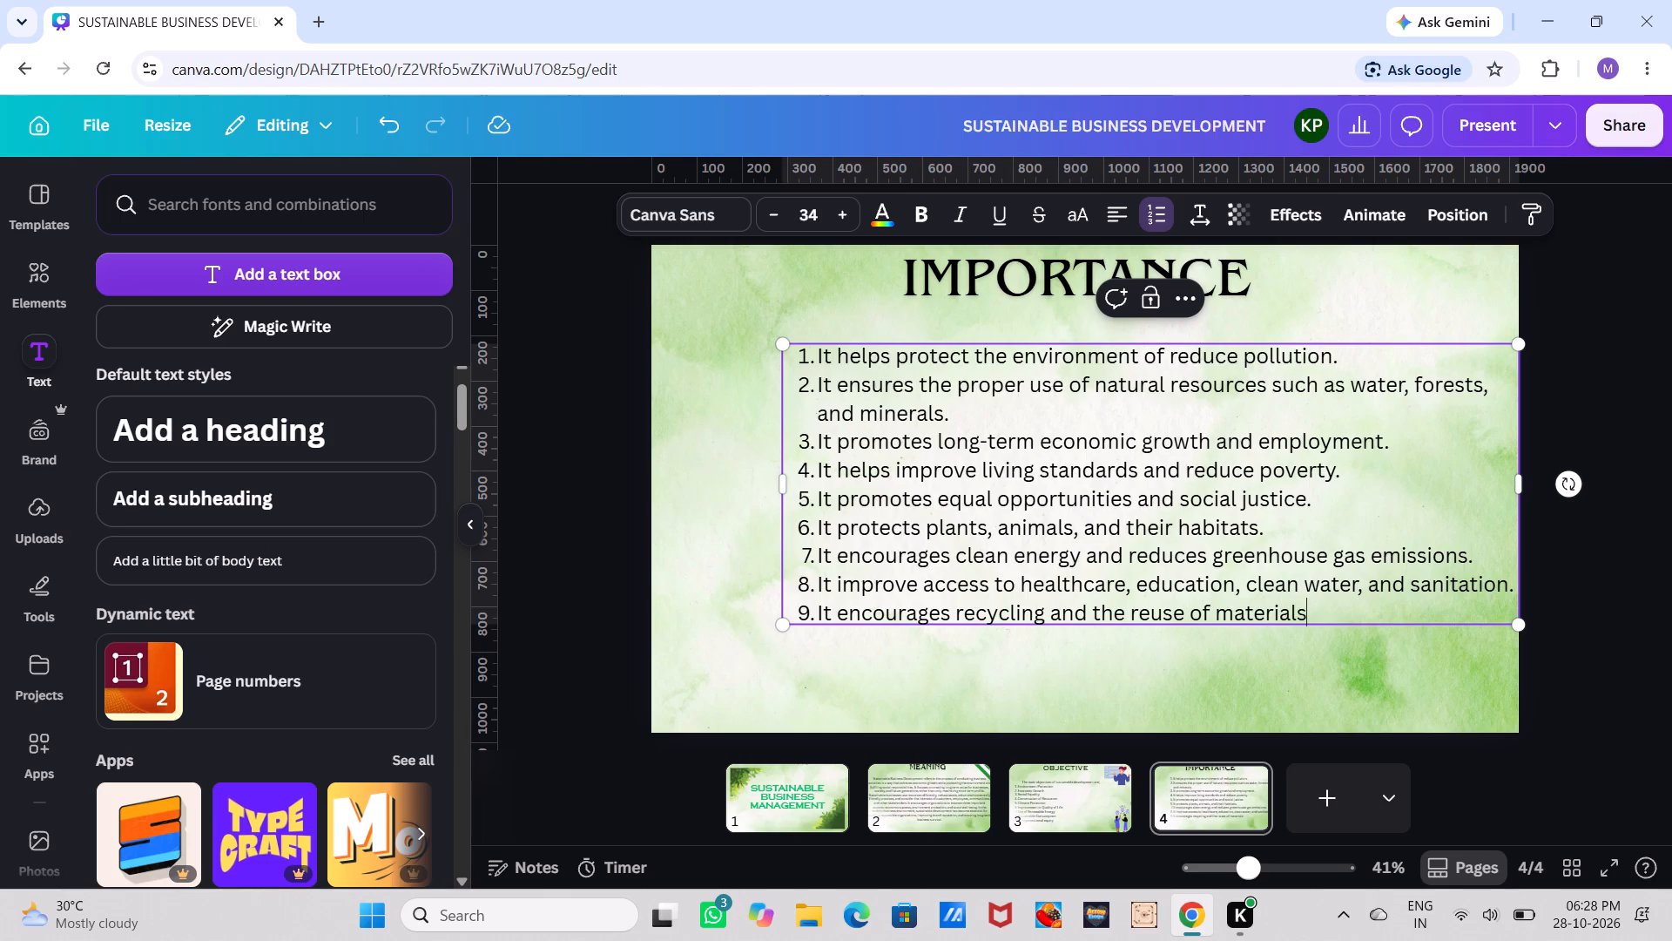
pyautogui.press('.')
# Add the tenth list point "It preserves resources so future generations can meet their needs.".
pyautogui.press('Return')
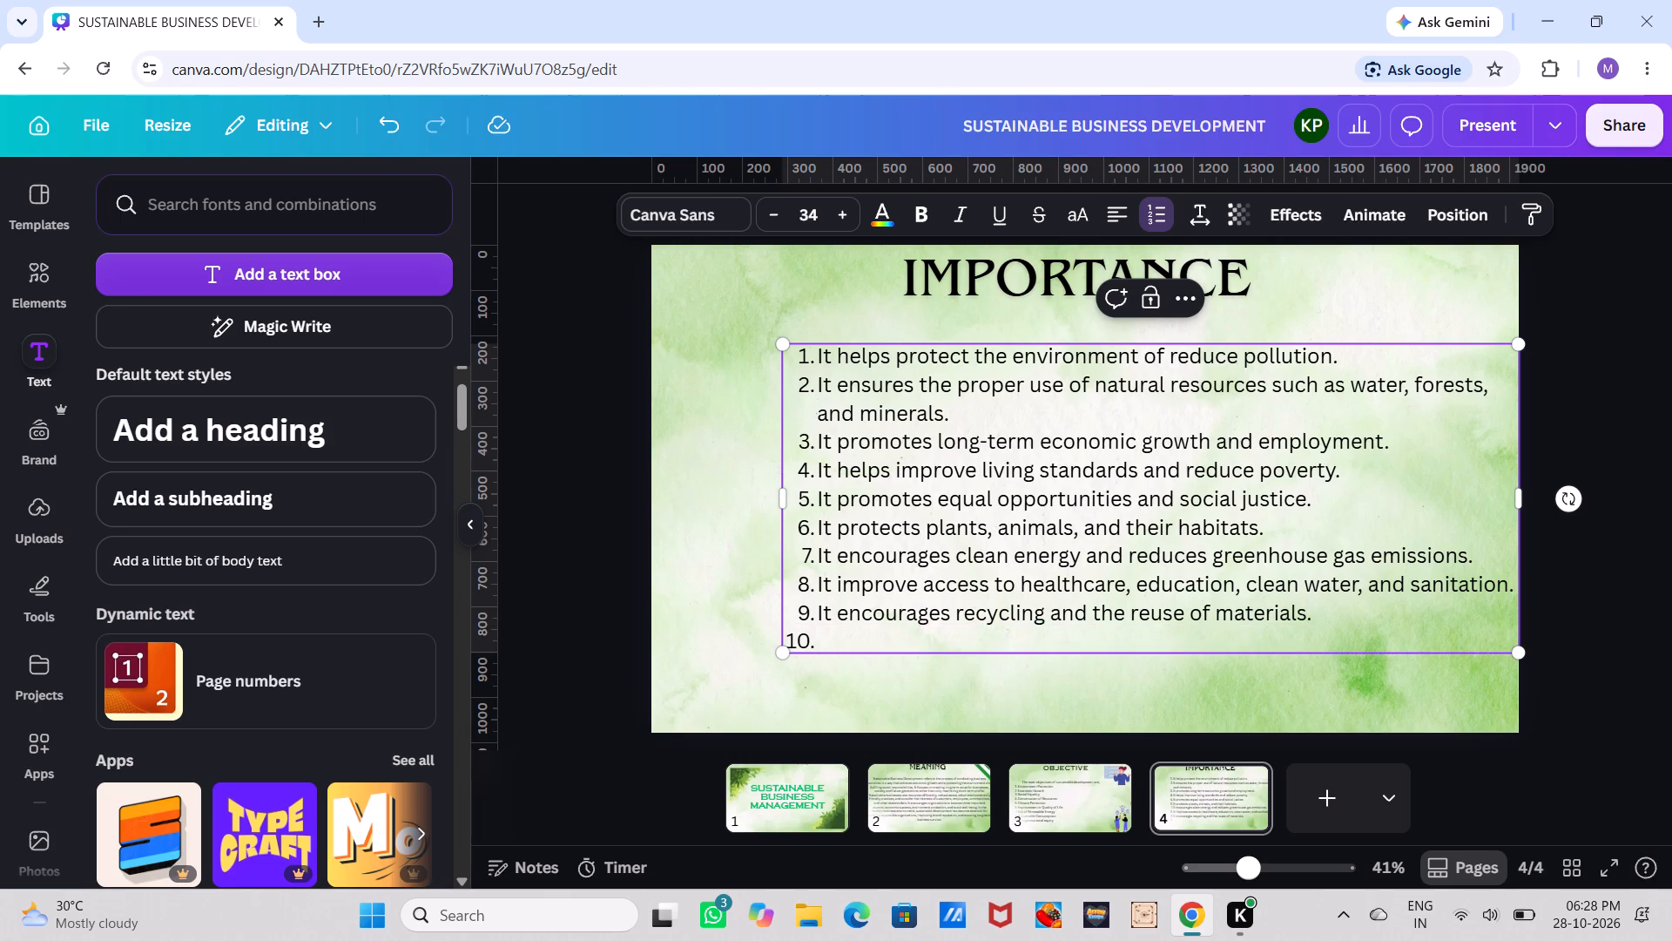
pyautogui.write('It p')
pyautogui.write('reserves')
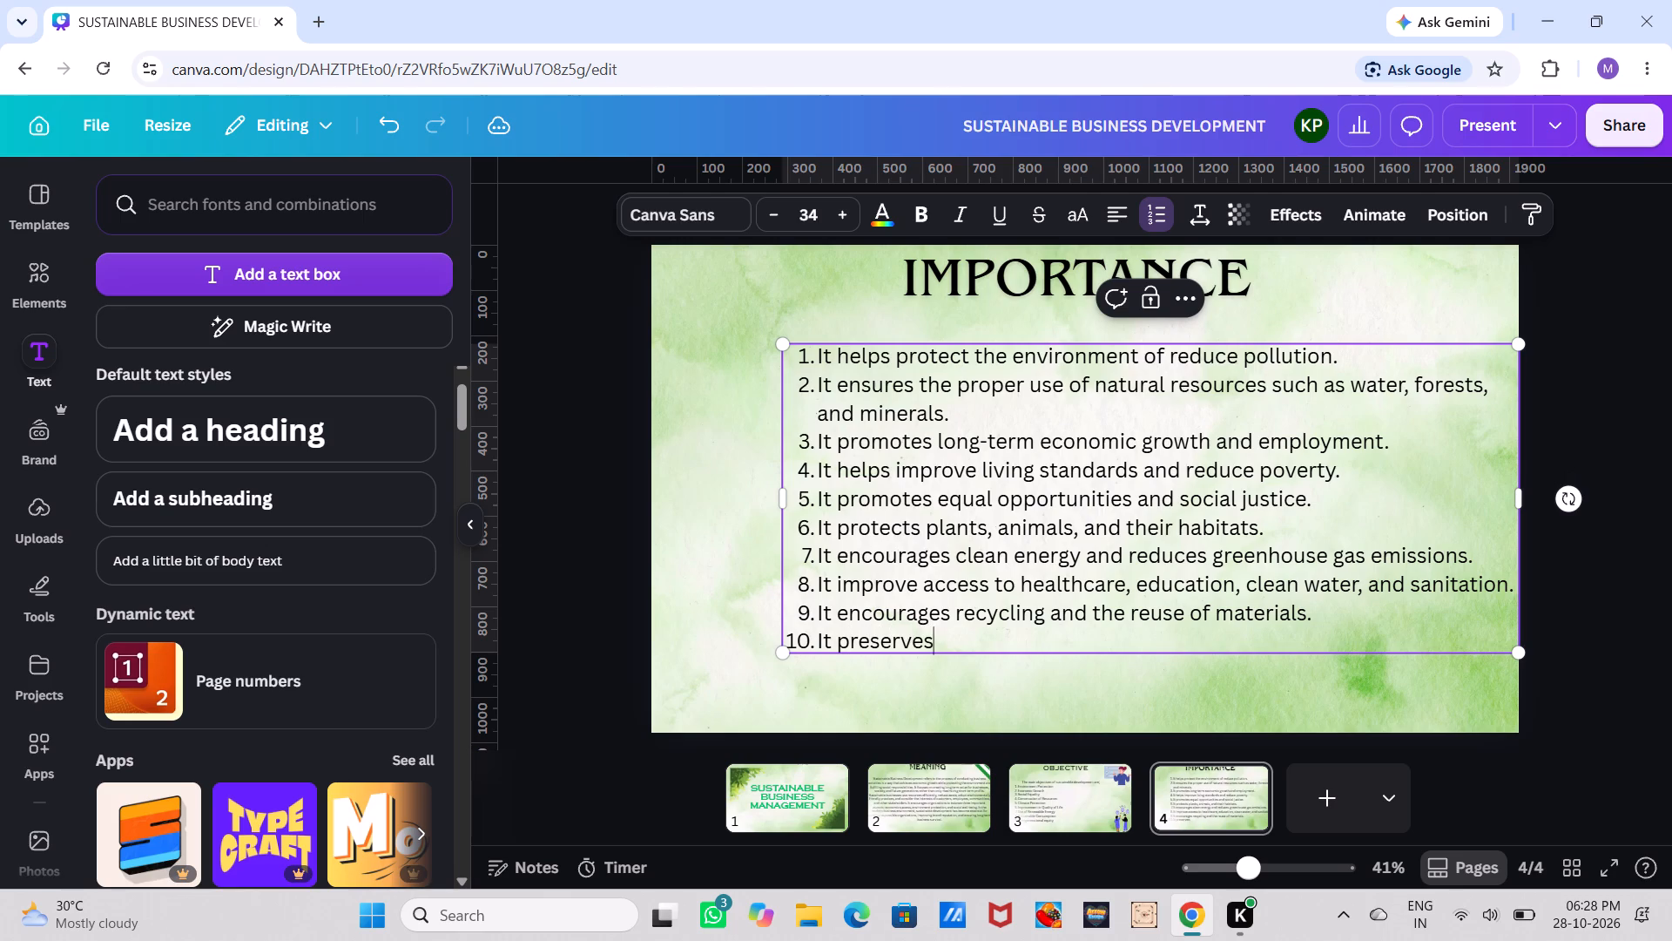
pyautogui.press('space')
pyautogui.write('resourcess')
pyautogui.press('BackSpace')
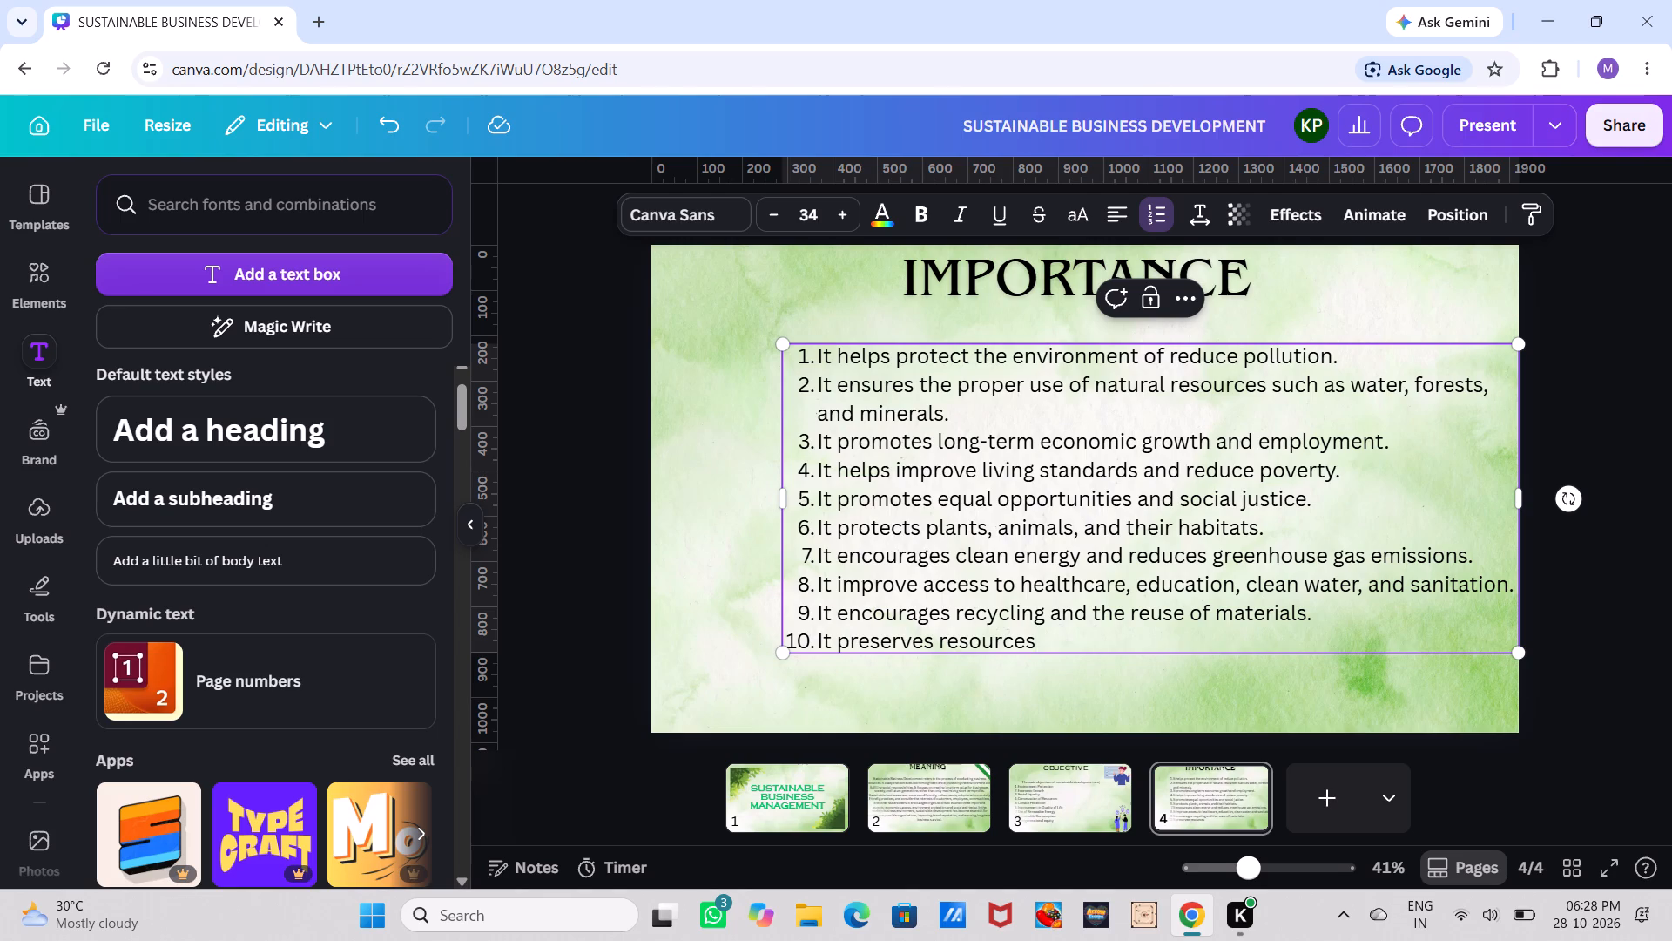
pyautogui.press('space')
pyautogui.write('so future')
pyautogui.press('space')
pyautogui.write('generations')
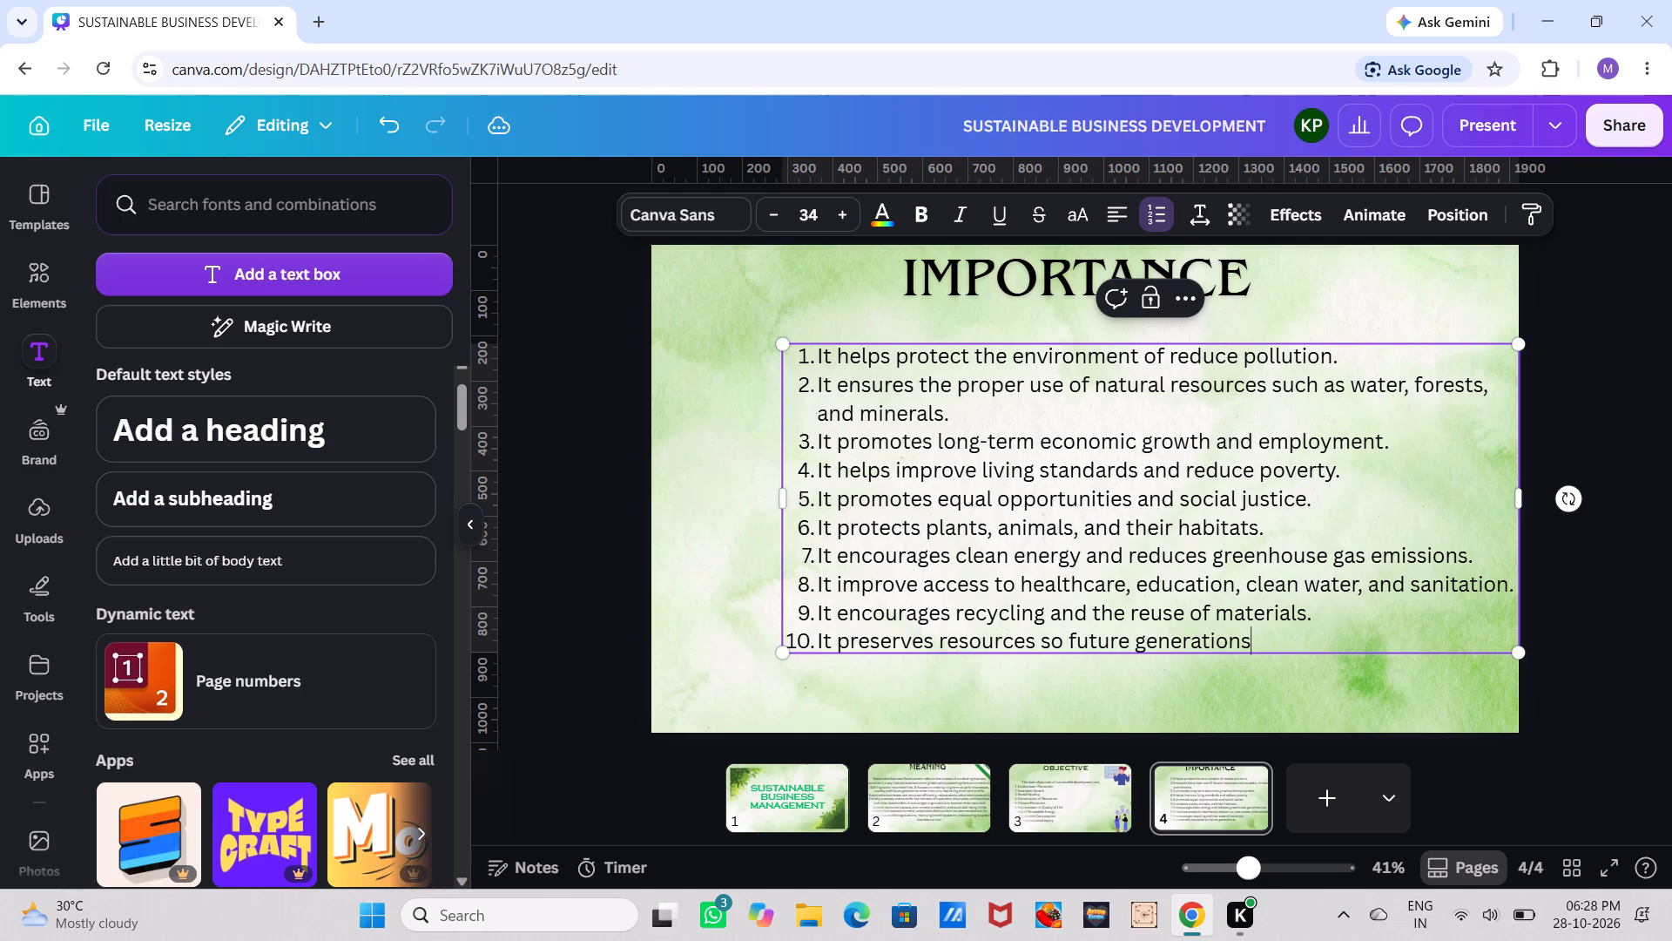
pyautogui.press('space')
pyautogui.write('can meet')
pyautogui.press('space')
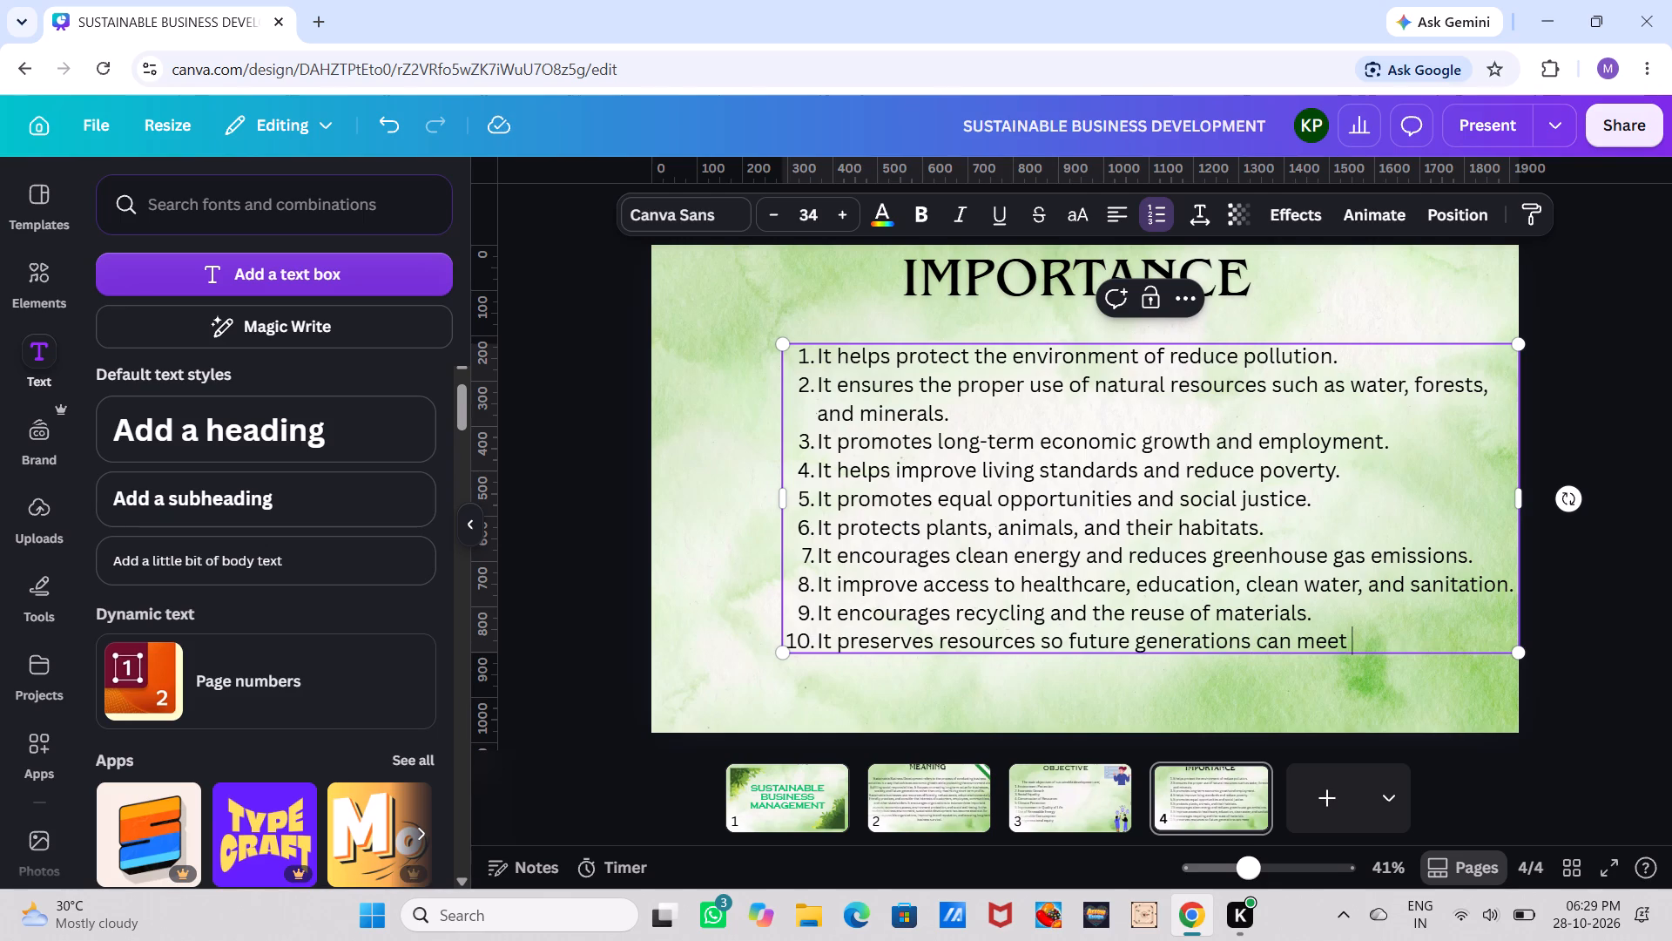
pyautogui.write('their needs')
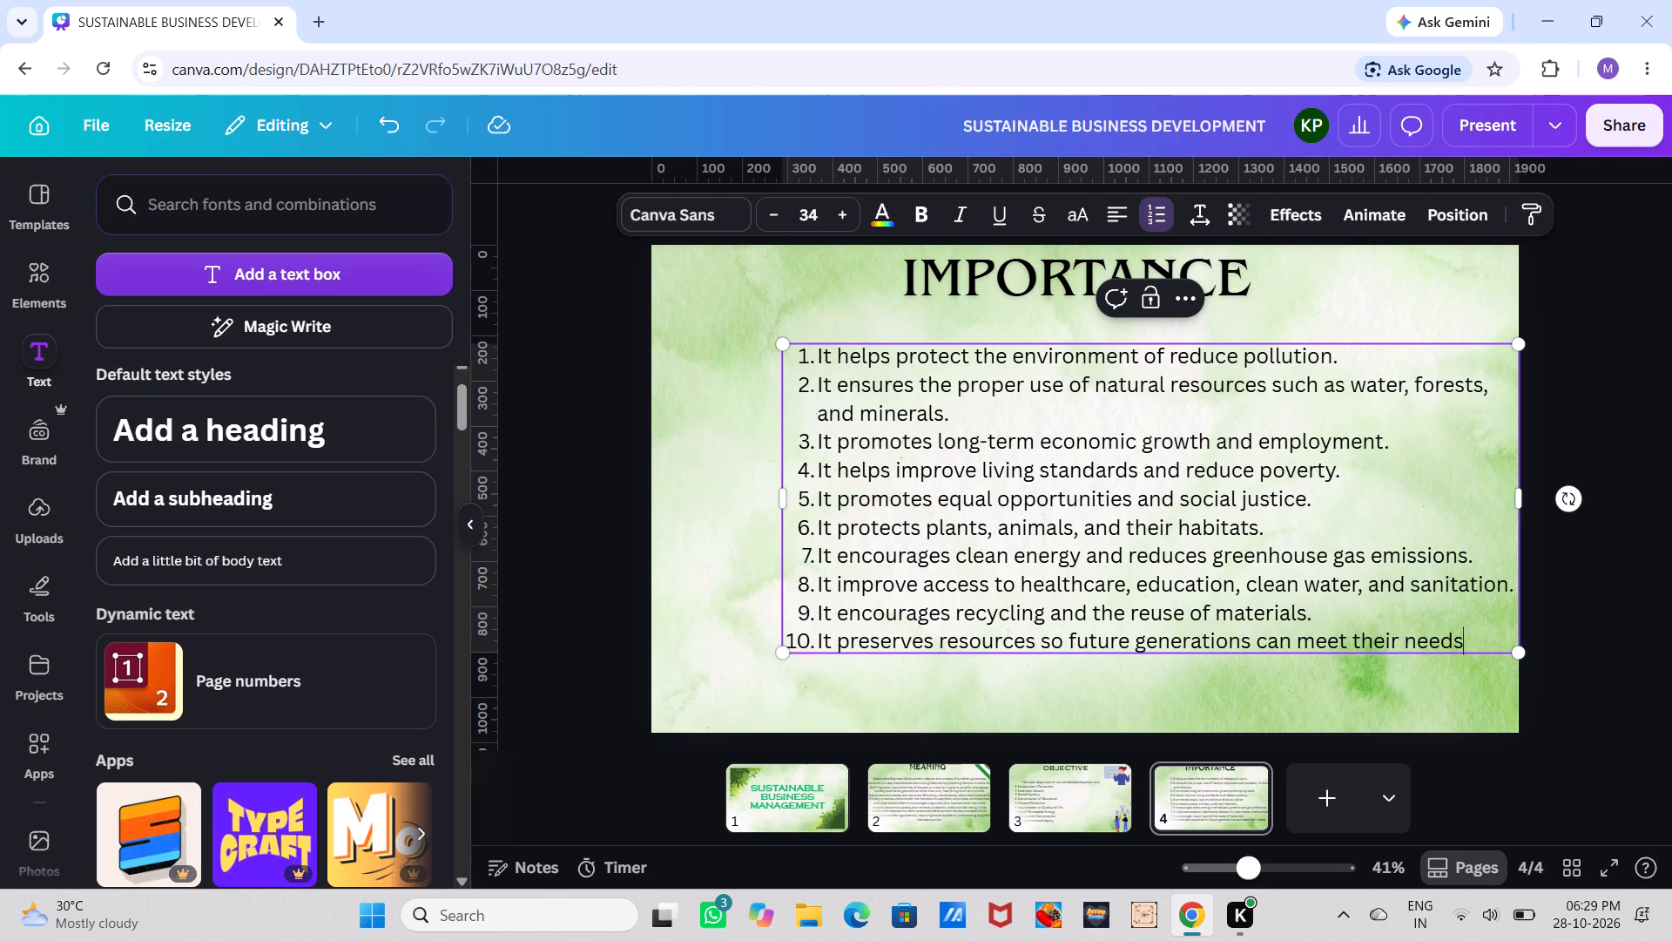
pyautogui.press('.')
# Move the numbered list toward the slide's left edge and scale it up to a text size of about 37.6.
pyautogui.moveTo(1251, 382); pyautogui.dragTo(1191, 384)
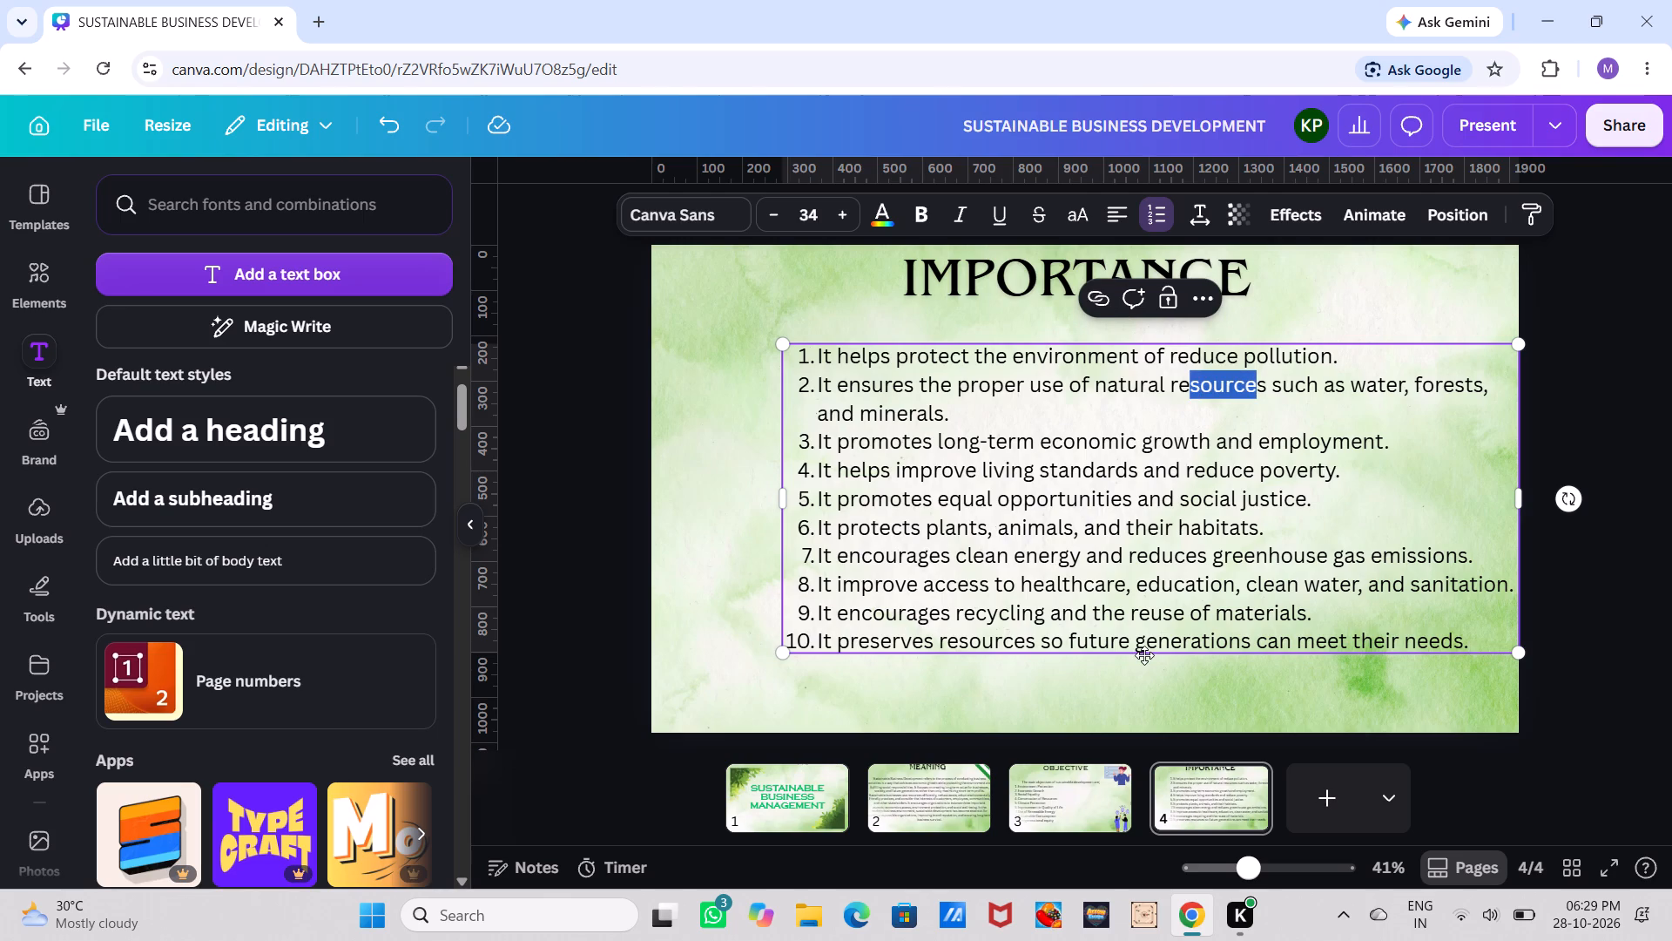
pyautogui.click(1144, 655)
pyautogui.moveTo(1089, 592); pyautogui.dragTo(985, 585)
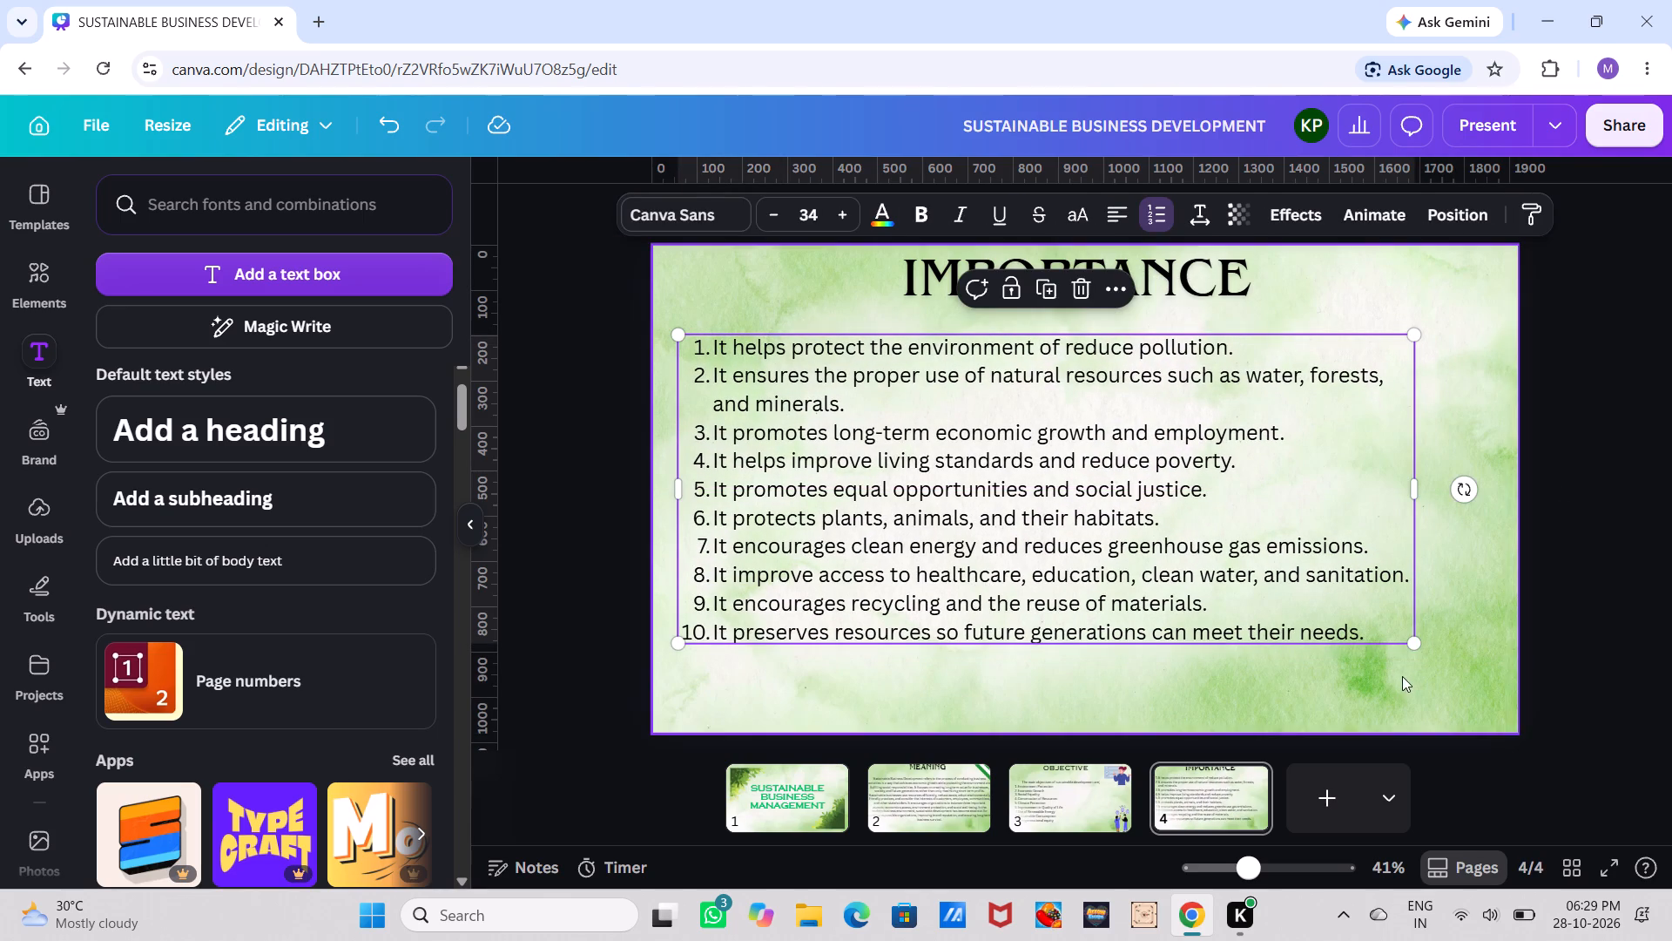
pyautogui.moveTo(1417, 652); pyautogui.dragTo(1419, 672)
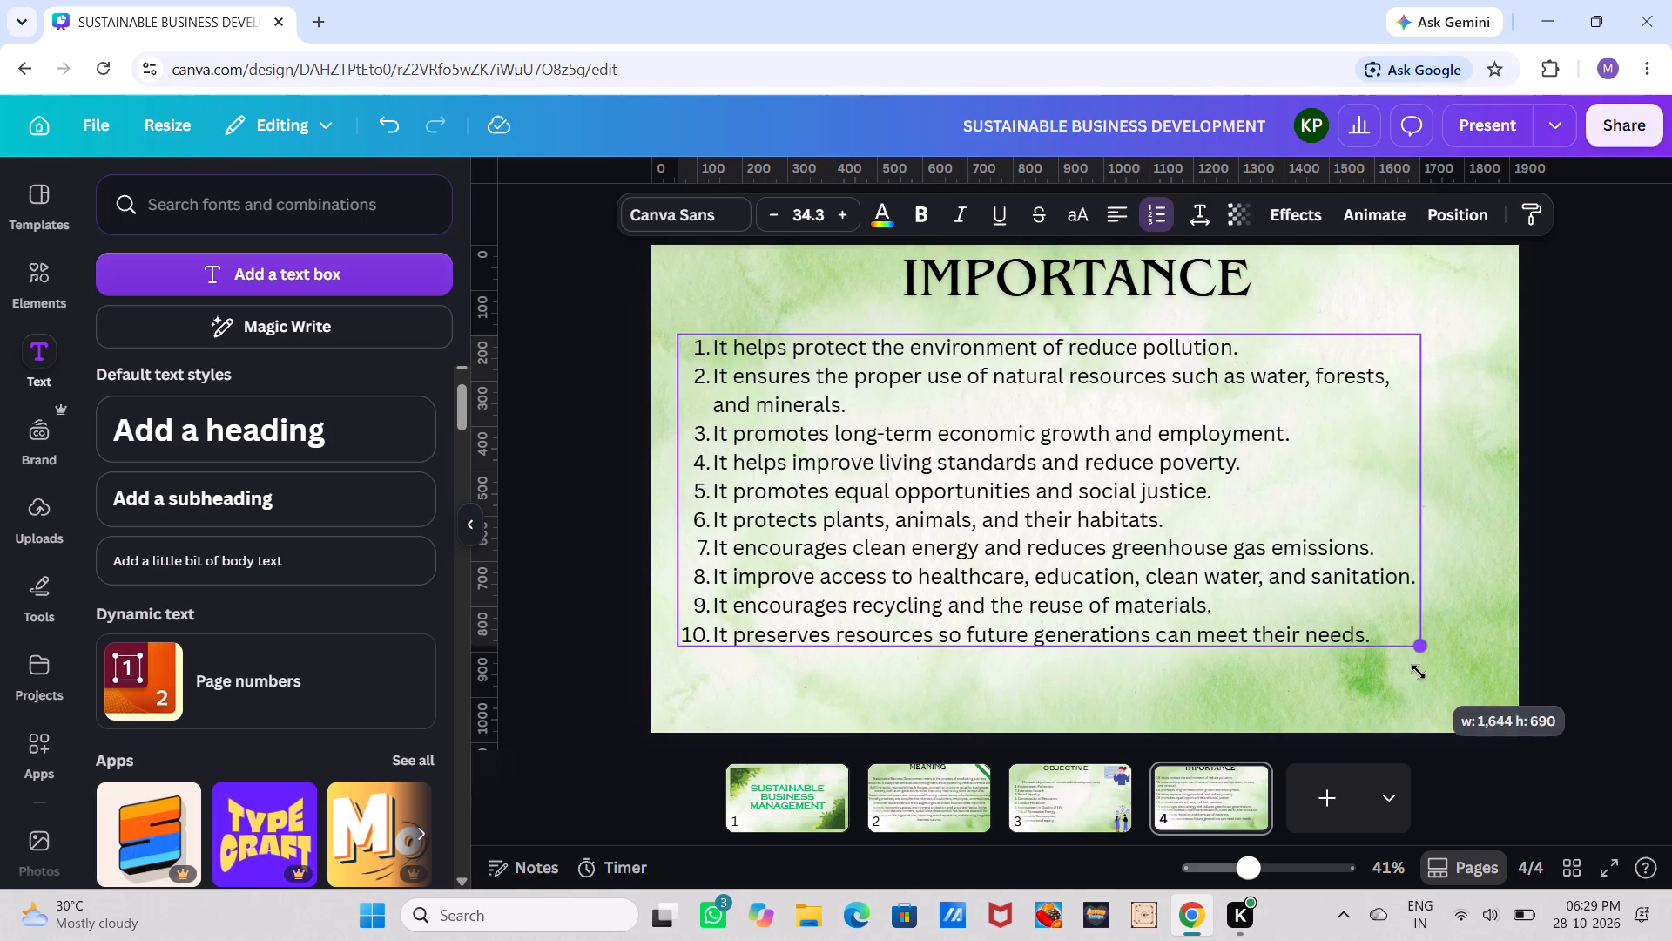
pyautogui.moveTo(1419, 672); pyautogui.dragTo(1460, 750)
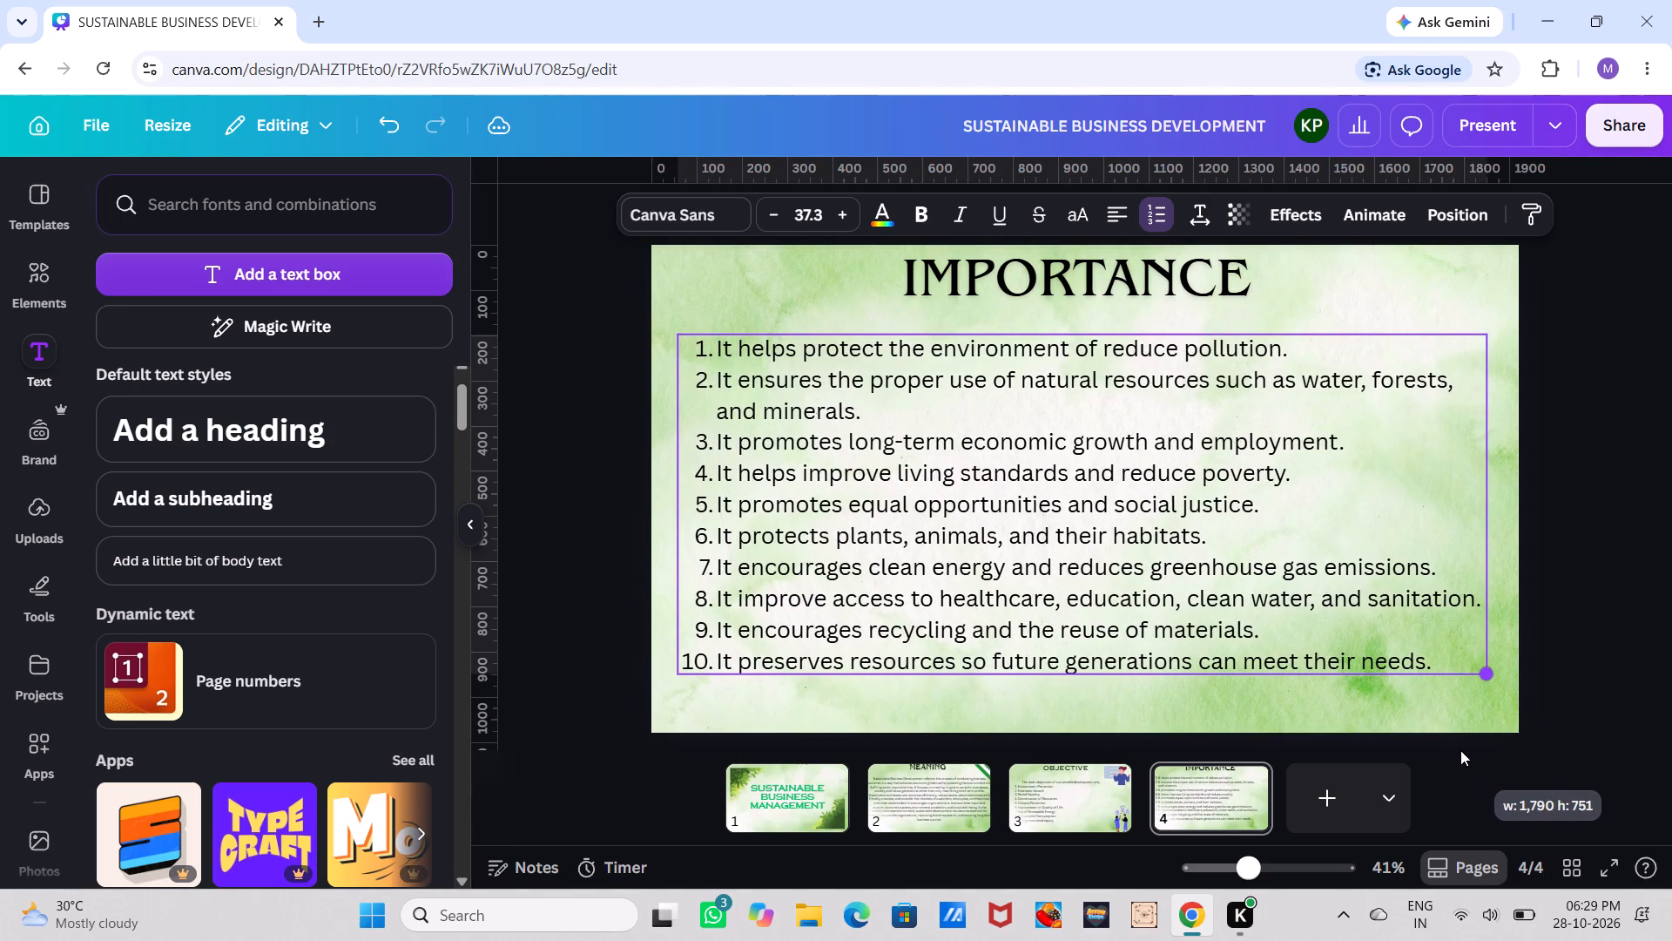
pyautogui.moveTo(1460, 750); pyautogui.dragTo(1468, 749)
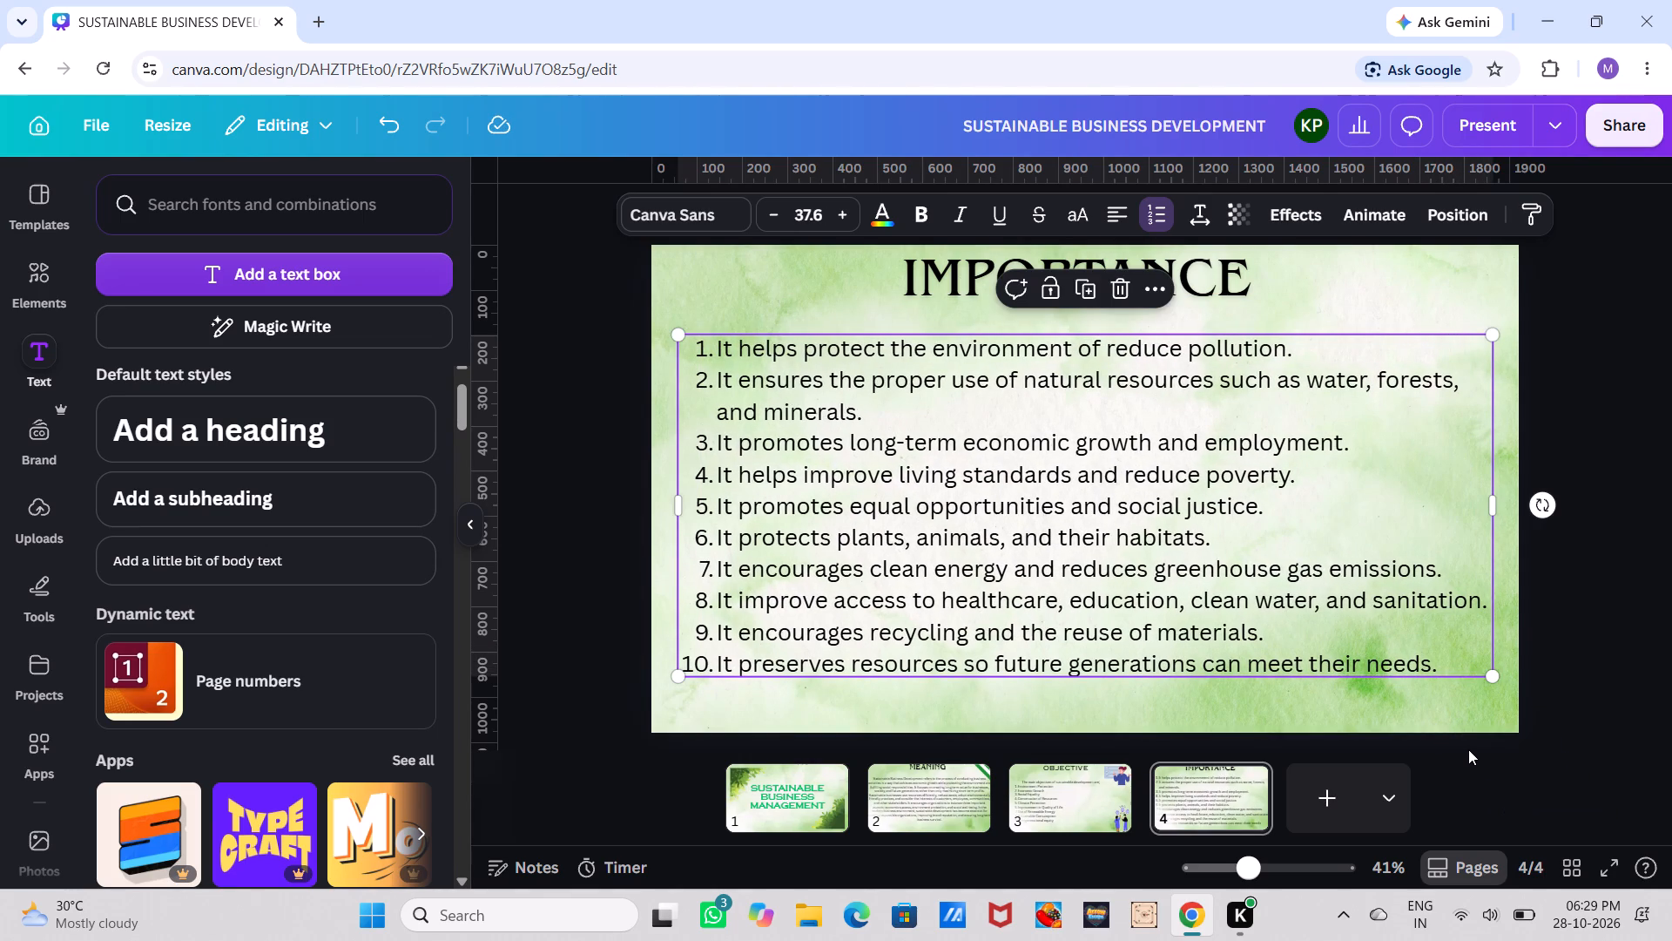
pyautogui.click(1662, 678)
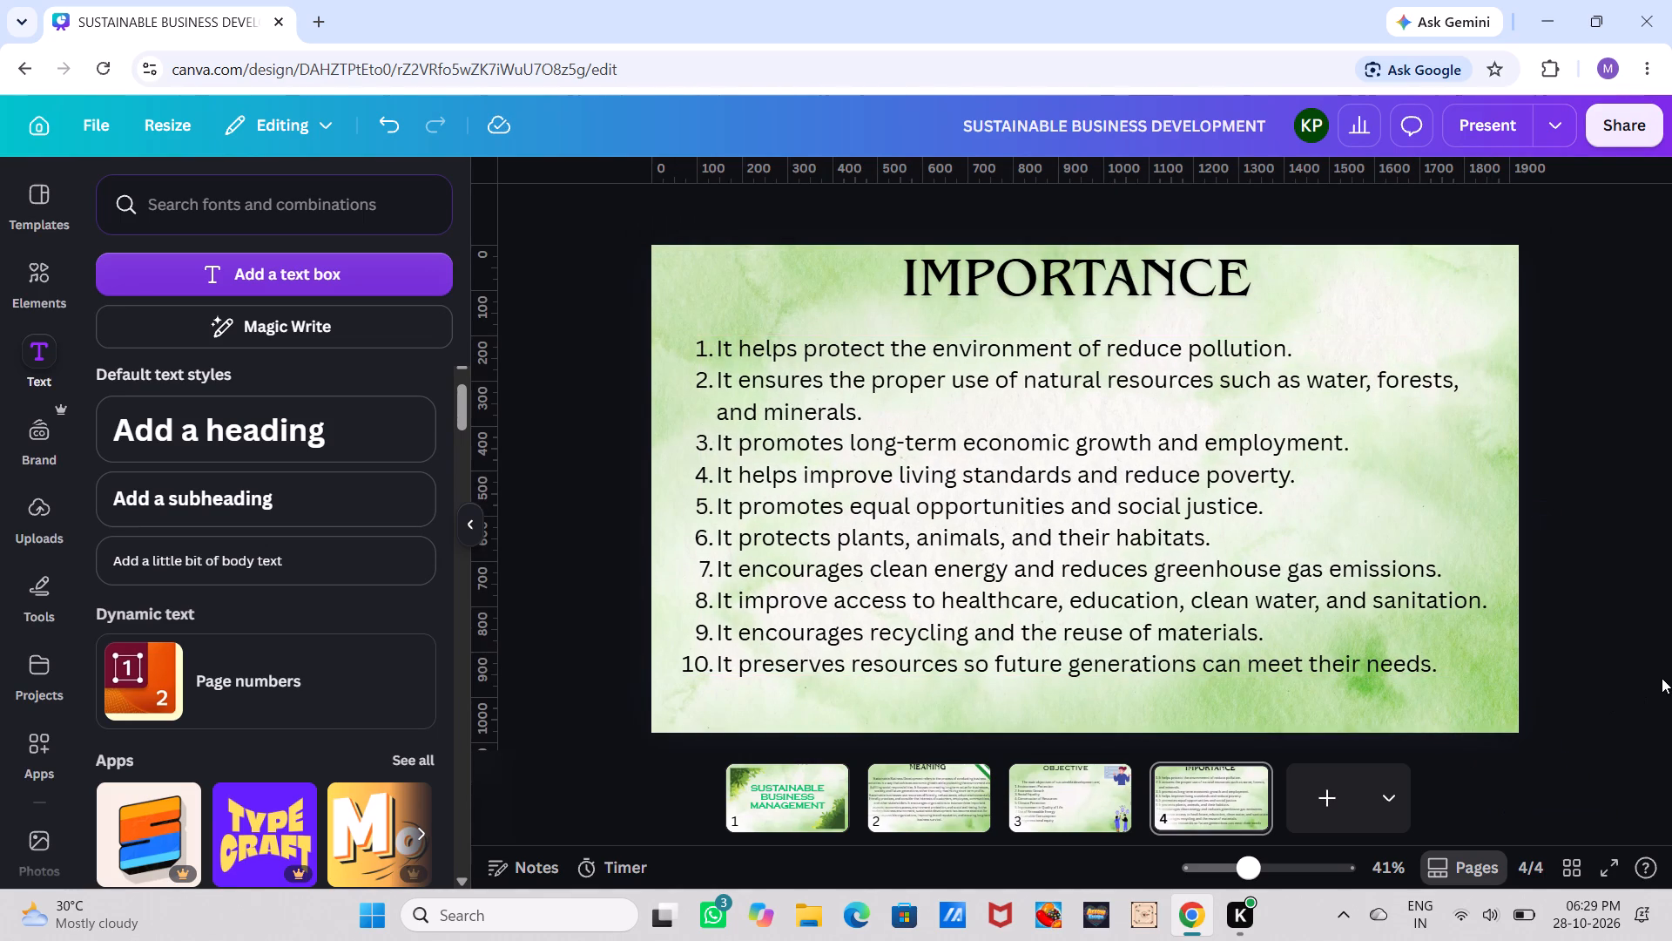
# Add the suggested graphic of hands holding a sprouting Earth, shrunk and placed at the slide's right edge beside points 3 to 6.
pyautogui.click(25, 223)
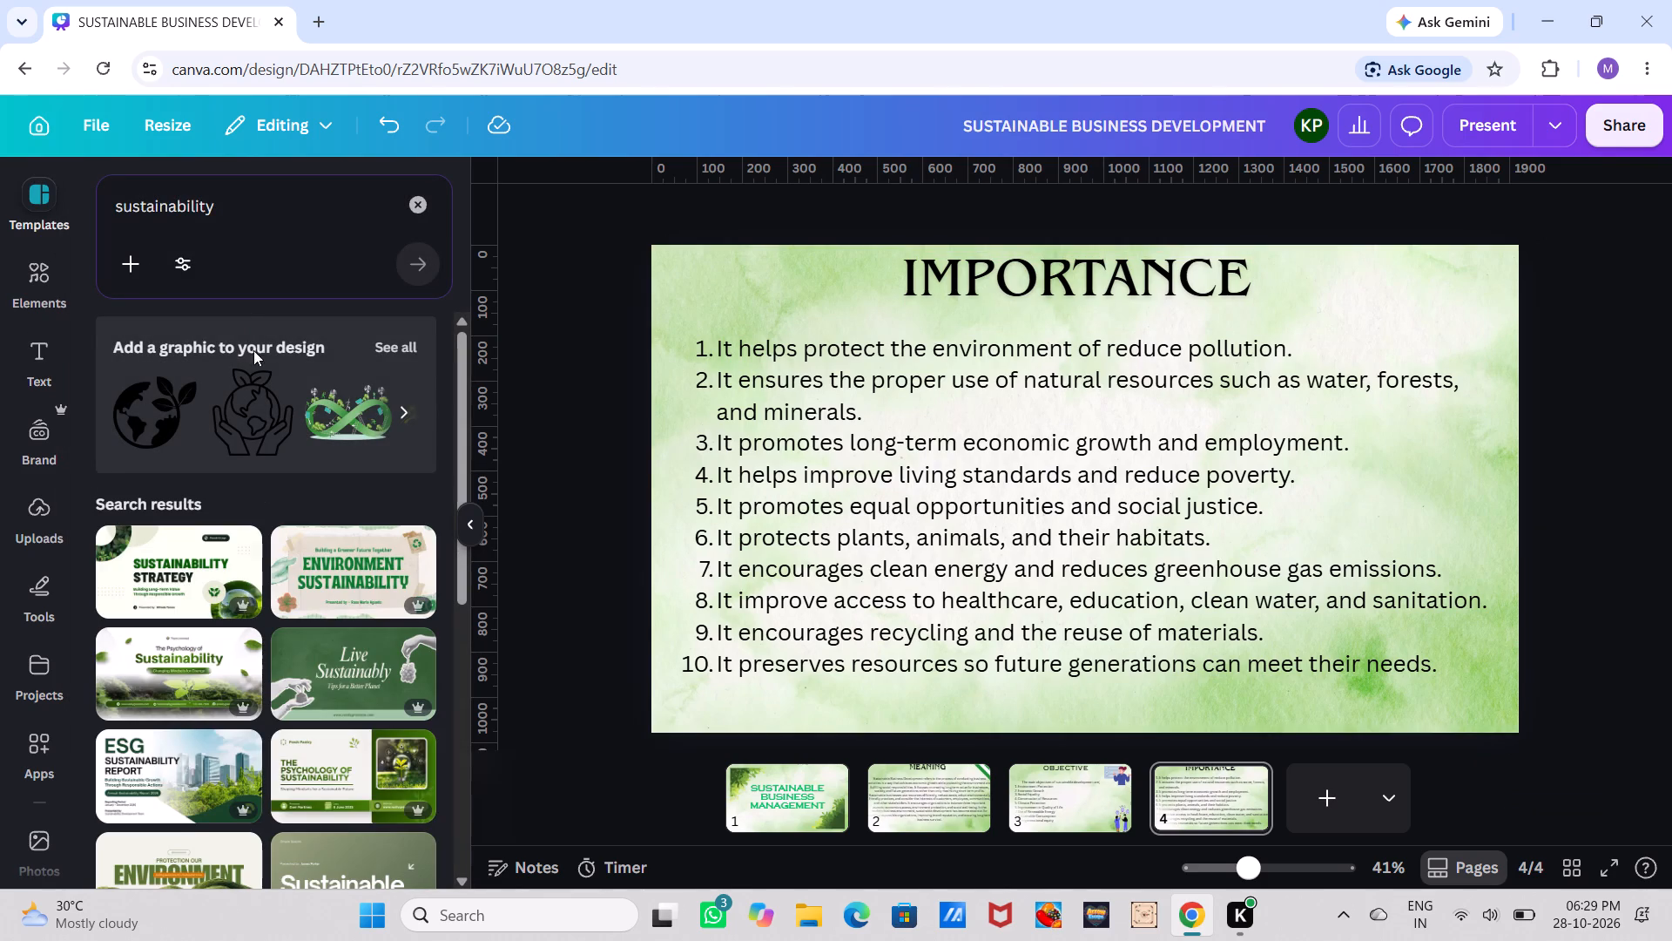
pyautogui.click(265, 386)
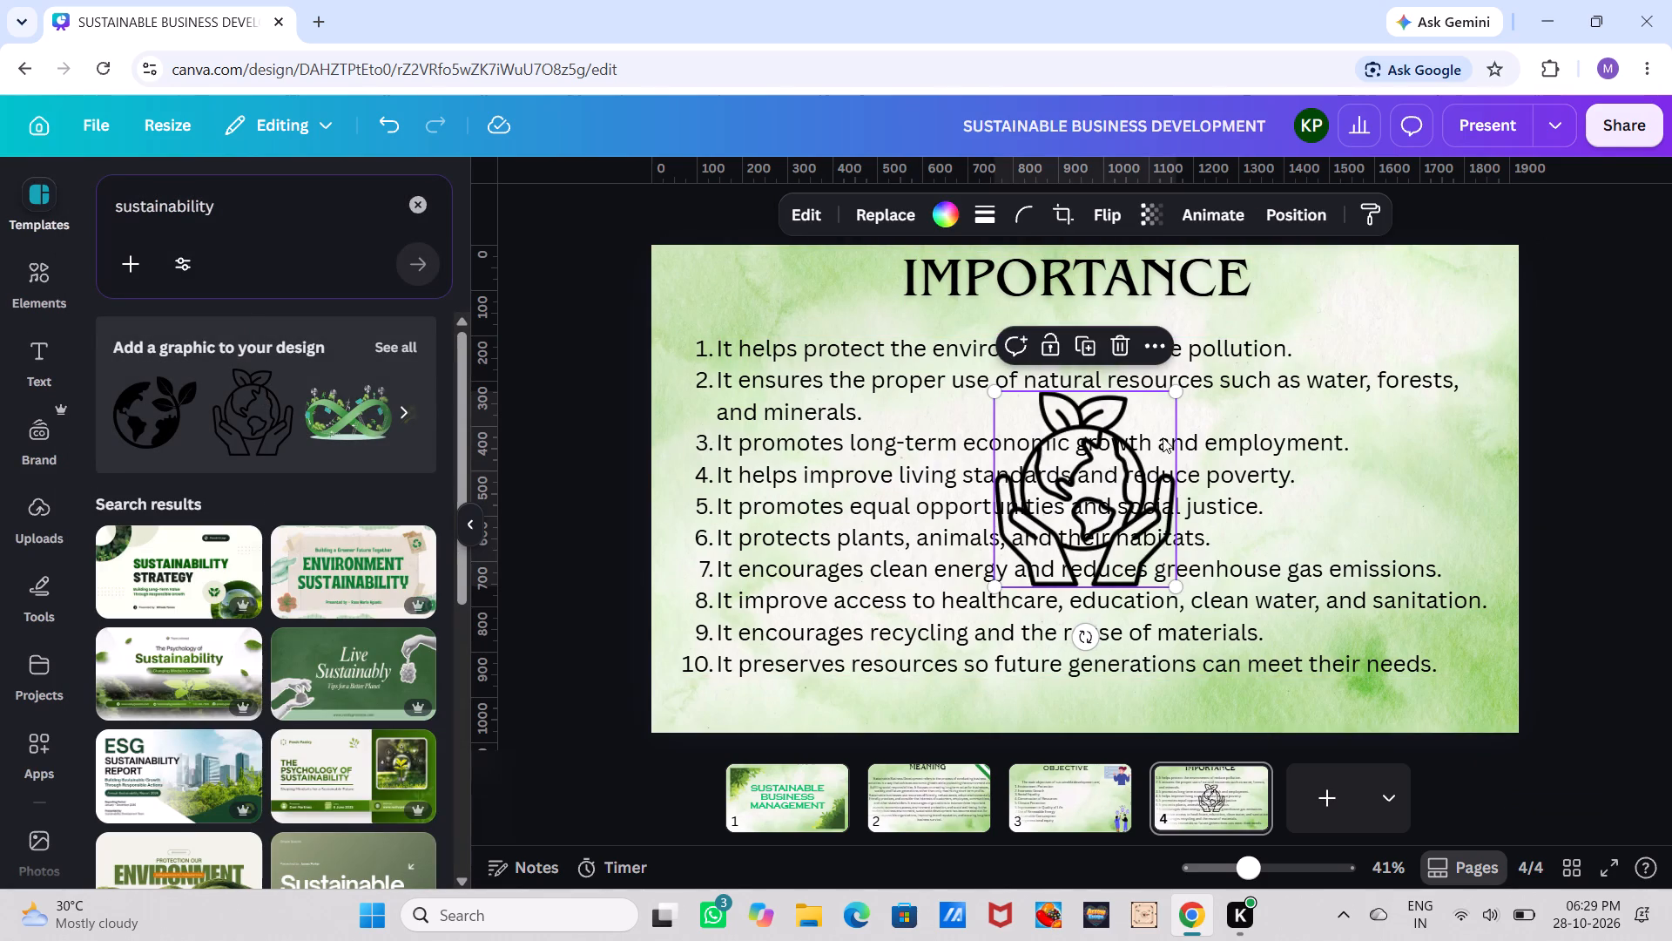
pyautogui.moveTo(1138, 401); pyautogui.dragTo(1460, 566)
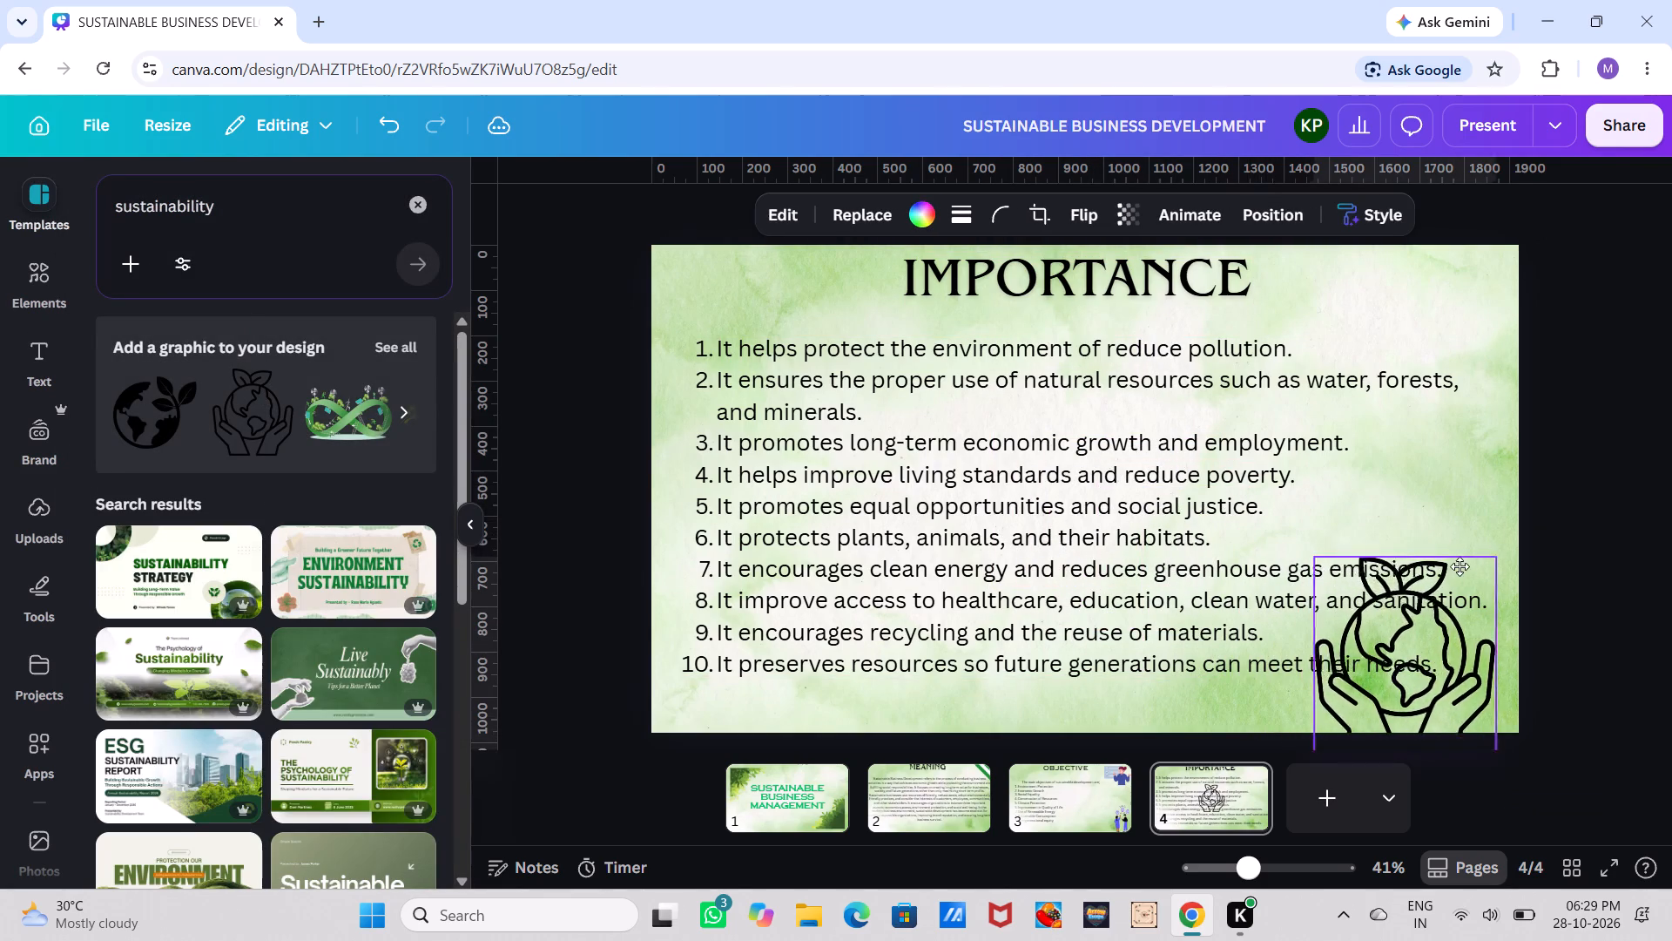
pyautogui.moveTo(1460, 566); pyautogui.dragTo(1530, 389)
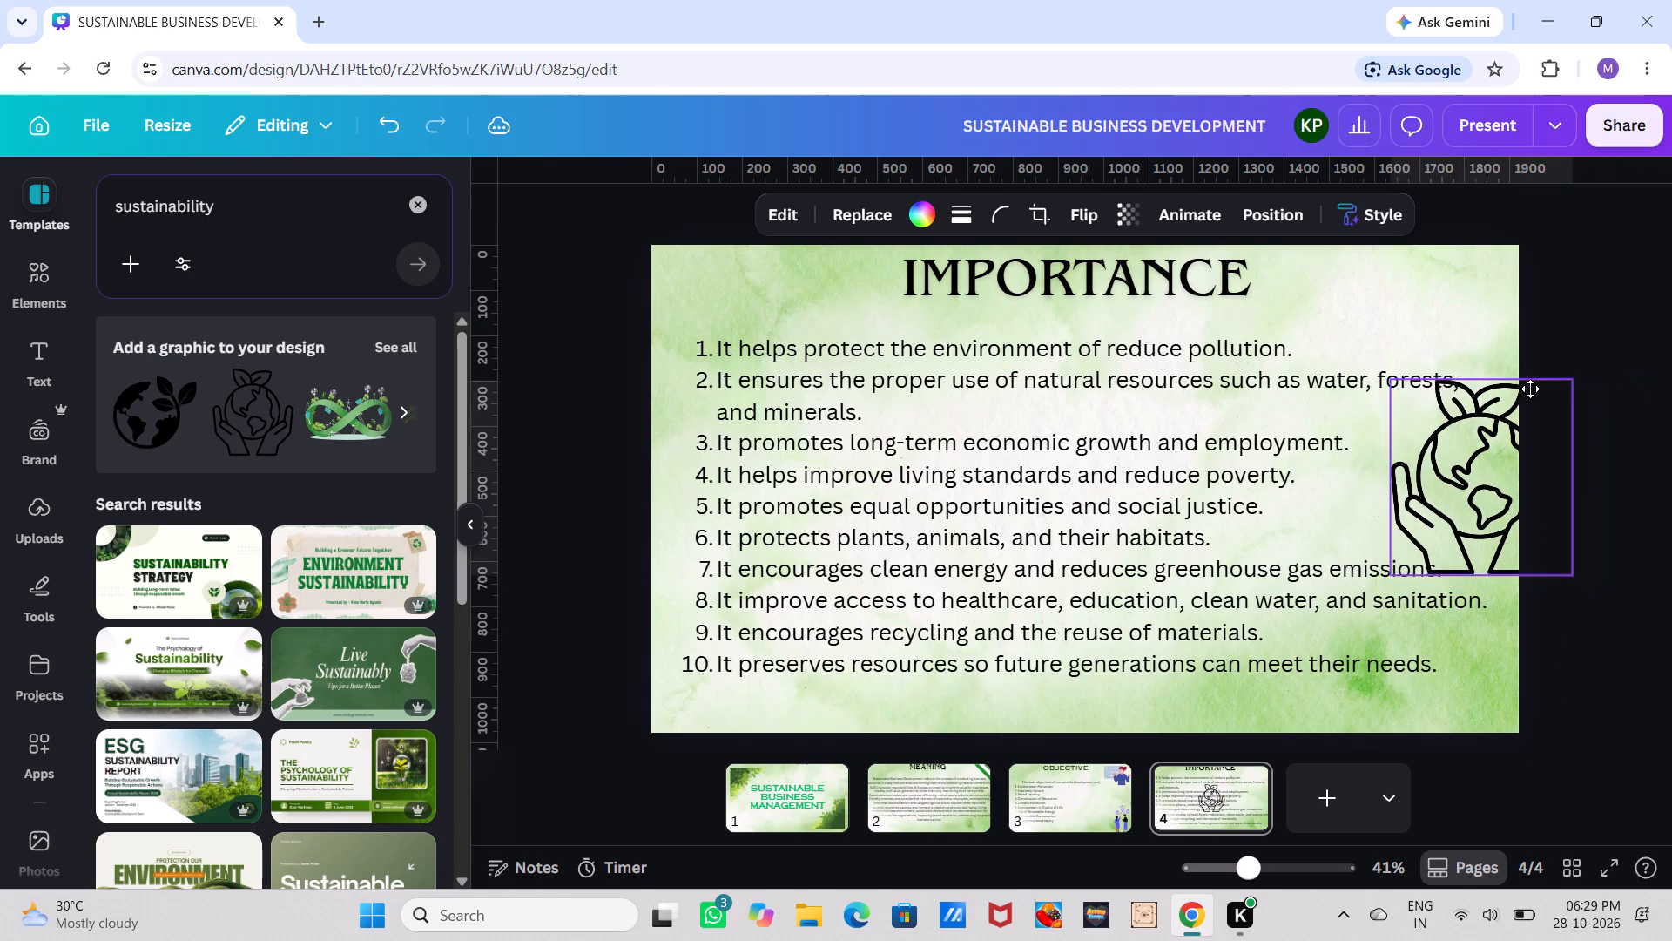
pyautogui.moveTo(1530, 389); pyautogui.dragTo(1521, 389)
pyautogui.moveTo(1560, 566); pyautogui.dragTo(1558, 565)
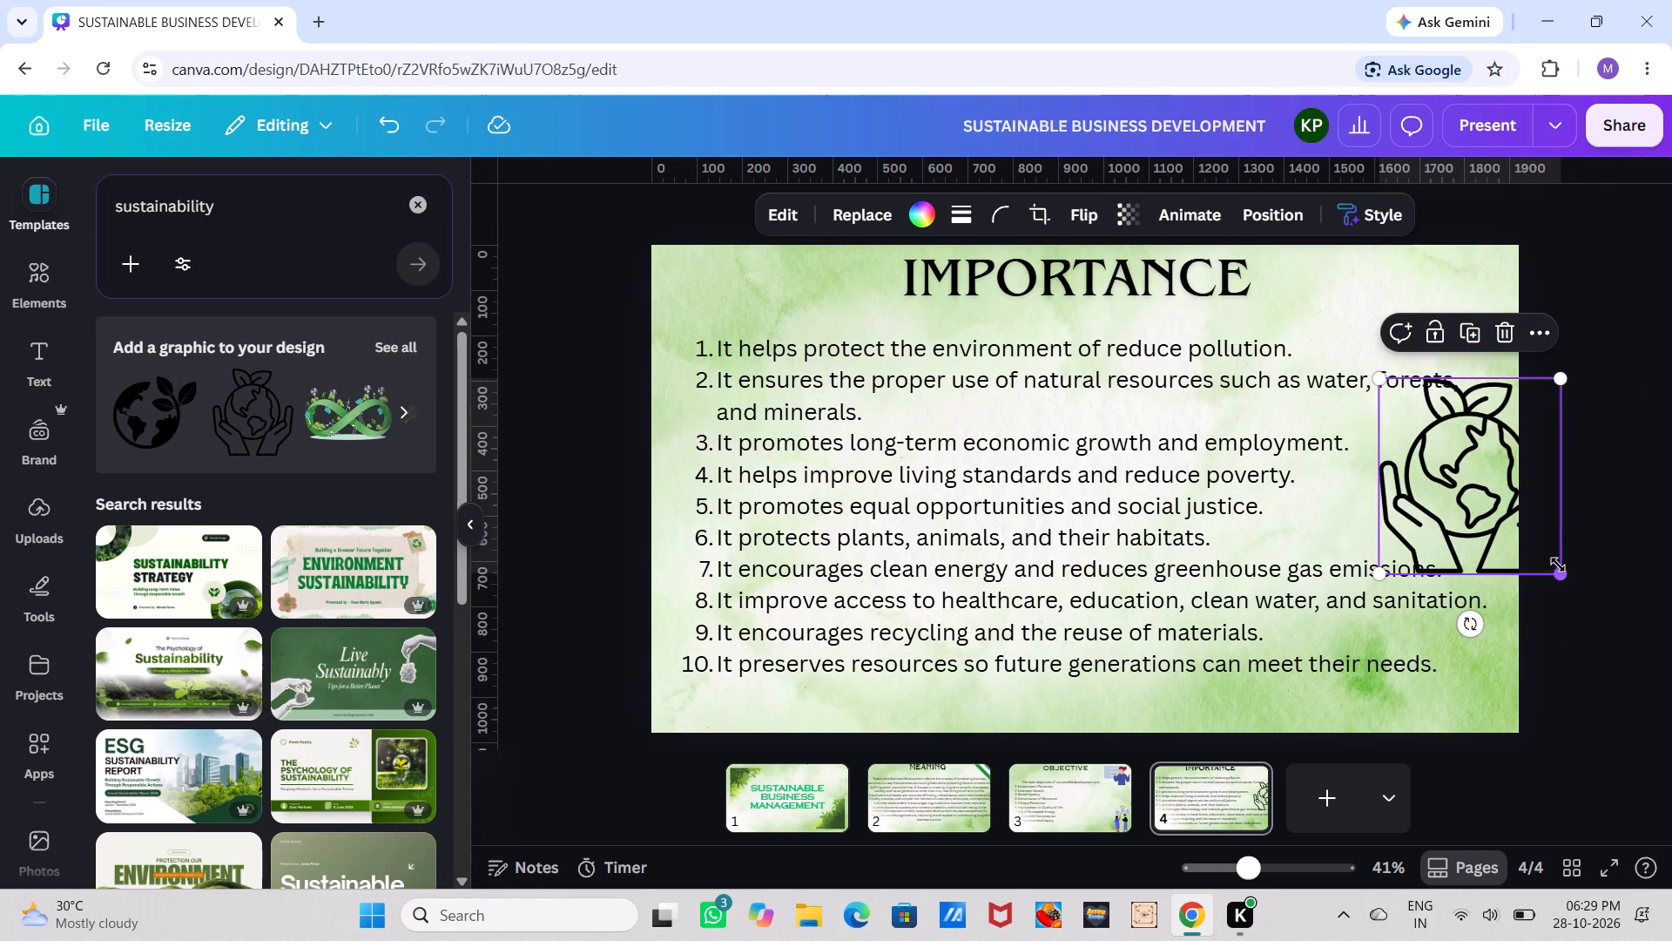
pyautogui.moveTo(1558, 565); pyautogui.dragTo(1476, 520)
pyautogui.moveTo(1441, 470); pyautogui.dragTo(1439, 491)
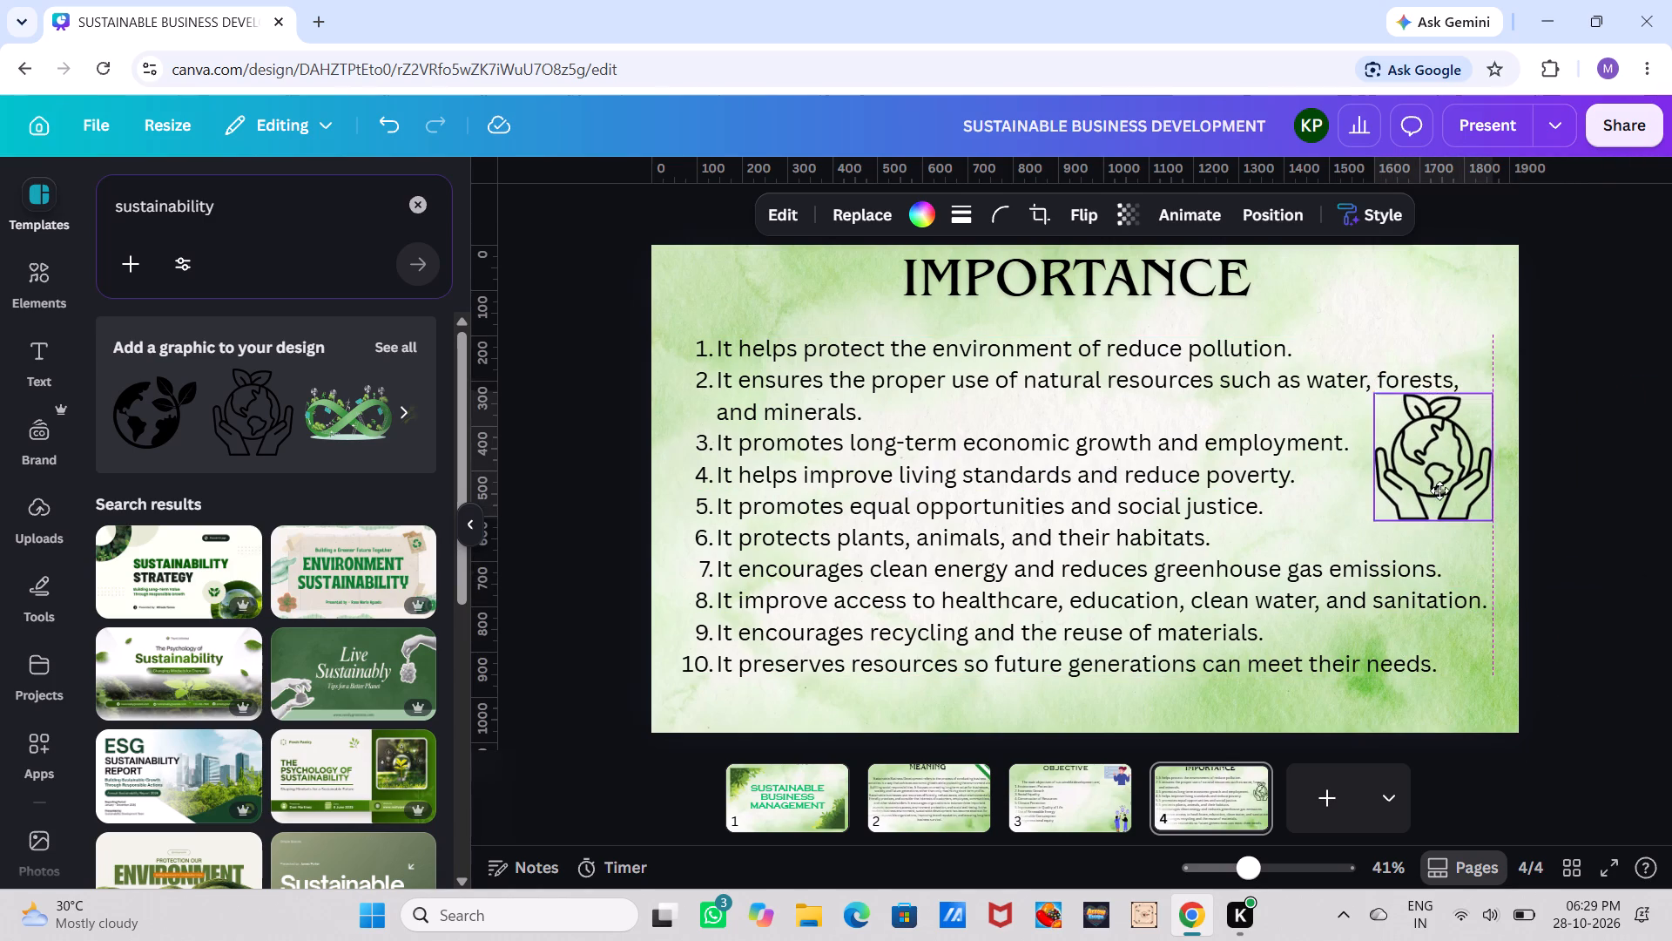
pyautogui.moveTo(1439, 491); pyautogui.dragTo(1440, 502)
pyautogui.moveTo(1526, 538); pyautogui.dragTo(1242, 843)
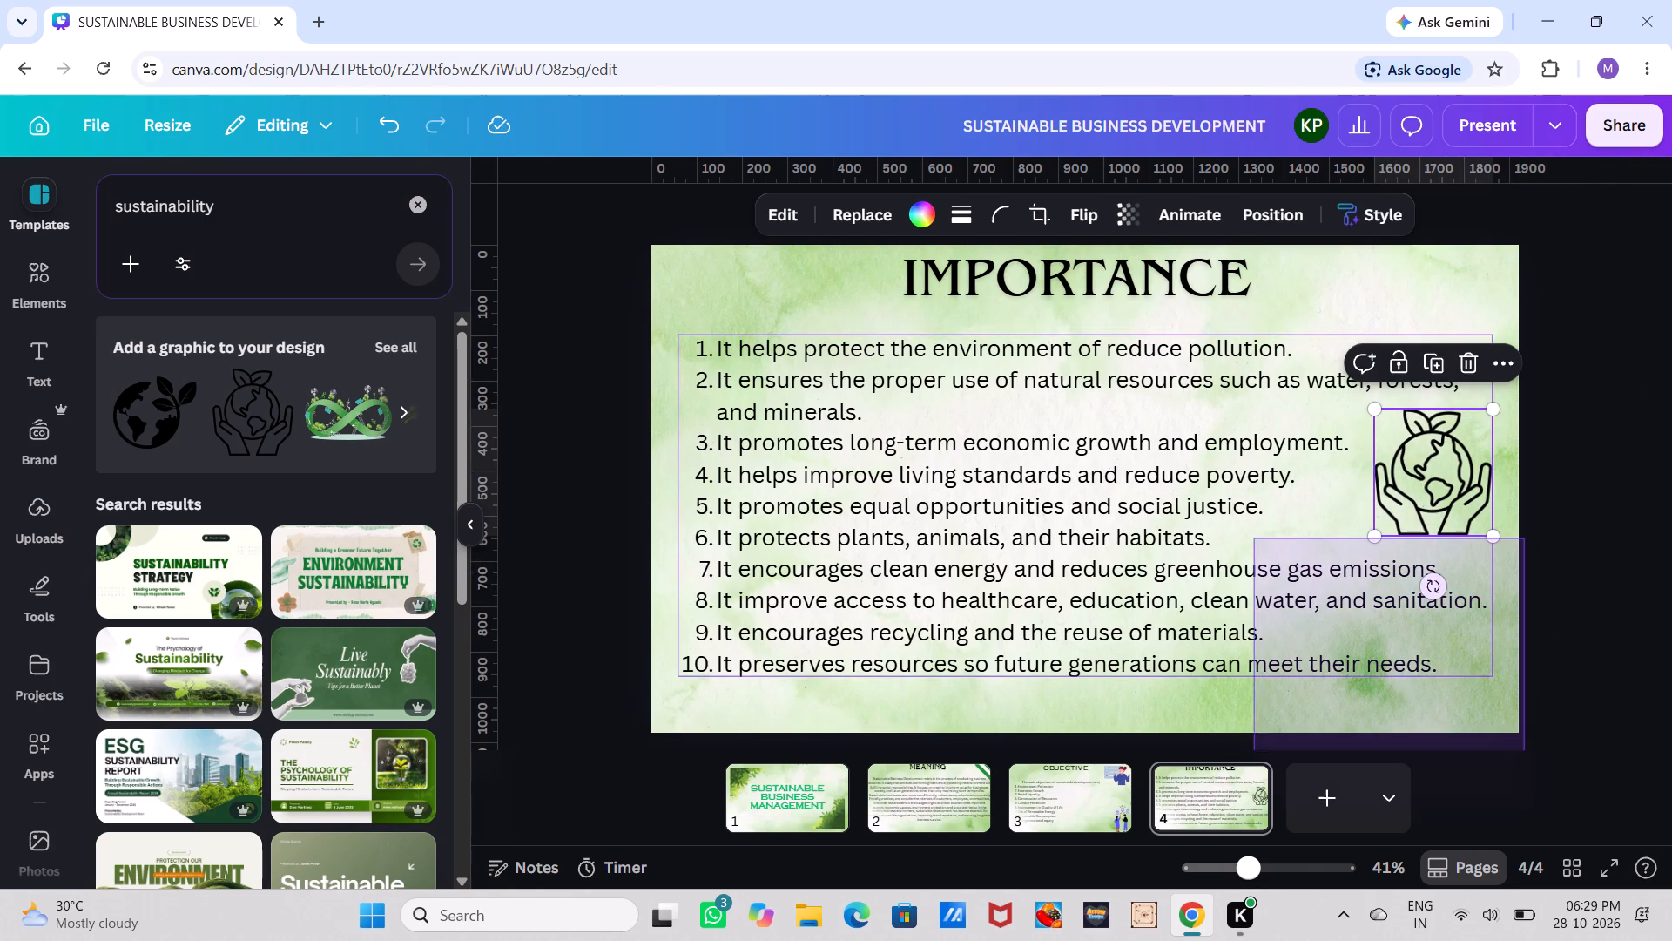
pyautogui.moveTo(1242, 843); pyautogui.dragTo(1299, 861)
pyautogui.click(1549, 725)
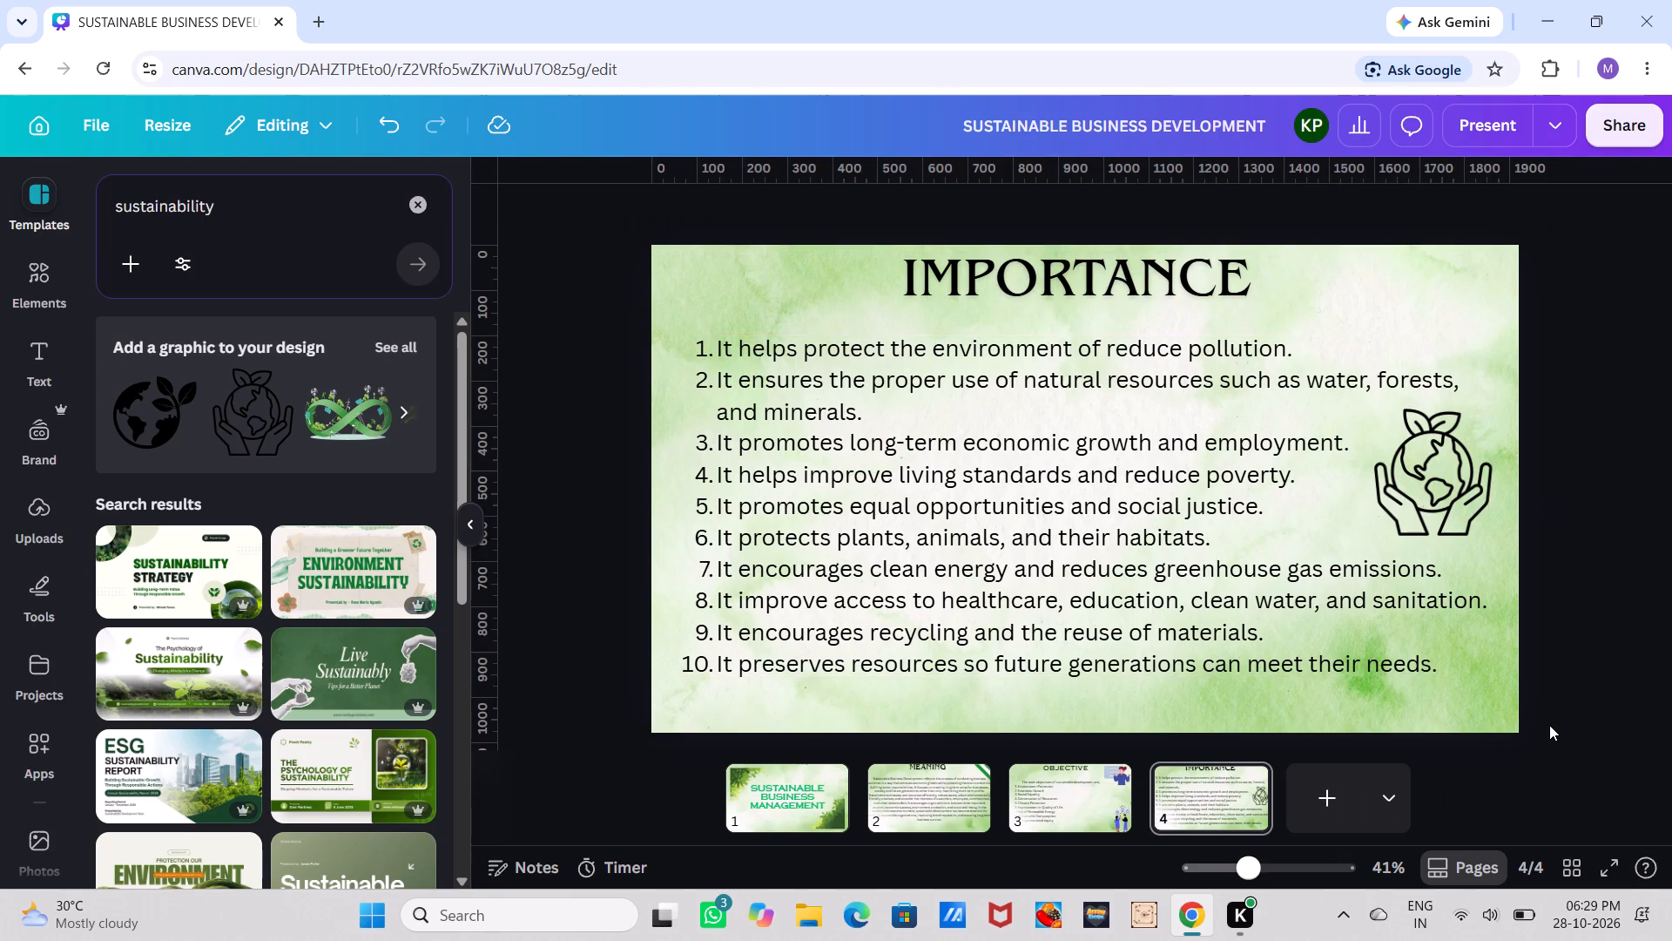